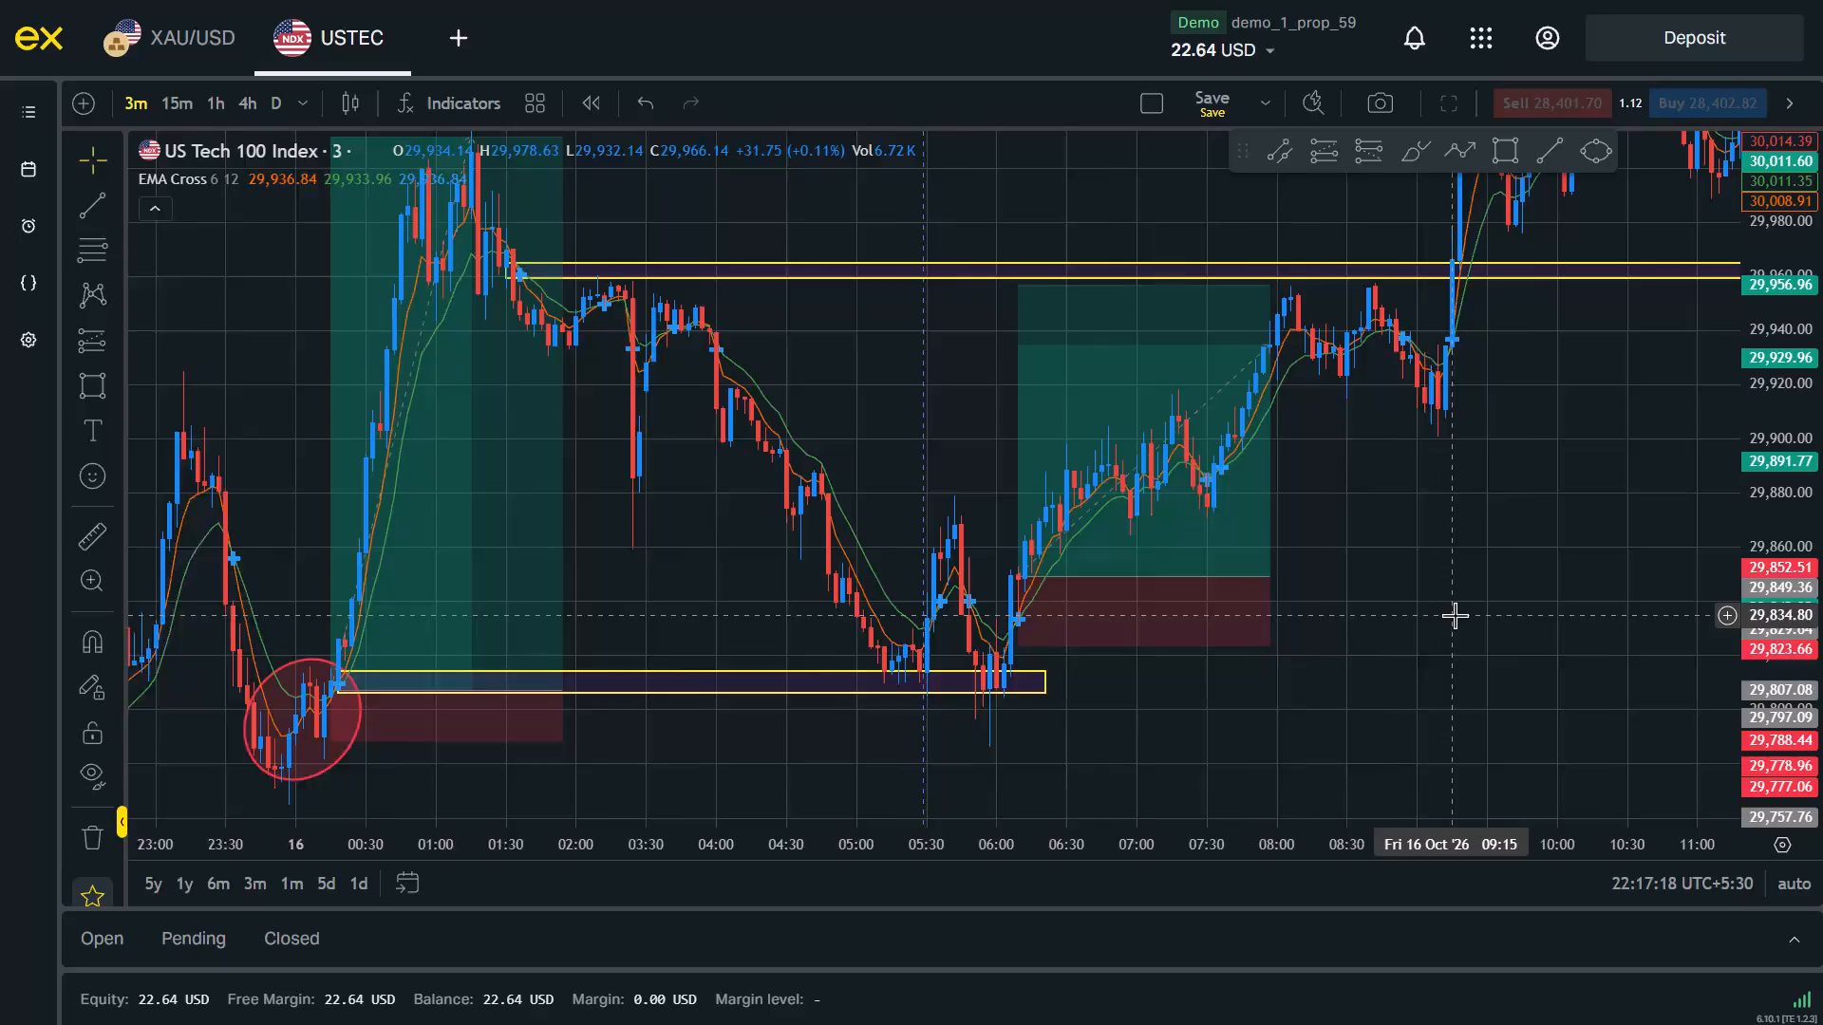
Examine the 16 October price action on the USTEC 3-minute chart around the yellow zones and marked long positions.
left_click_drag(1494, 534, 1440, 598)
scroll(1443, 586, "up", 1)
left_click_drag(1554, 581, 1431, 608)
left_click_drag(1525, 569, 1085, 755)
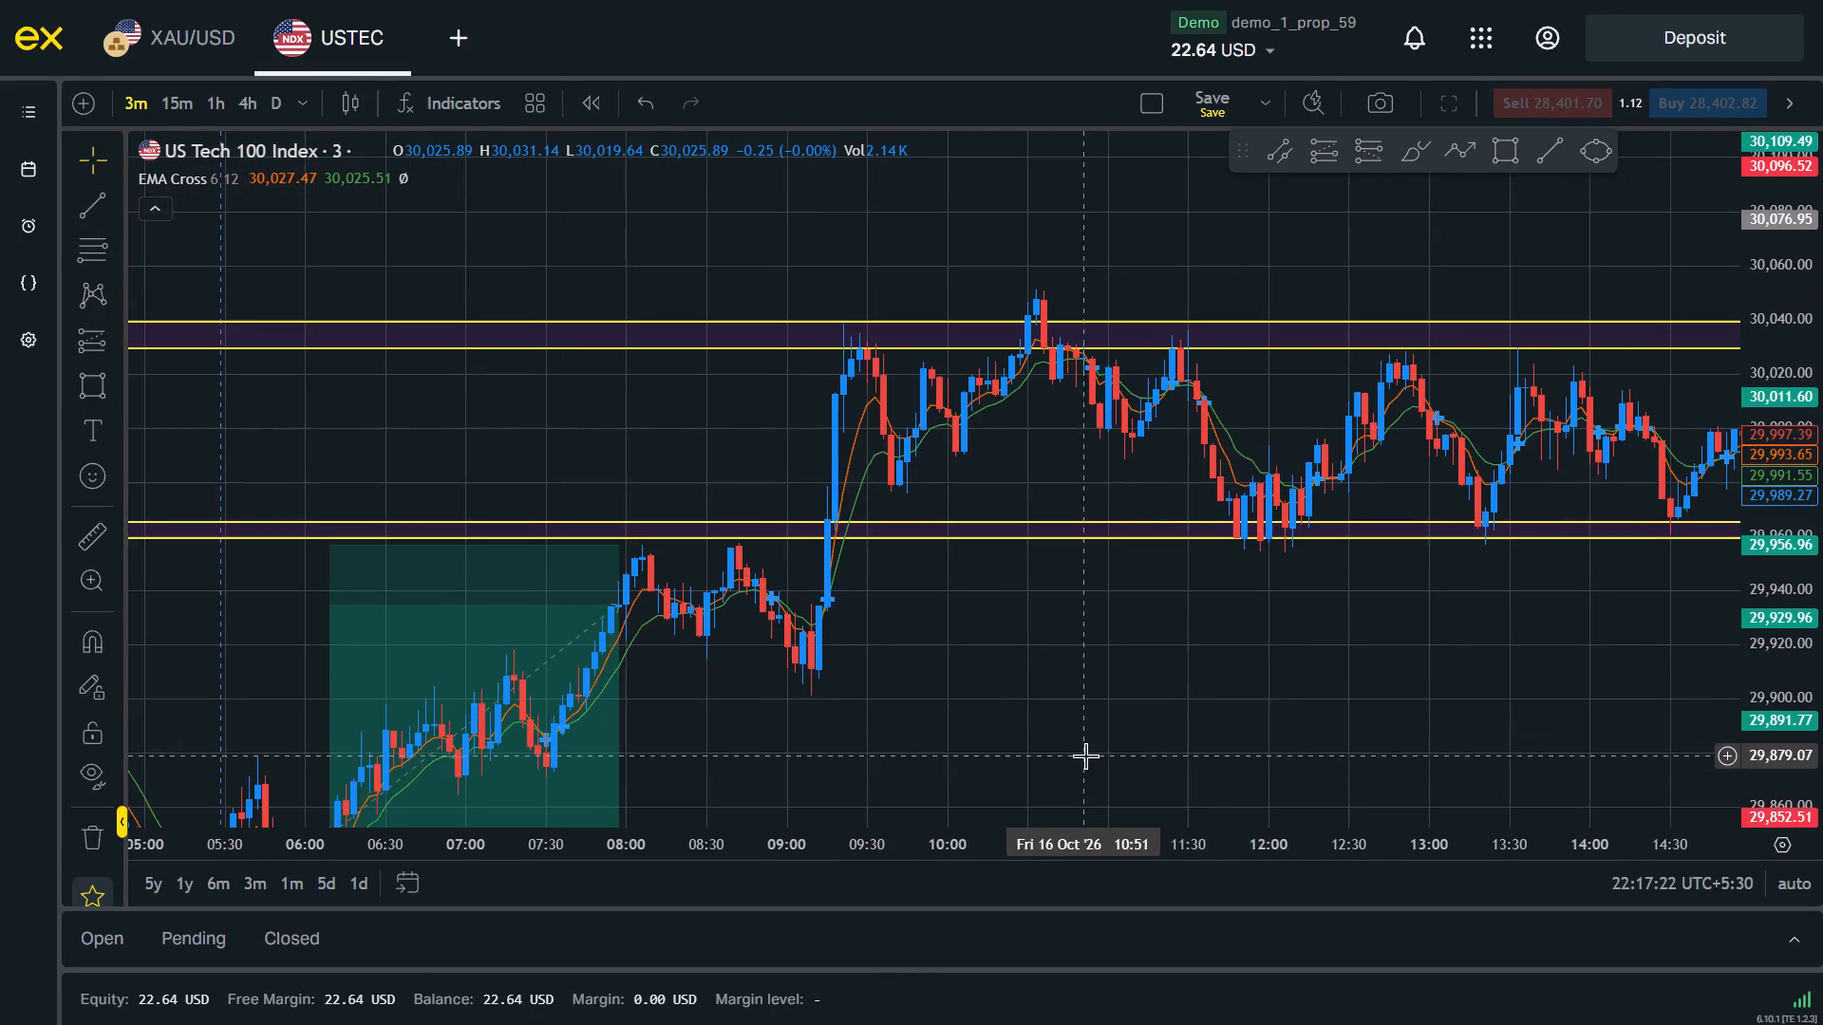
left_click_drag(1145, 767, 1036, 806)
left_click_drag(1508, 666, 1127, 735)
left_click_drag(1822, 542, 1813, 337)
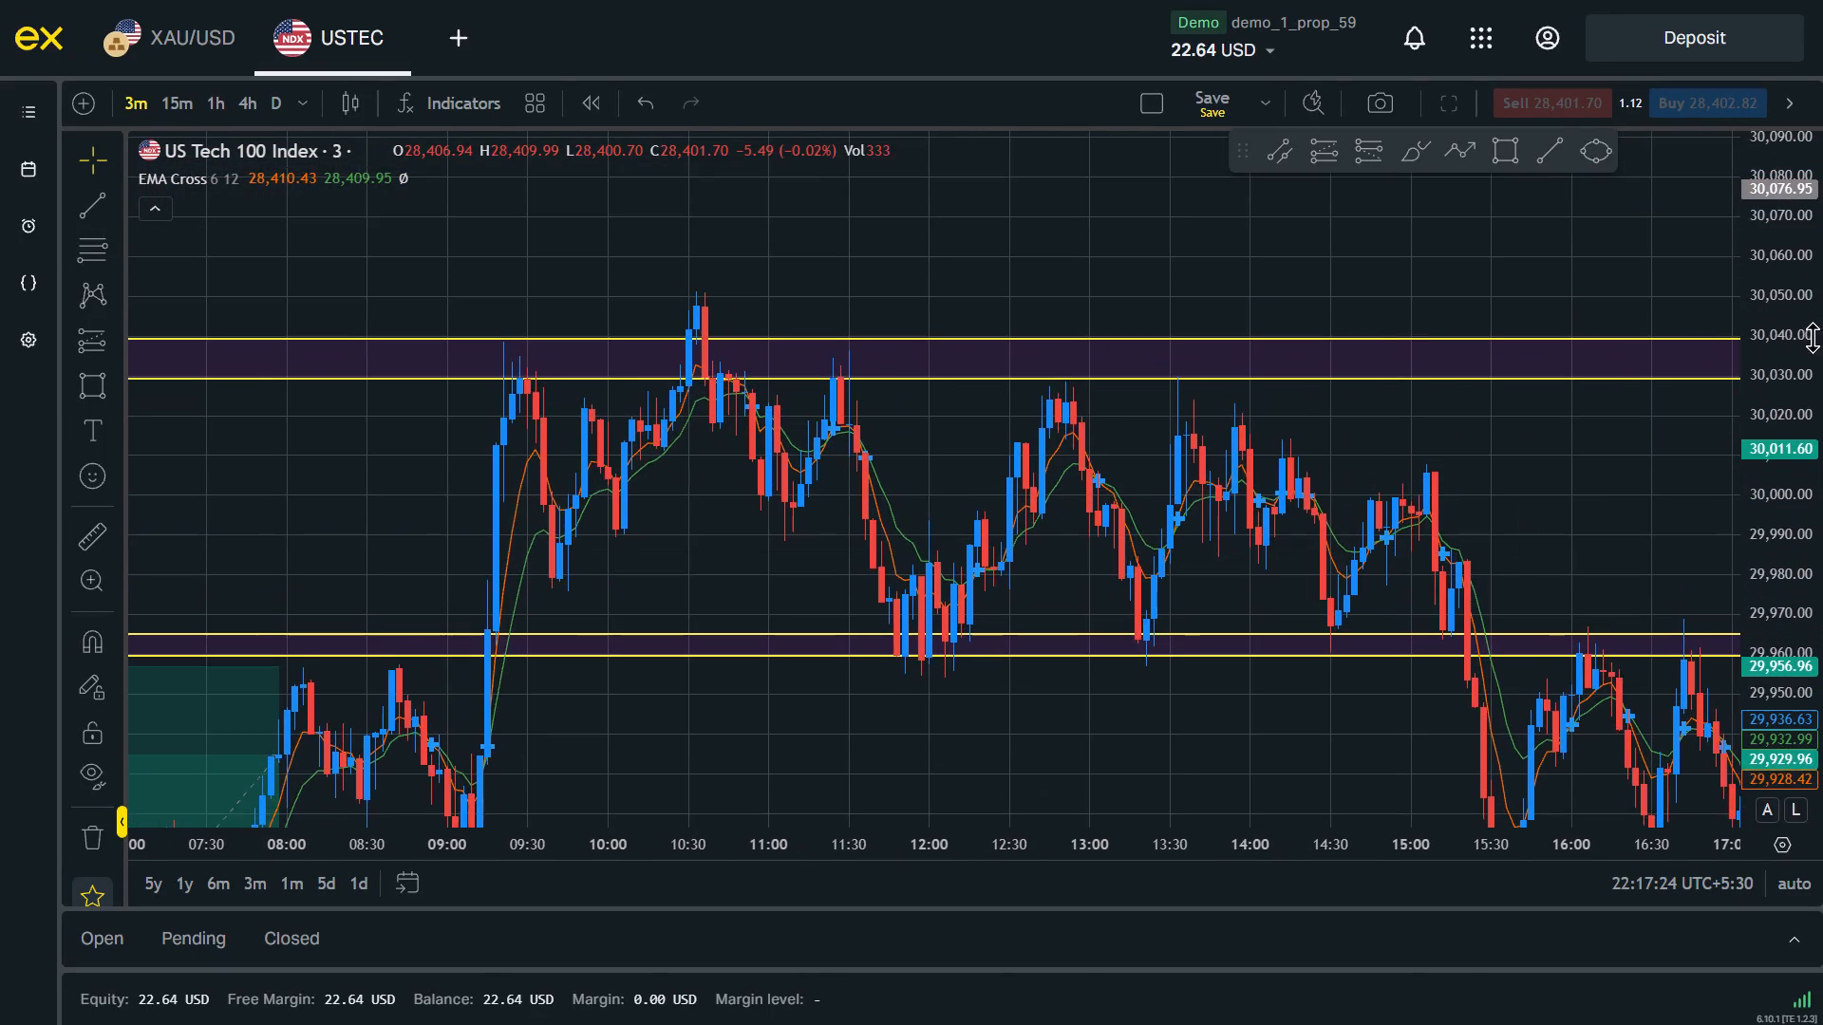
left_click_drag(792, 443, 1316, 463)
left_click_drag(476, 501, 974, 433)
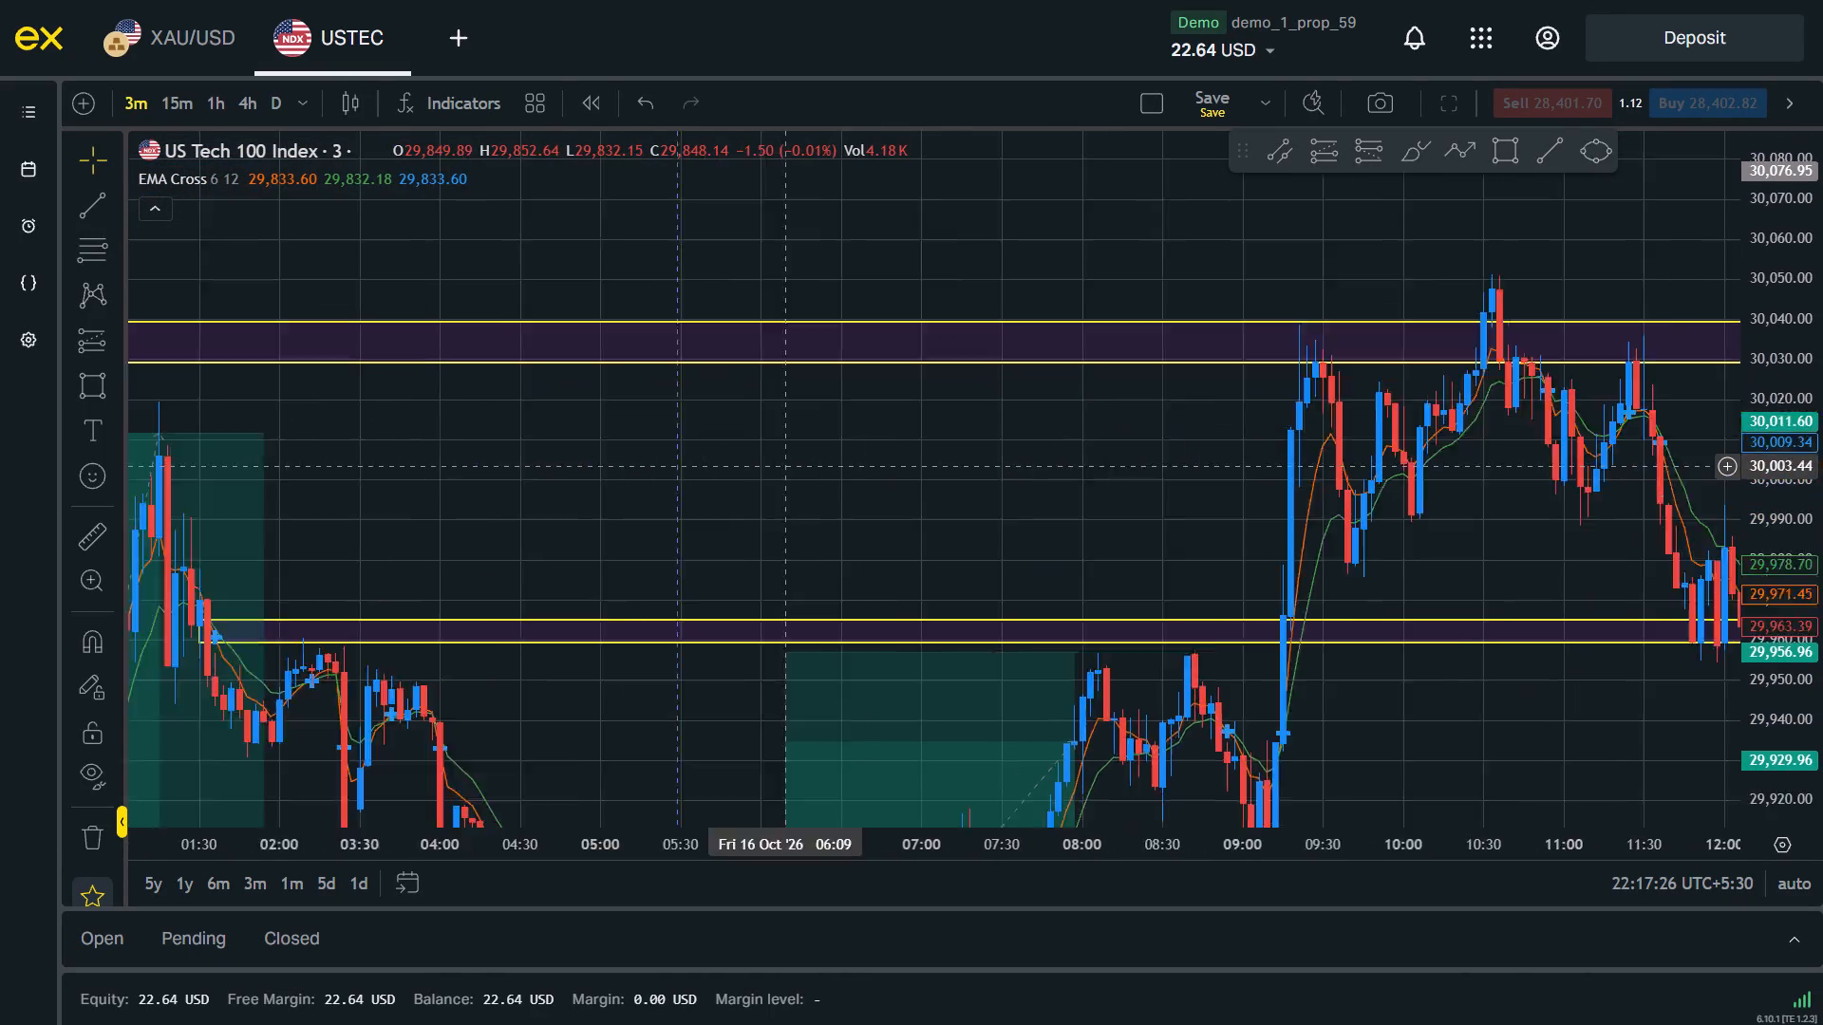
left_click_drag(974, 433, 1260, 422)
scroll(1260, 418, "down", 1)
left_click_drag(924, 479, 1170, 210)
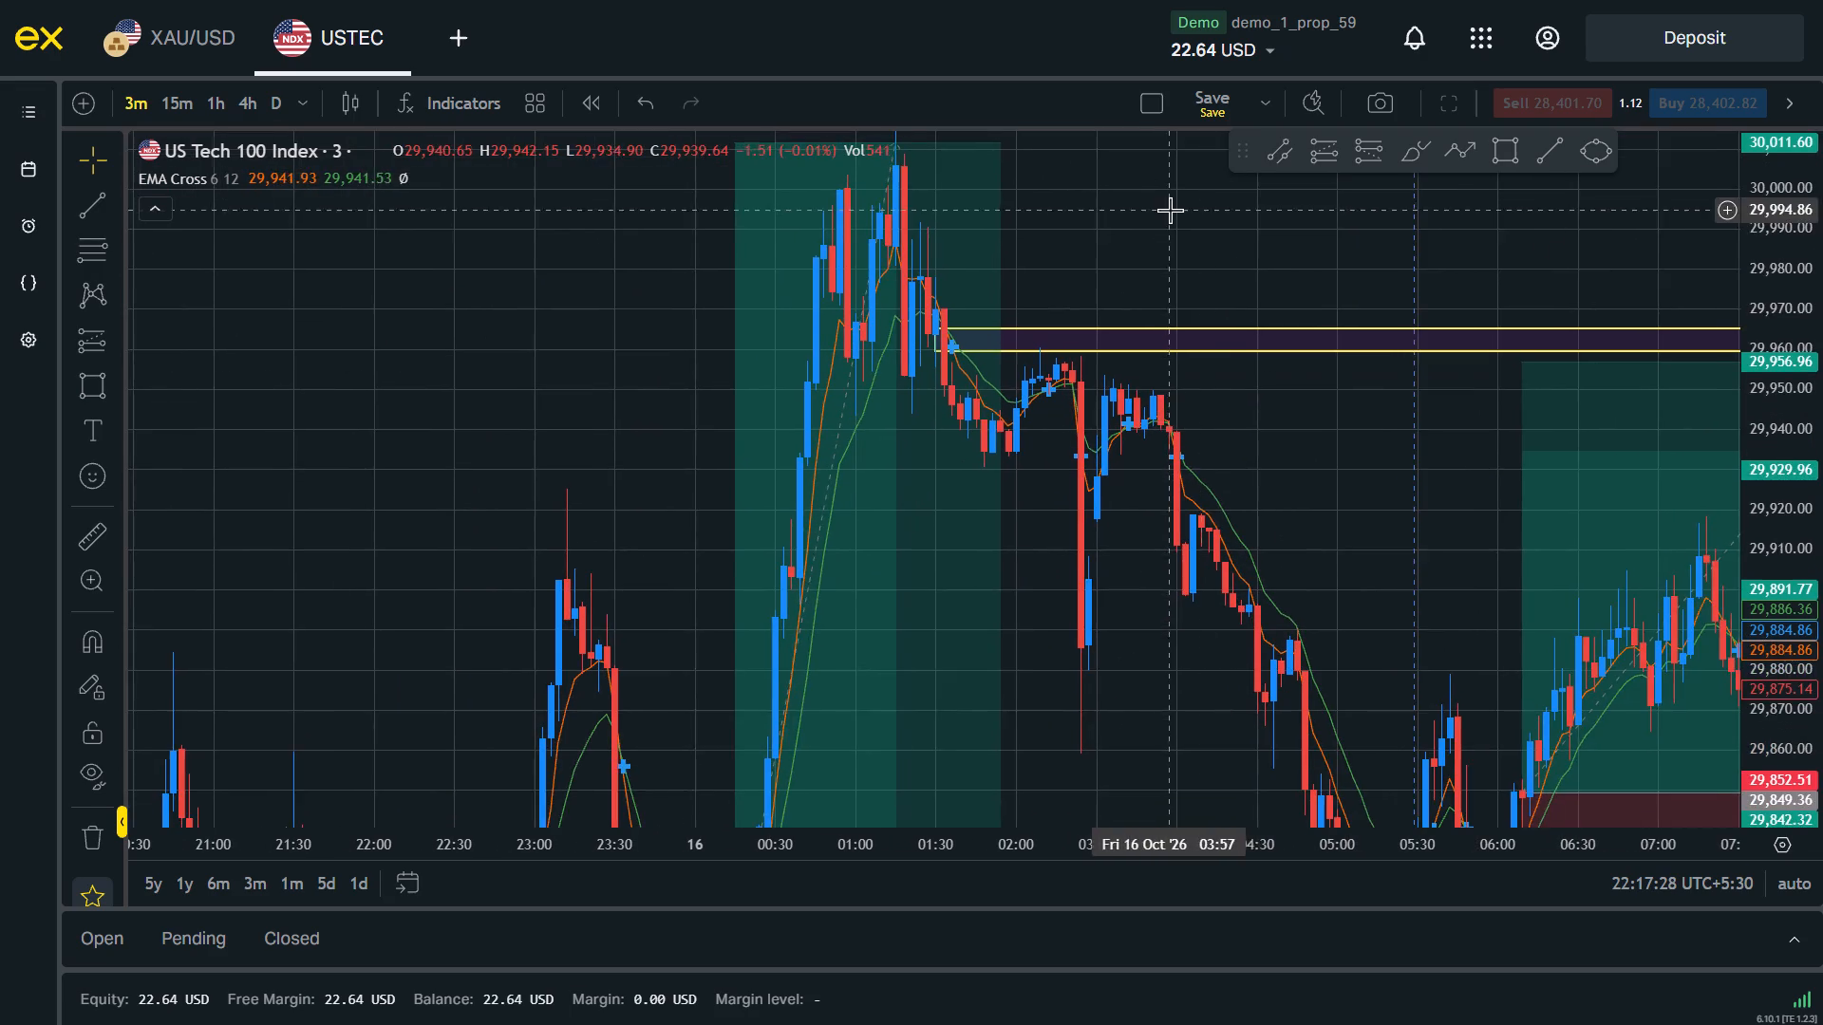
Review the circled low near midnight on 16 October and the zones of the preceding evening.
left_click_drag(1822, 424, 1822, 587)
left_click_drag(1073, 704, 1476, 294)
scroll(1311, 631, "down", 1)
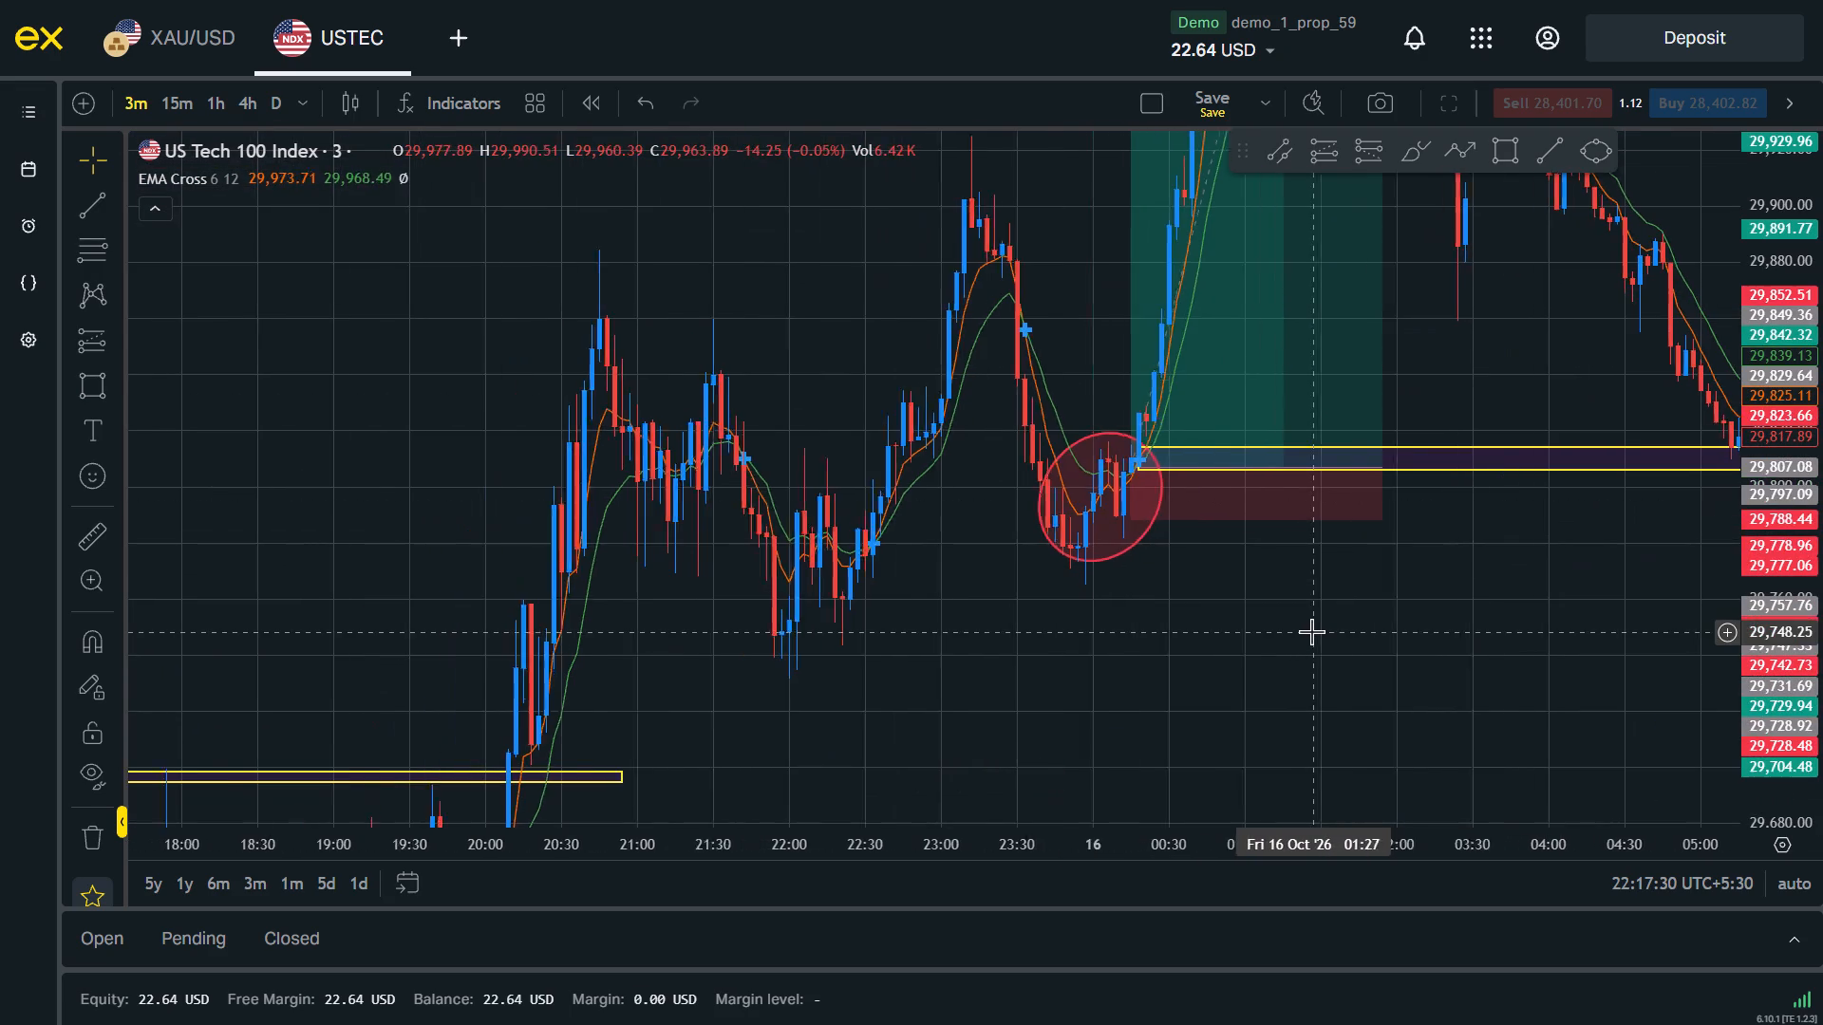
scroll(1311, 631, "down", 1)
left_click_drag(1077, 248, 1149, 466)
scroll(1149, 466, "up", 2)
left_click_drag(1161, 386, 1055, 550)
left_click_drag(1822, 593, 1822, 670)
left_click_drag(1483, 676, 1584, 263)
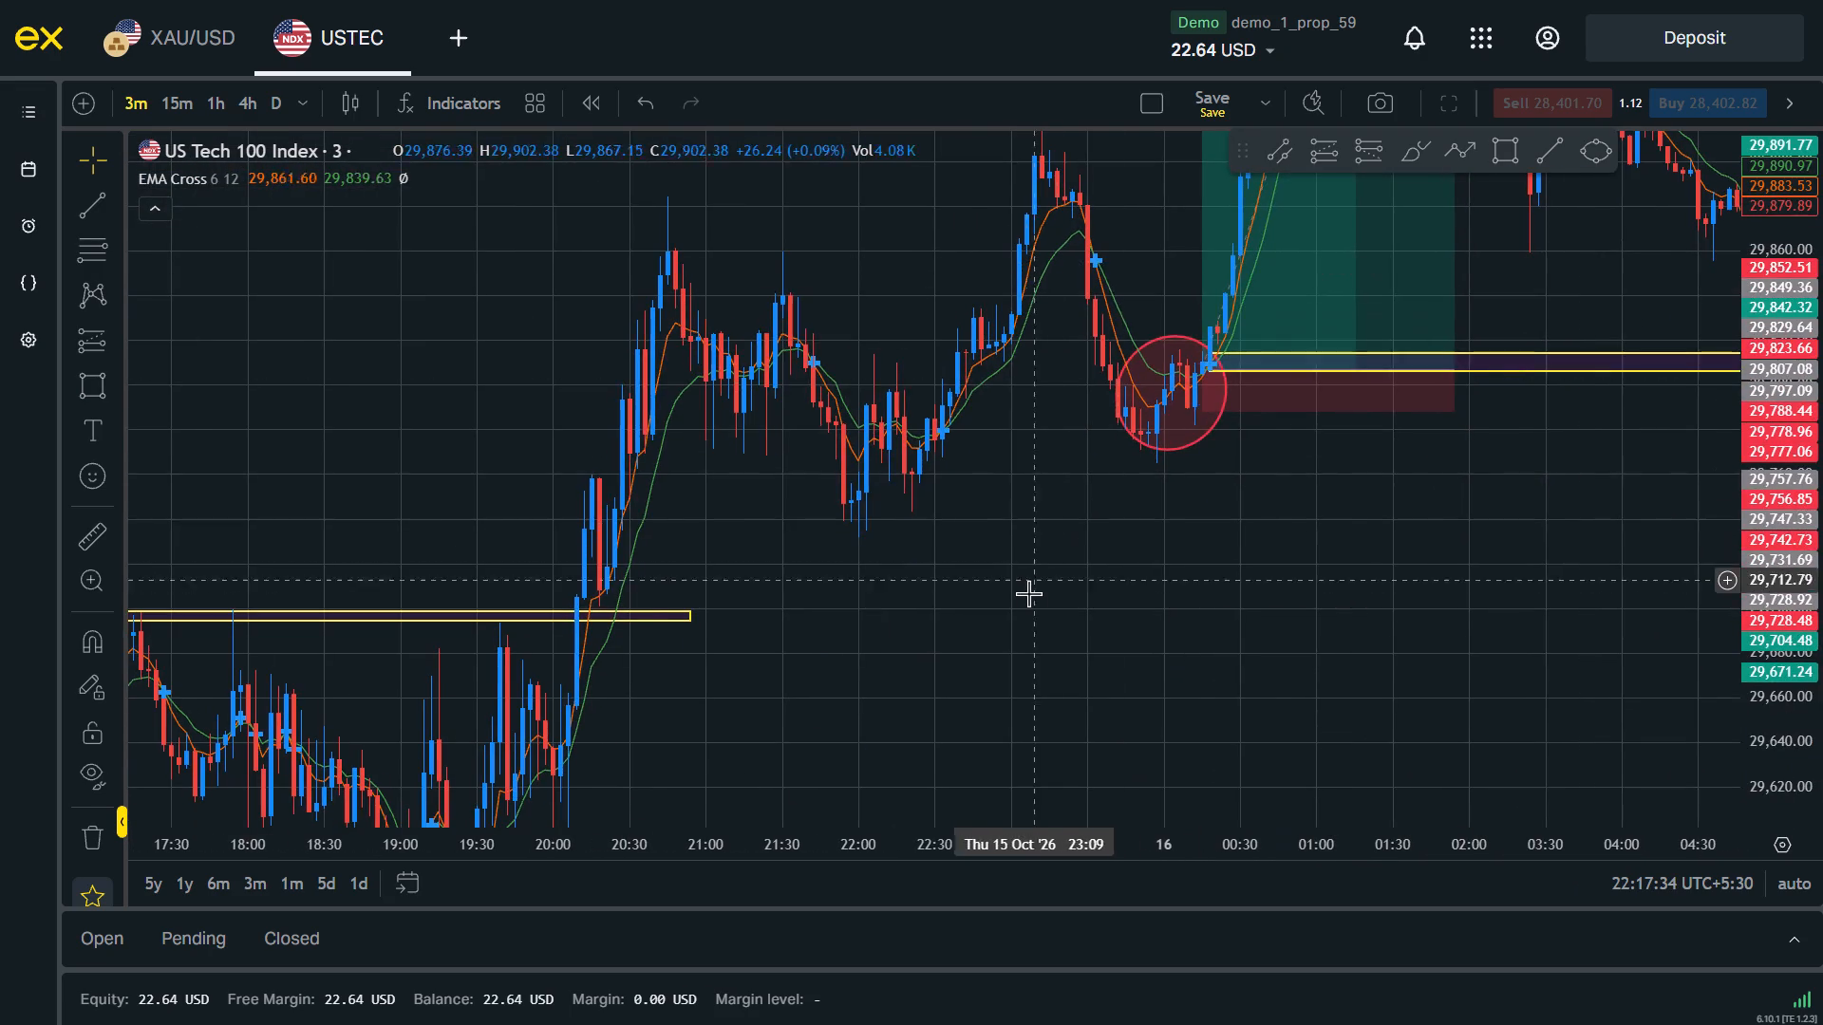
left_click_drag(1029, 595, 1583, 461)
scroll(1583, 461, "down", 1)
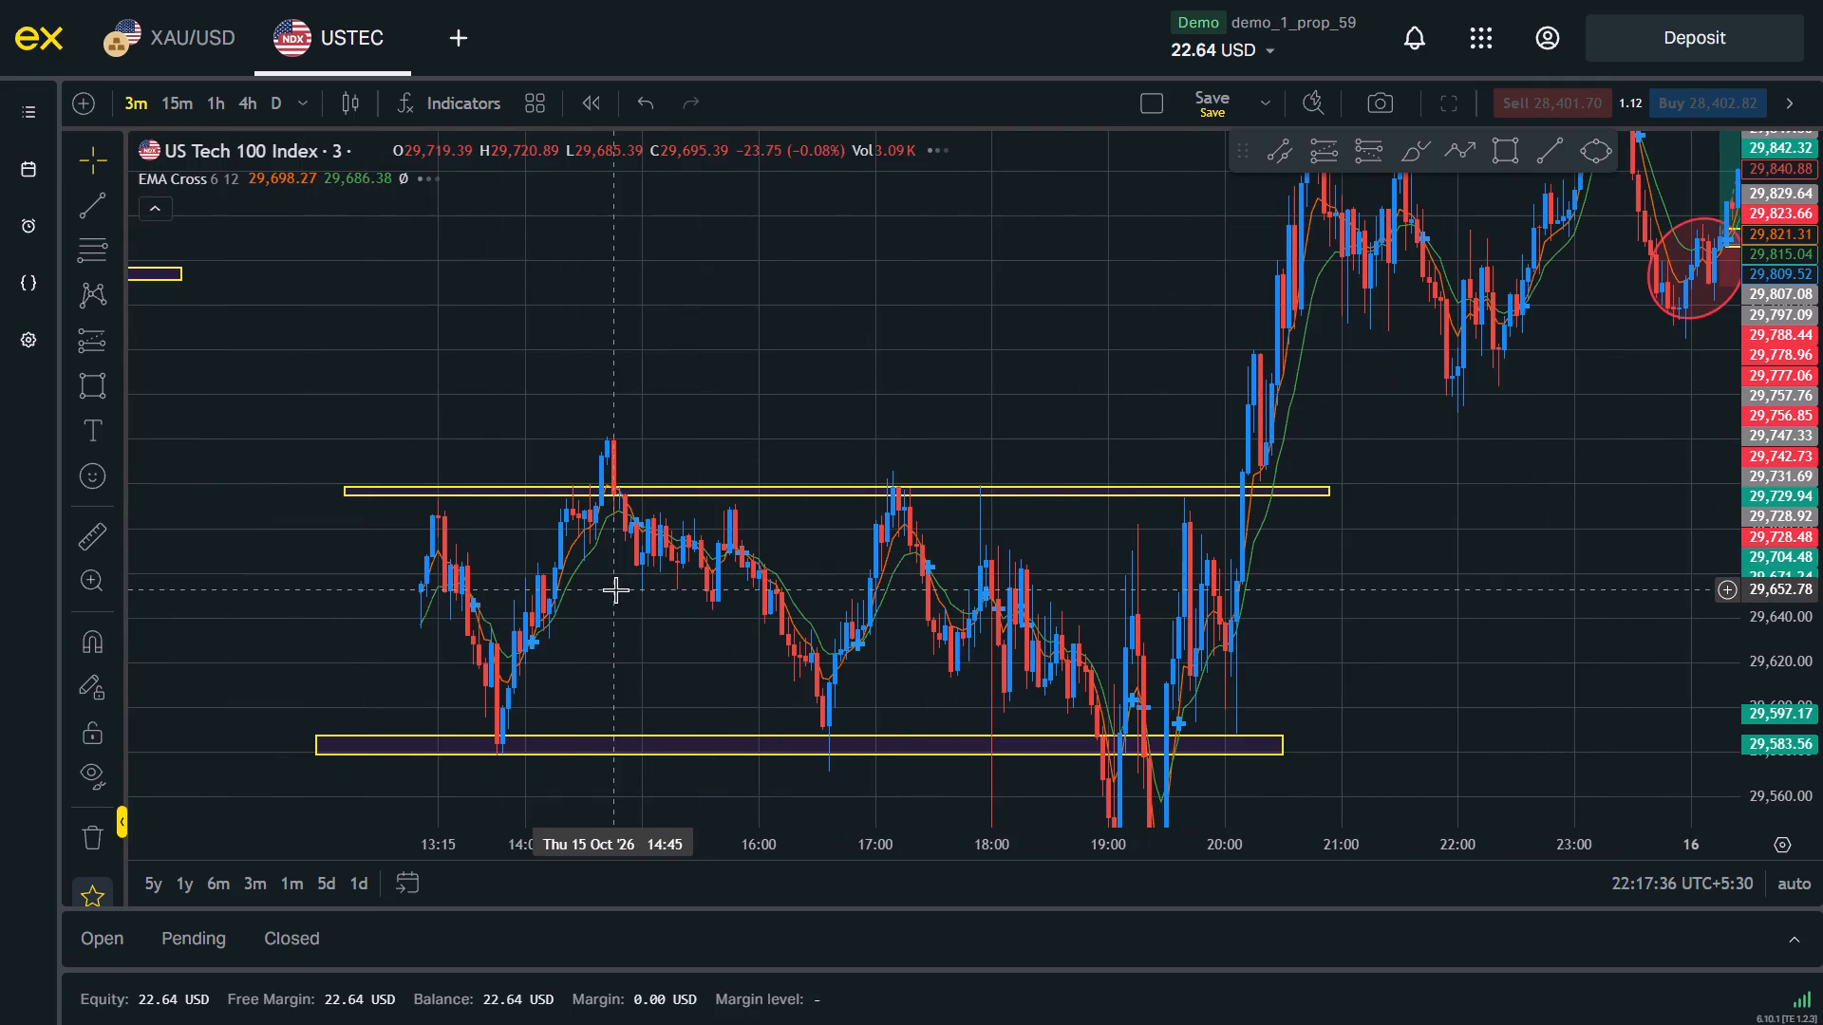
Examine the 15 October chart, covering the marked short positions, the yellow zones and the EMA crosses.
left_click_drag(628, 590, 1532, 474)
scroll(888, 588, "right", 3)
scroll(888, 588, "up", 1)
scroll(888, 588, "right", 1)
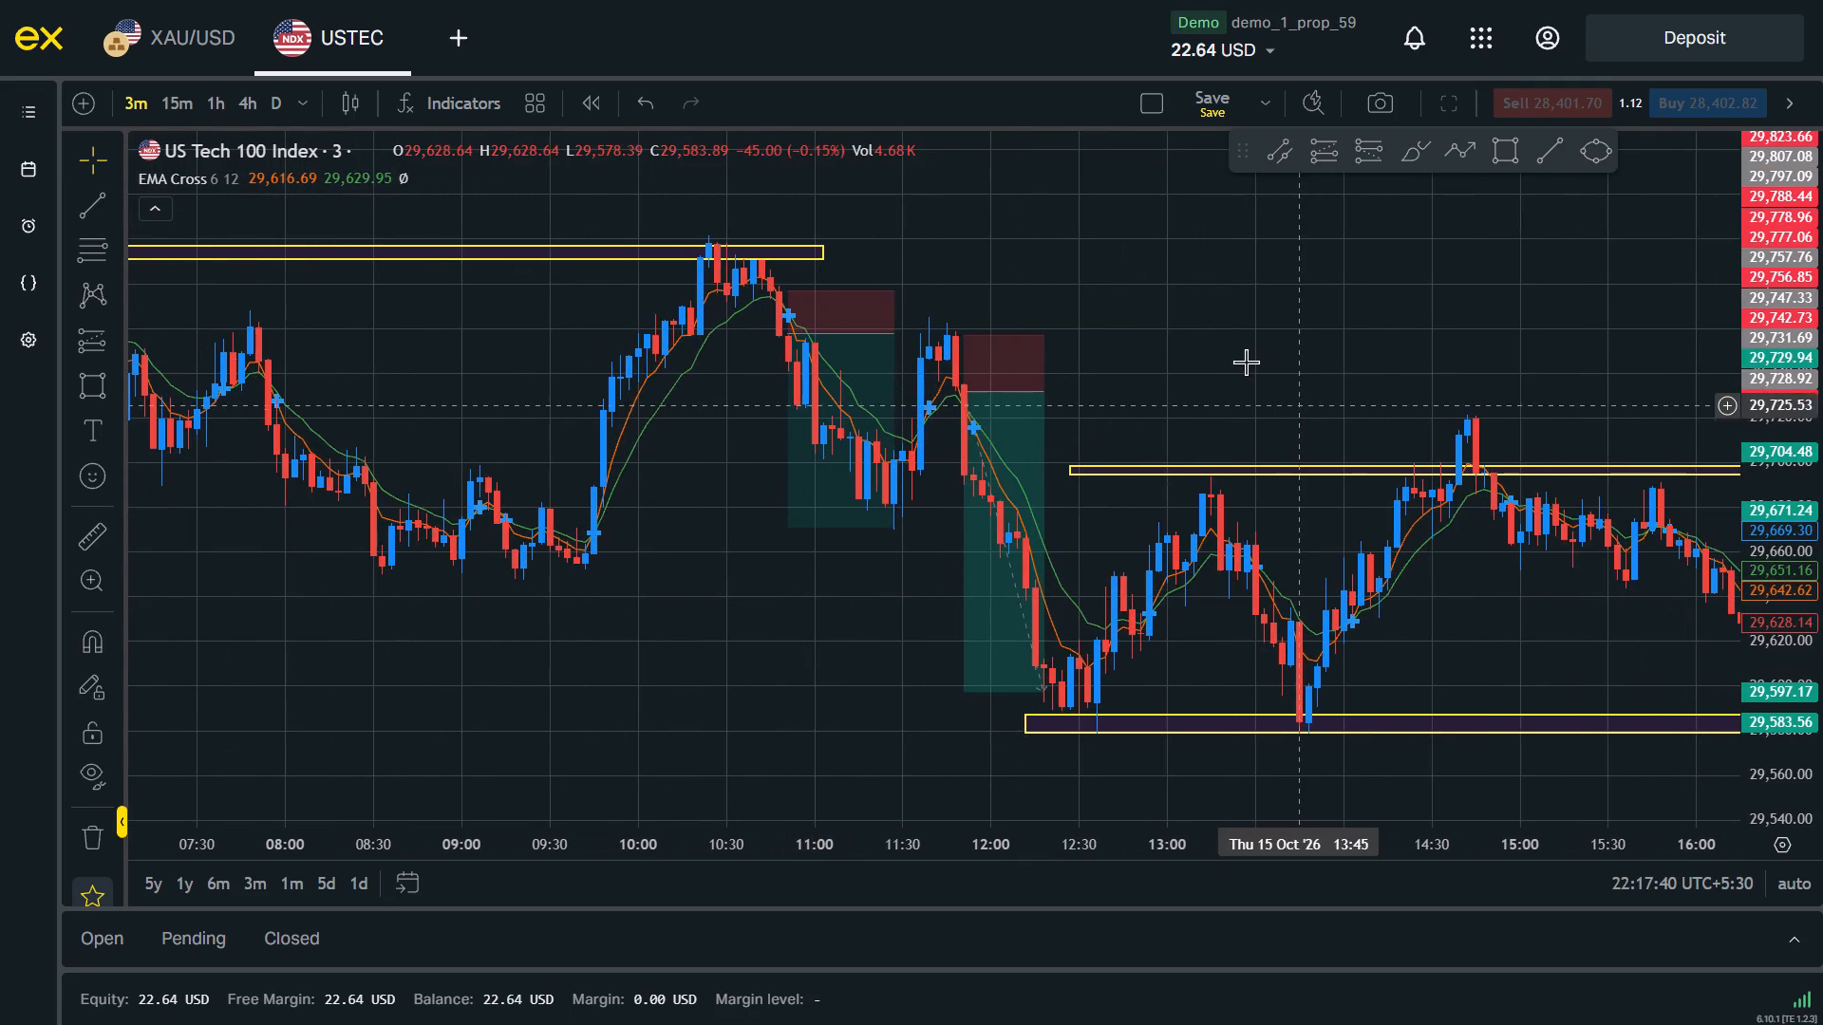
left_click_drag(1239, 357, 1720, 514)
left_click(1049, 609)
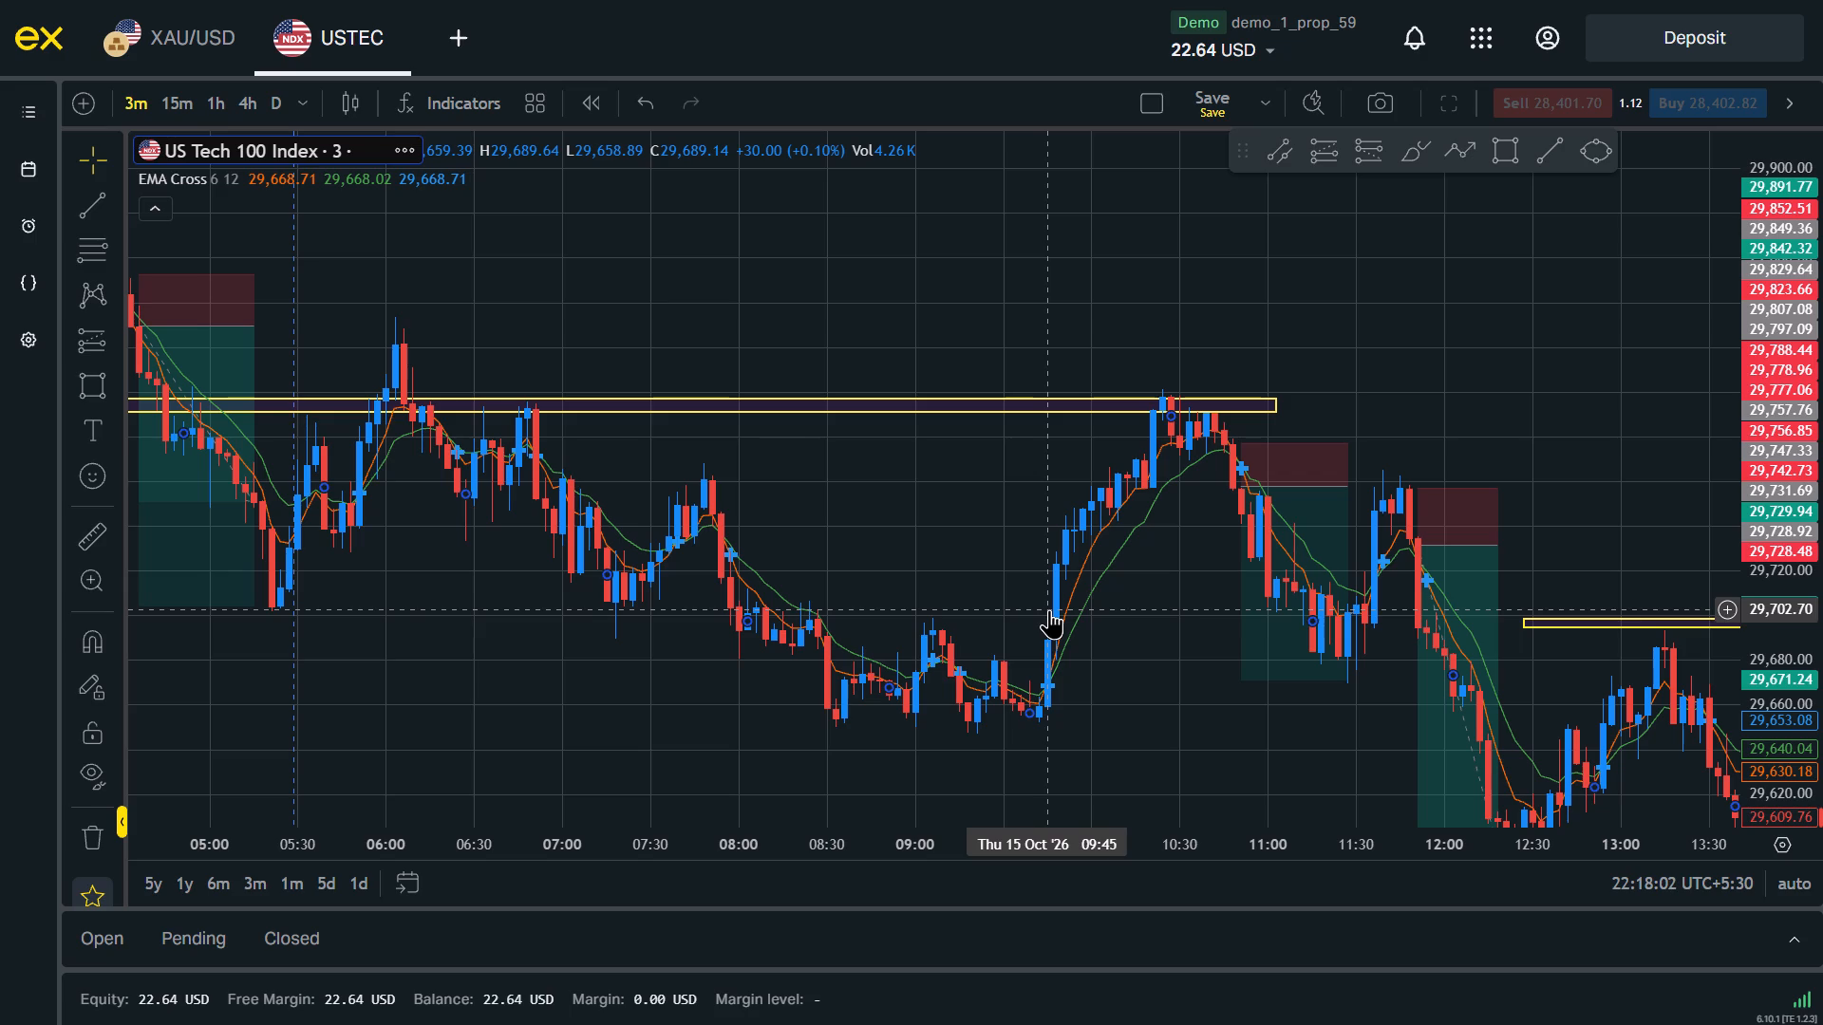
scroll(1049, 609, "up", 1)
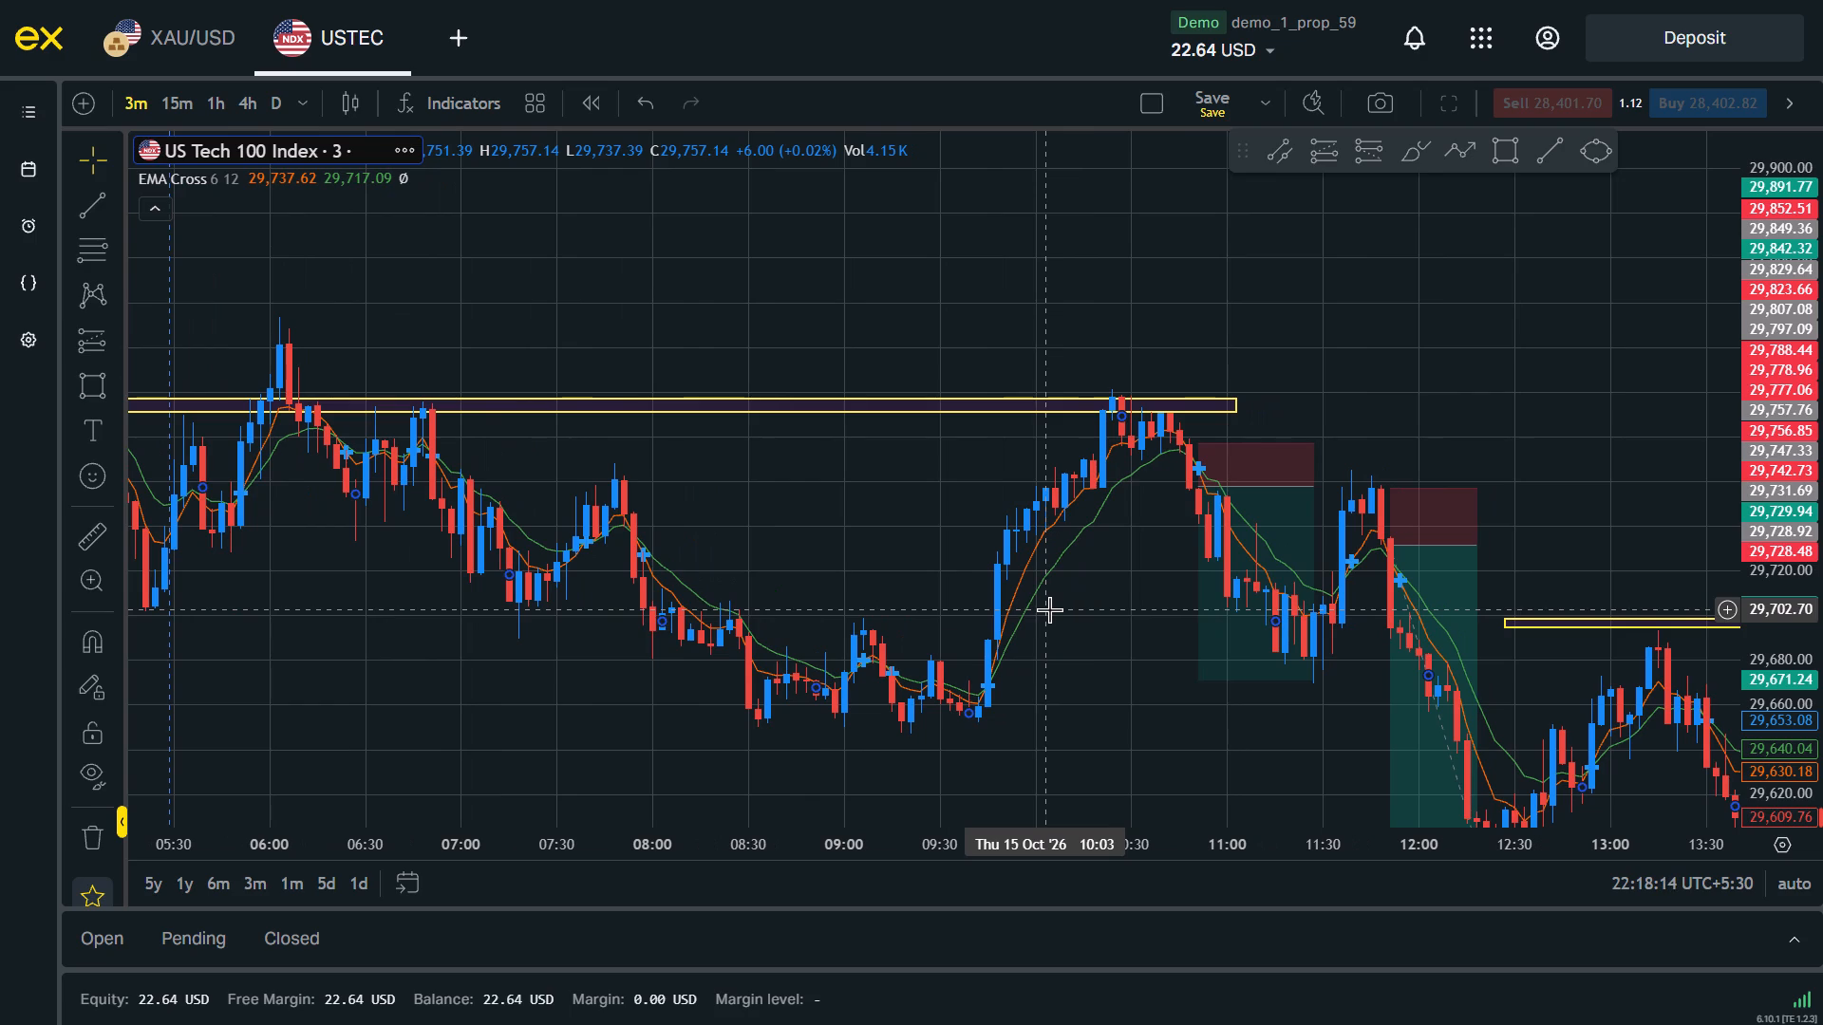
left_click(1169, 625)
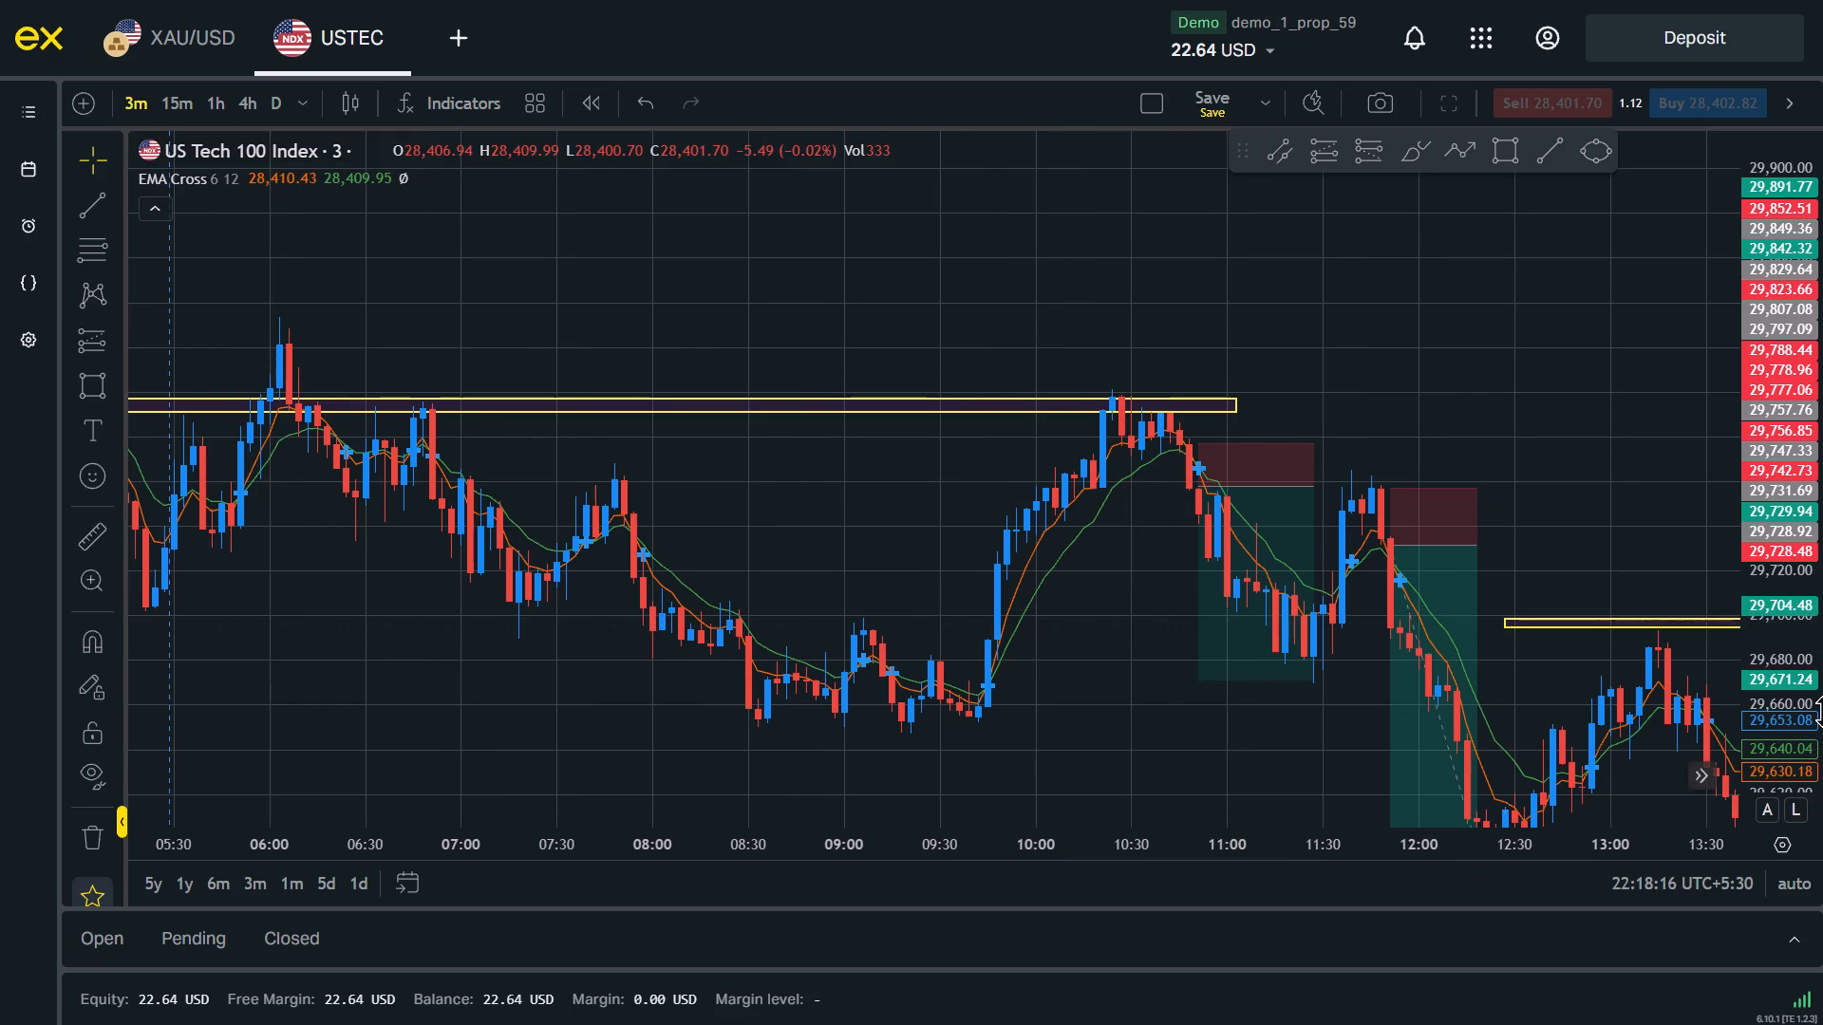
left_click_drag(1821, 645, 1777, 473)
left_click_drag(555, 502, 873, 540)
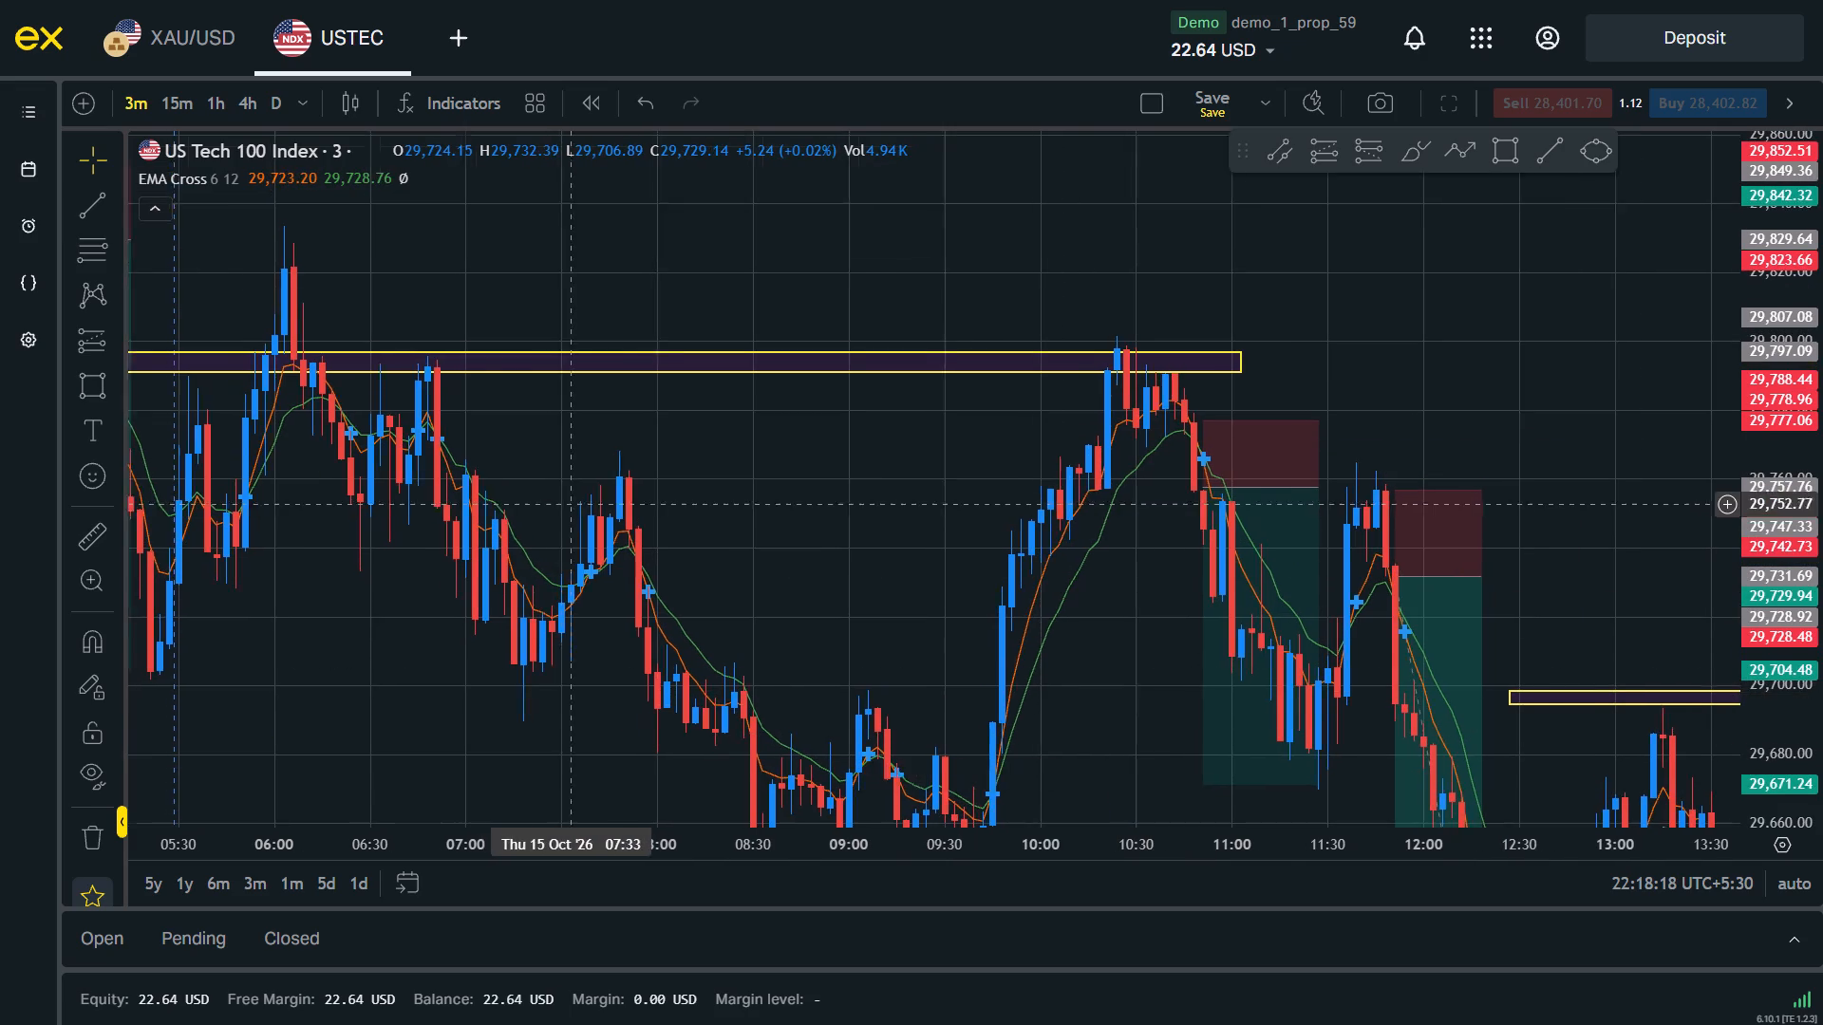
left_click_drag(873, 540, 1216, 548)
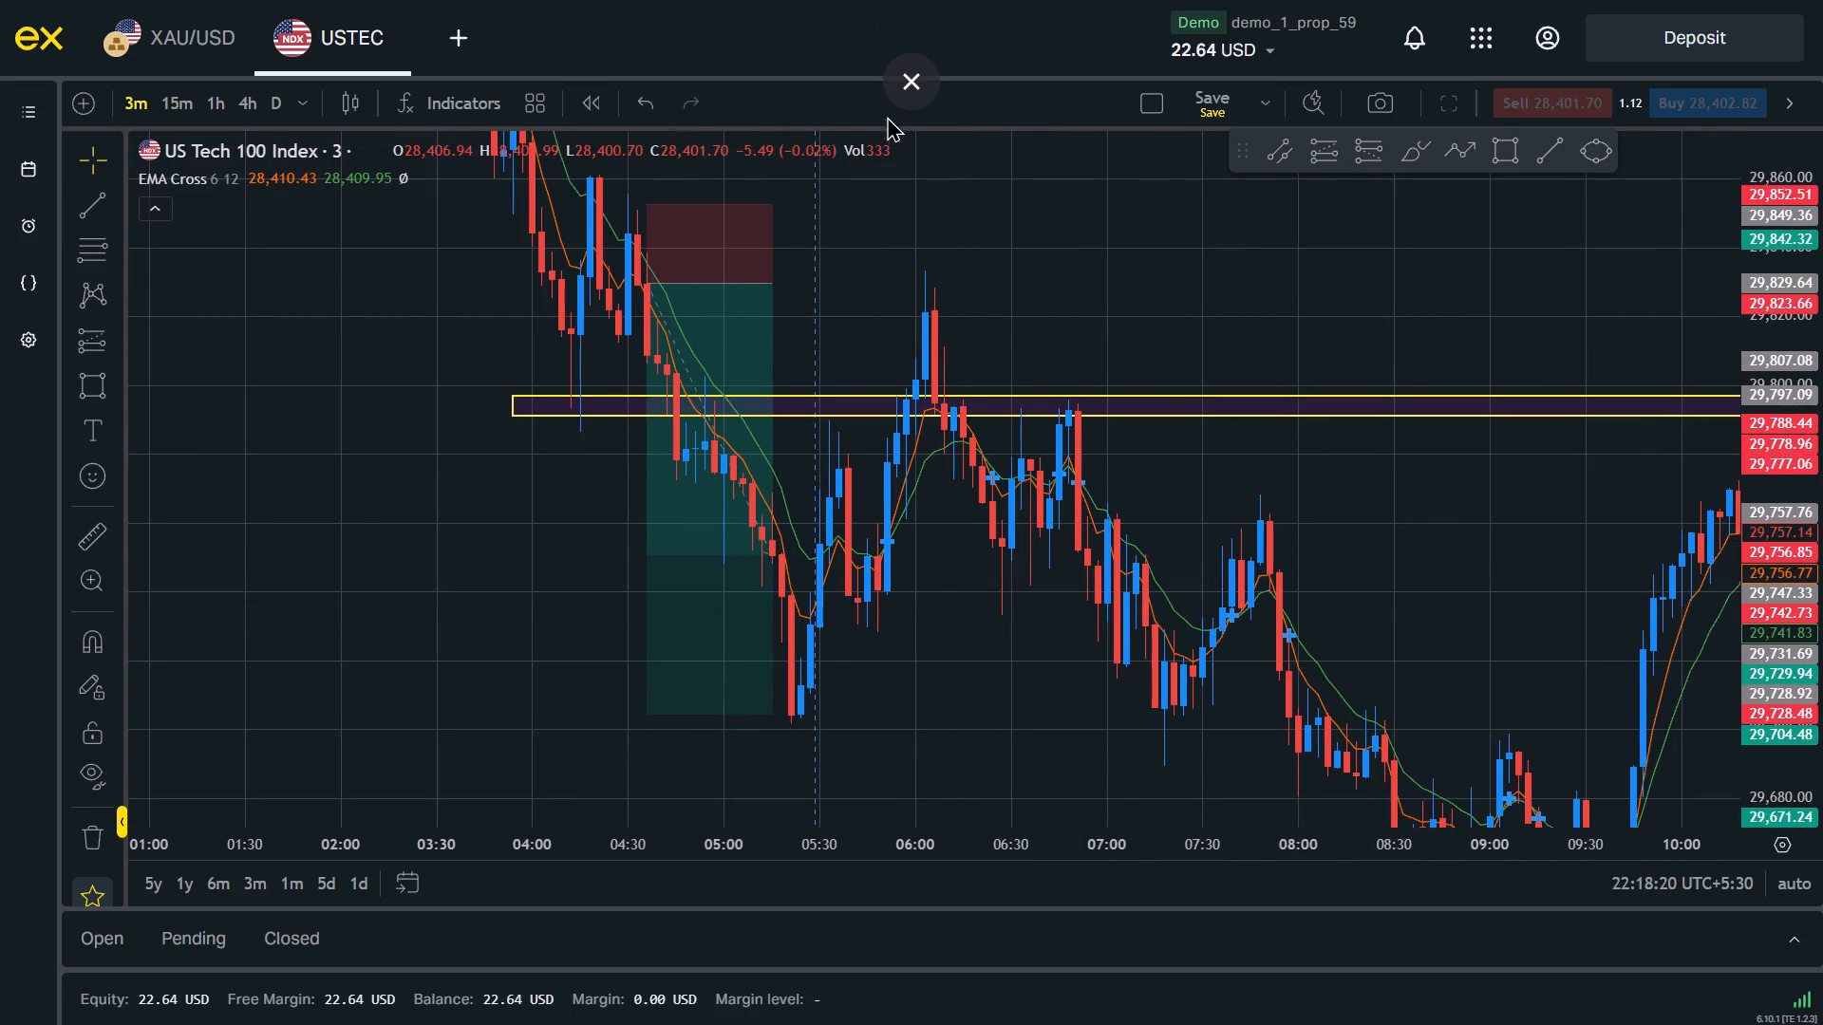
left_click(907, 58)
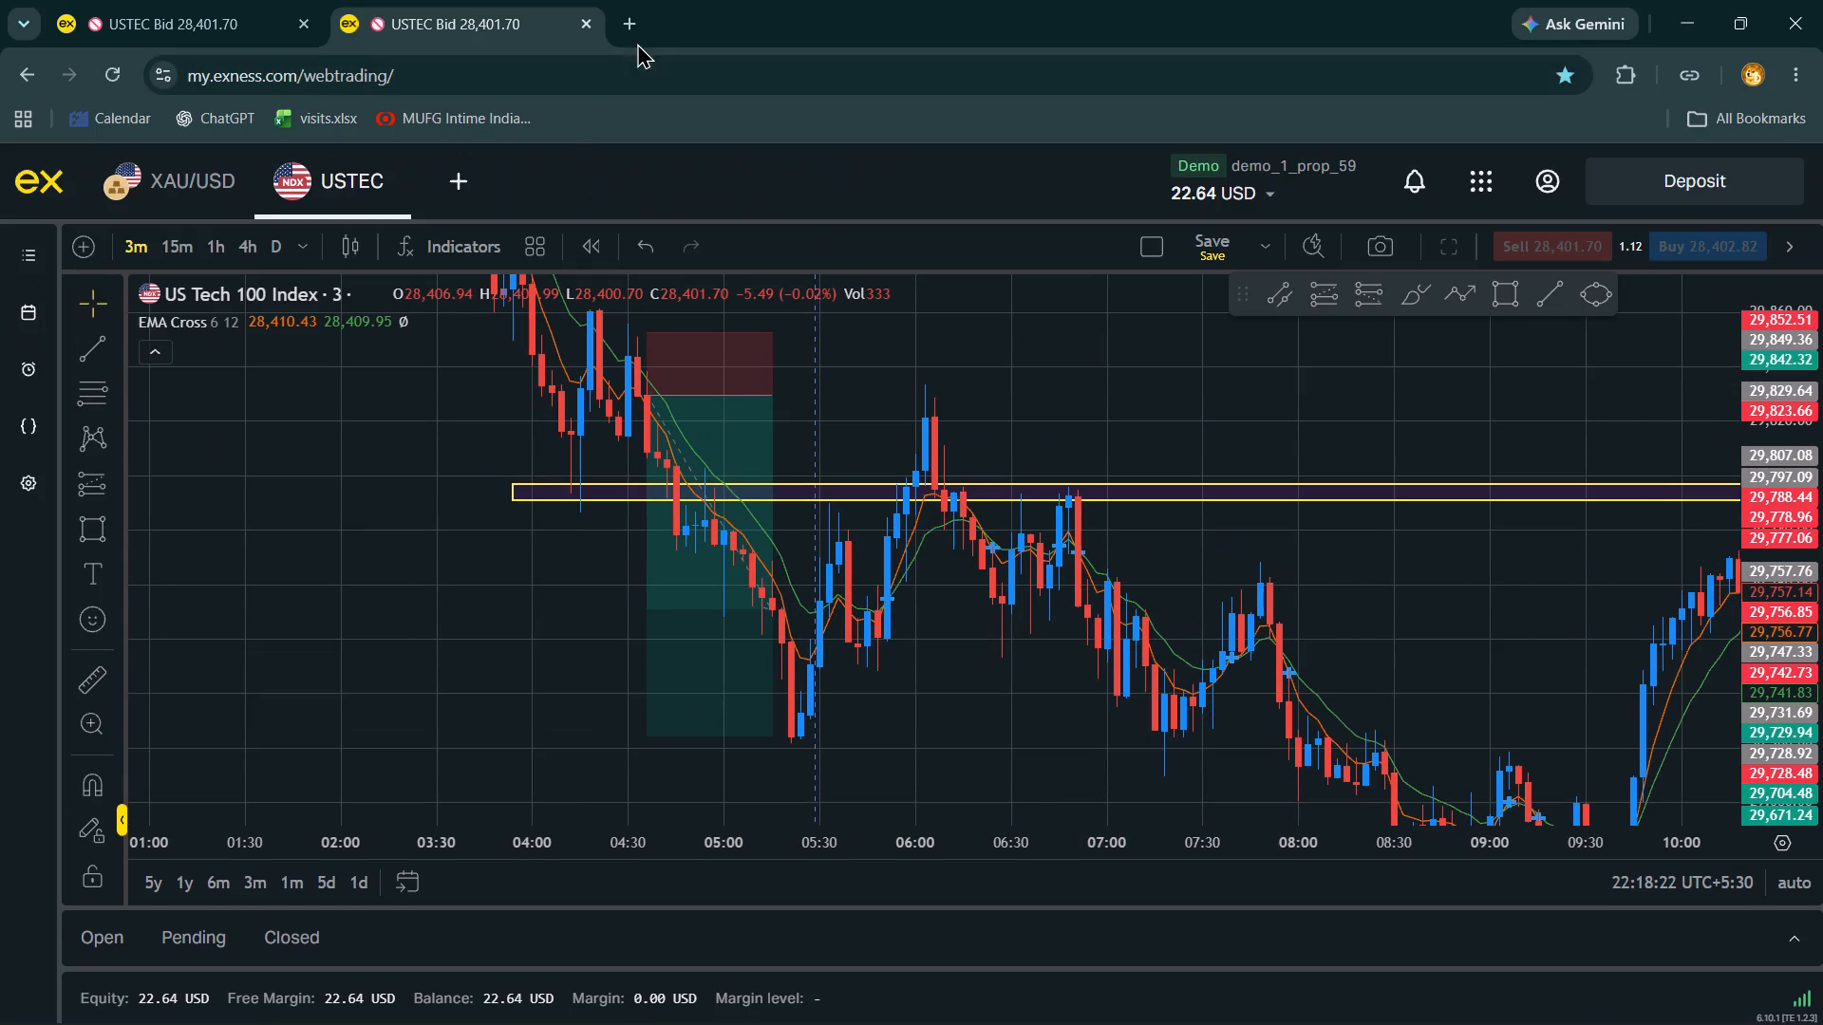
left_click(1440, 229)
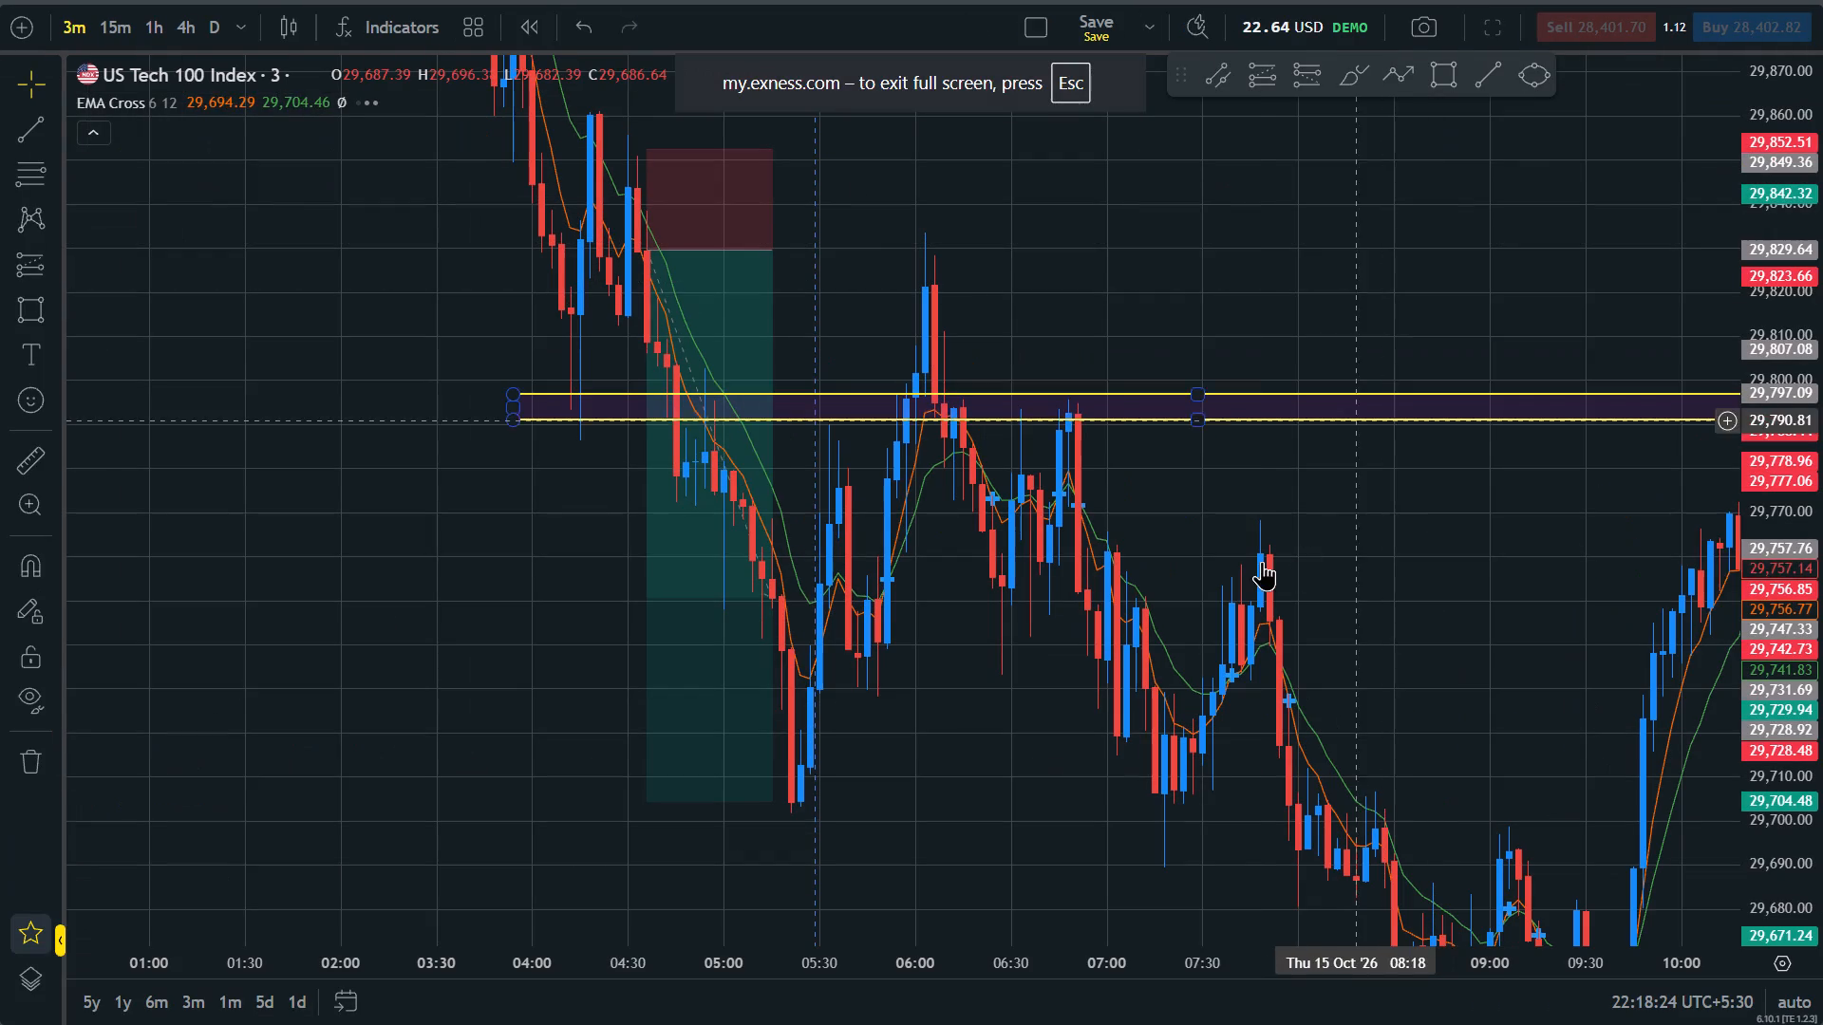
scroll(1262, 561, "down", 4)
Leave full screen, open the CORRECT 2.0 Notion page in a new browser tab and go to its end.
left_click(906, 71)
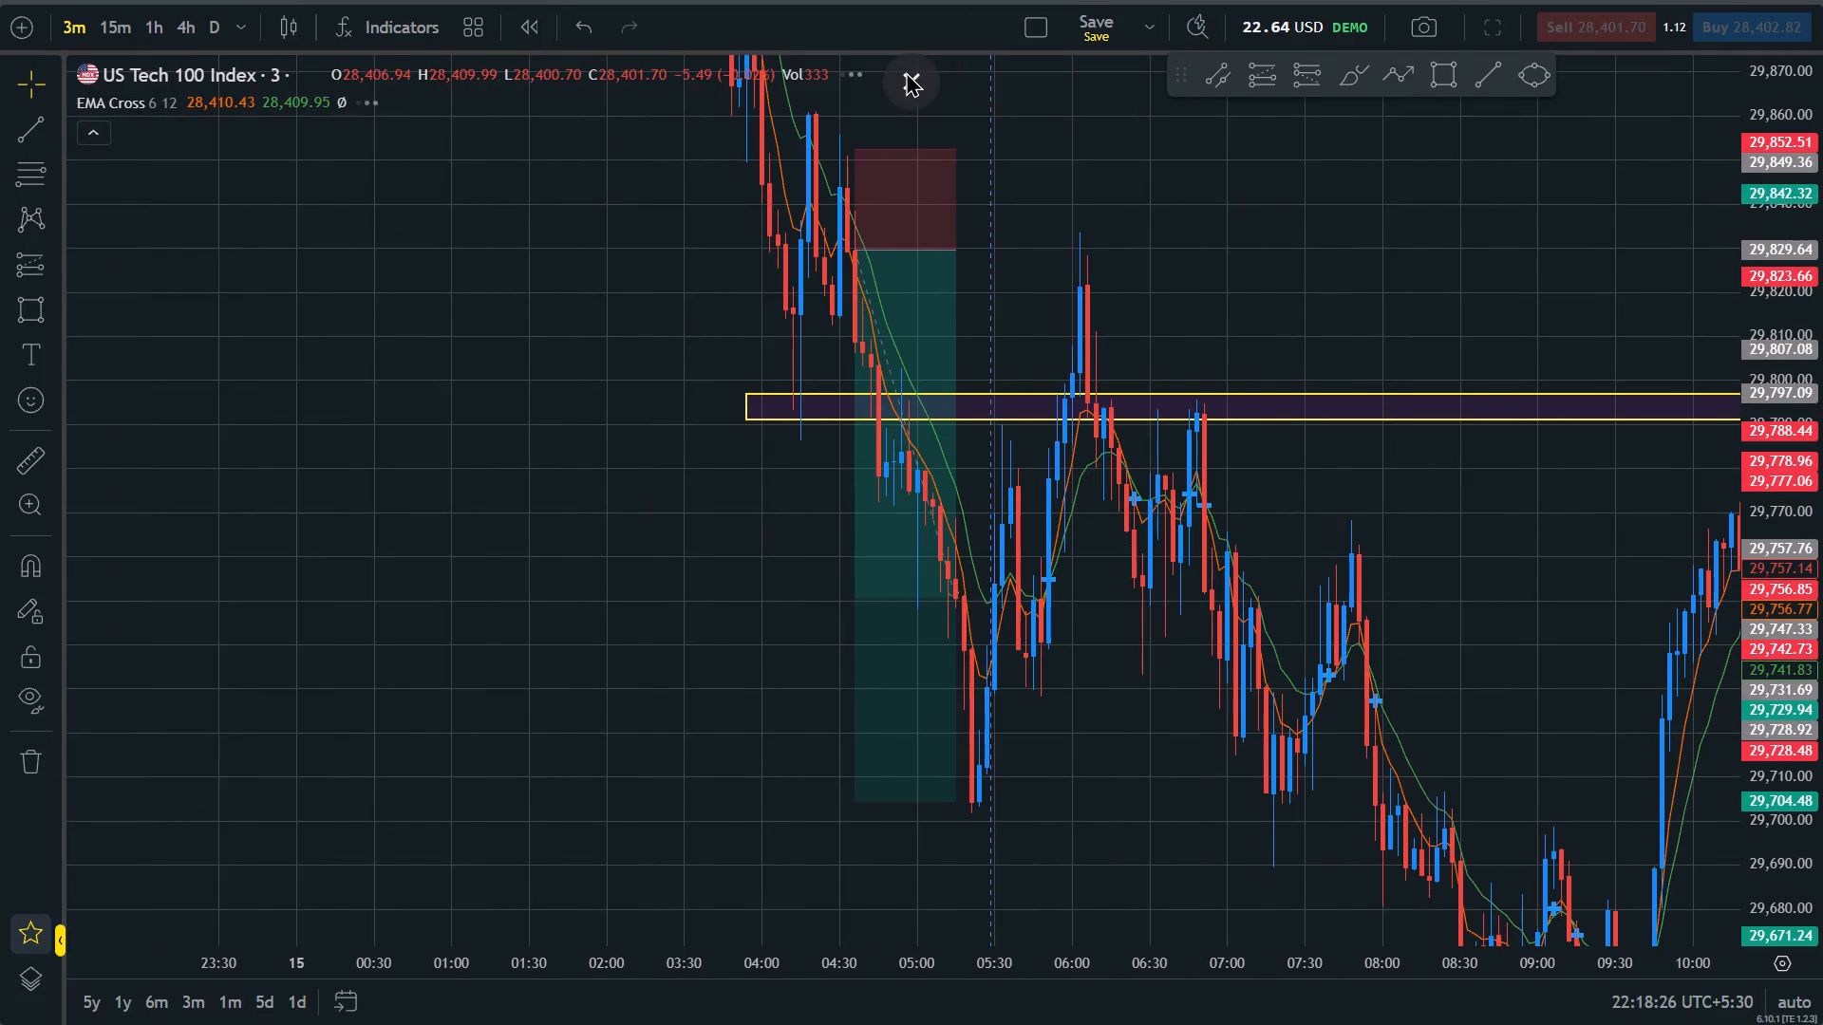
left_click(619, 9)
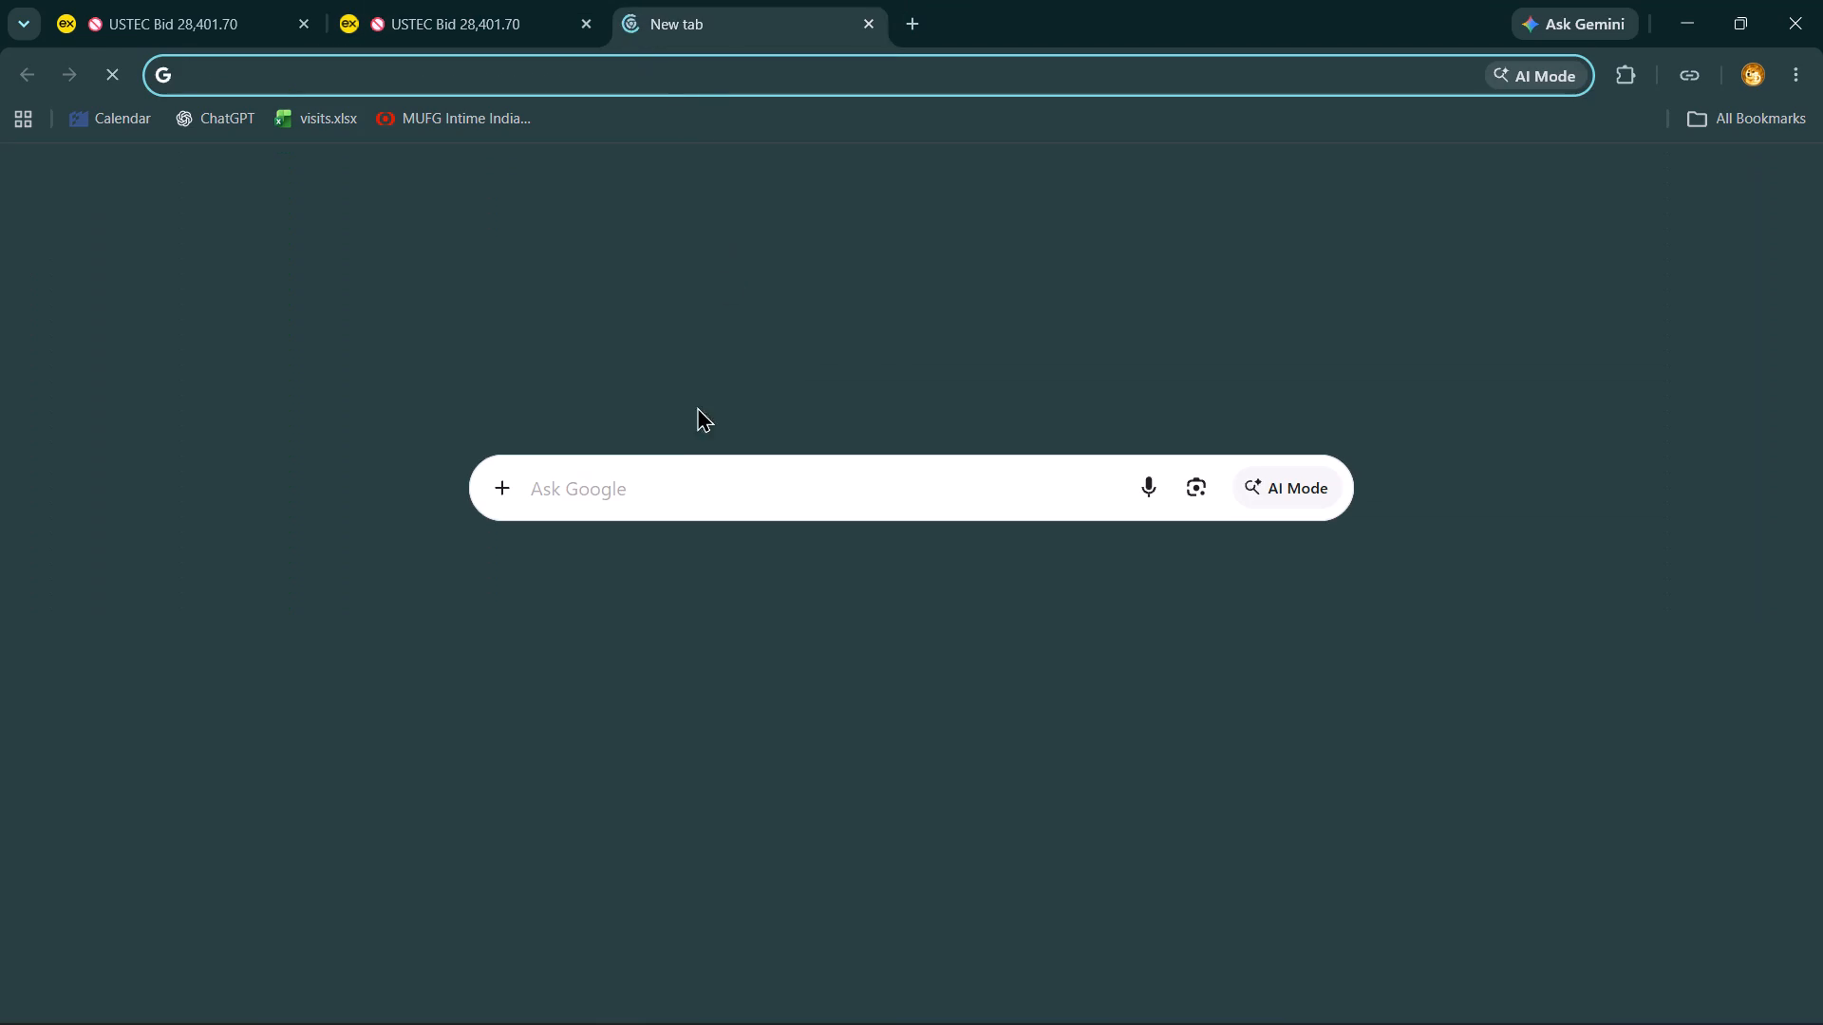
left_click(998, 731)
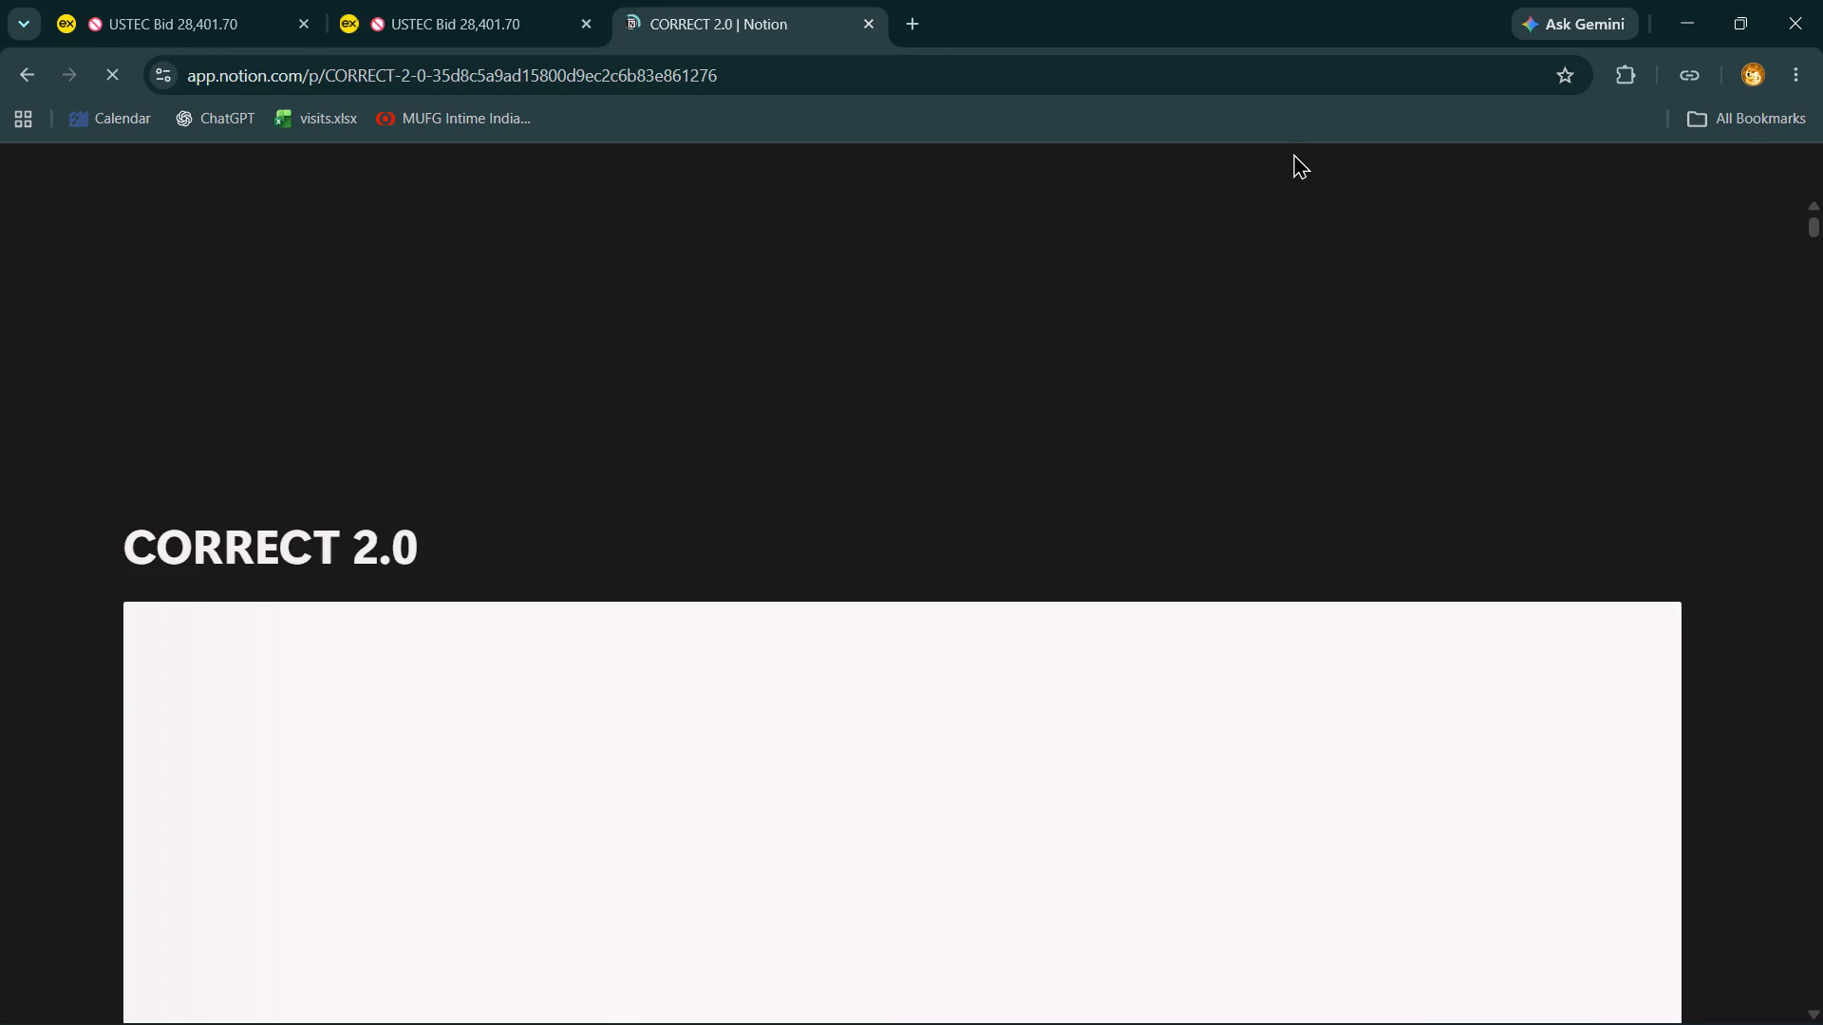
scroll(1293, 153, "down", 3)
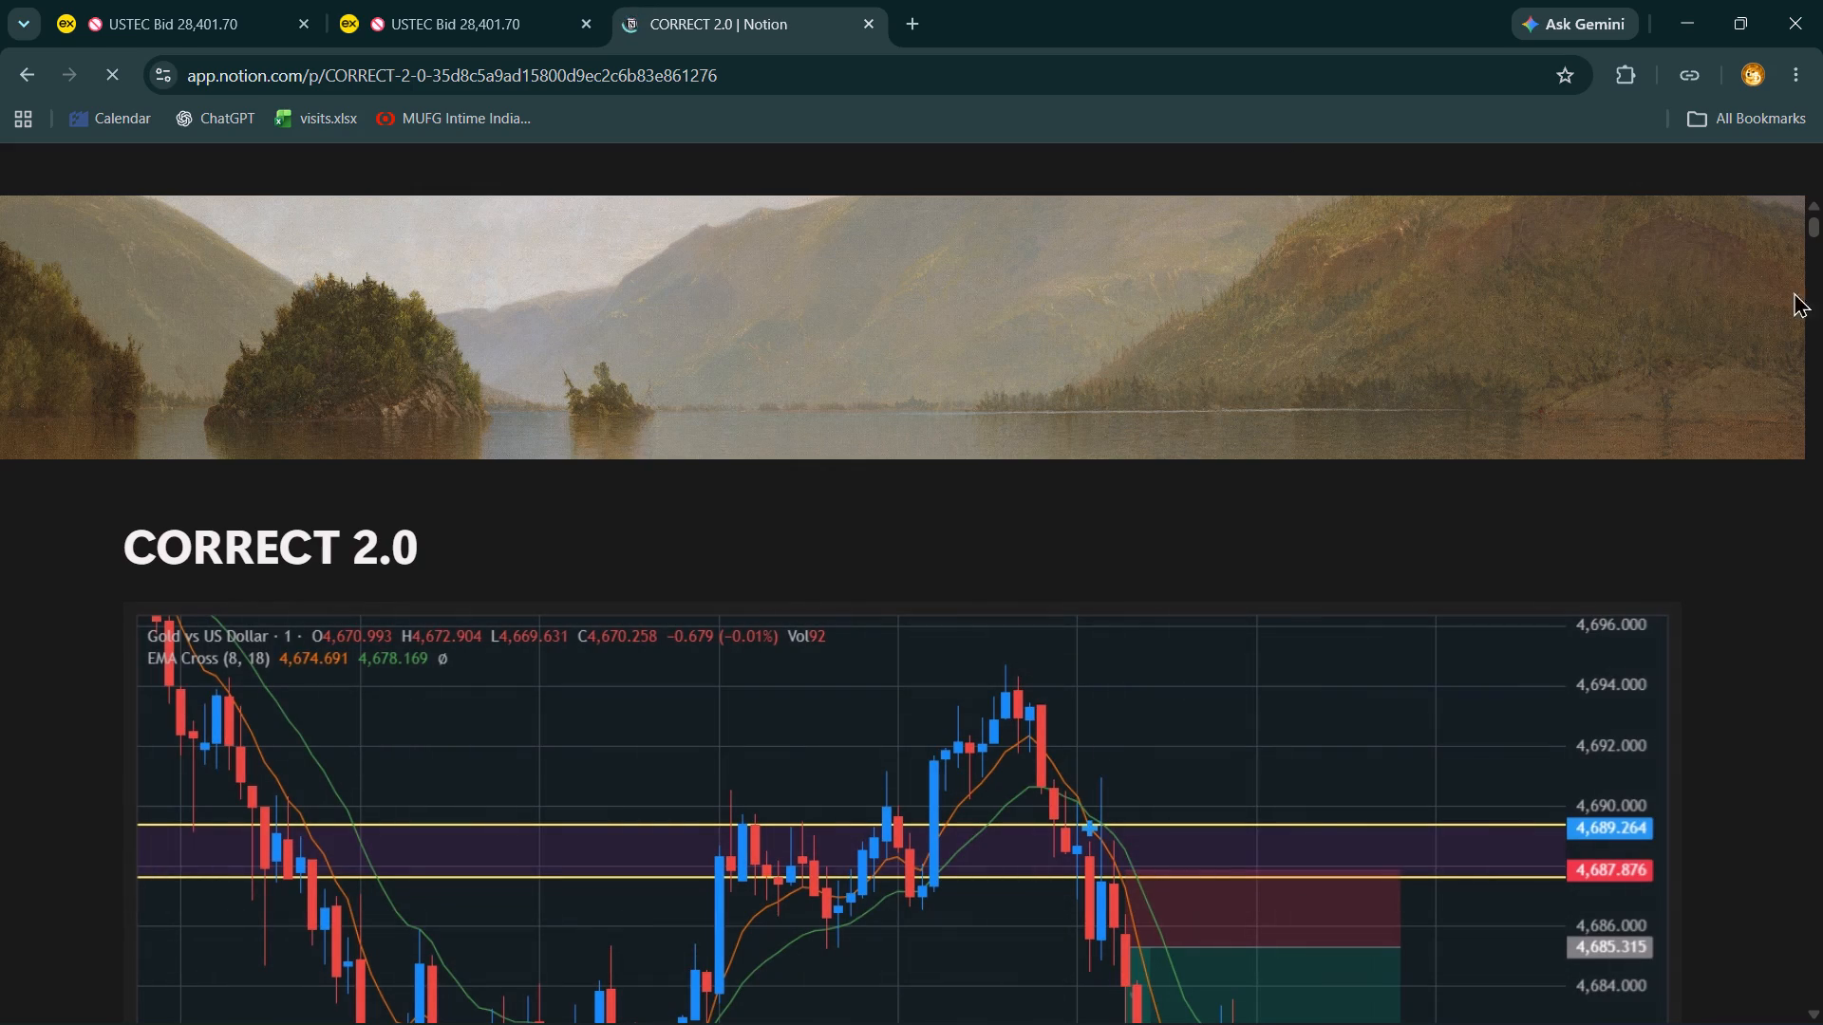
left_click_drag(1812, 229, 1820, 1021)
scroll(1380, 799, "down", 11)
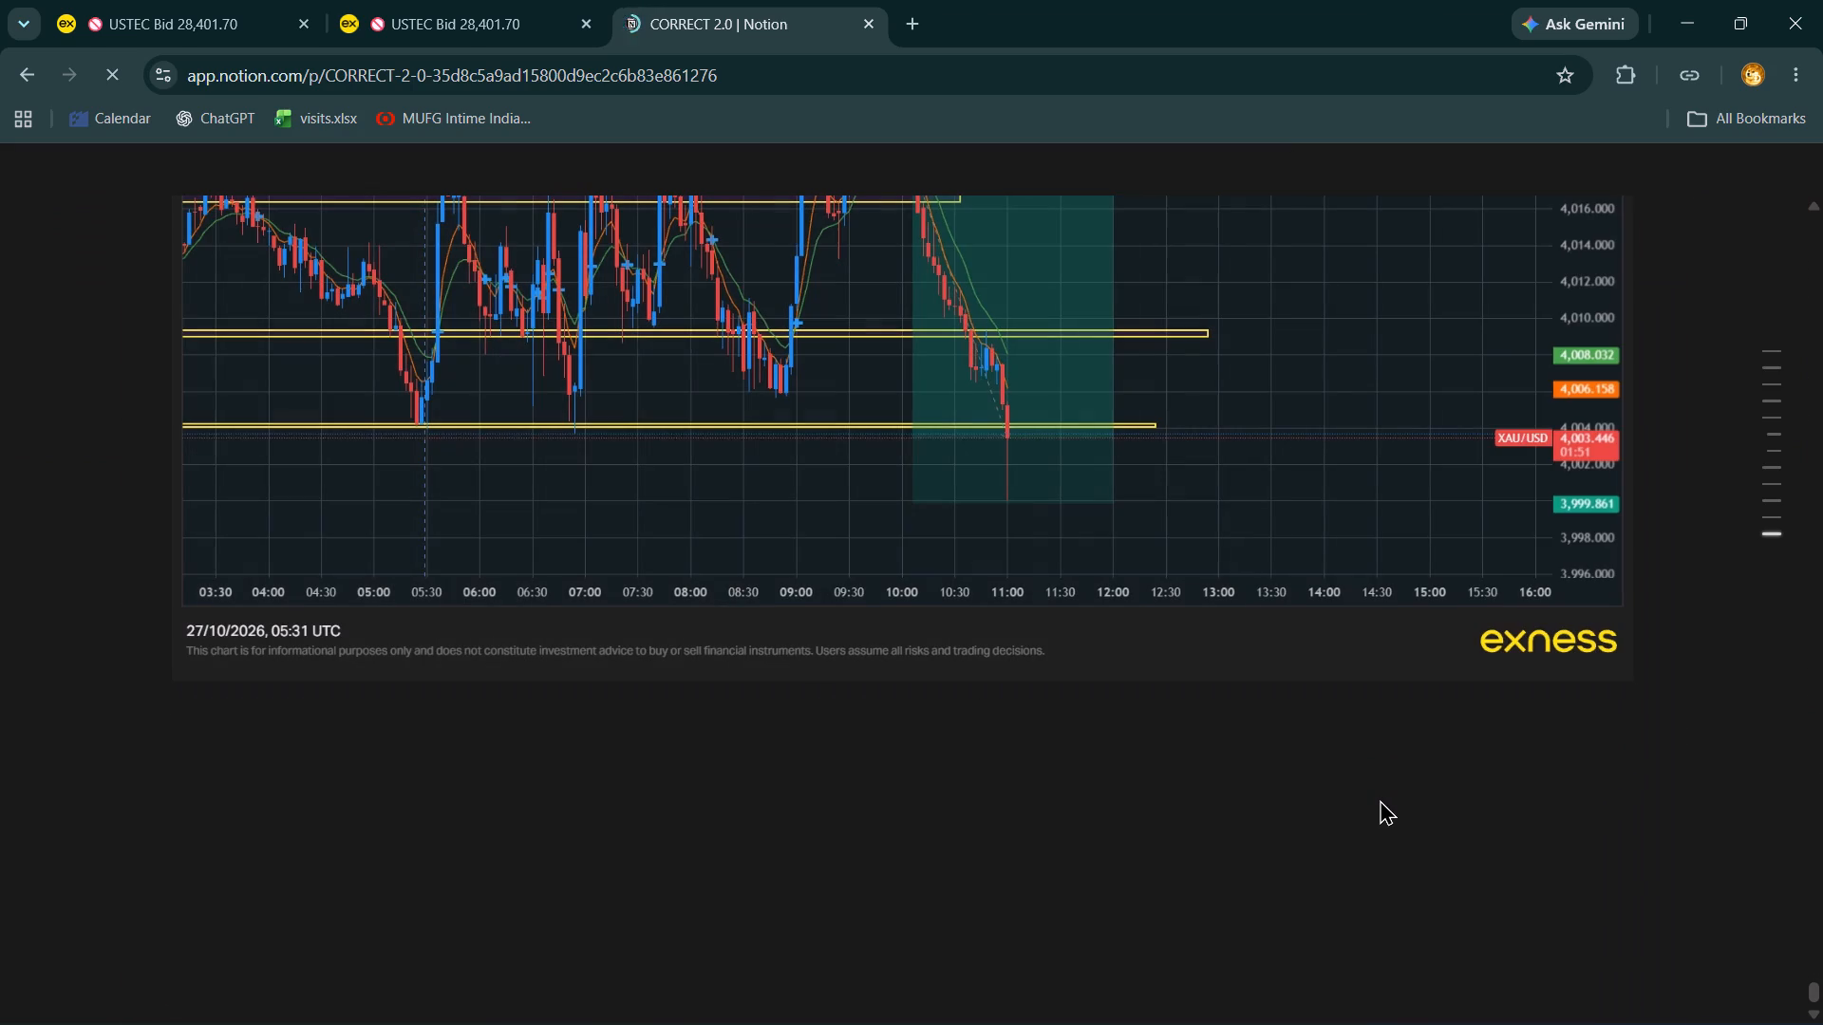
Start a heading below the last chart image reading "one thing that i concluded is that".
left_click(957, 800)
type("#")
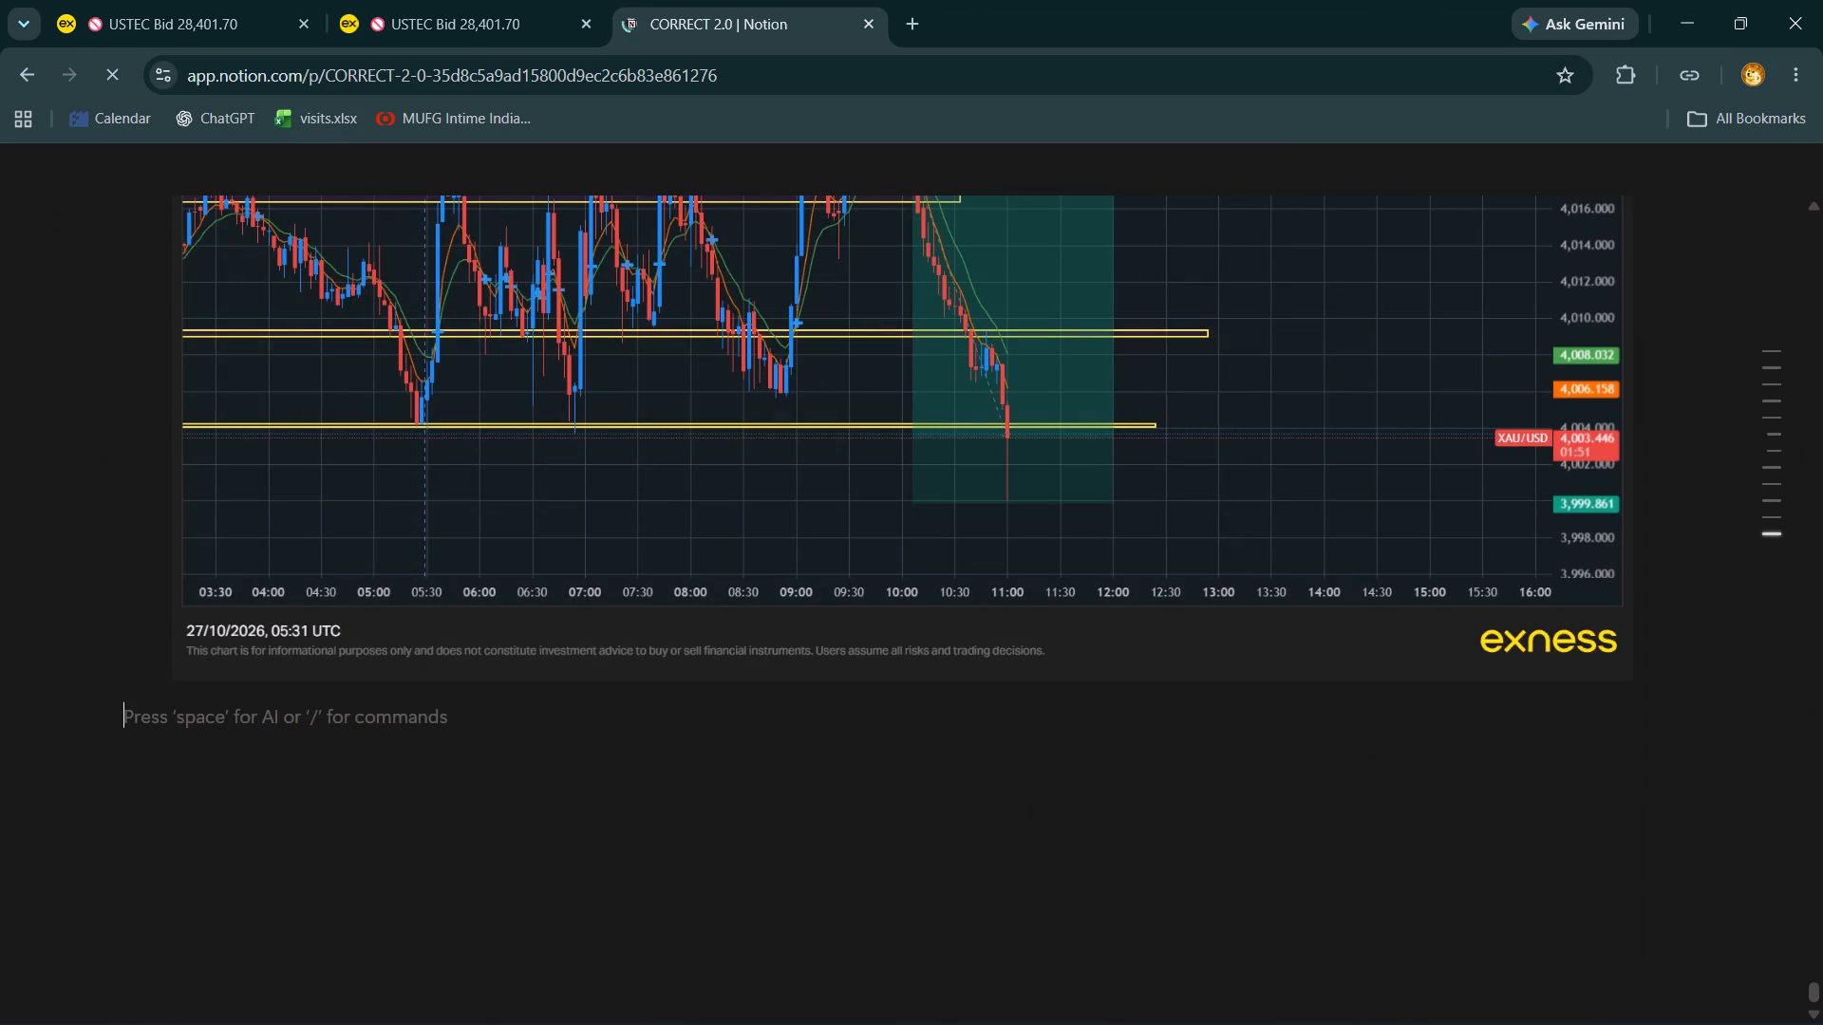
key("space")
type("one thing that i concludee")
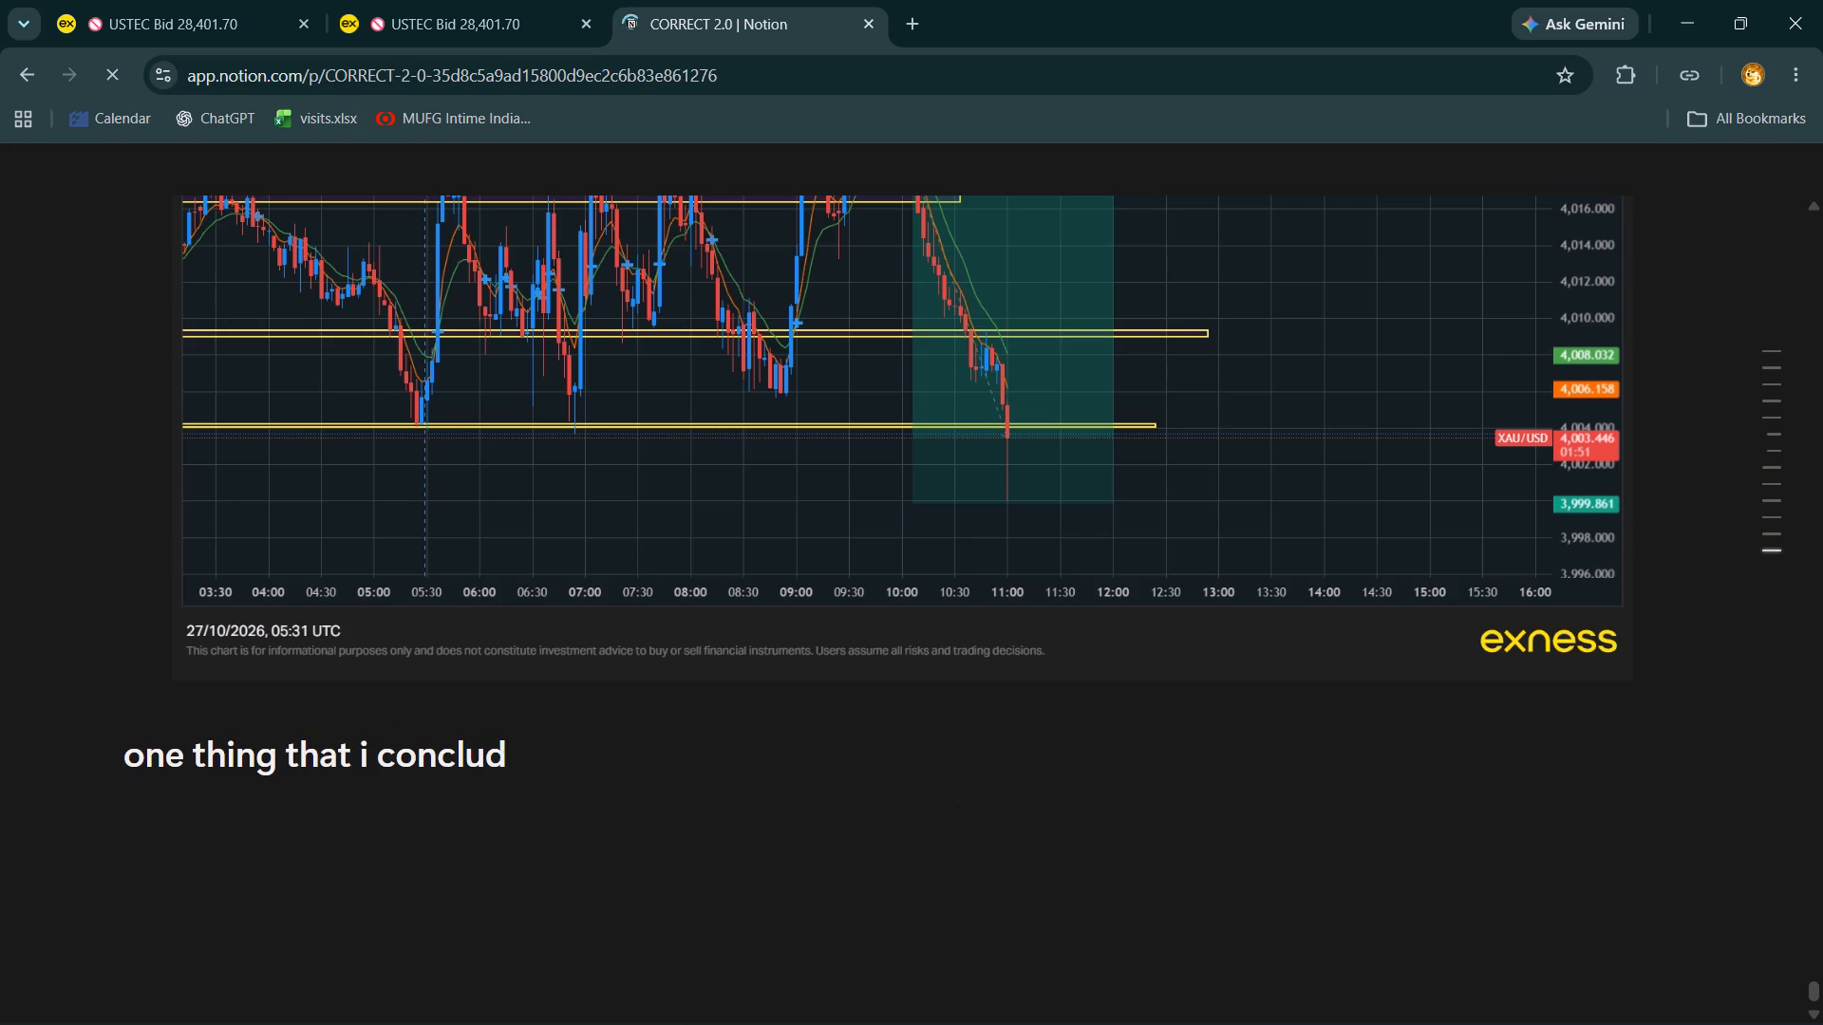
key("BackSpace")
key("BackSpace")
left_click(824, 733)
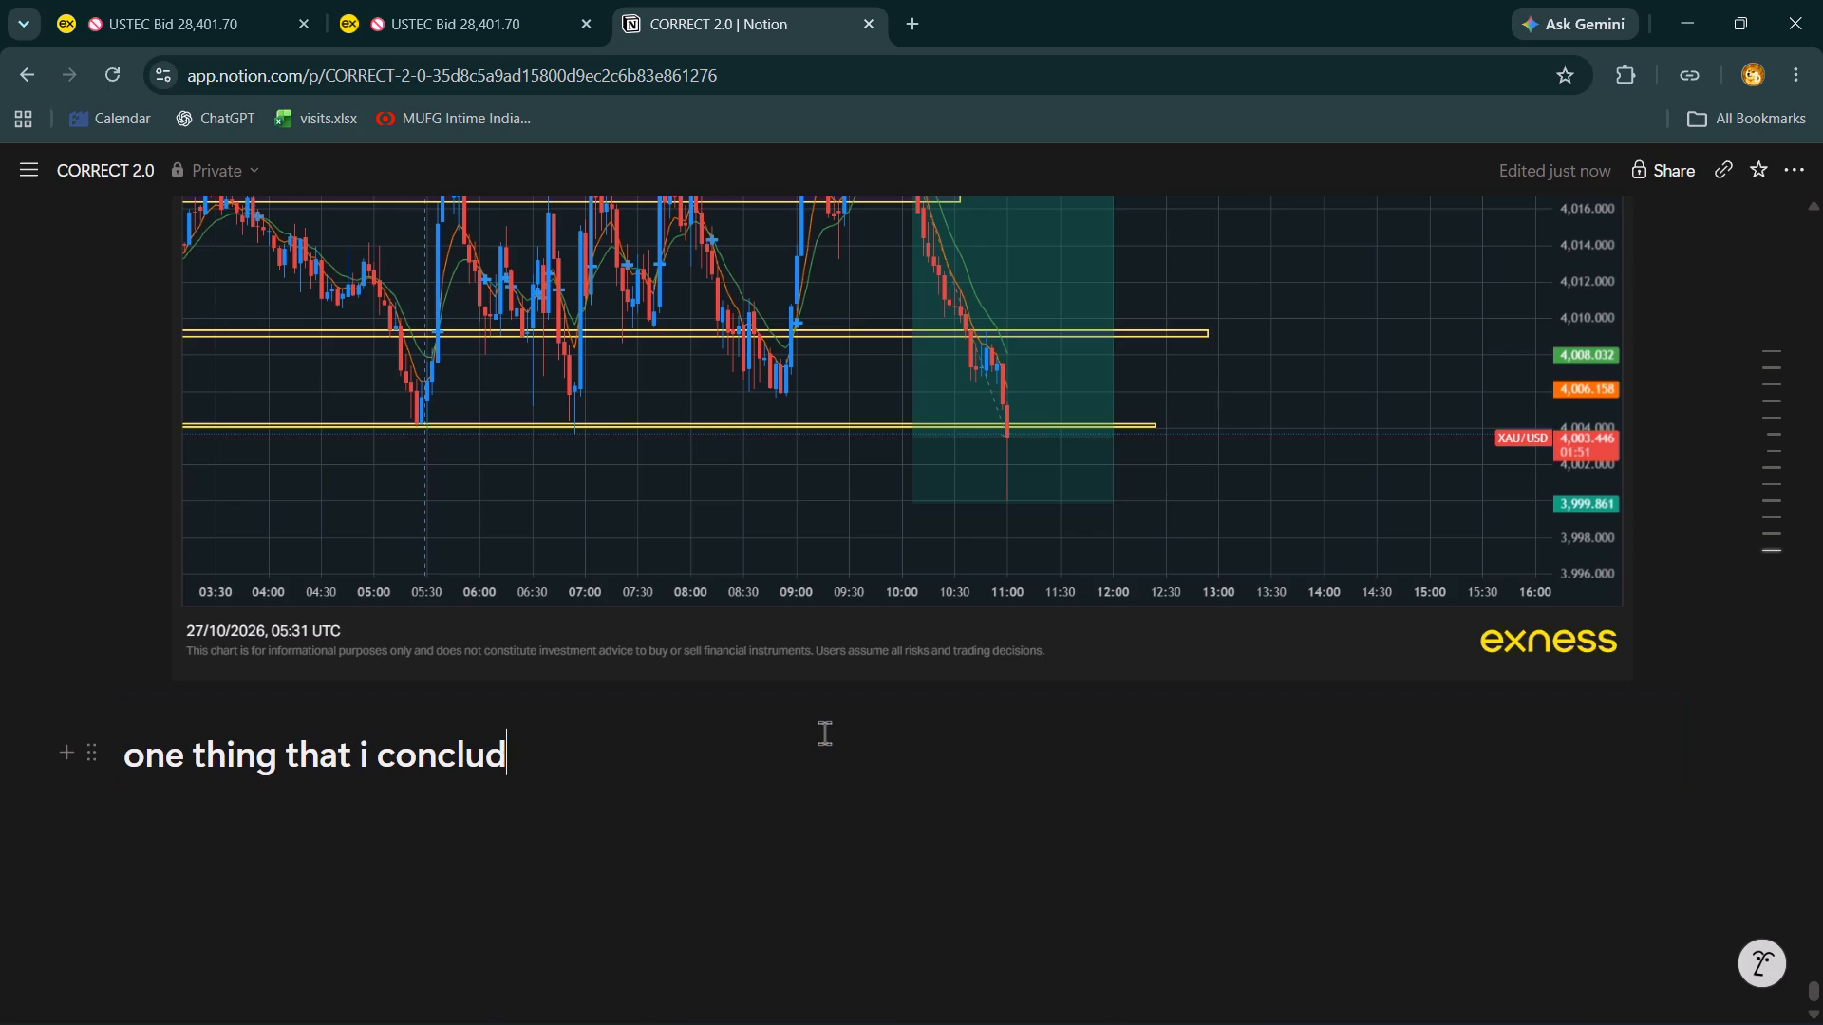
type("ed is that")
key("space")
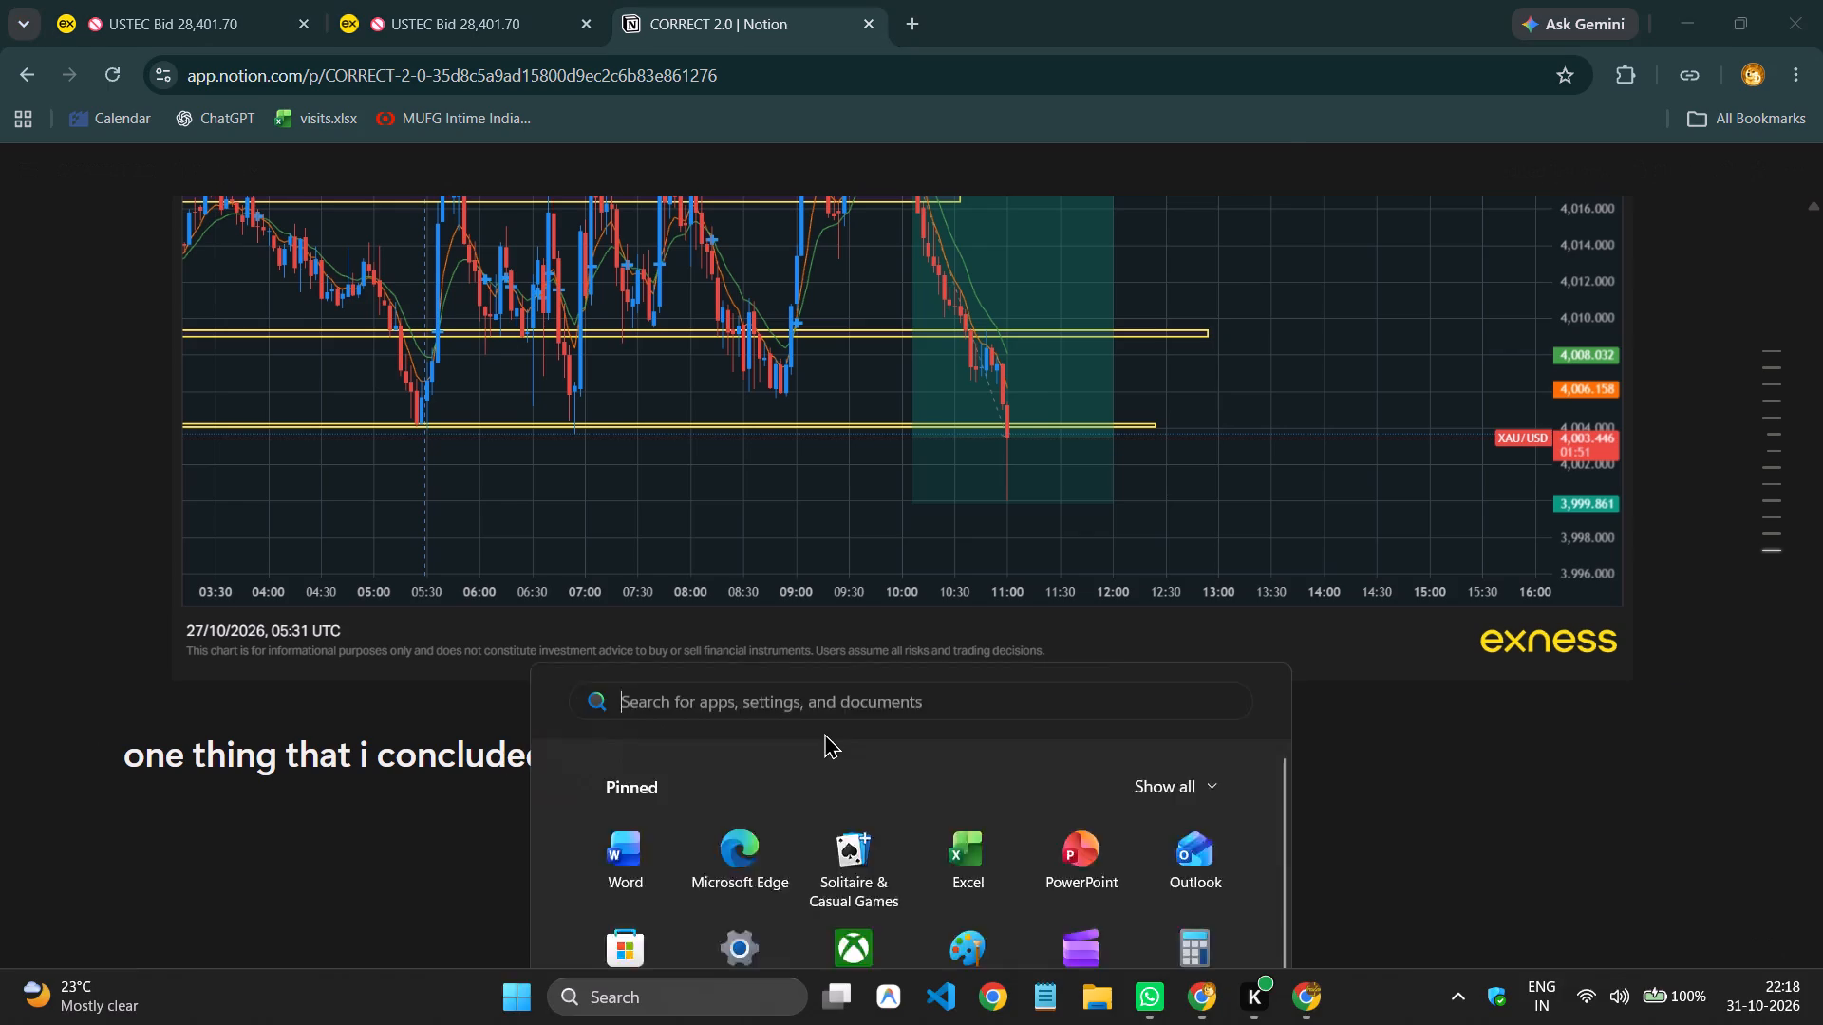
left_click(729, 740)
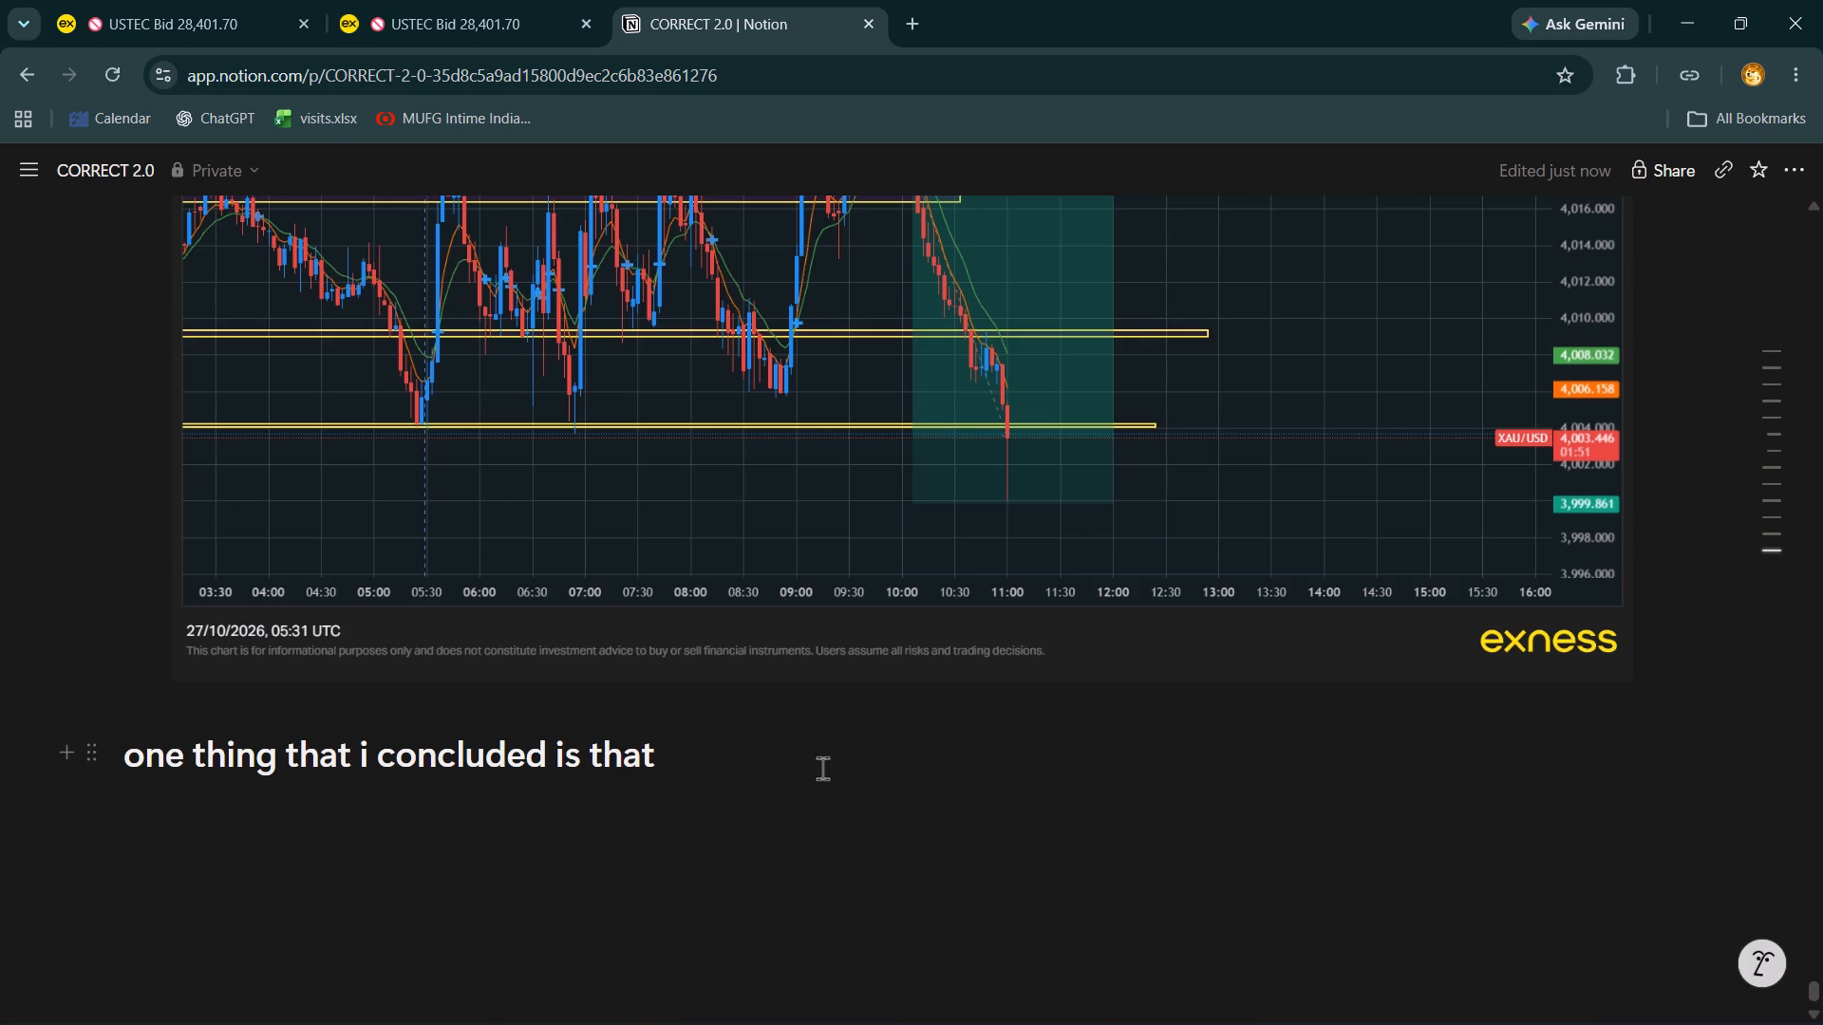
Continue the heading with "when market sweeps by going slighlt in the oppsite direction then no needs to".
scroll(822, 768, "up", 1)
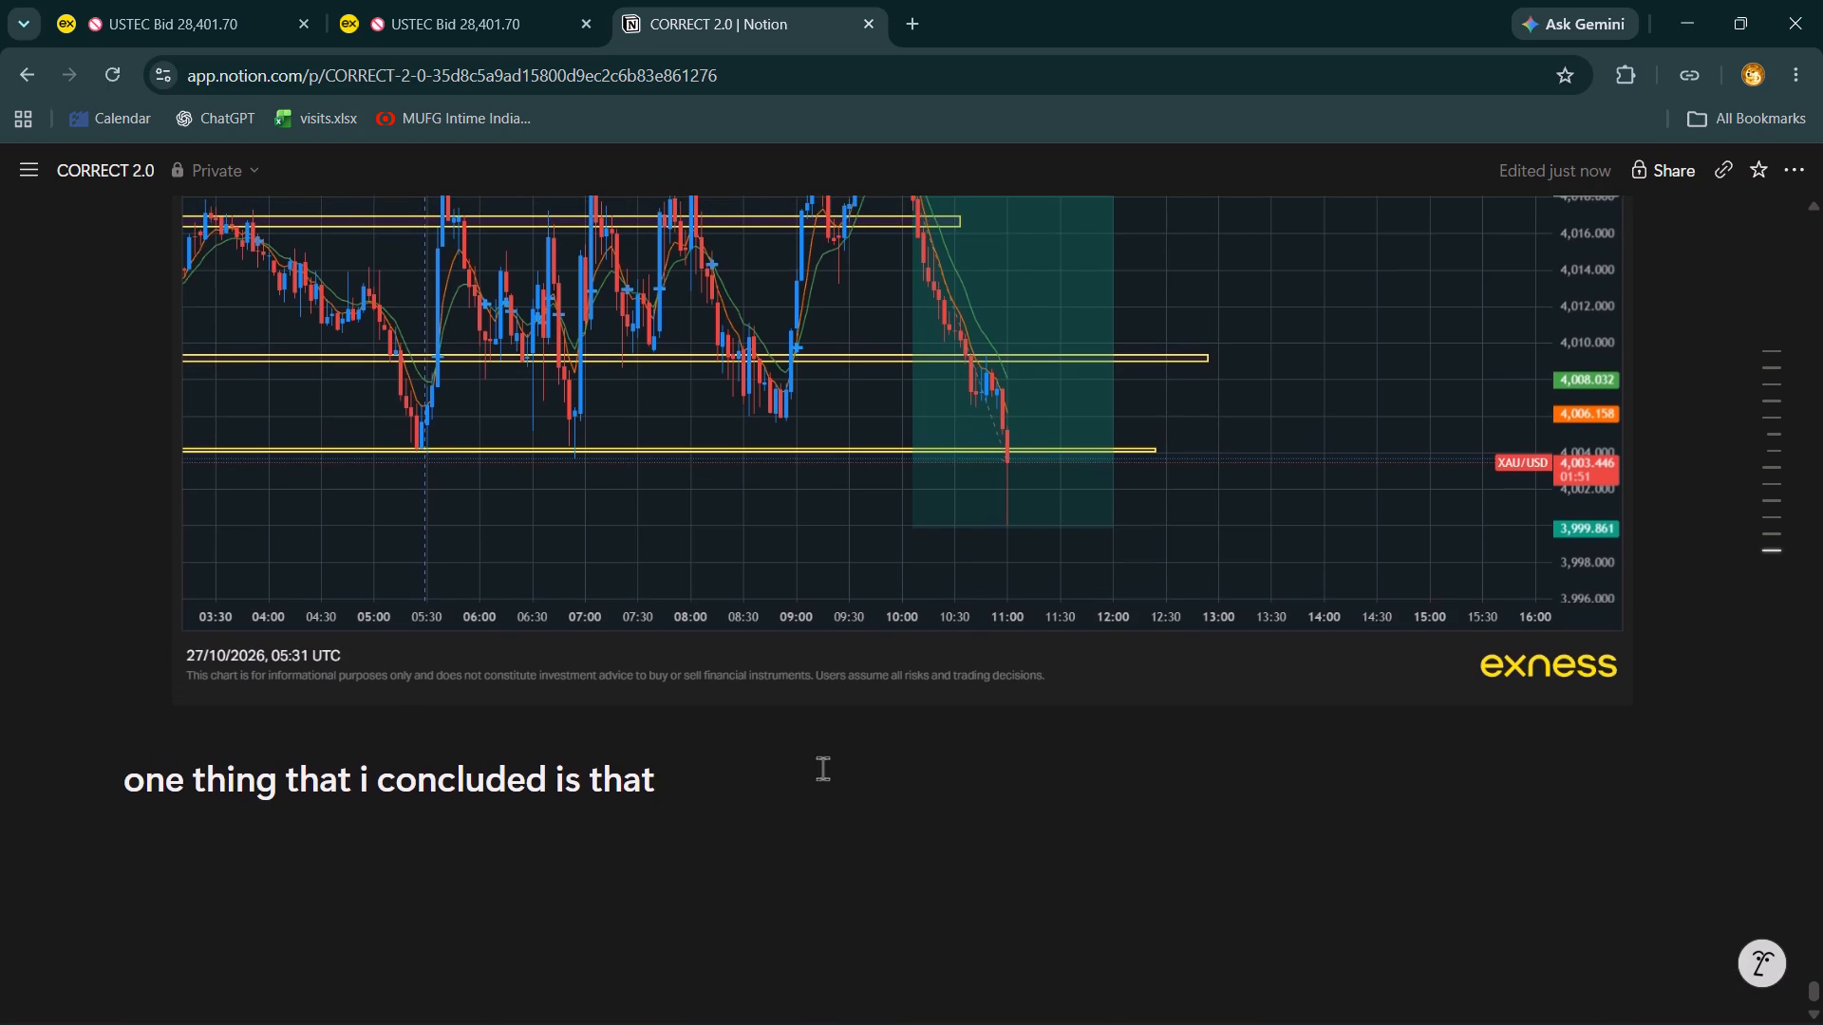
scroll(822, 768, "up", 1)
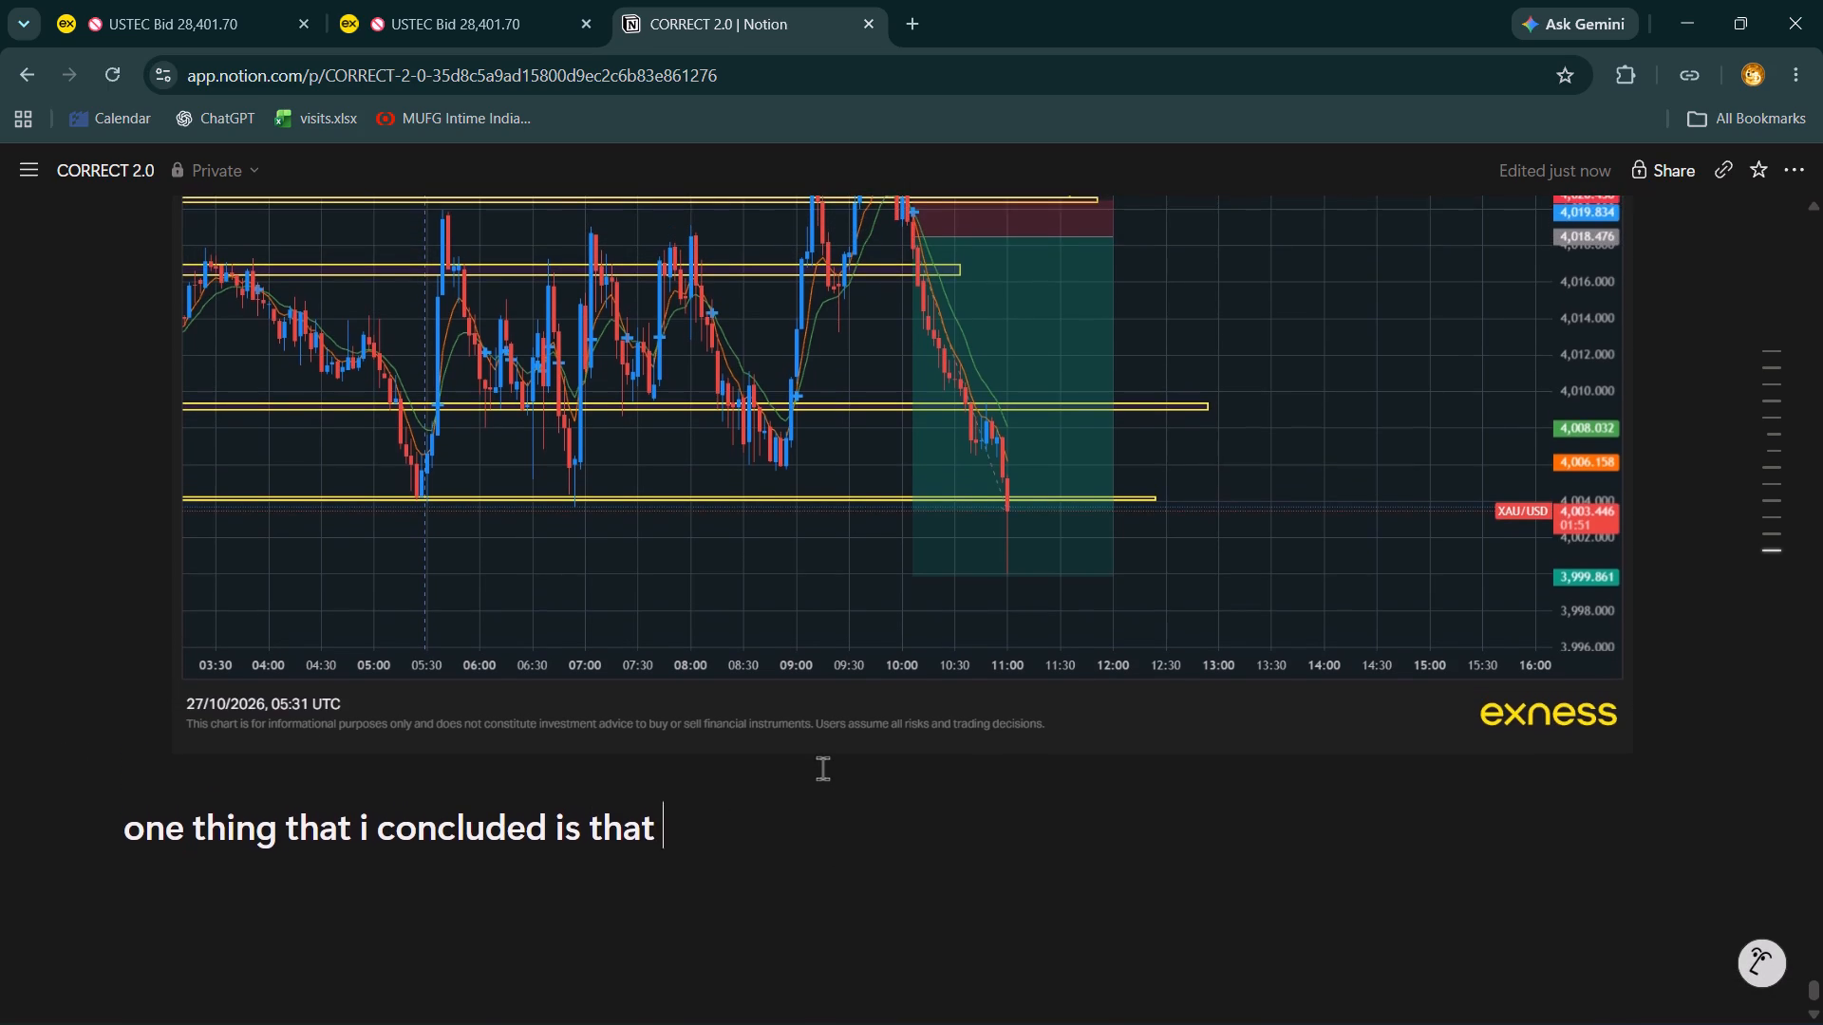
scroll(822, 768, "up", 1)
scroll(822, 768, "down", 1)
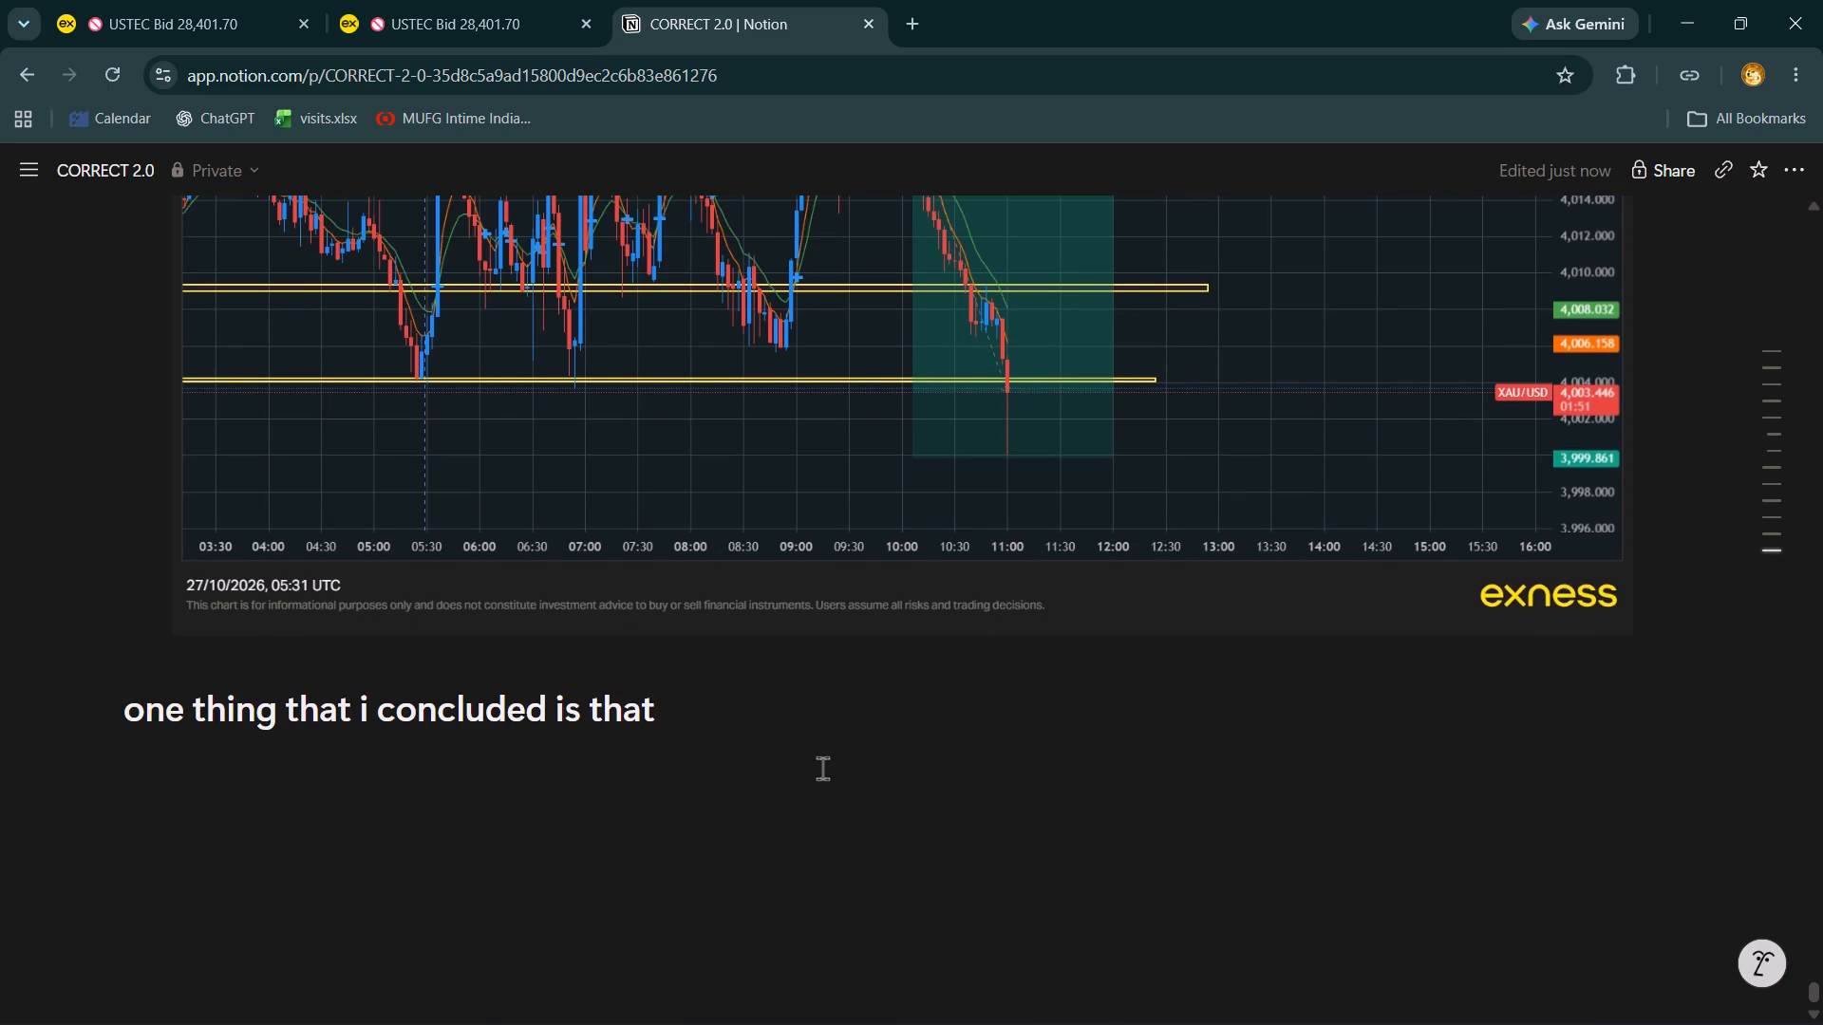
type("when market")
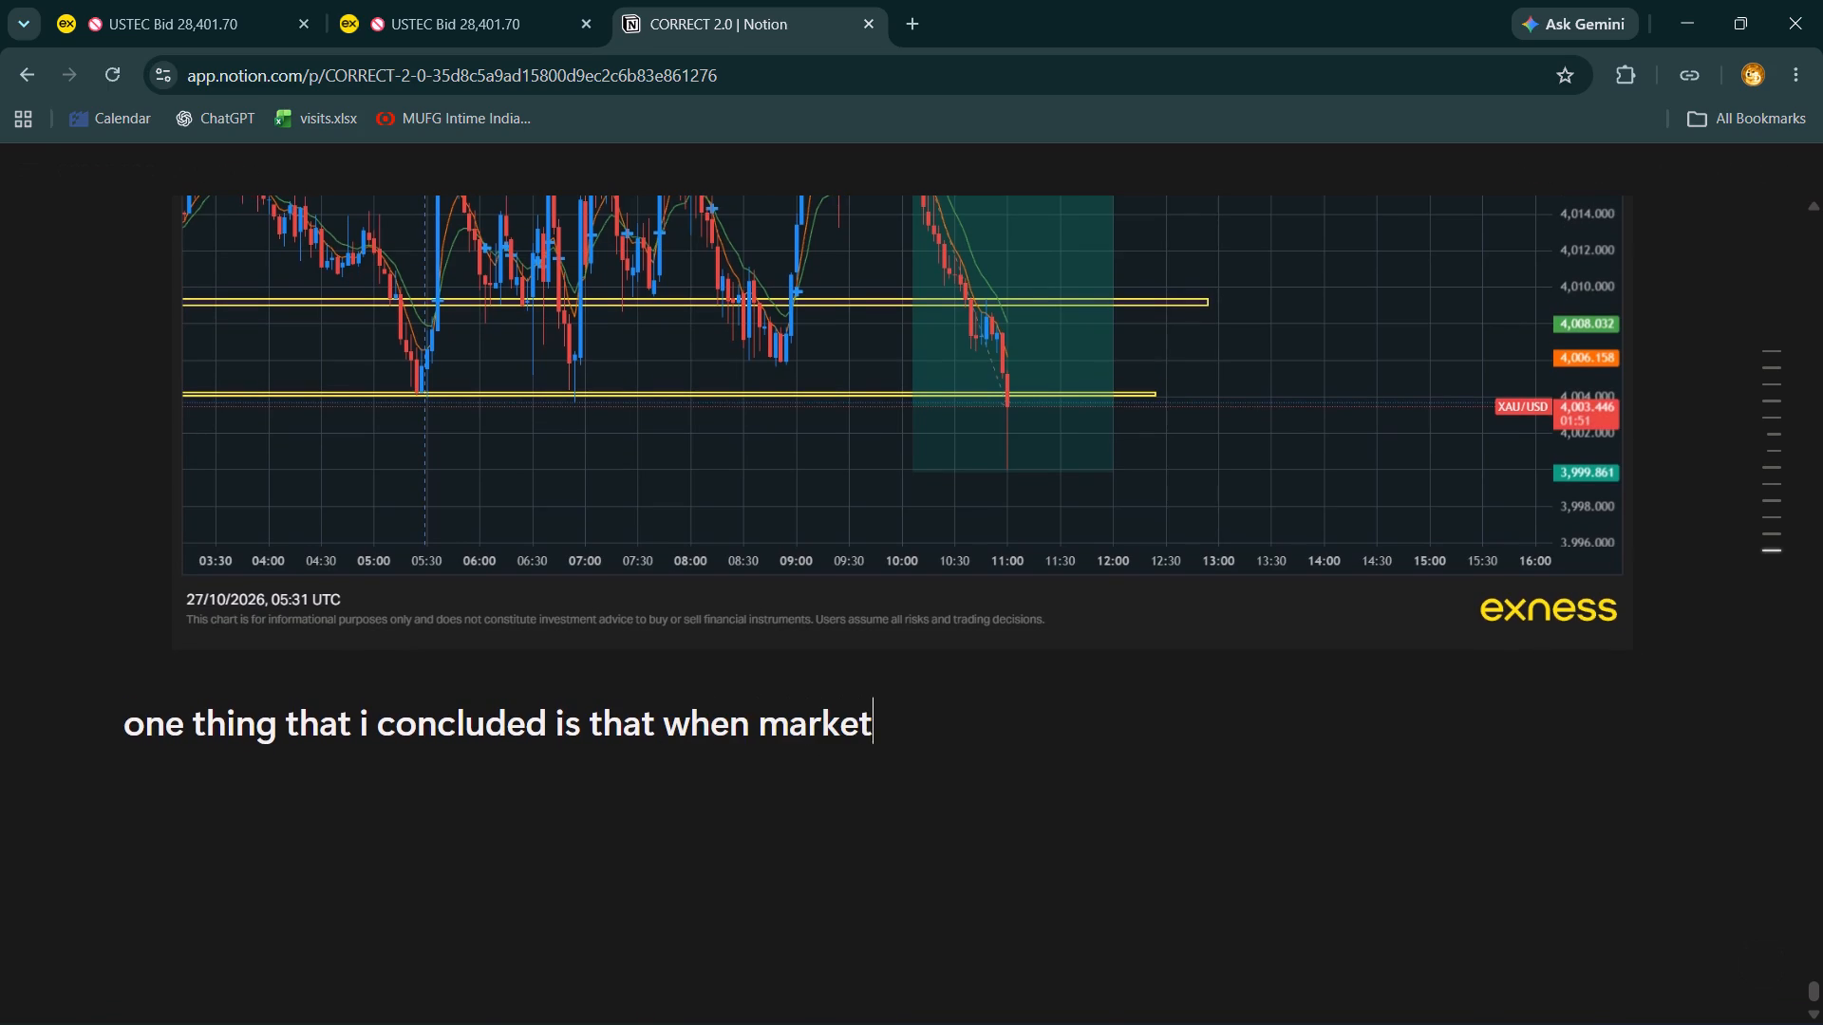
key("space")
type("sweeps")
key("space")
type("by going slighlt in the oppsite direction then no")
key("space")
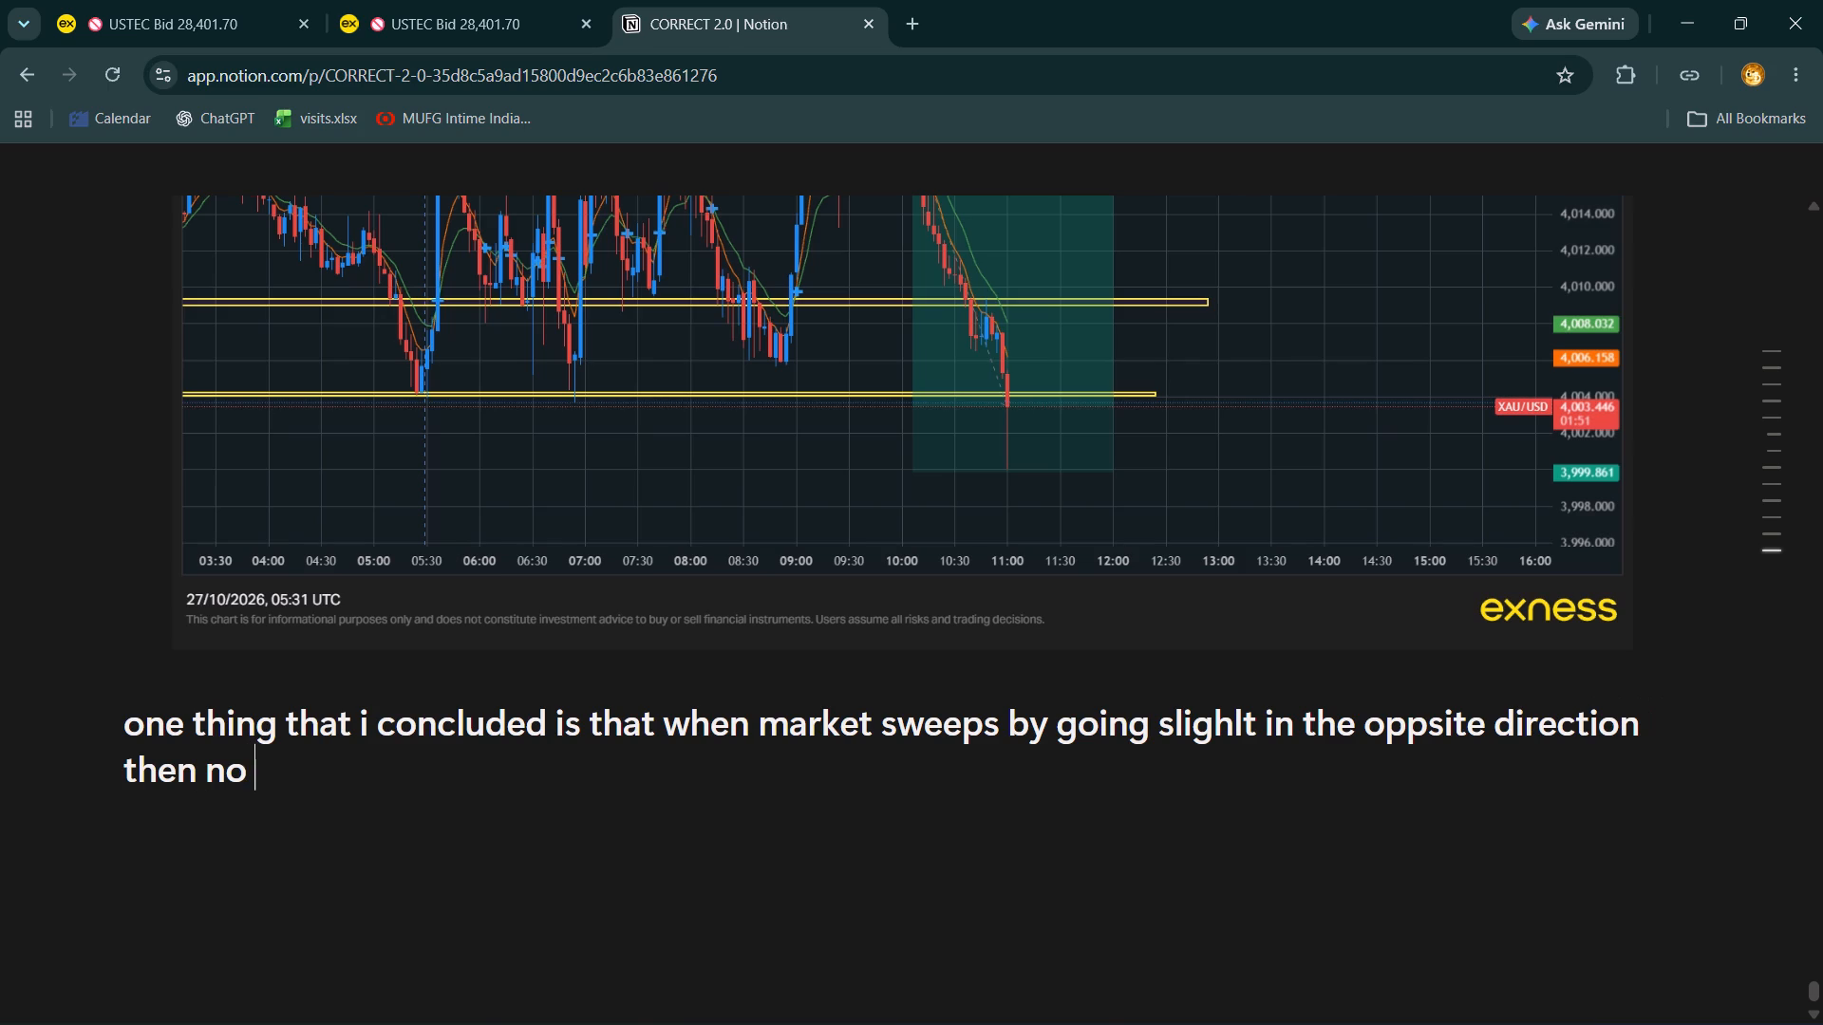
type("needs to")
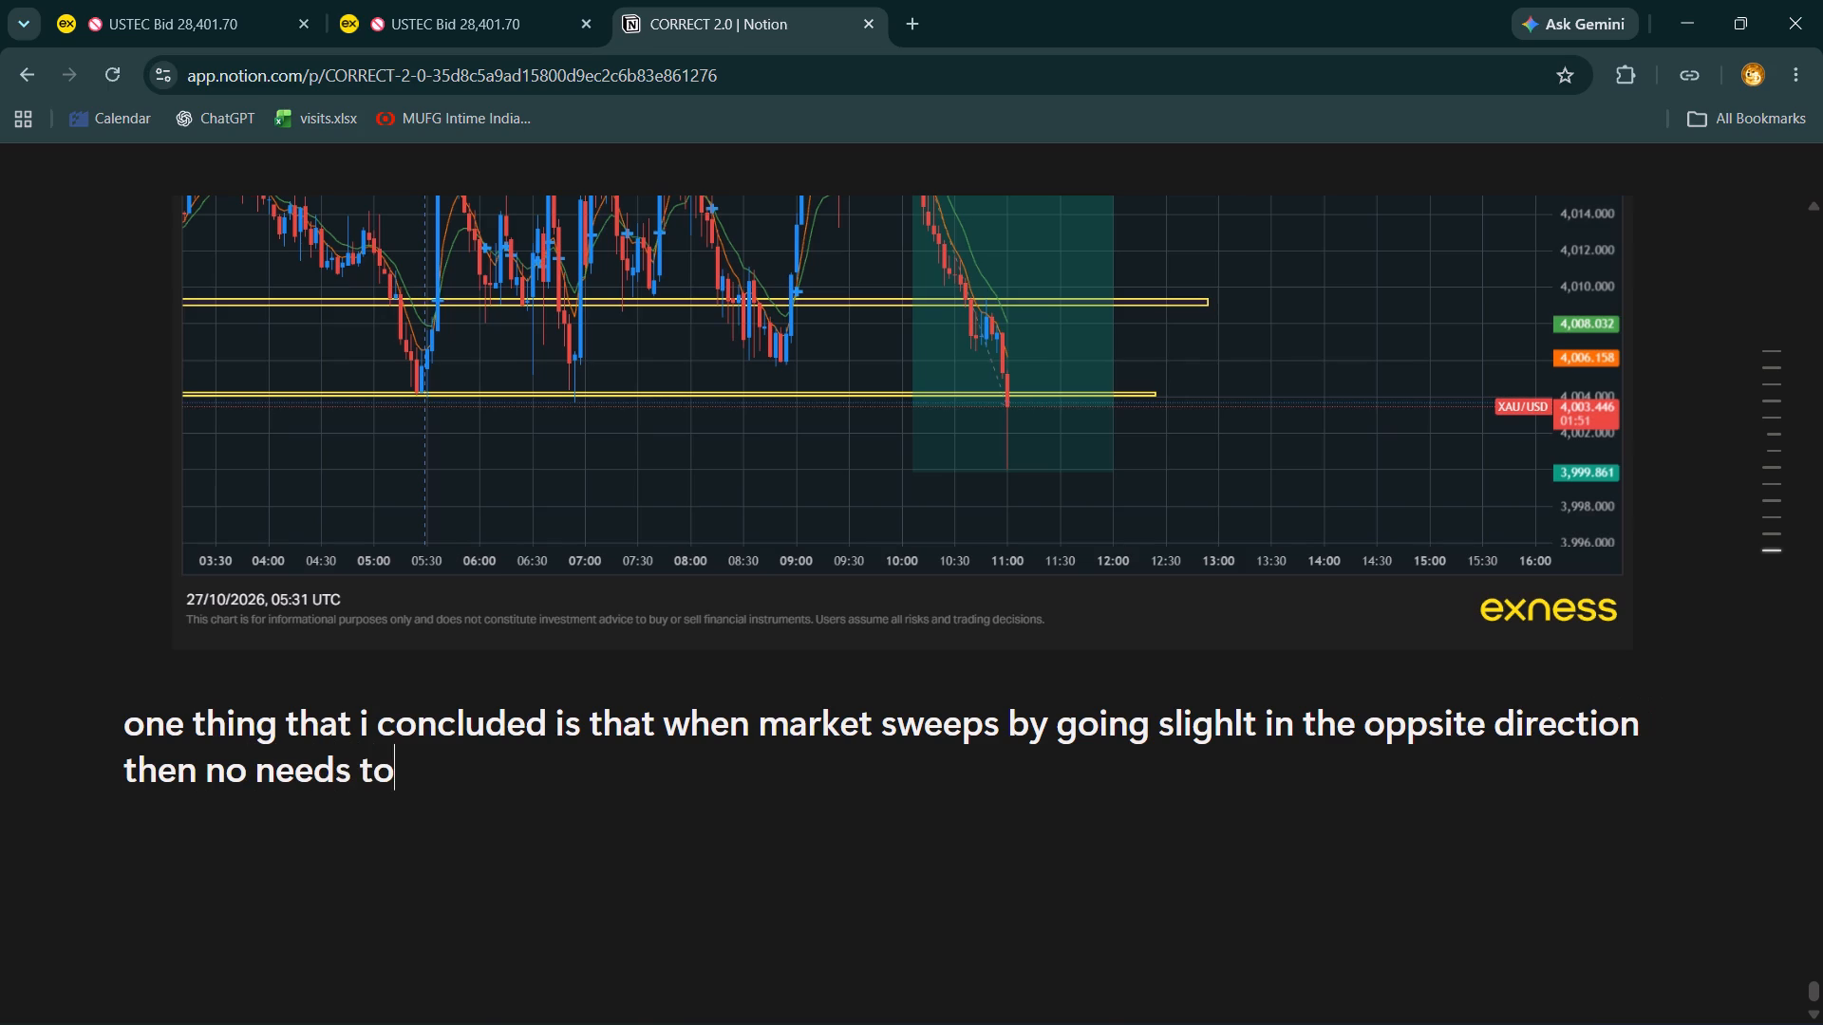
key("space")
Continue the heading with "form a M pattern u can take the trade after ema crossing and".
type("form a M pattern u can take the trade")
key("space")
type("after ema crossing and")
key("space")
Continue the heading with "also if doji and rejection candle formed at the ema crossing then u can also take trade after that".
type("also if")
key("space")
type("doji and rejexcti")
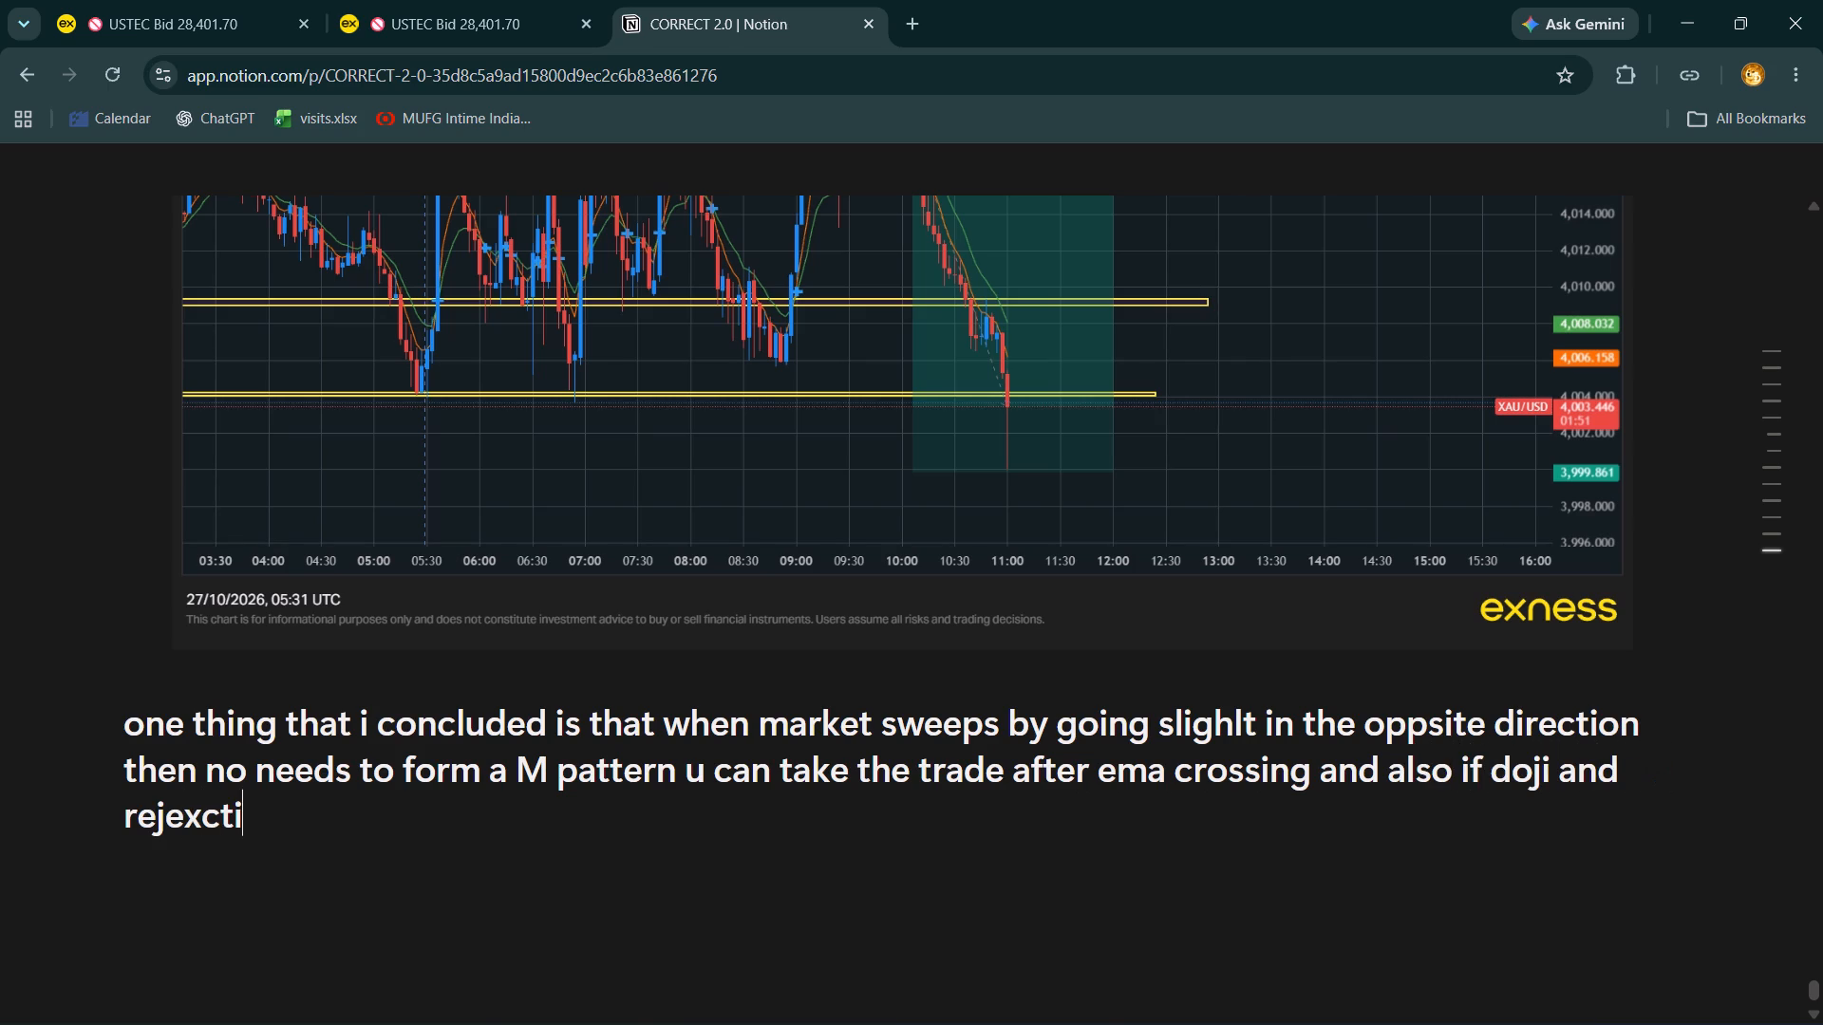
key("BackSpace")
key("BackSpace")
key("BackSpace")
key("BackSpace")
type("ction candle formed at the ema cr")
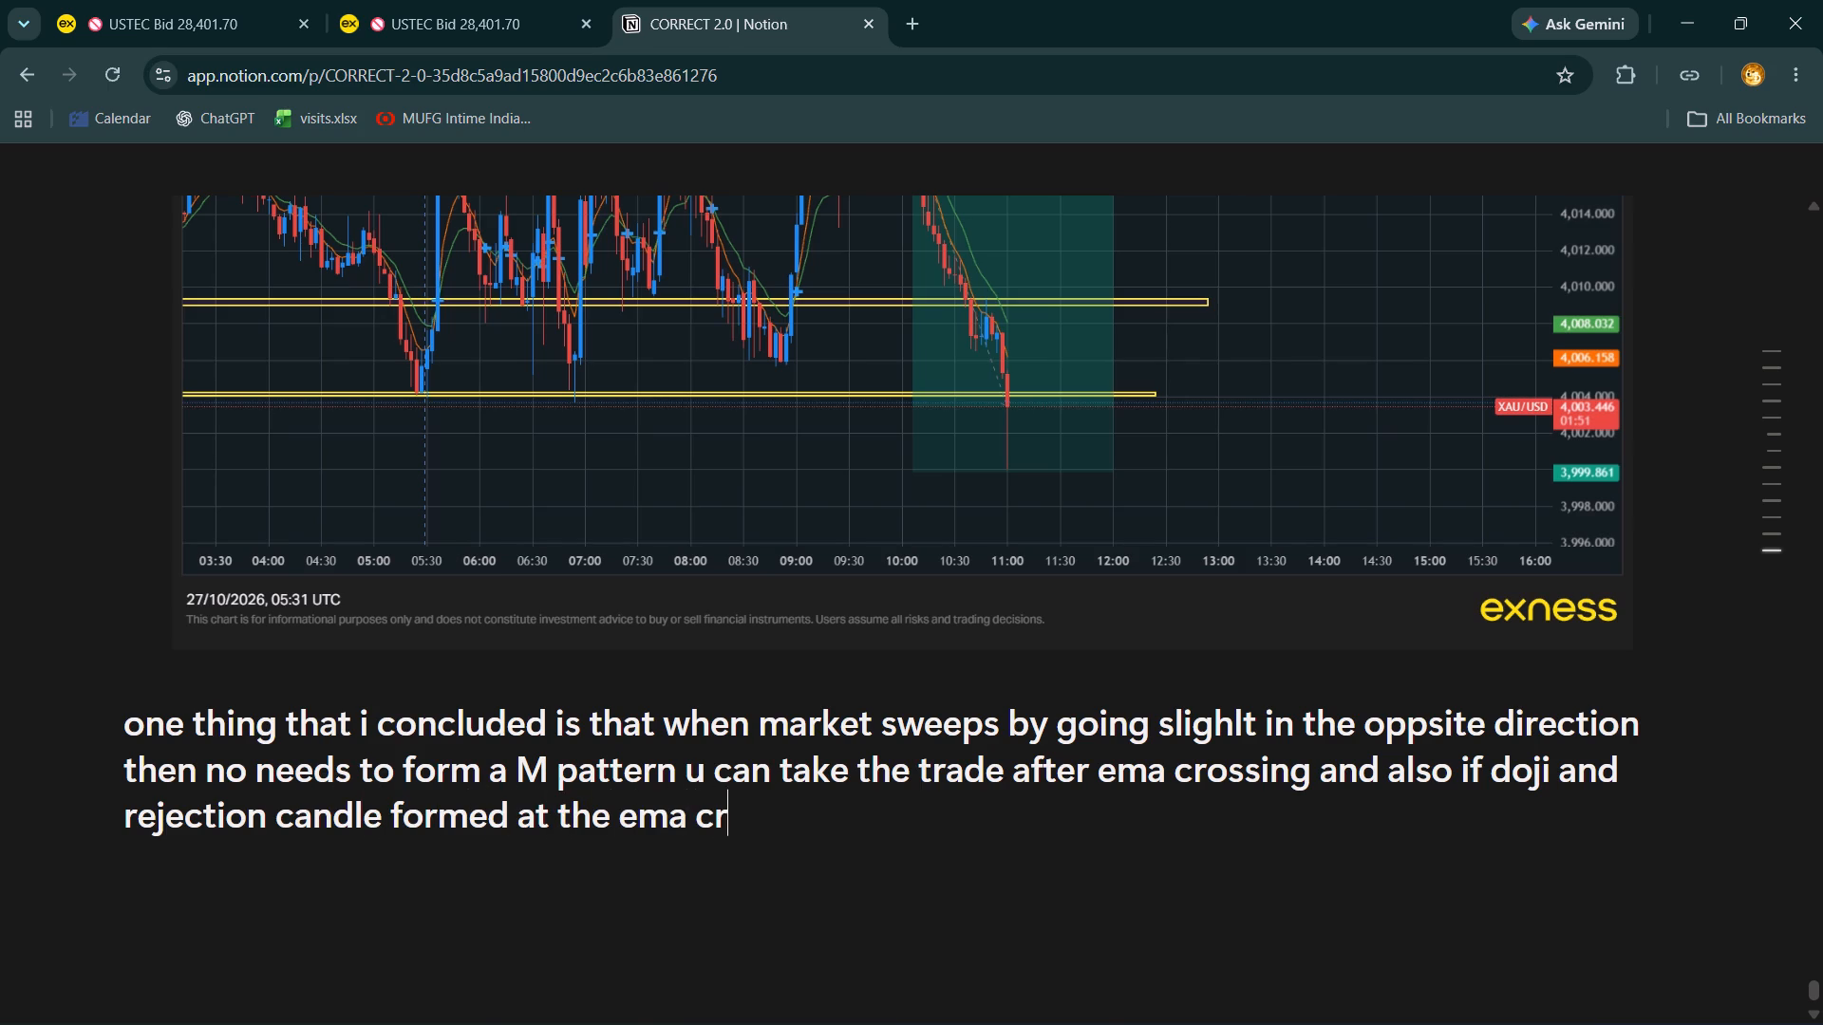
type("ossinf")
key("BackSpace")
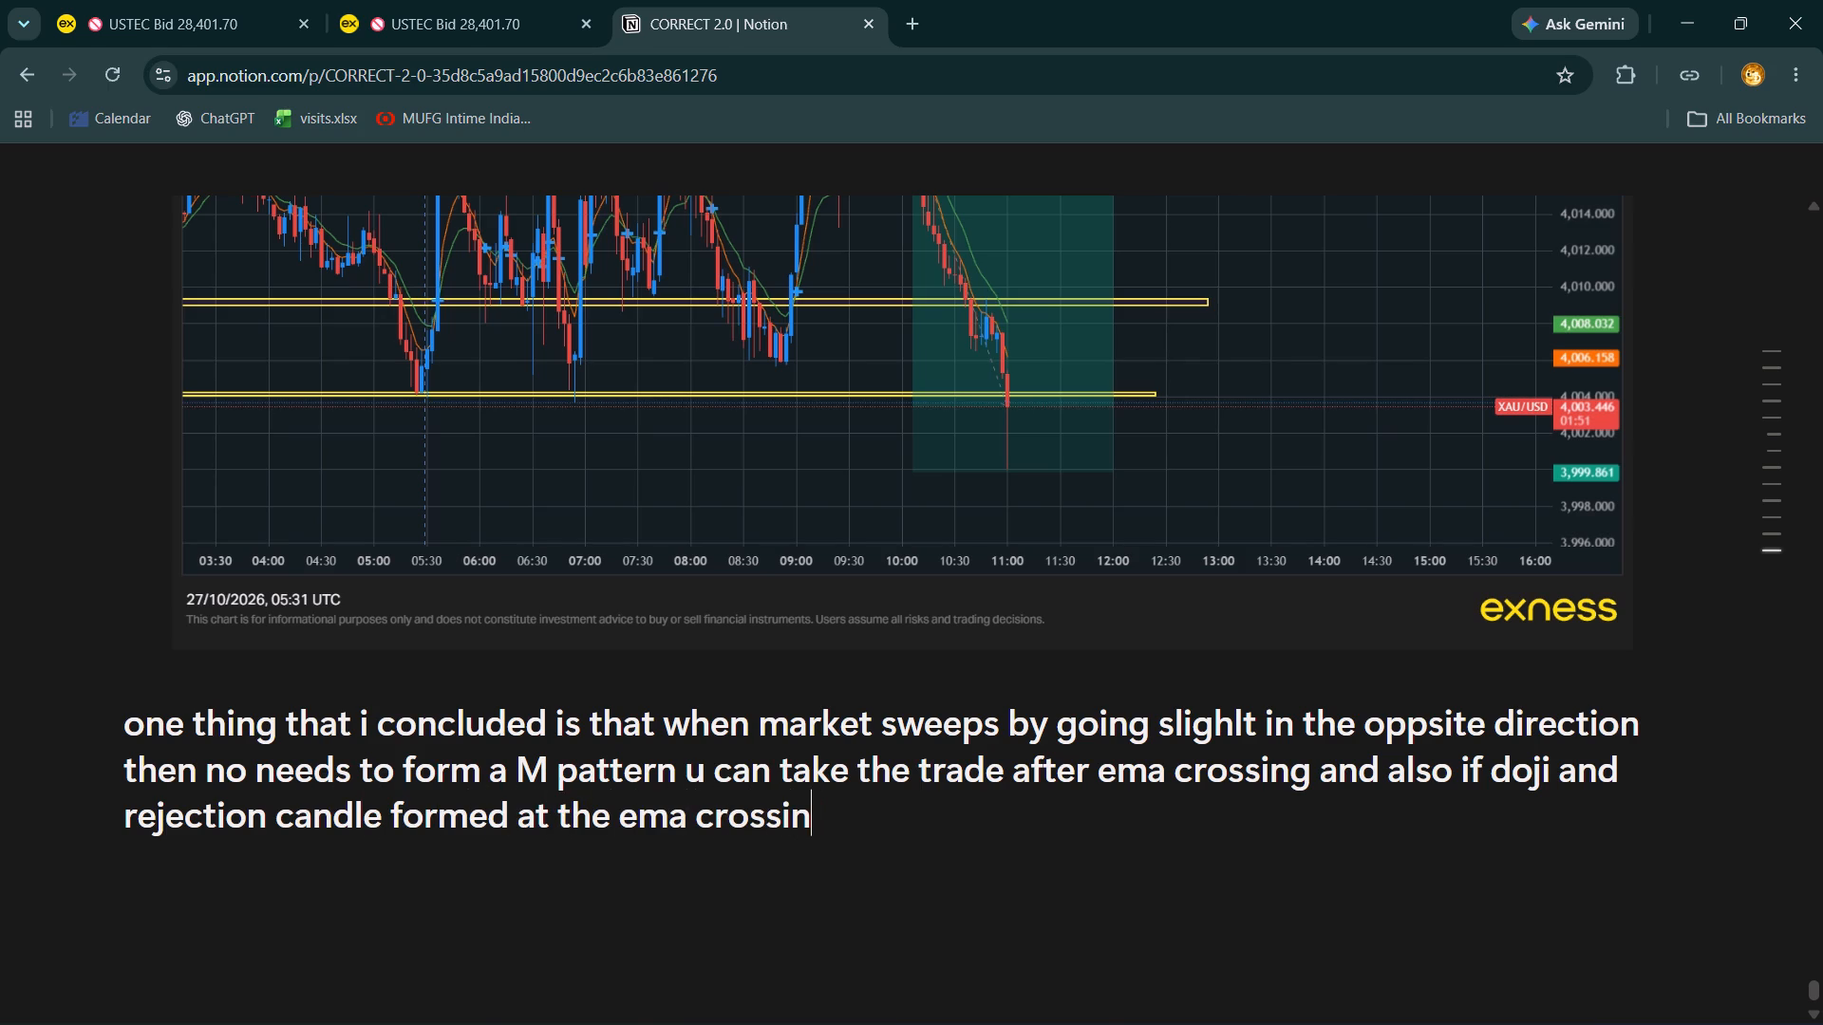
type("g then u can also take trade after that")
key("space")
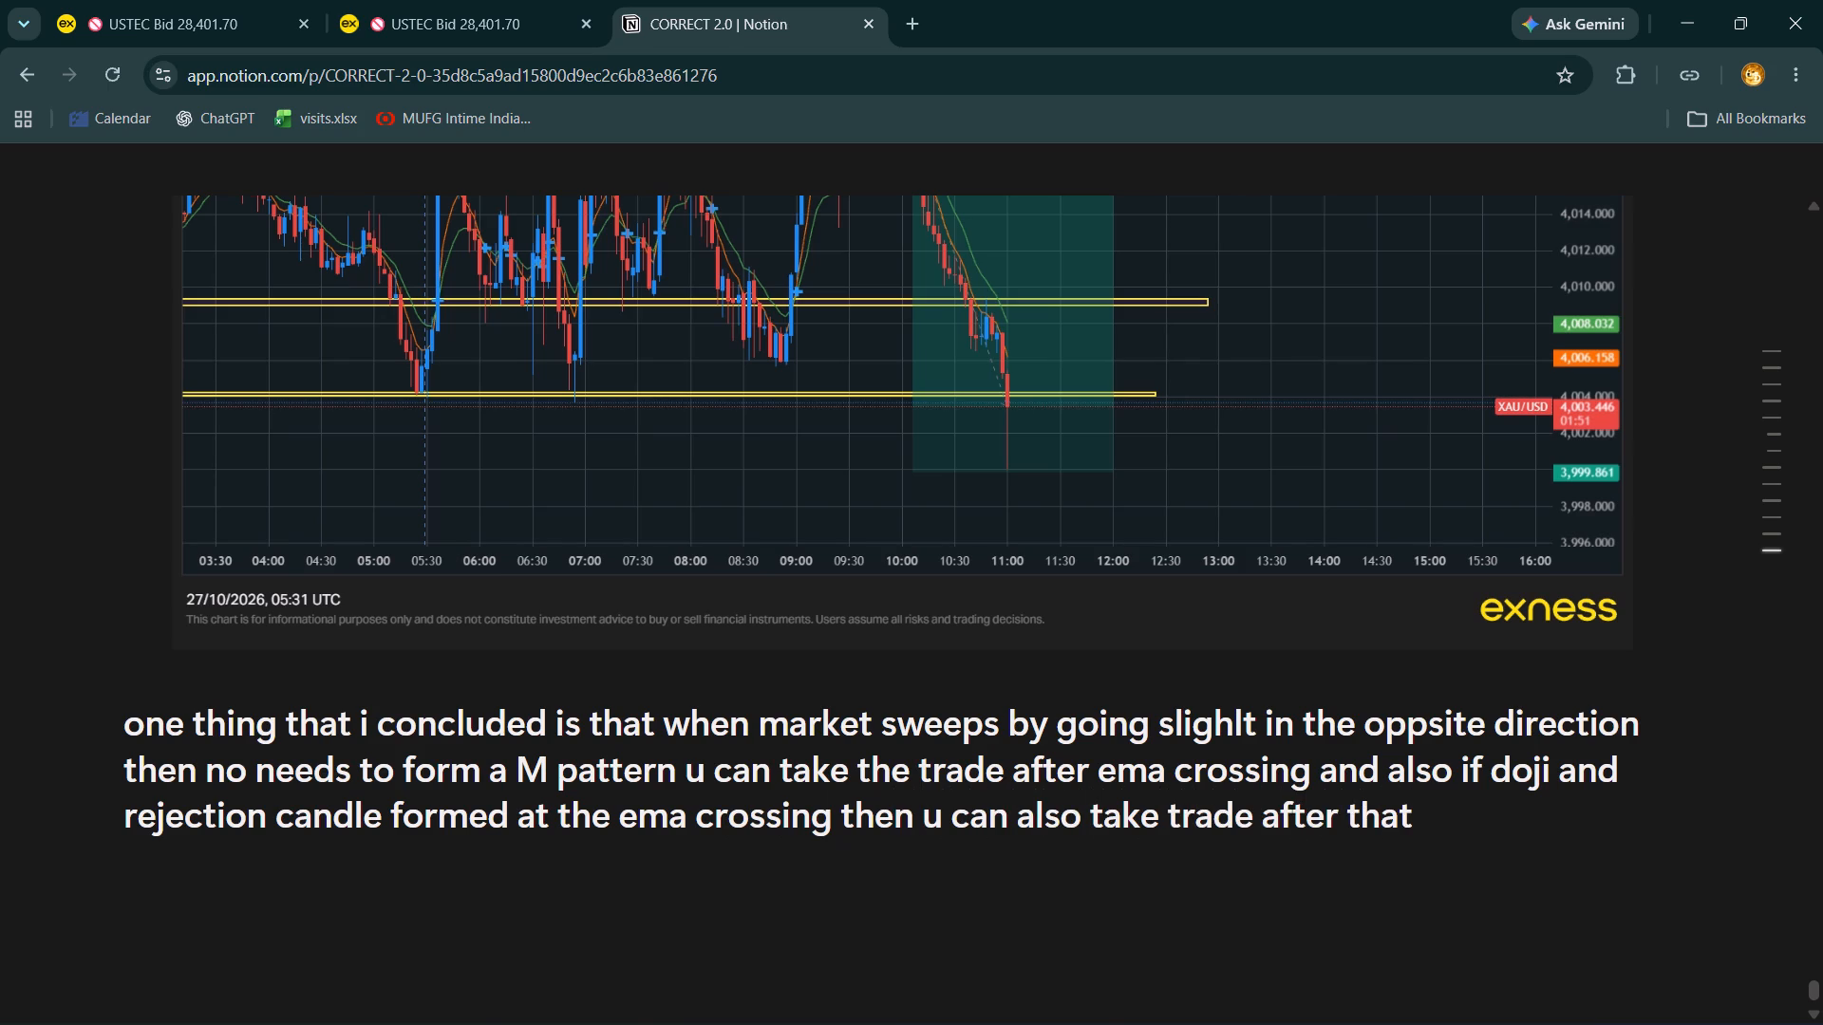
Finish the heading with "giving the upper or lower wick okay" and start a new line below it.
type("giving the upper or lower wick")
key("space")
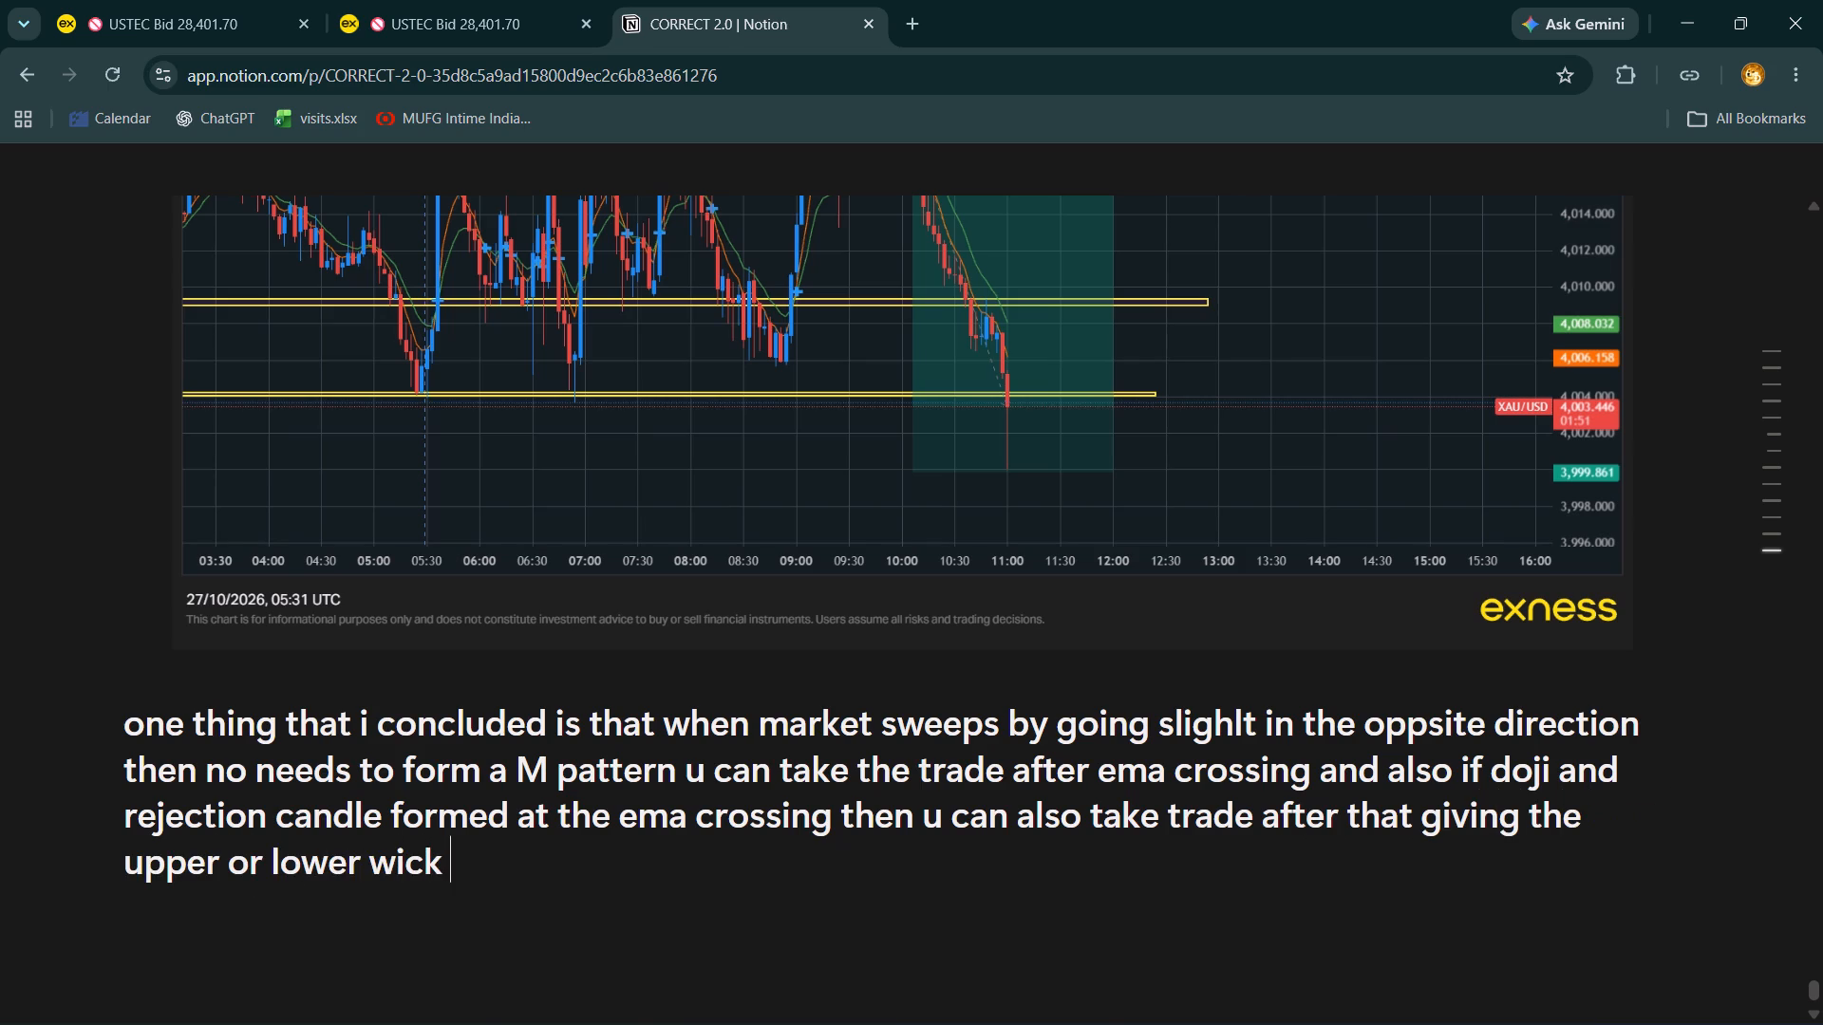
type("okay")
key("space")
key("Return")
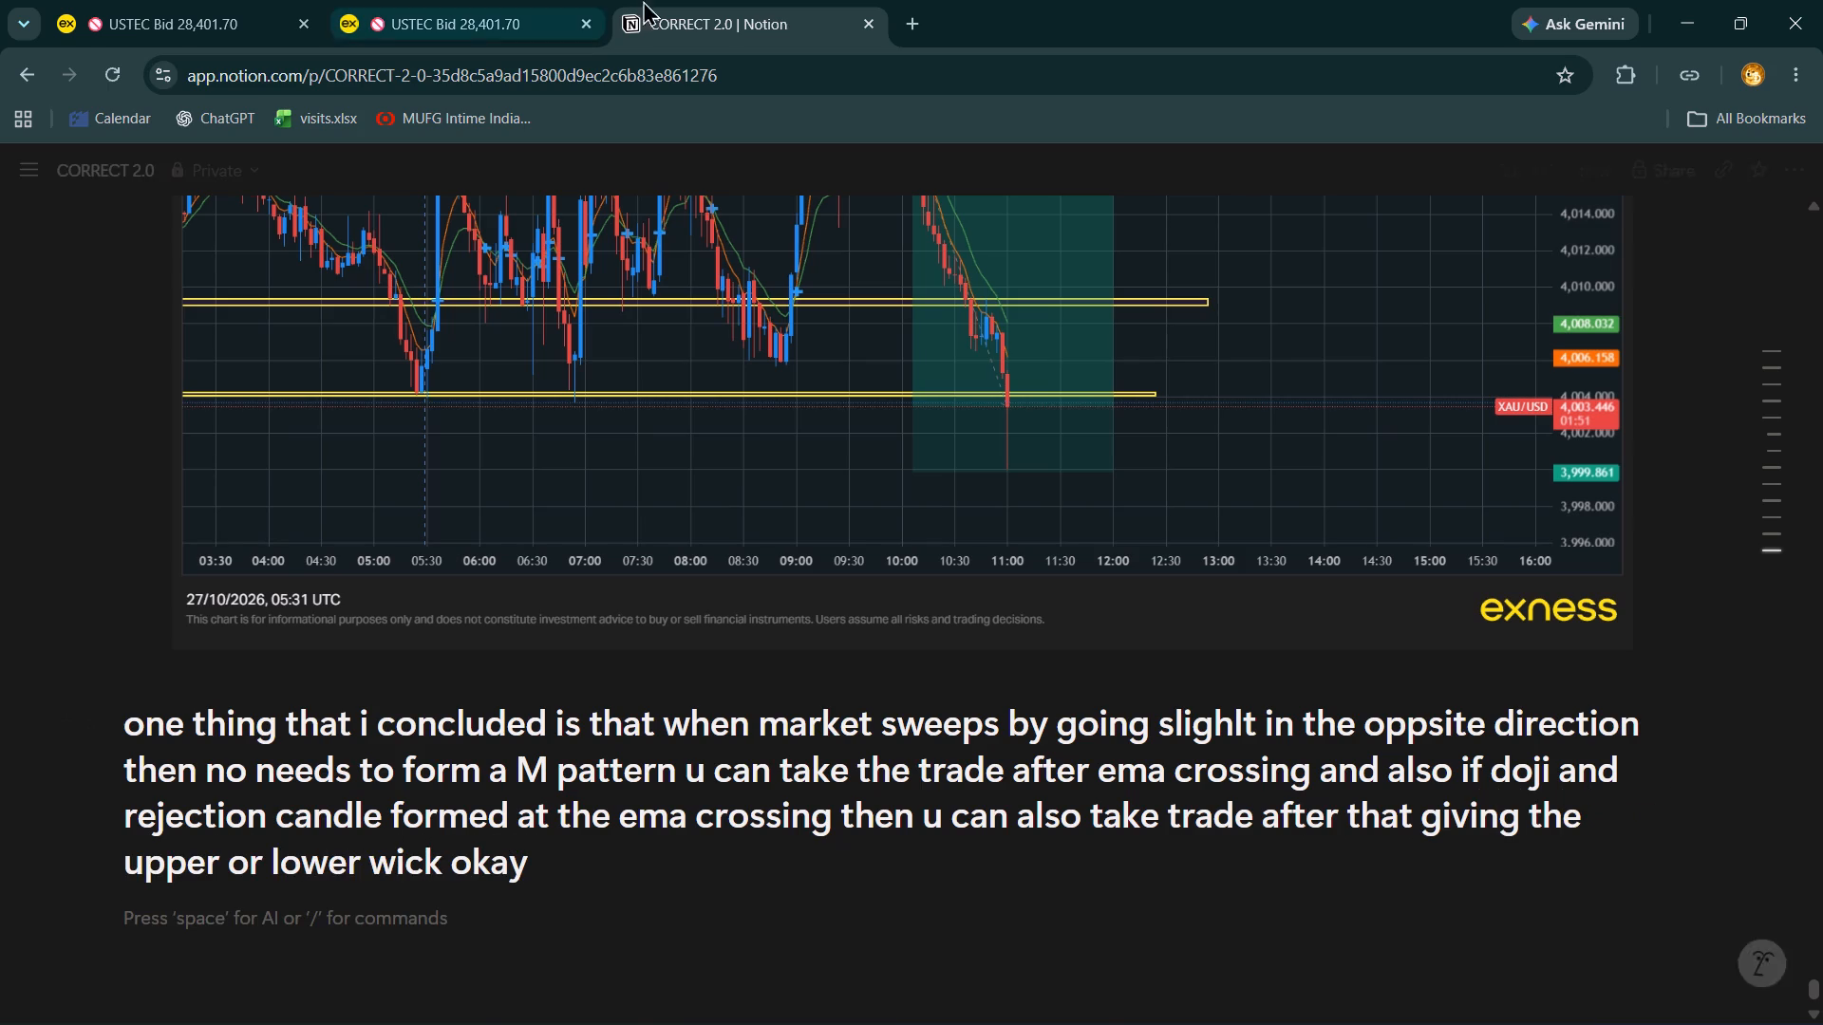
Return from the Notion page to the USTEC chart in the second trading terminal tab.
left_click(514, 0)
left_click(1205, 404)
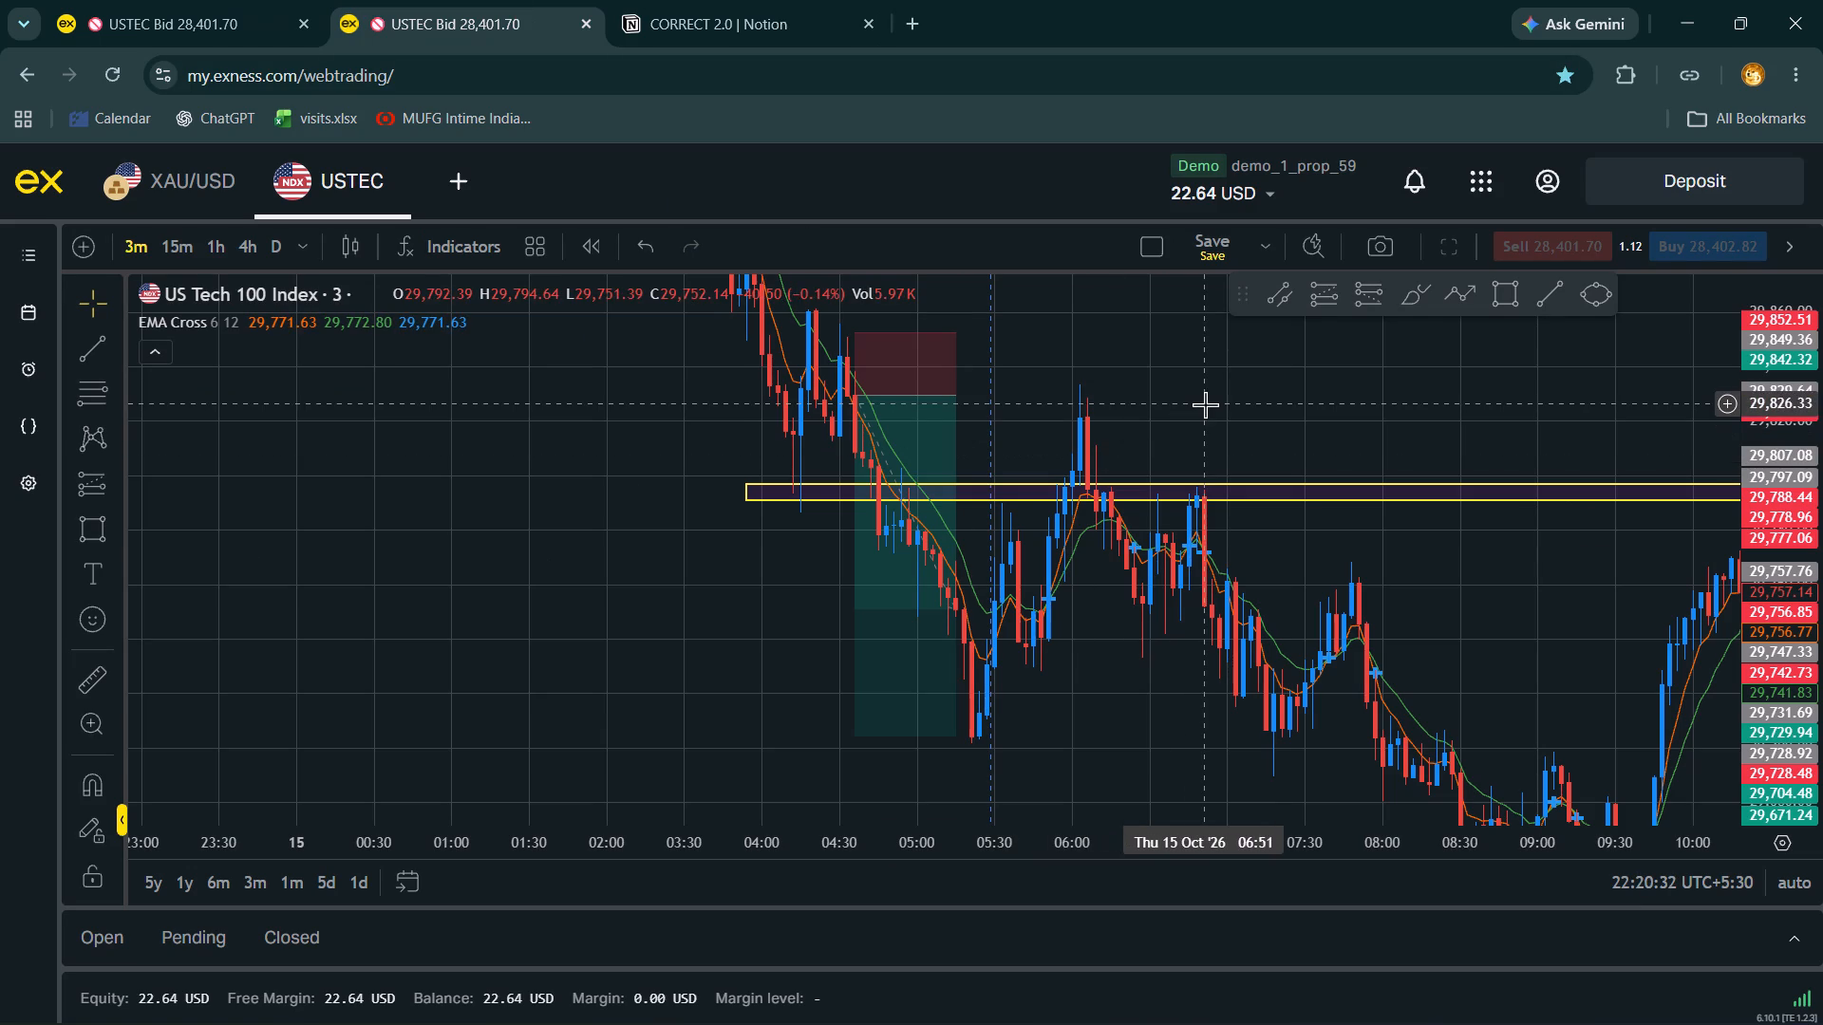
left_click_drag(1205, 414, 1101, 452)
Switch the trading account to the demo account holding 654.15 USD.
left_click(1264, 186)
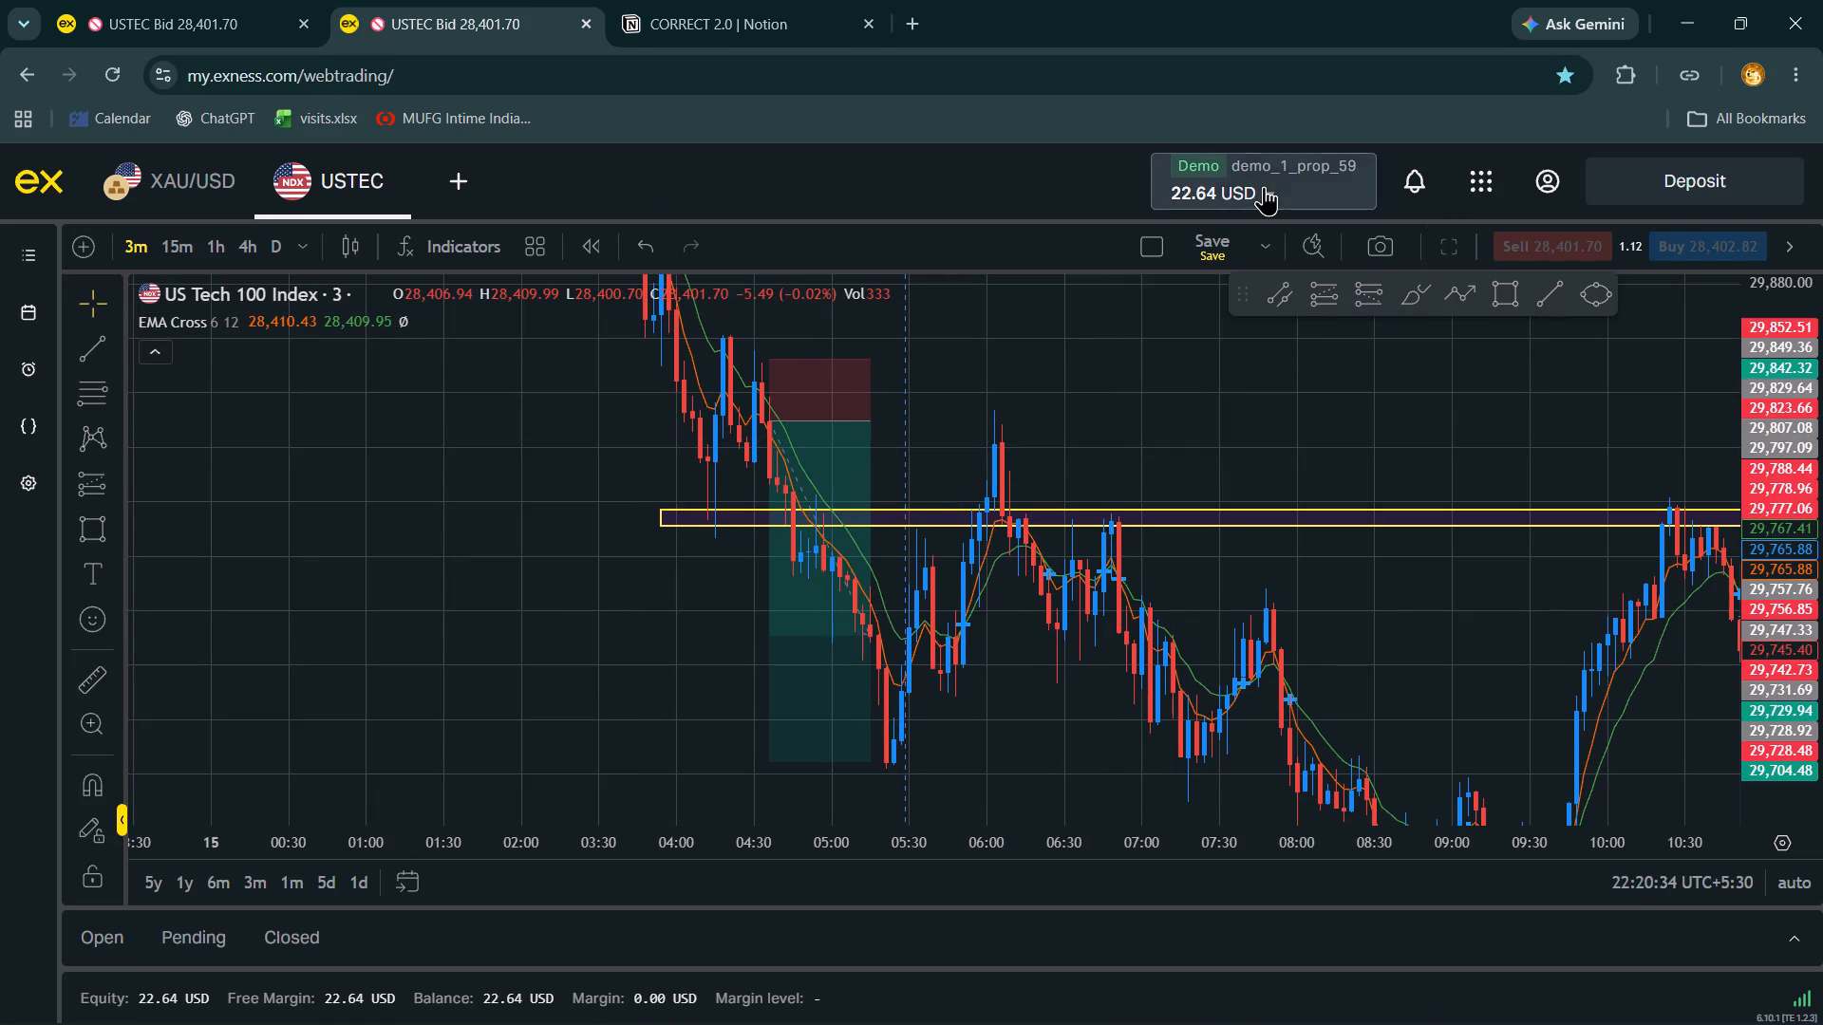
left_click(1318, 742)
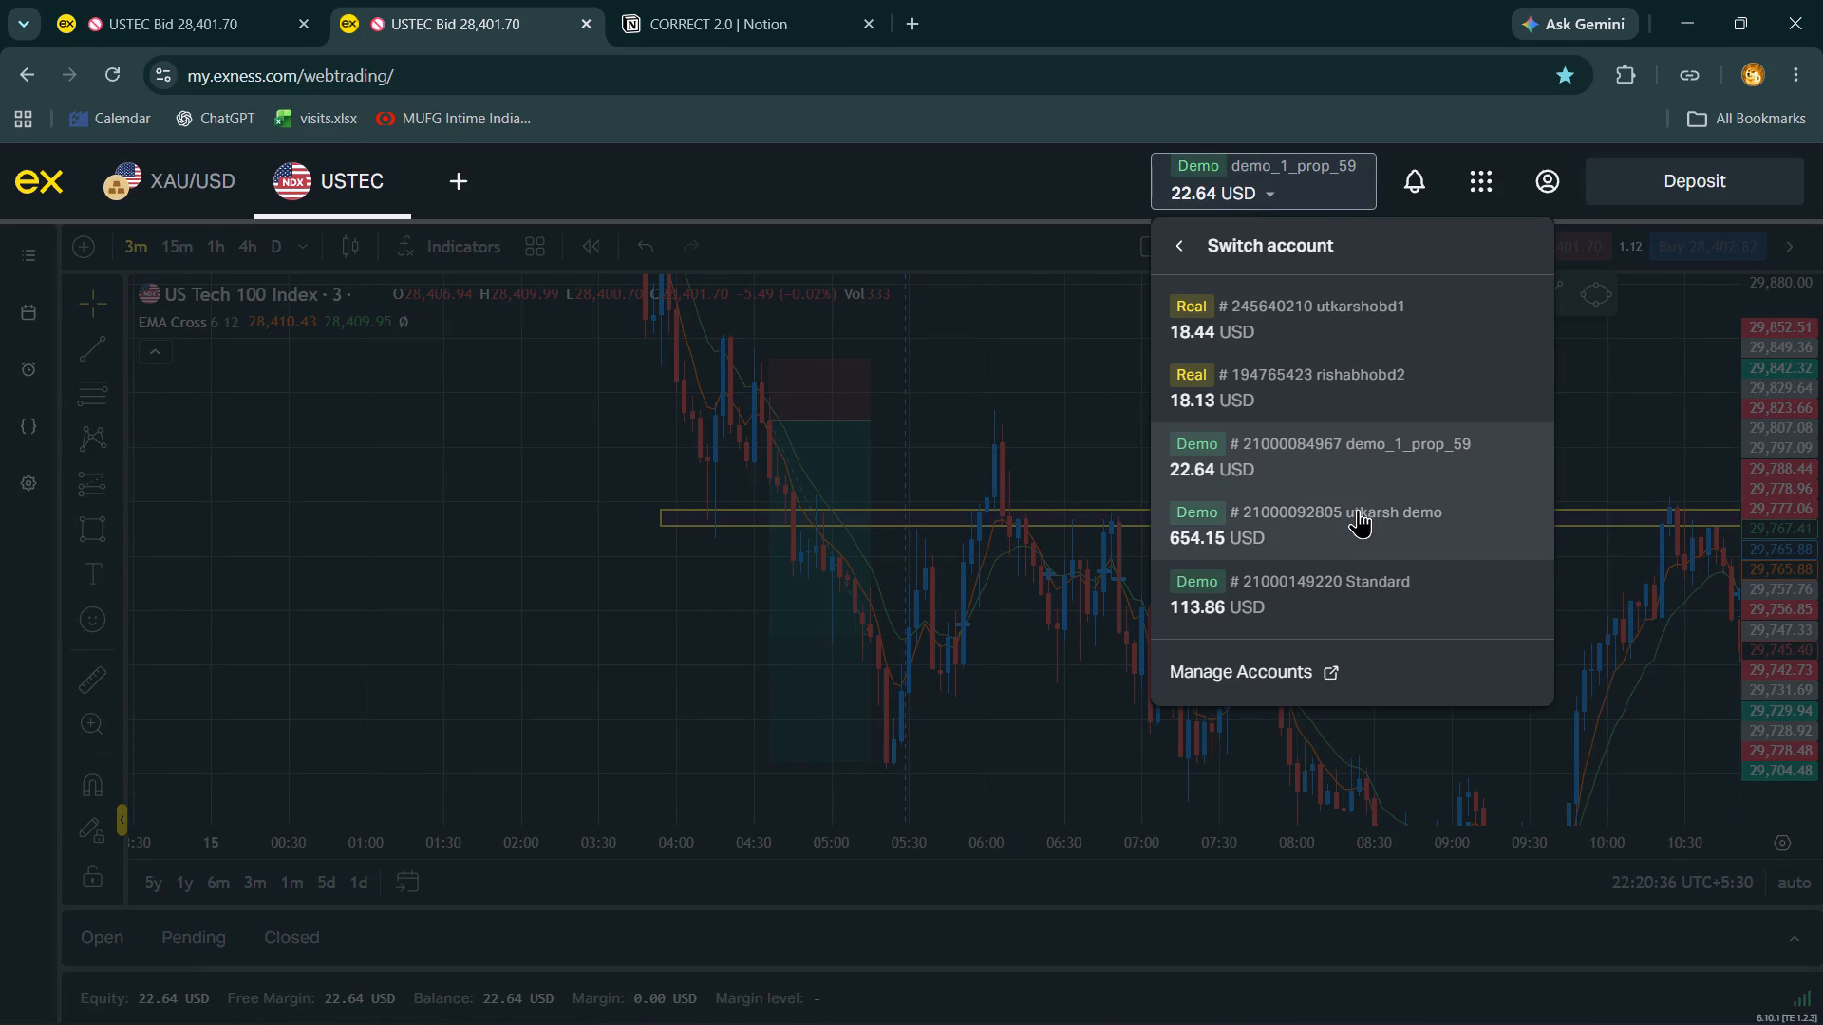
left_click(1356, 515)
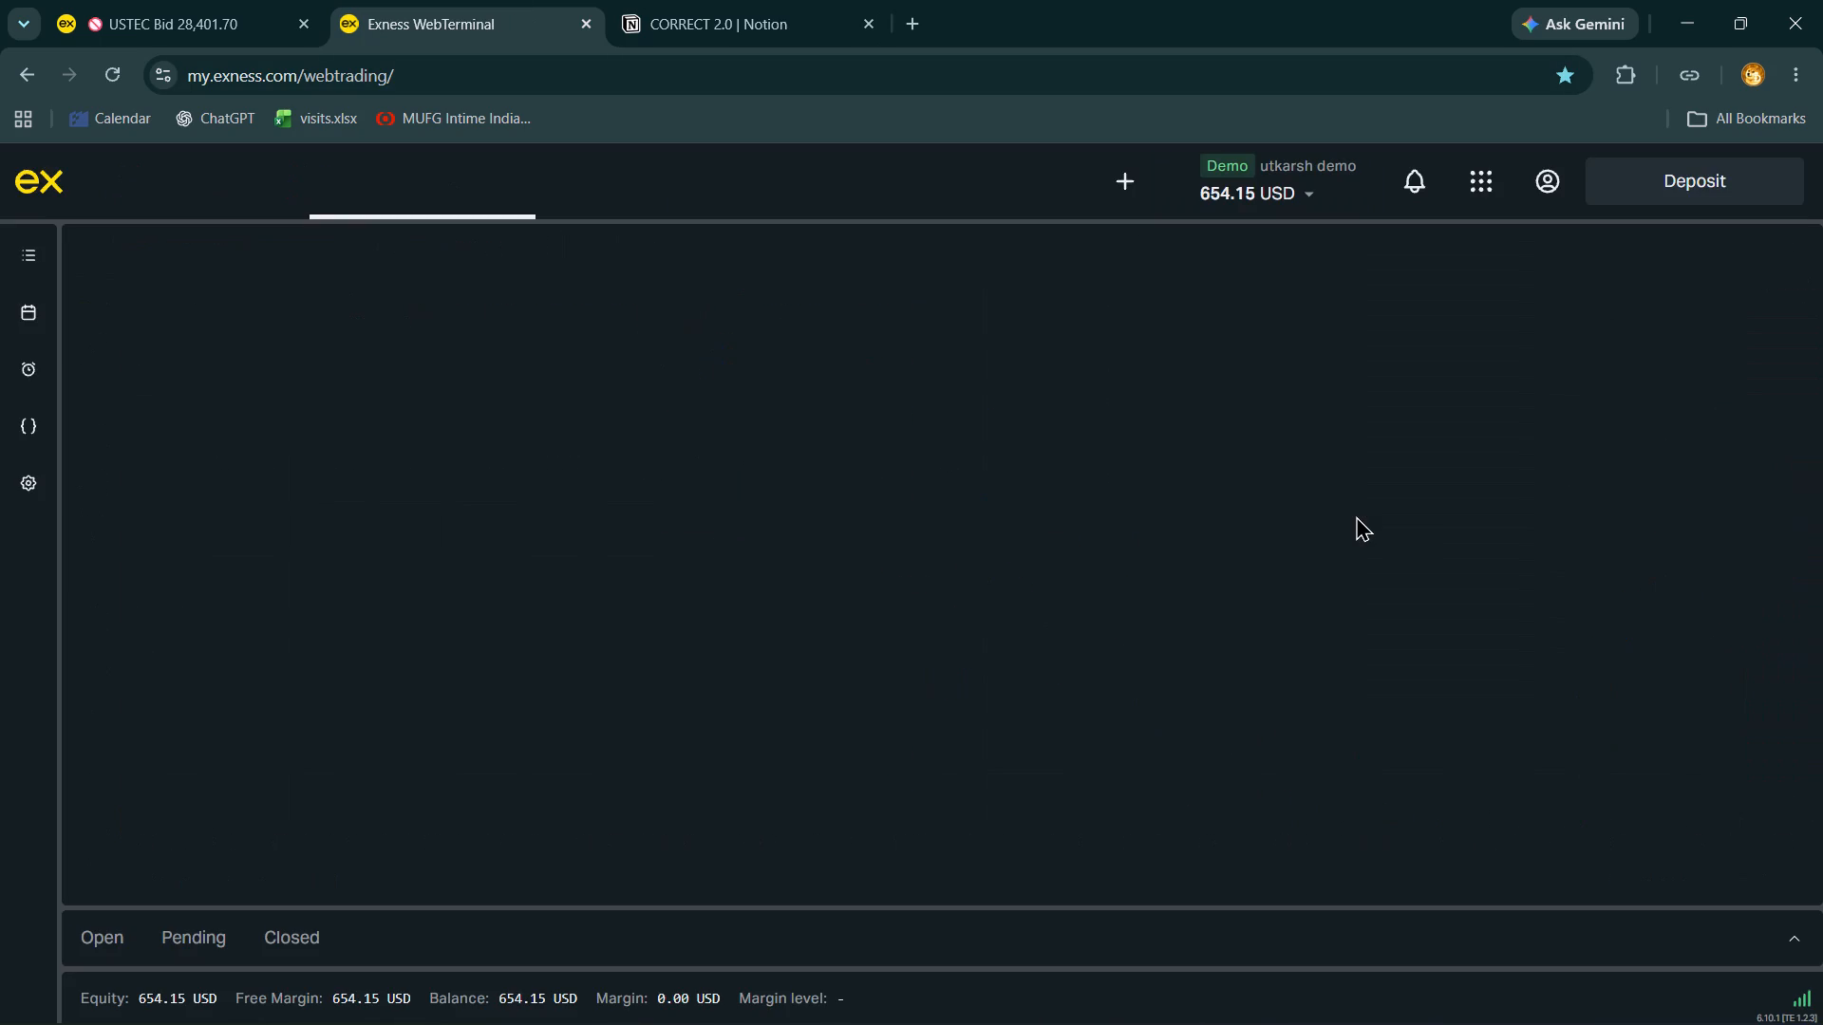
Switch the trading account to the real account holding 18.44 USD.
left_click(1283, 178)
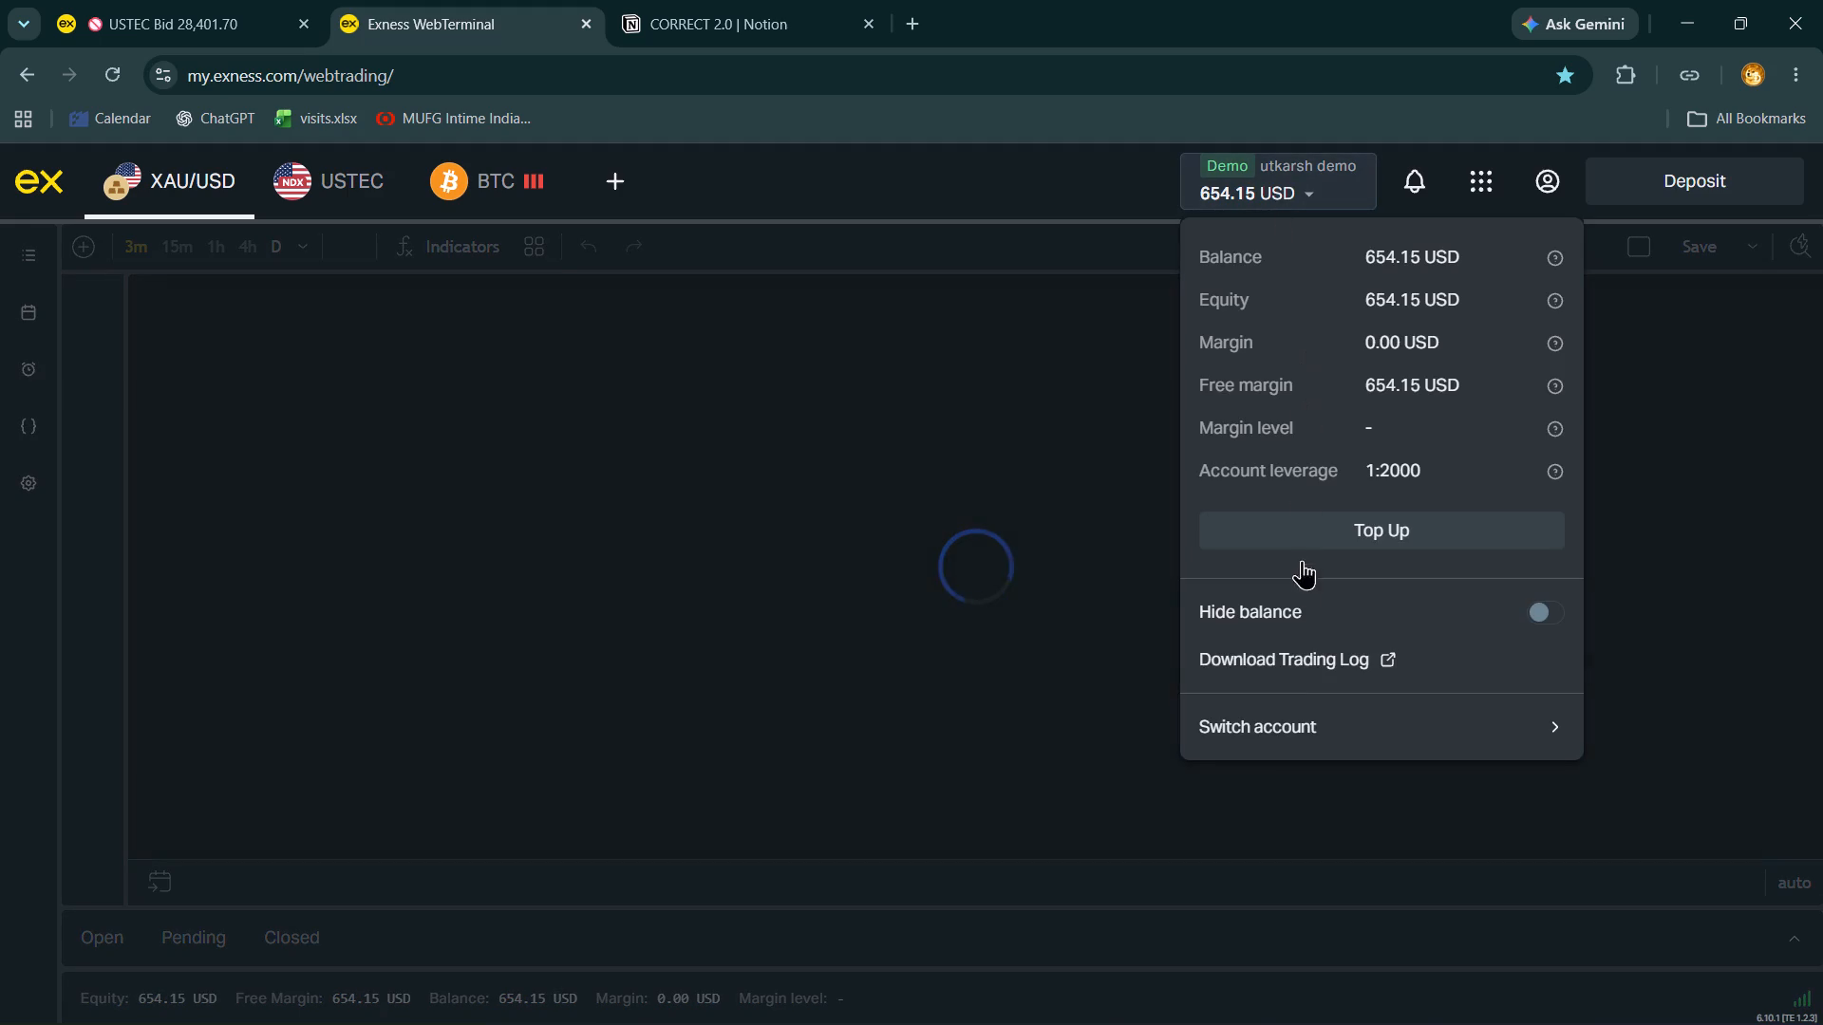
left_click(1295, 738)
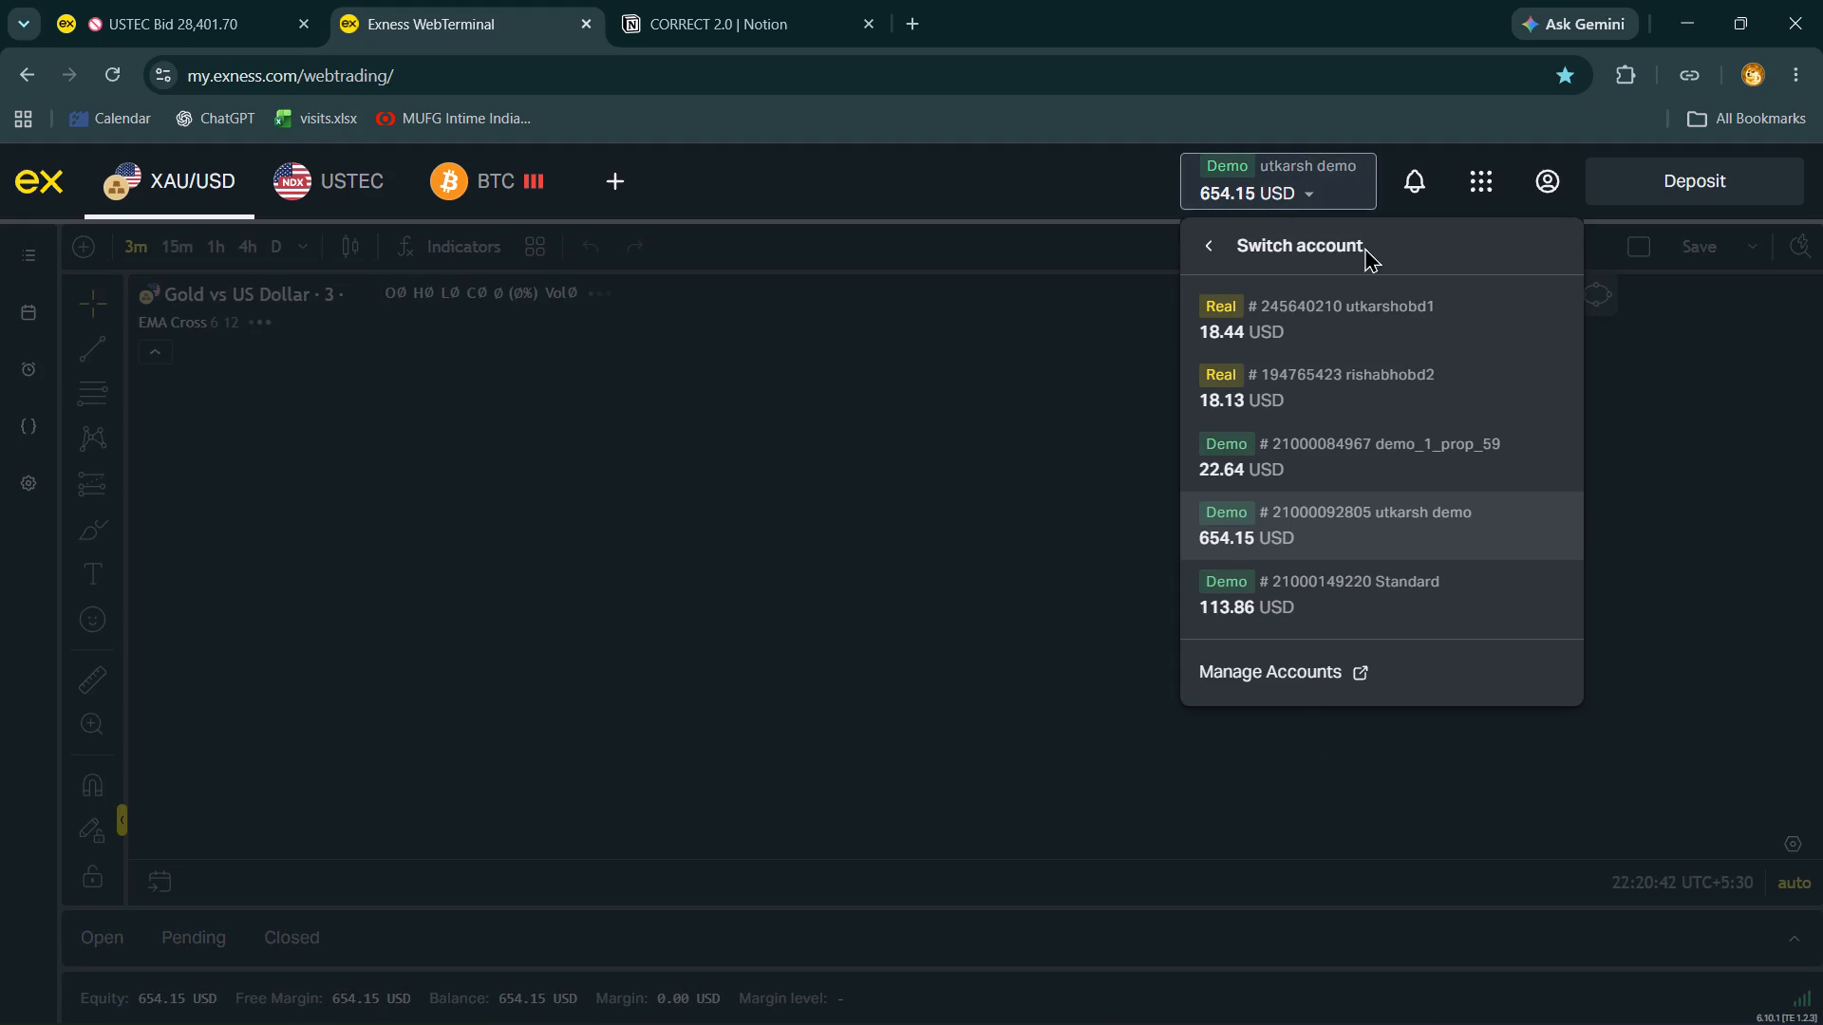
left_click(1334, 336)
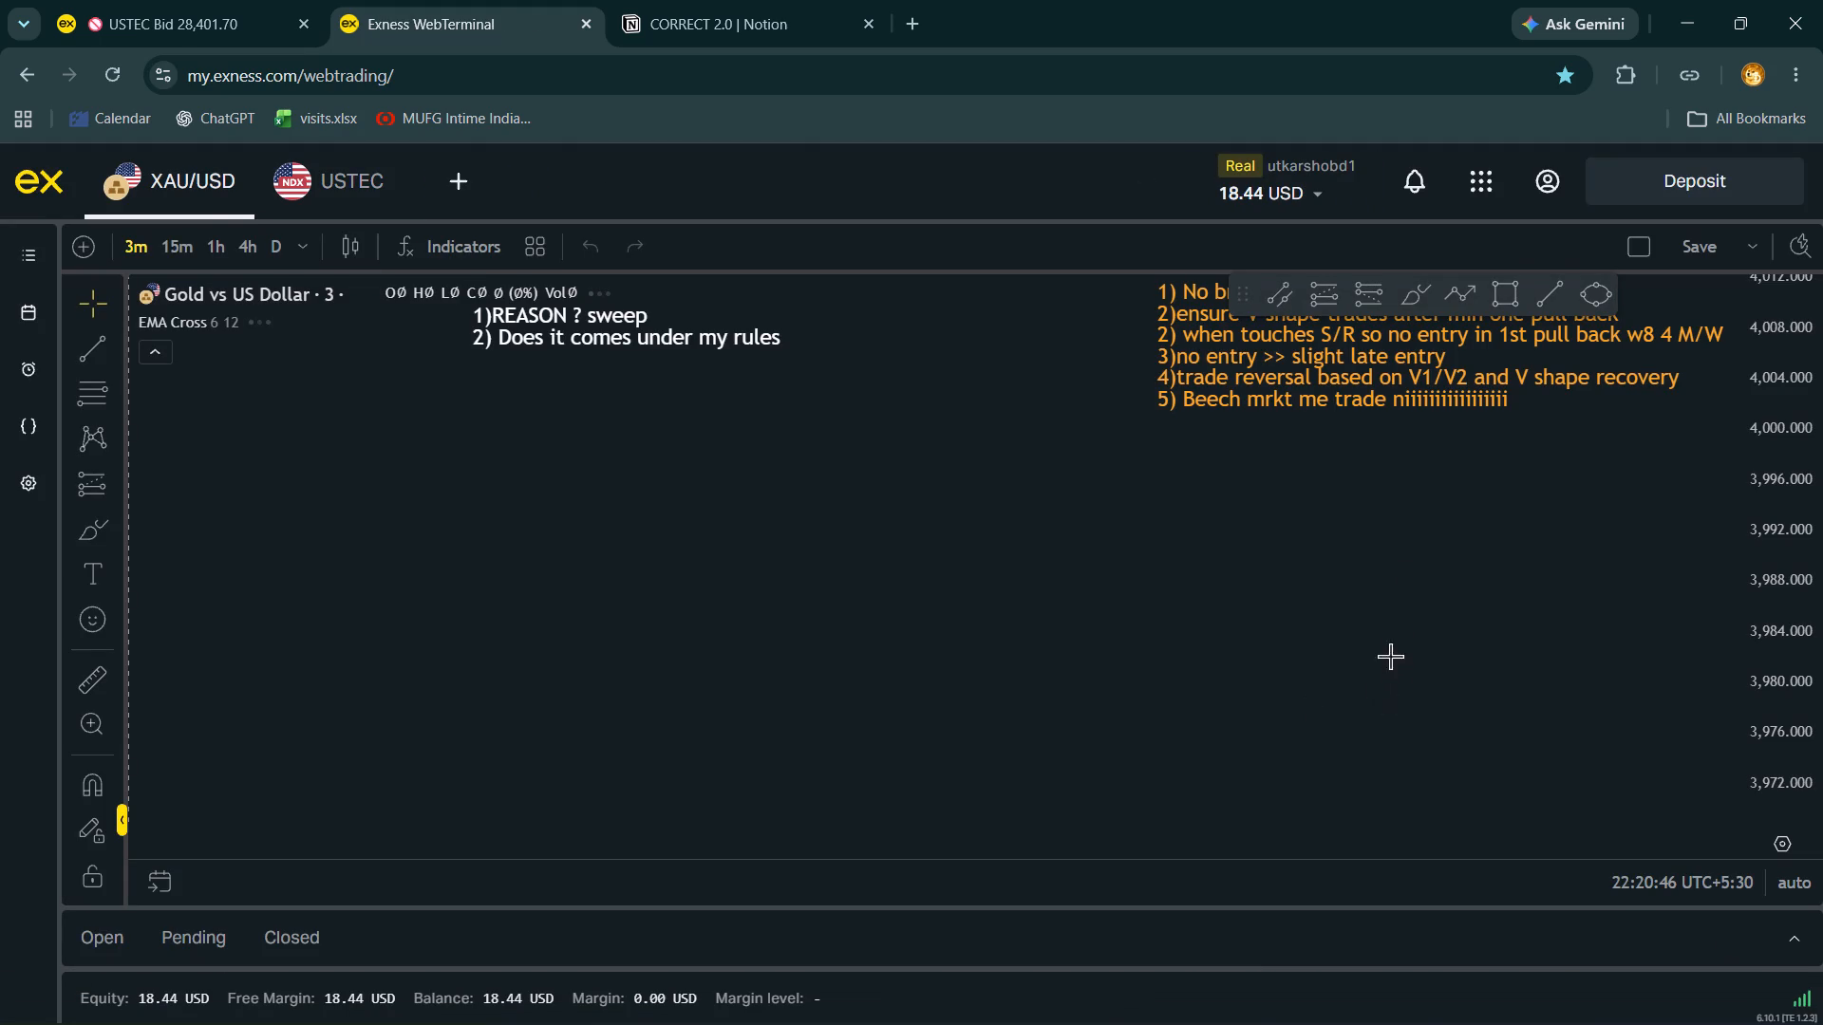
Show the XAU/USD chart in full screen, frame the 30 Oct short position starting around 08:00, and copy the chart image.
left_click(1458, 247)
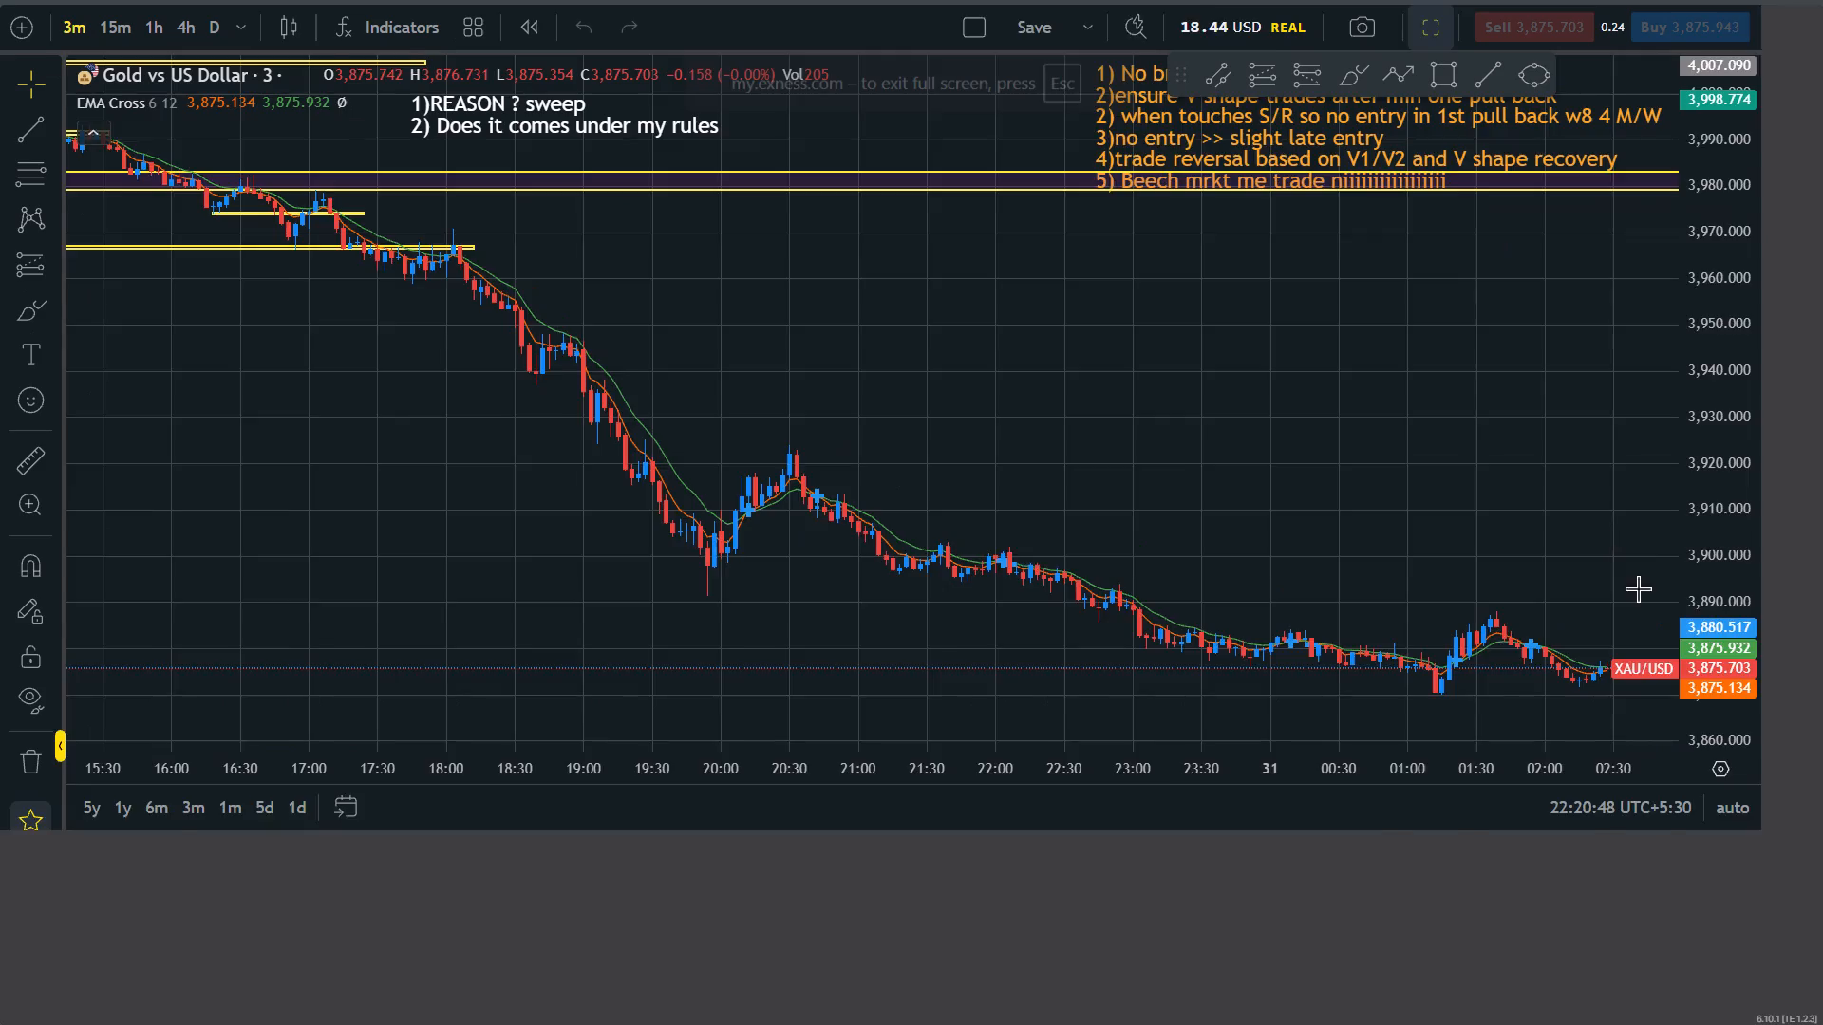
left_click_drag(1822, 760, 1817, 550)
left_click_drag(806, 407, 1643, 940)
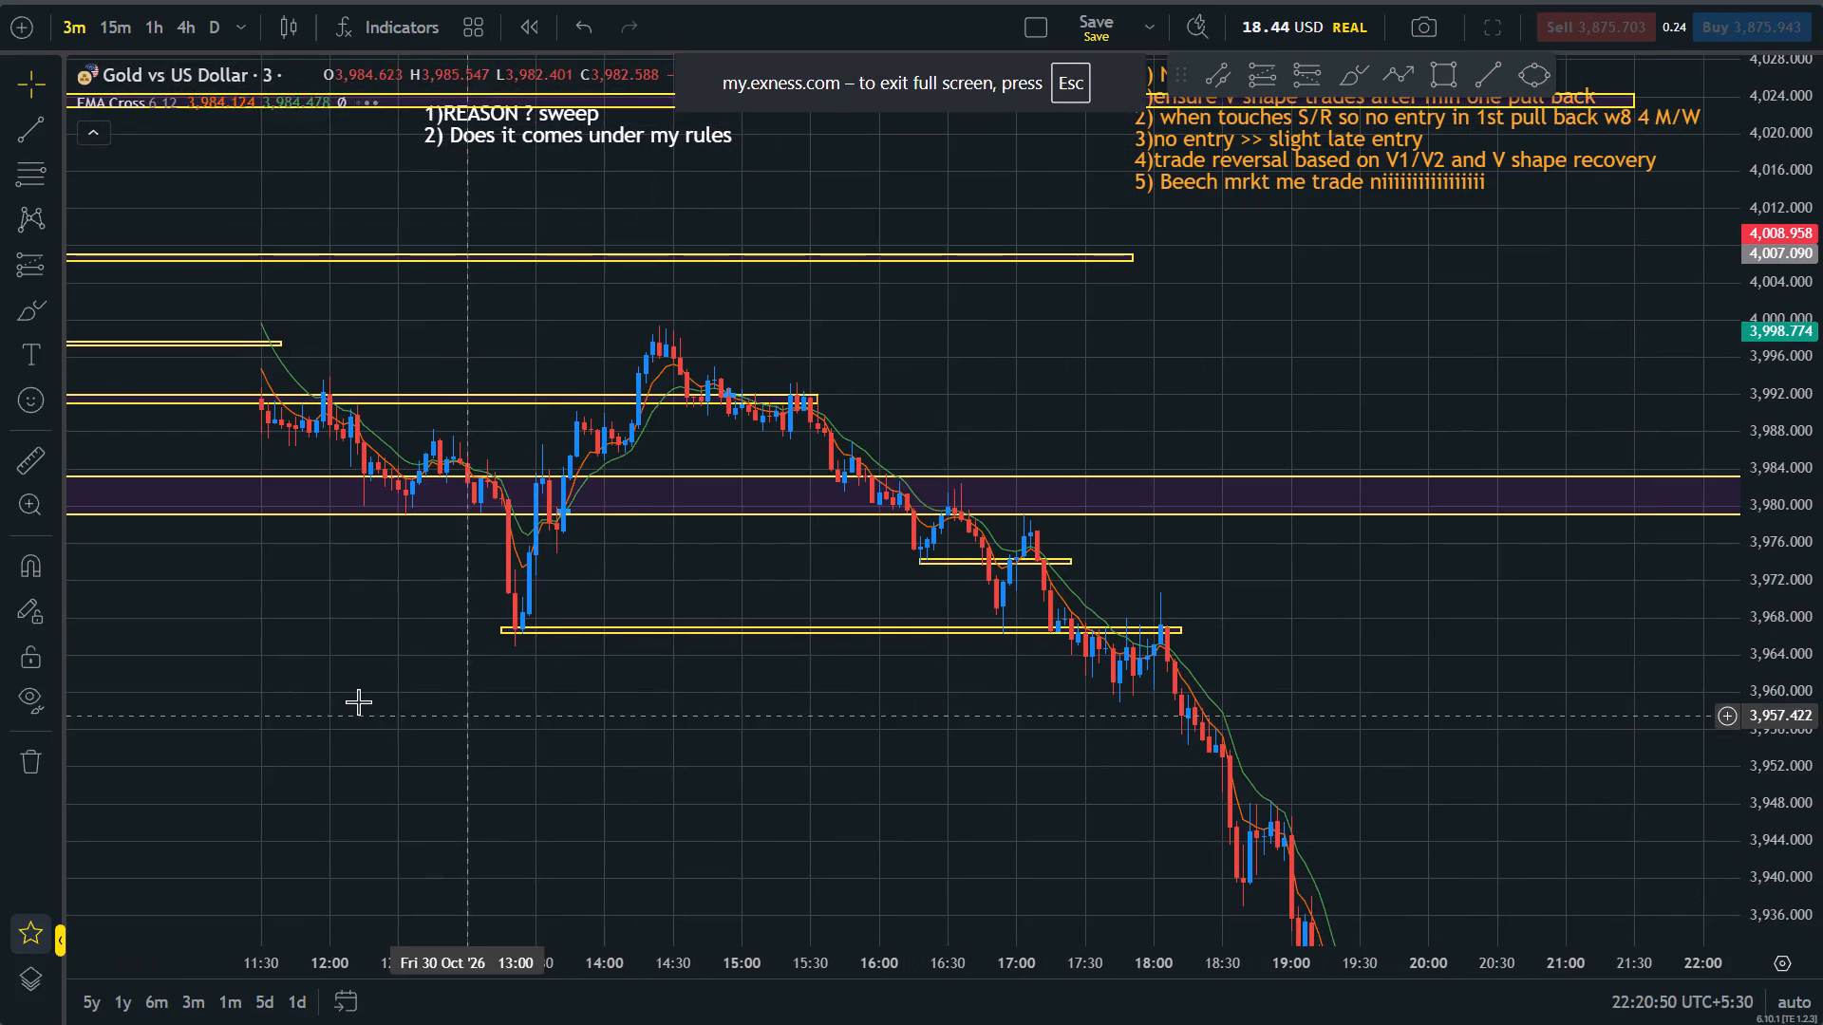
left_click_drag(346, 706, 1338, 724)
left_click(1338, 724)
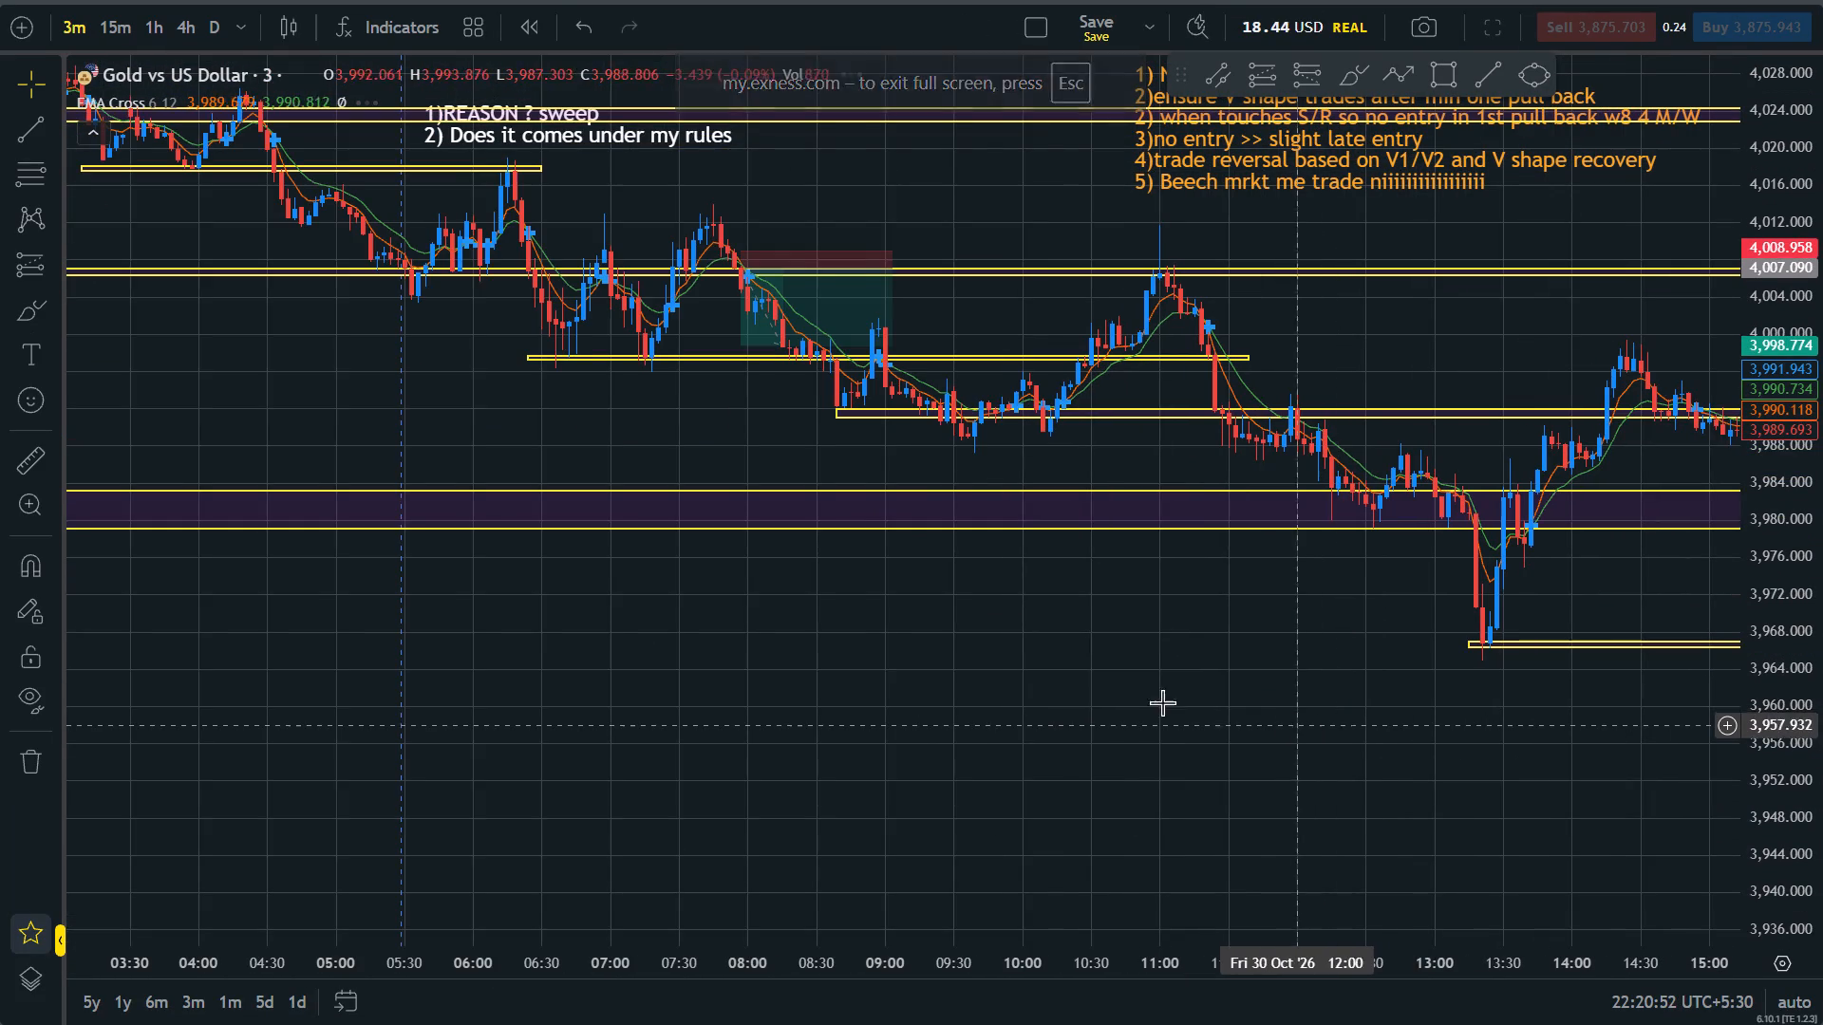
left_click_drag(739, 663, 1233, 858)
left_click_drag(1822, 503, 1770, 0)
scroll(1588, 456, "up", 4)
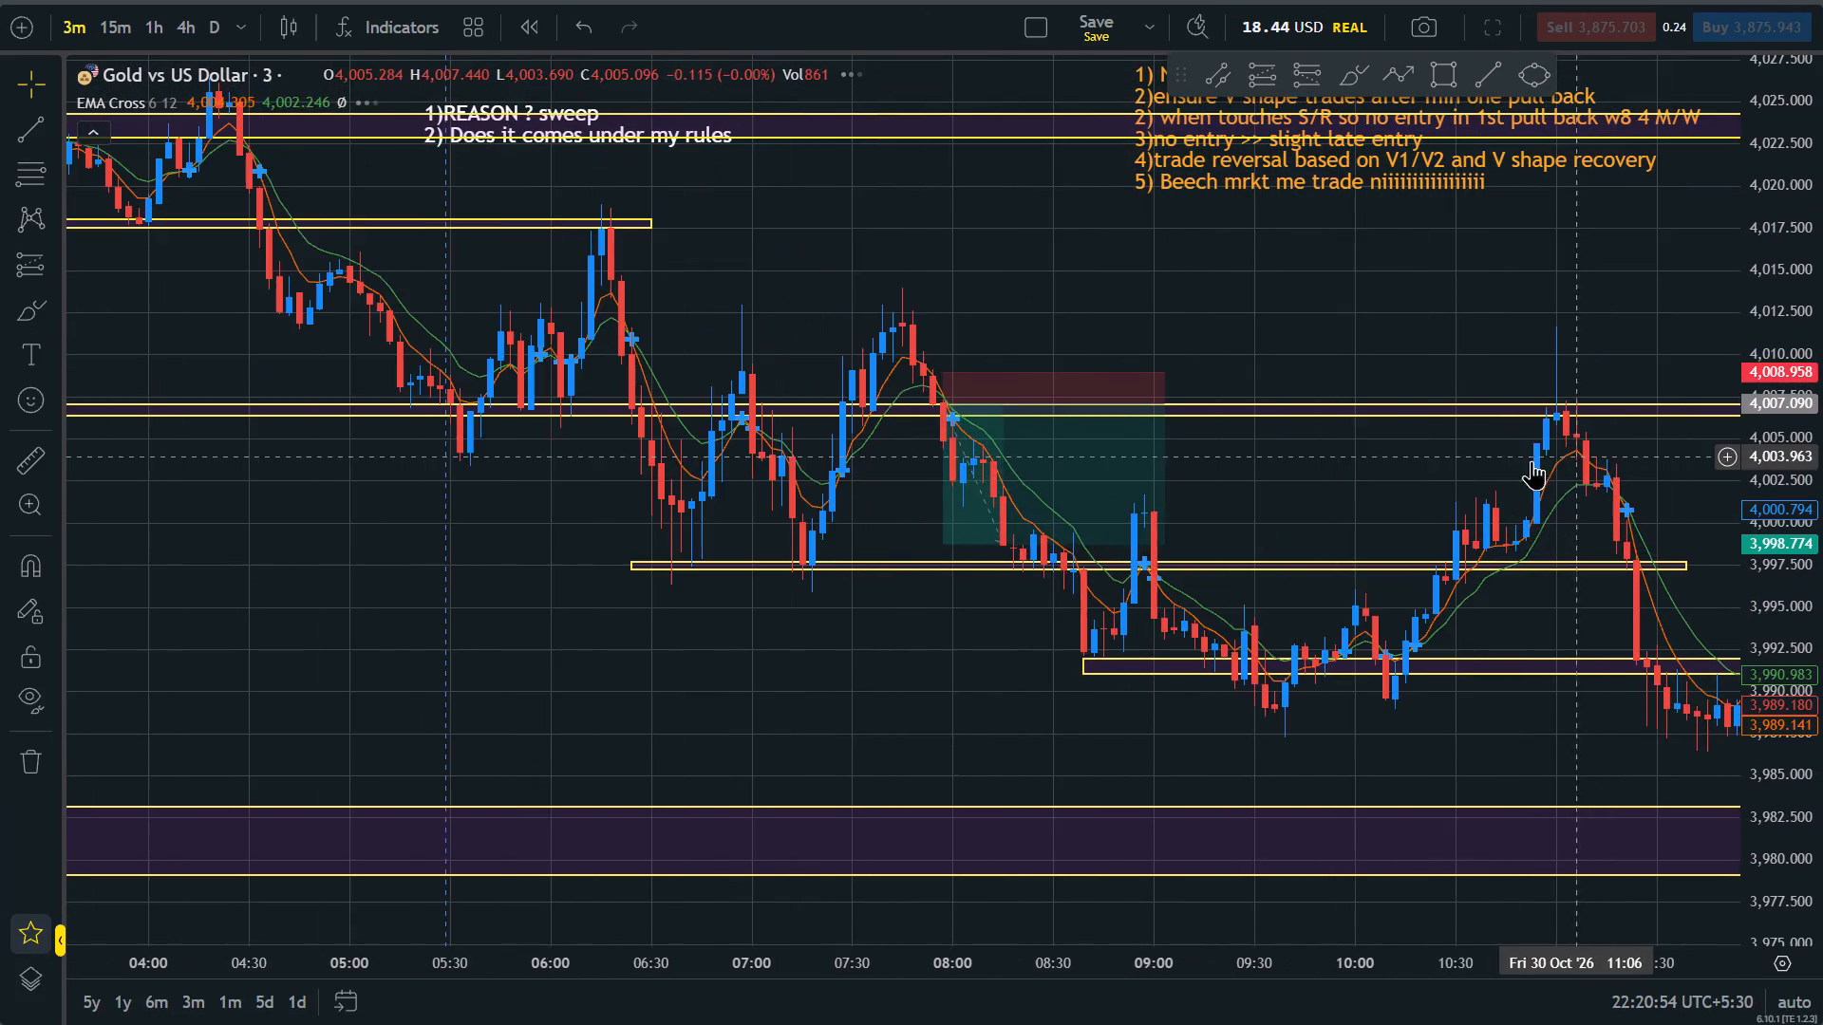
left_click_drag(1340, 466, 1585, 643)
scroll(1576, 645, "up", 2)
left_click_drag(1822, 696, 1801, 321)
left_click_drag(1452, 499, 1559, 399)
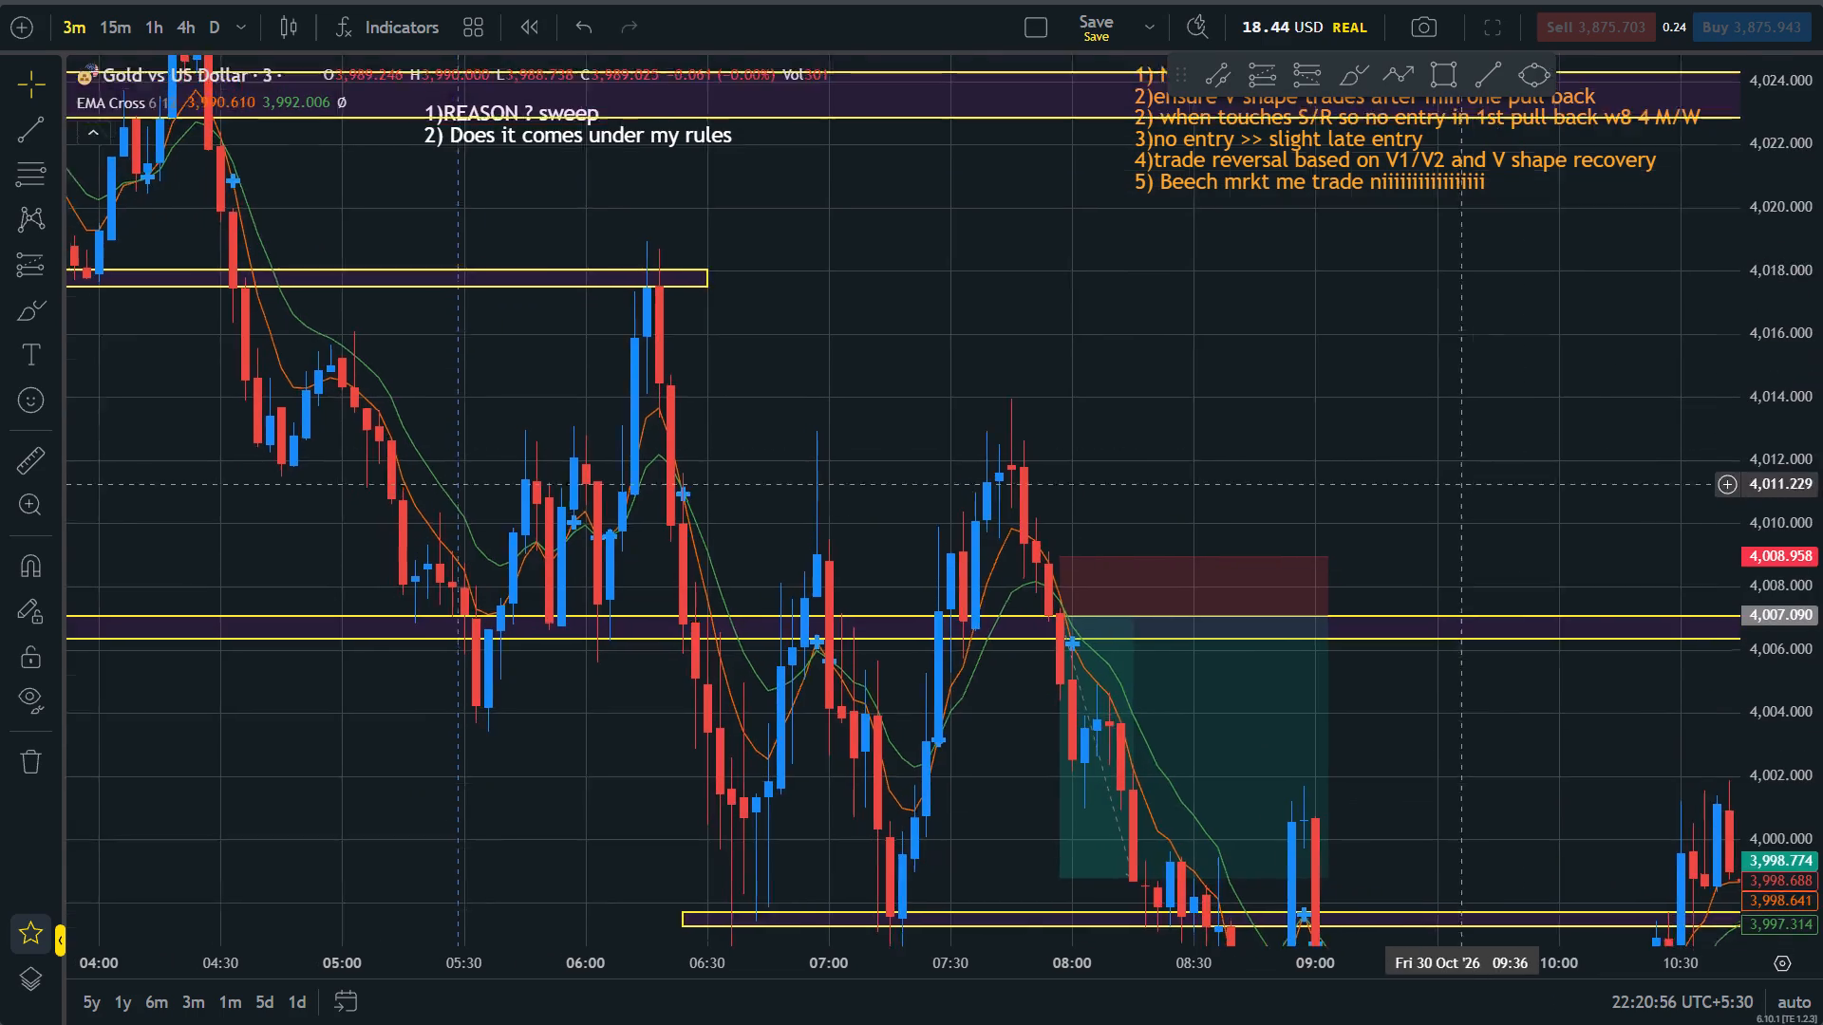
left_click_drag(1559, 399, 1623, 341)
left_click_drag(1822, 342, 1822, 531)
left_click(1423, 3)
left_click(1410, 22)
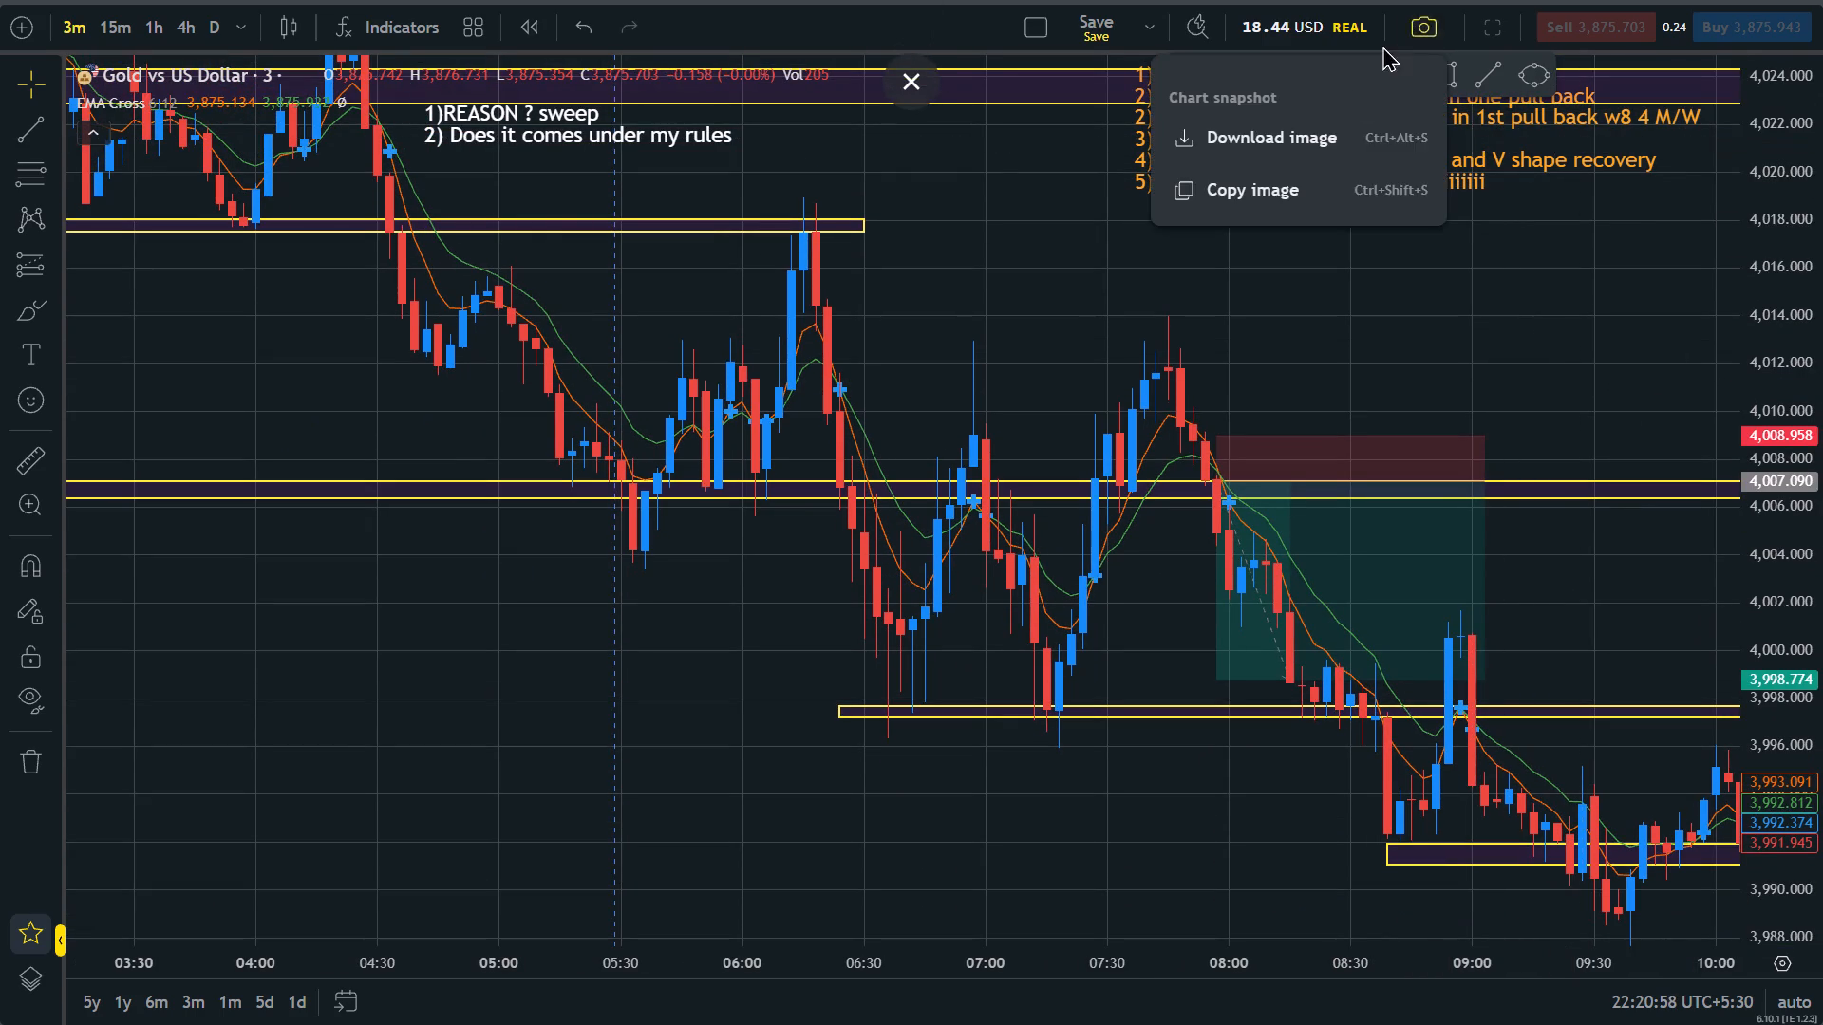
left_click(1200, 201)
On the CORRECT 2.0 Notion page, add the line "below os the example" under the heading and paste the copied chart image beneath it.
key("ctrl+Tab")
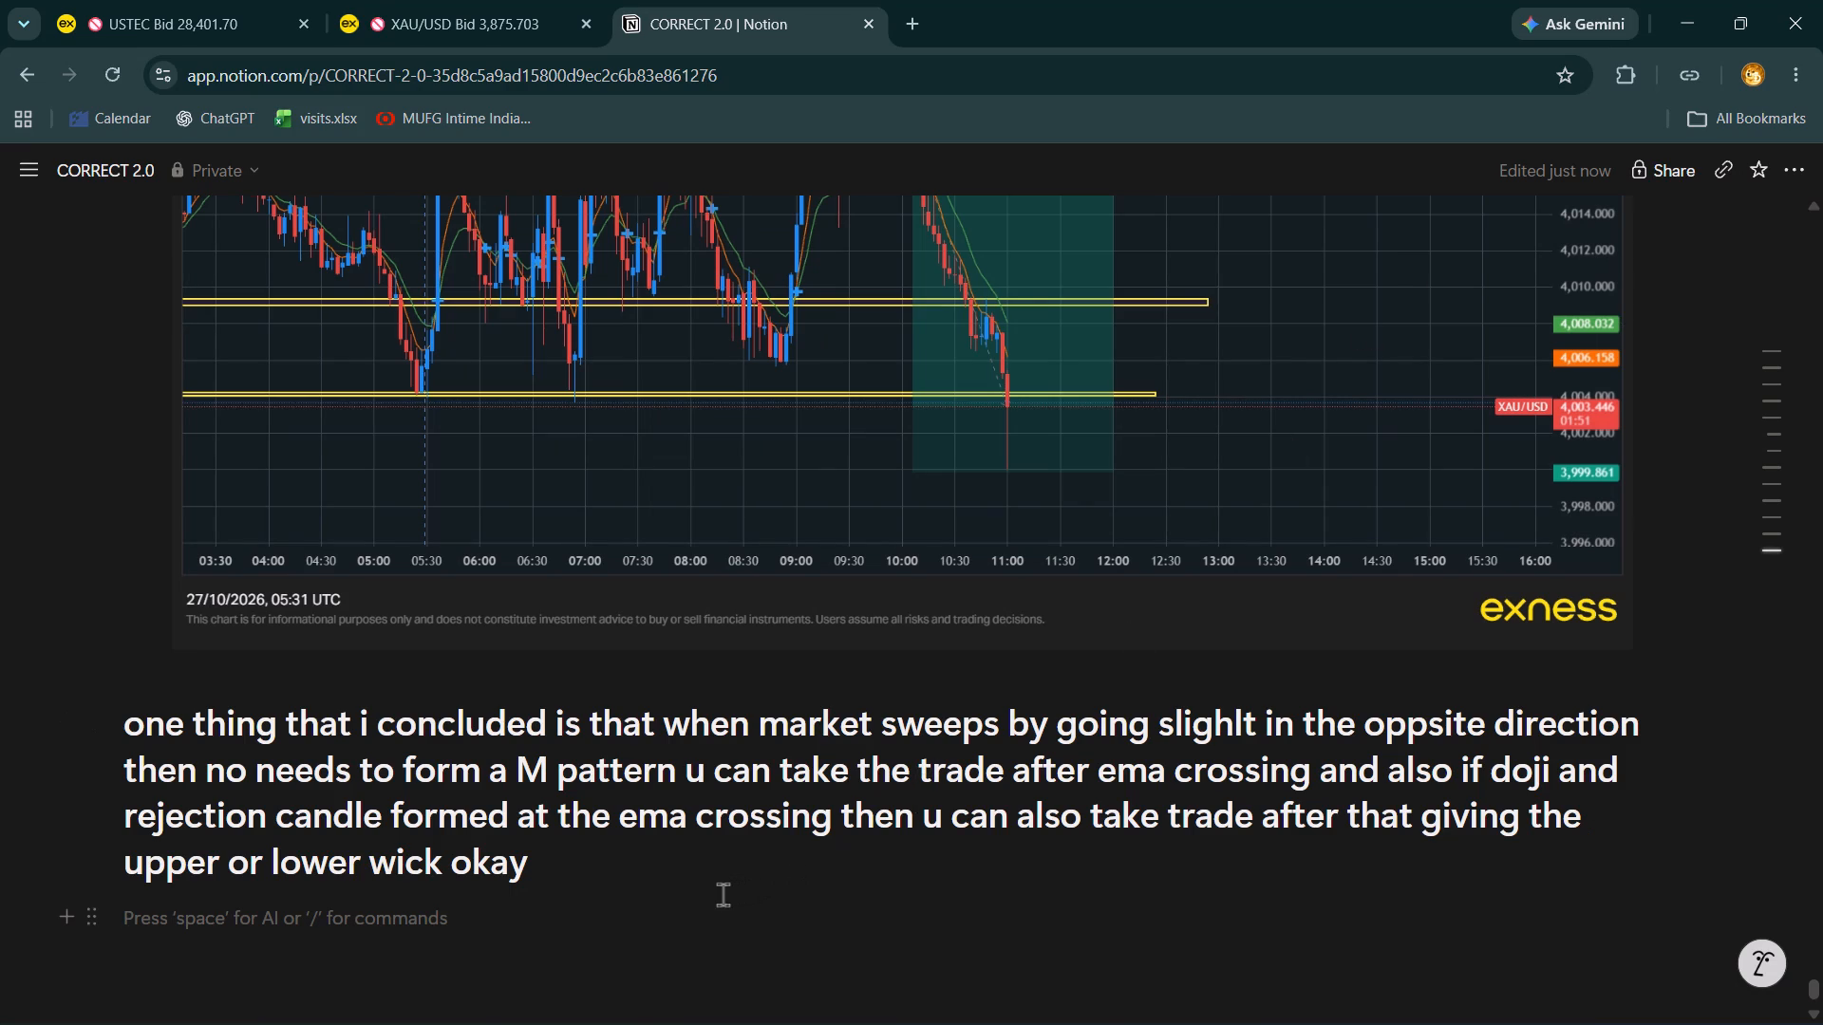
type("below os the example")
key("space")
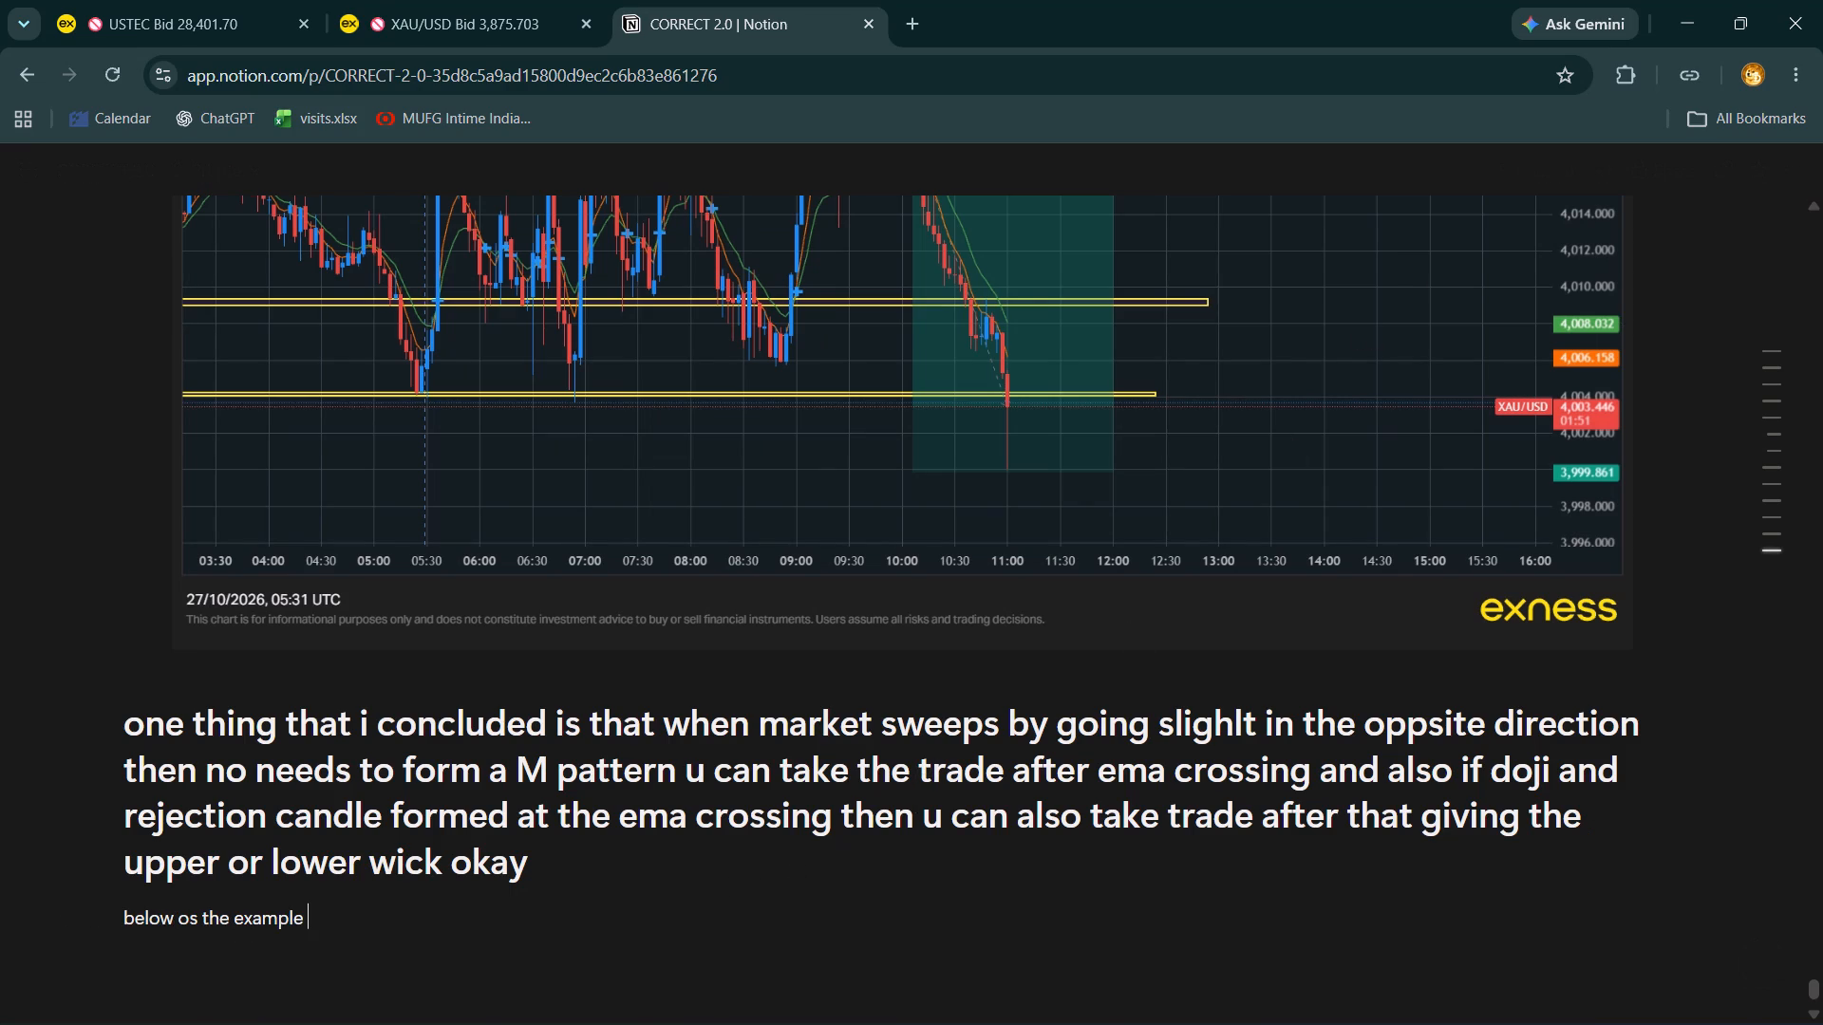
key("Return")
key("ctrl+v")
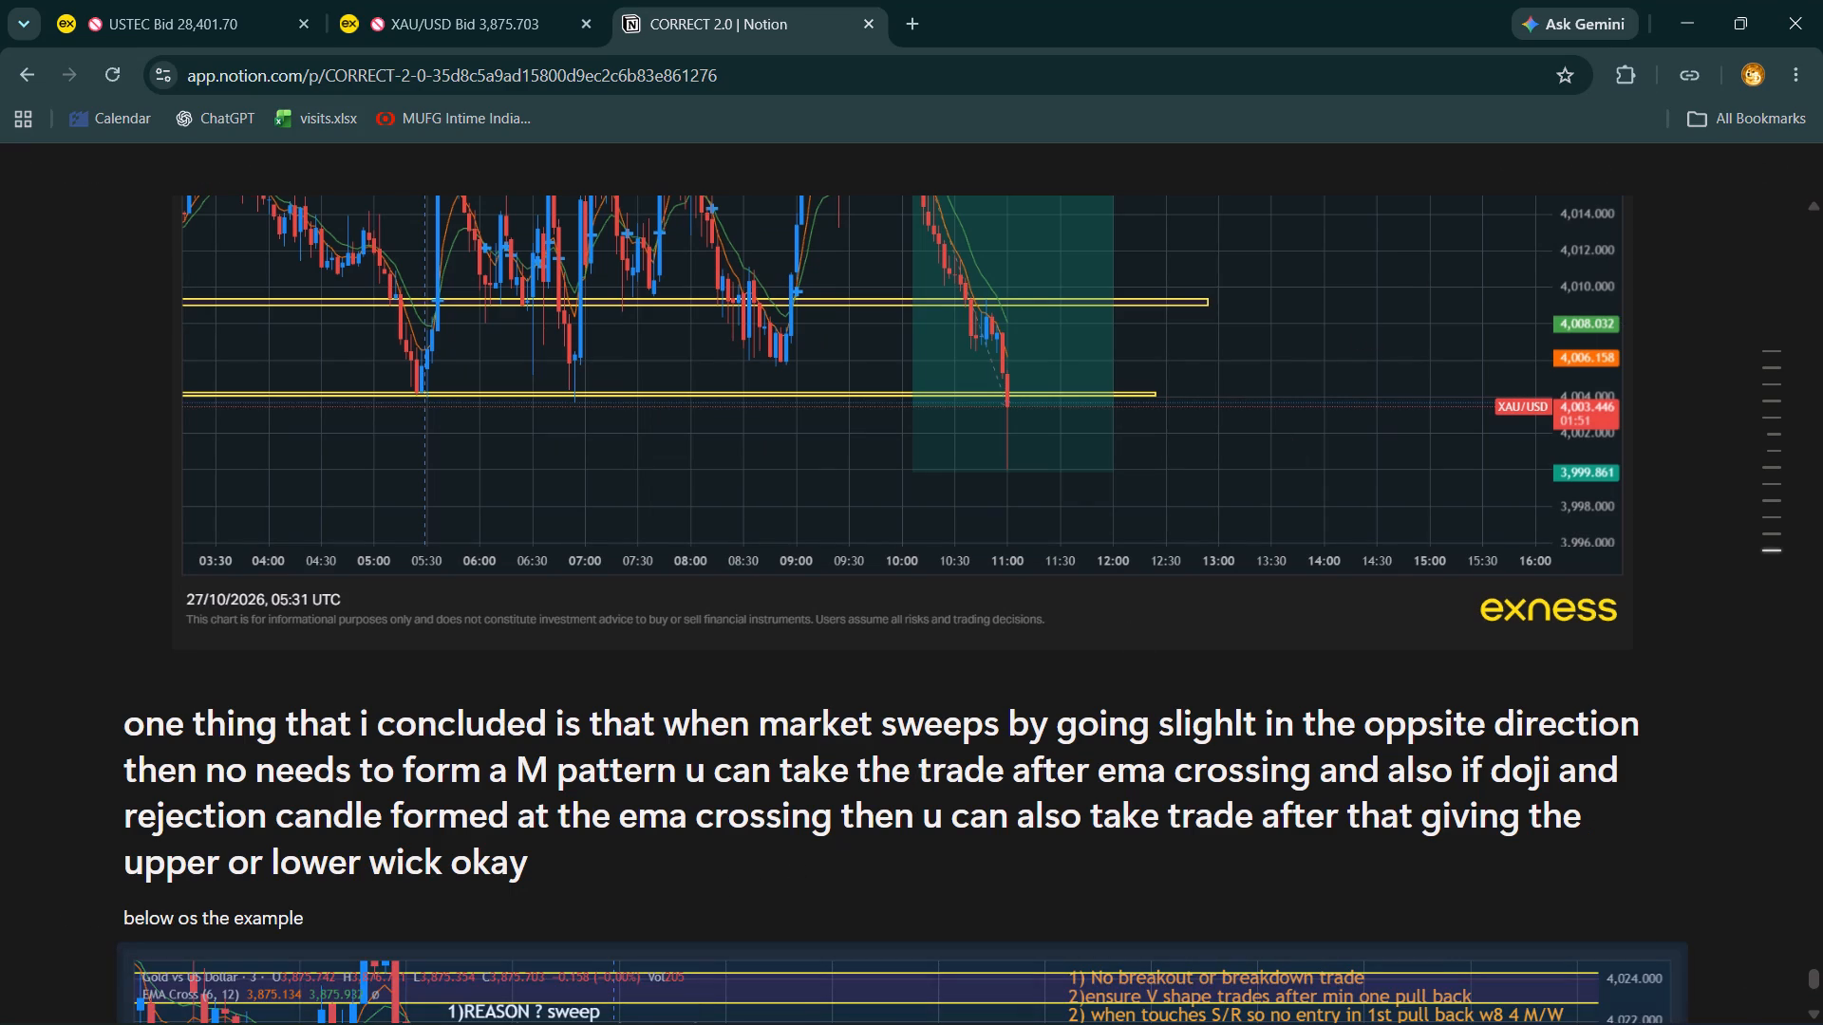
Close the extra USTEC chart tab in the browser.
key("ctrl+Tab")
key("ctrl+w")
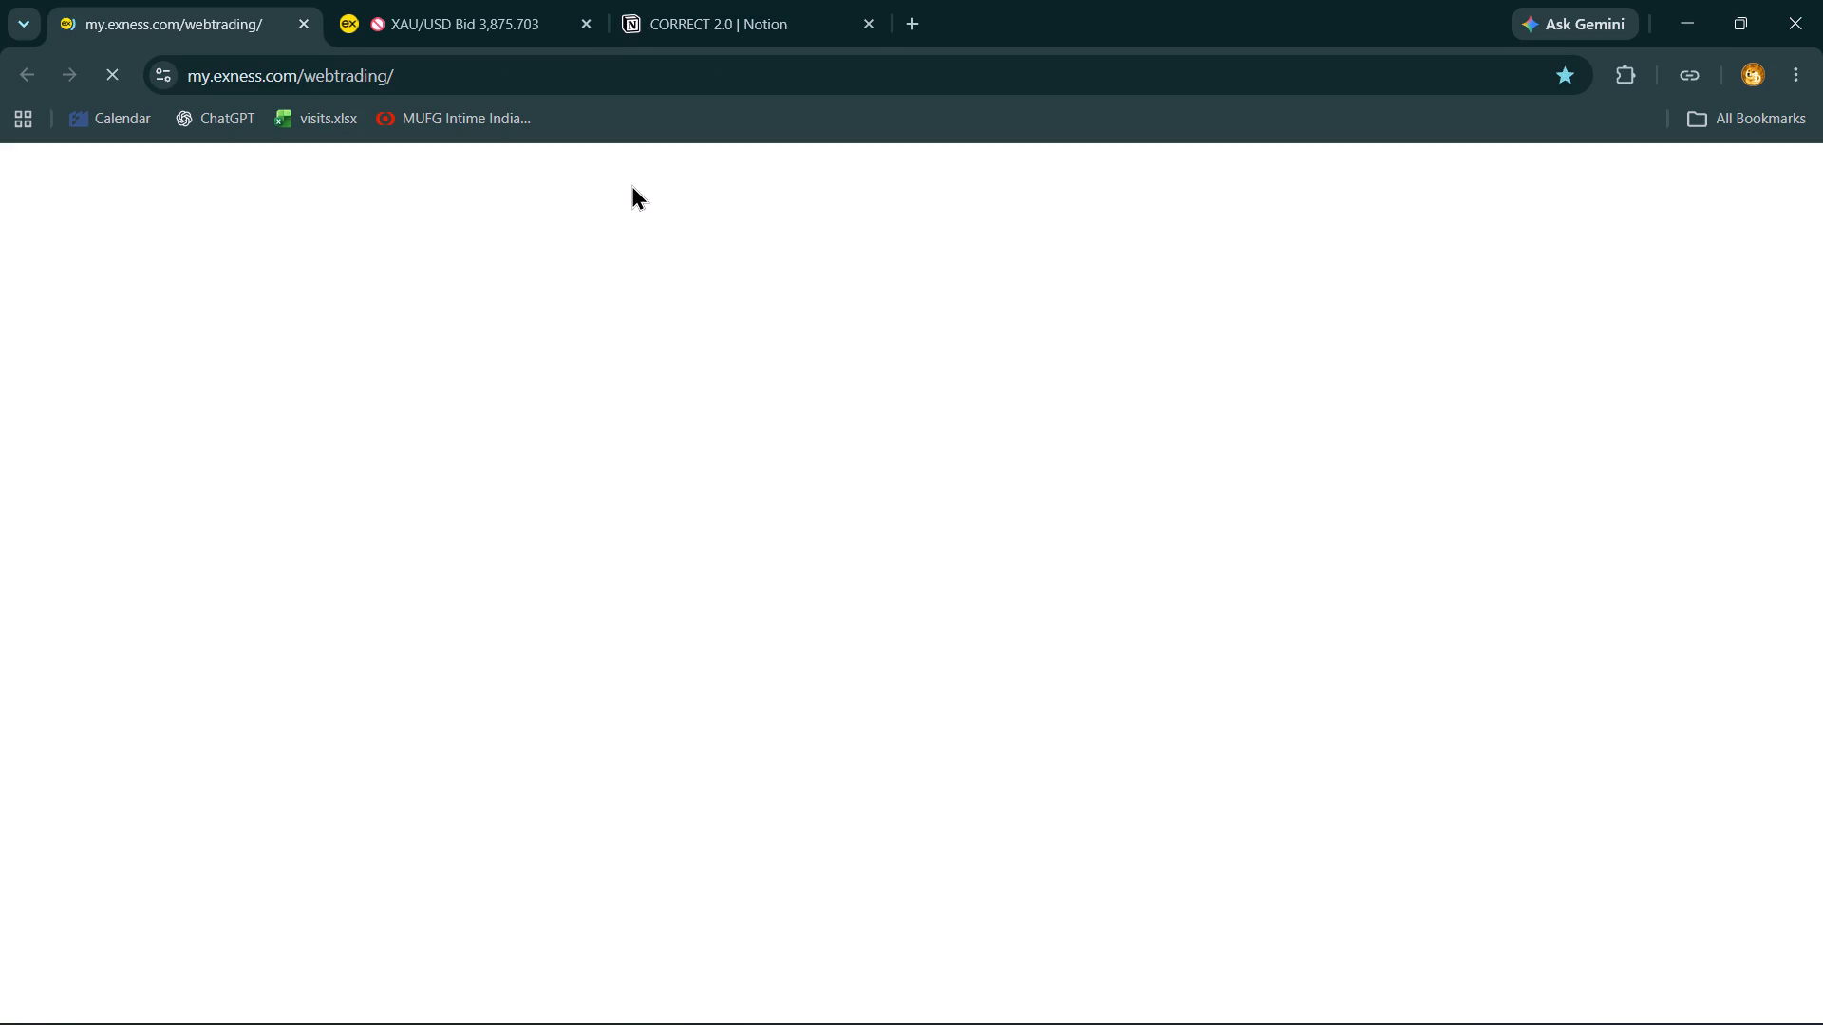
On the full-screen XAU/USD chart, place a short position at the 29 Oct 22:57 candle, entry about 4,020.1, stop about 4,021.7.
left_click(1457, 237)
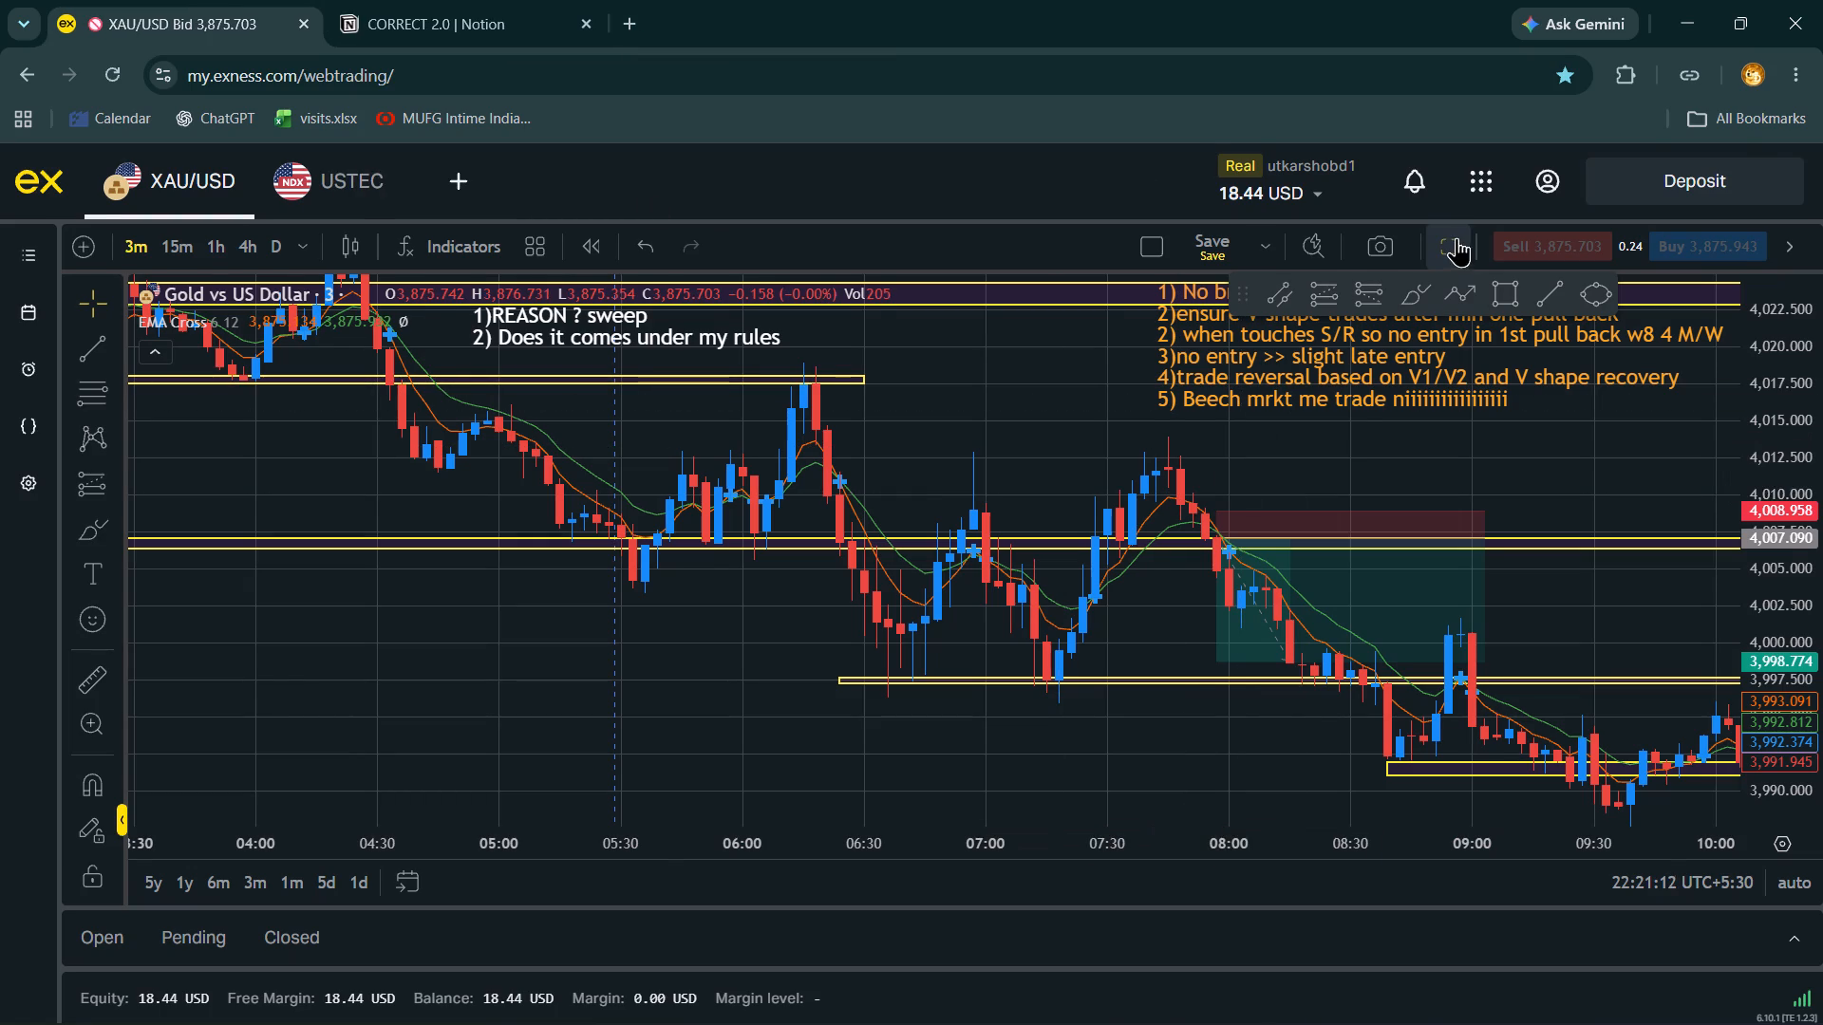
left_click_drag(531, 316, 1231, 554)
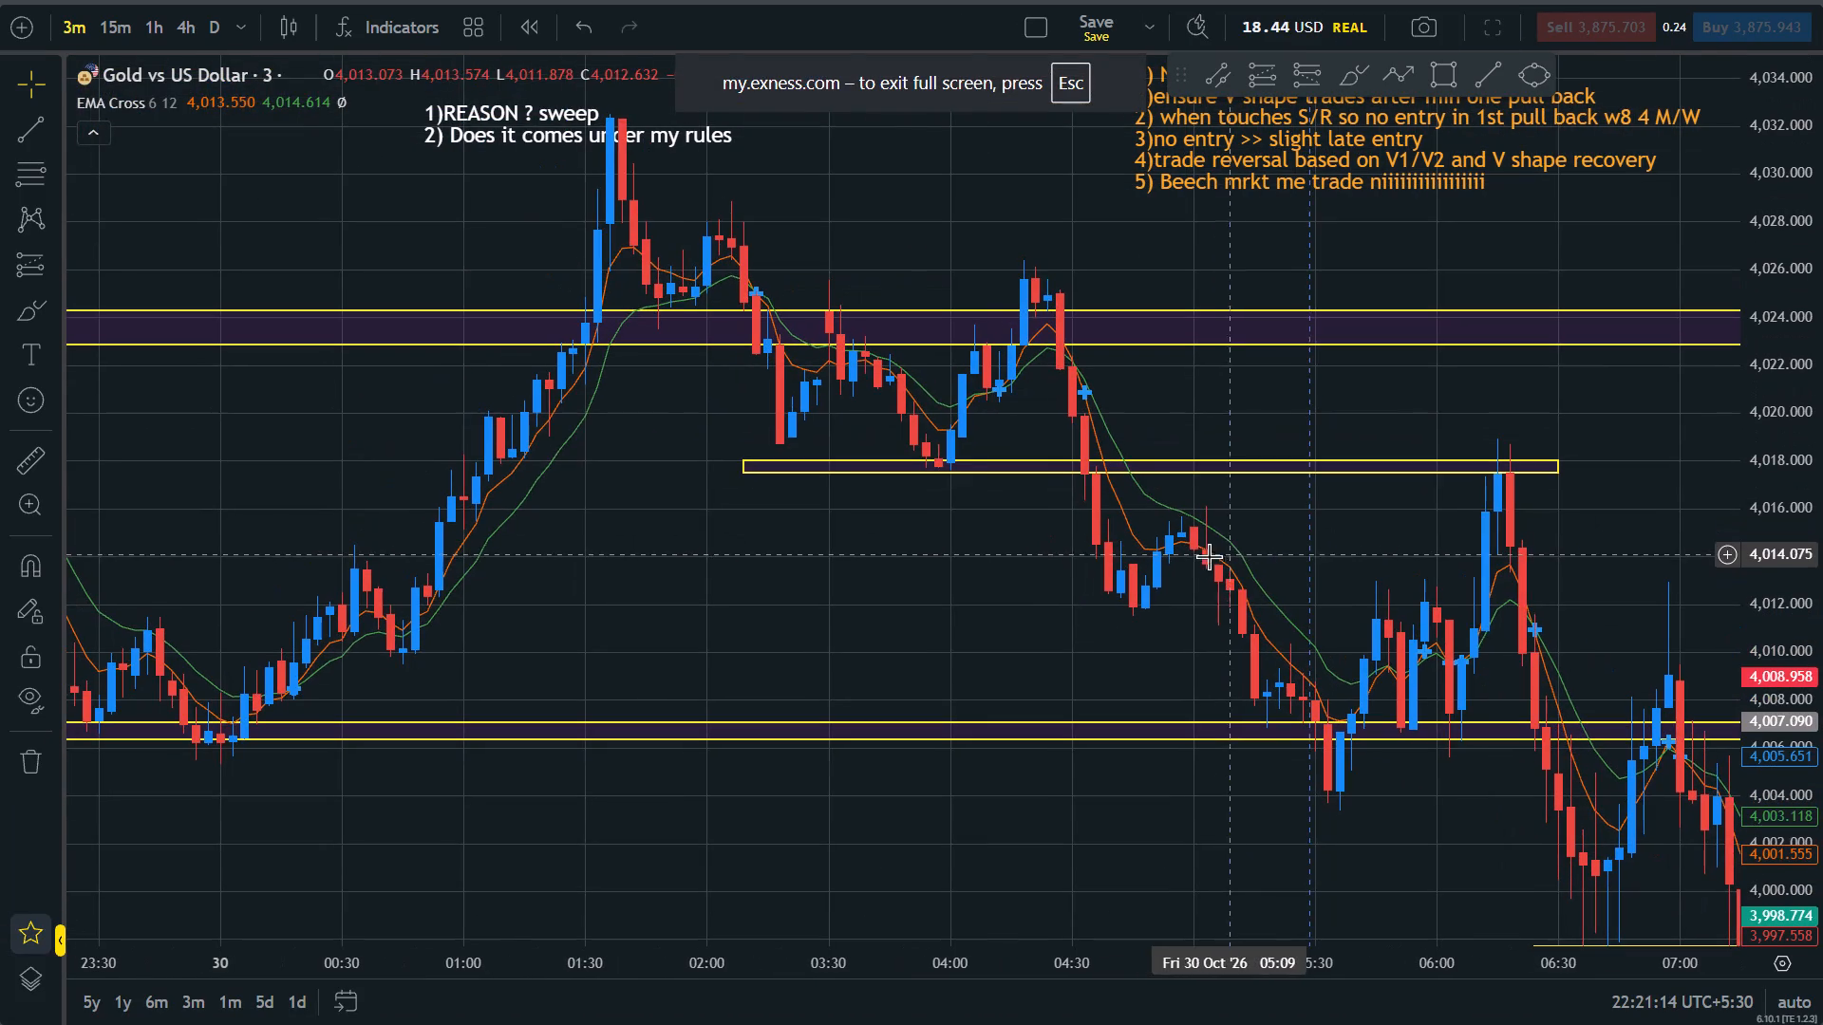
left_click_drag(538, 482, 1553, 435)
scroll(1295, 495, "down", 4)
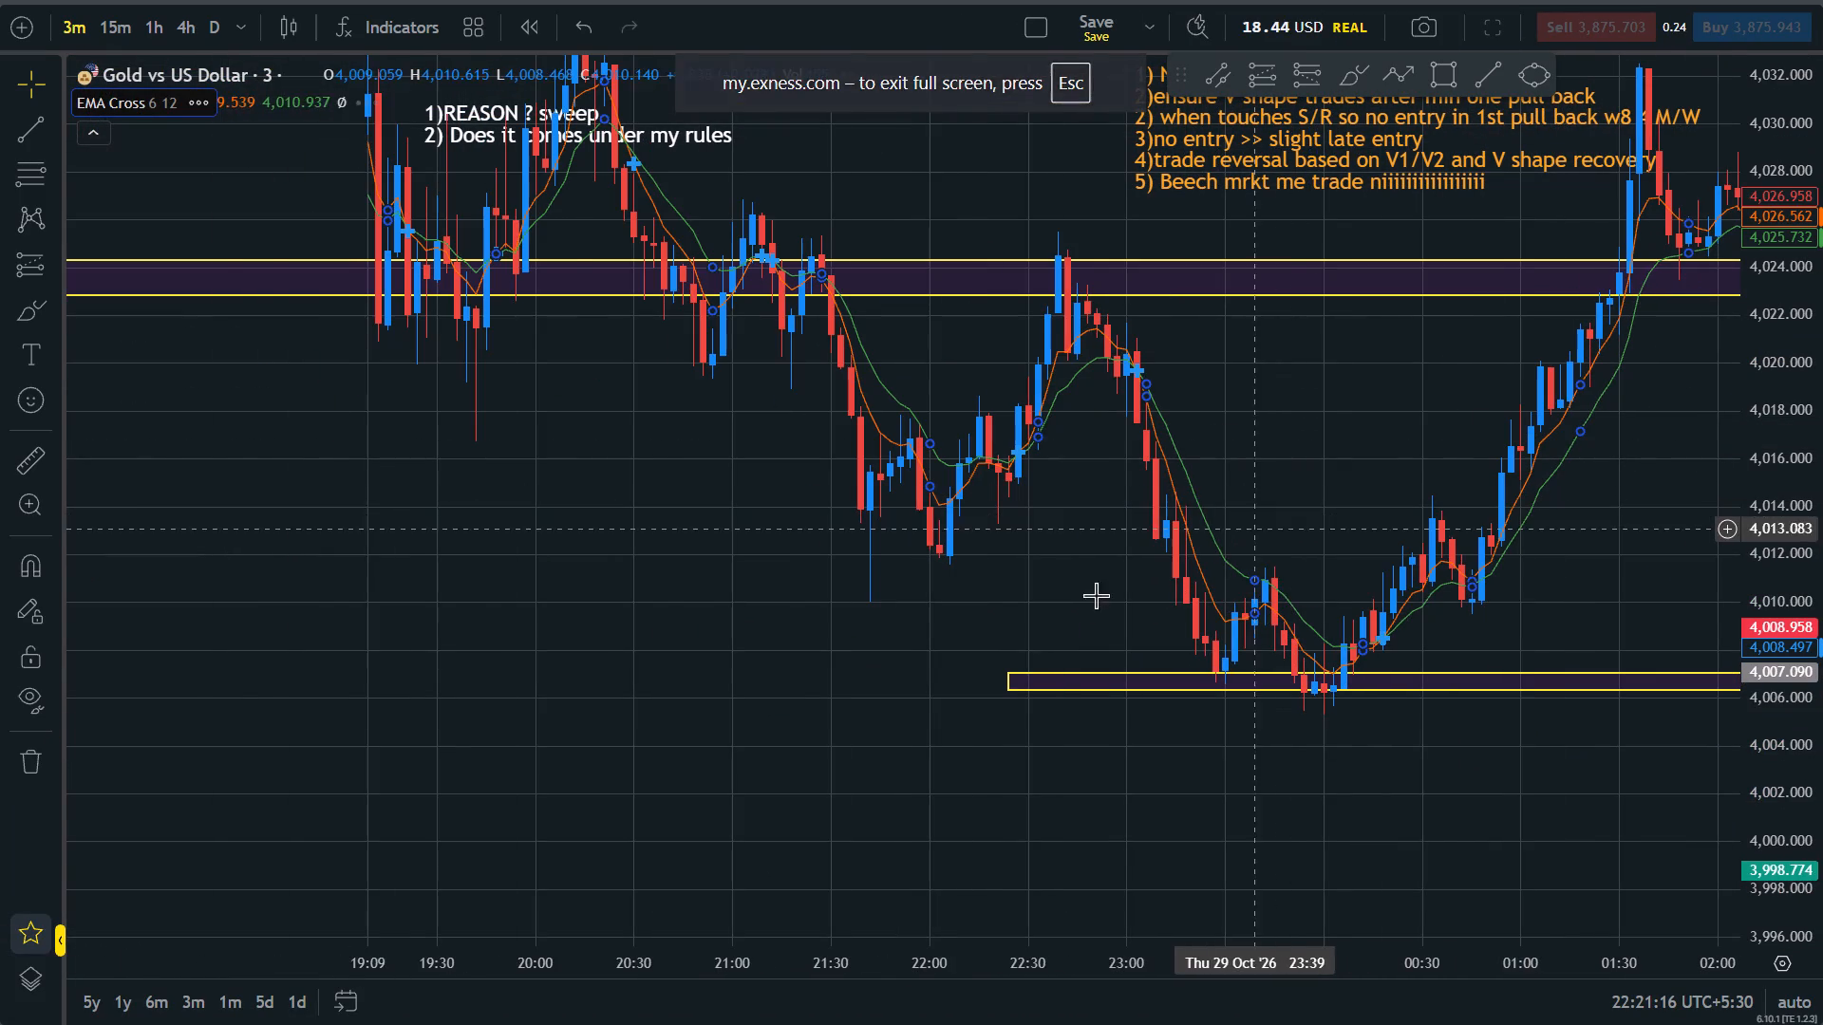
left_click_drag(623, 542, 1358, 850)
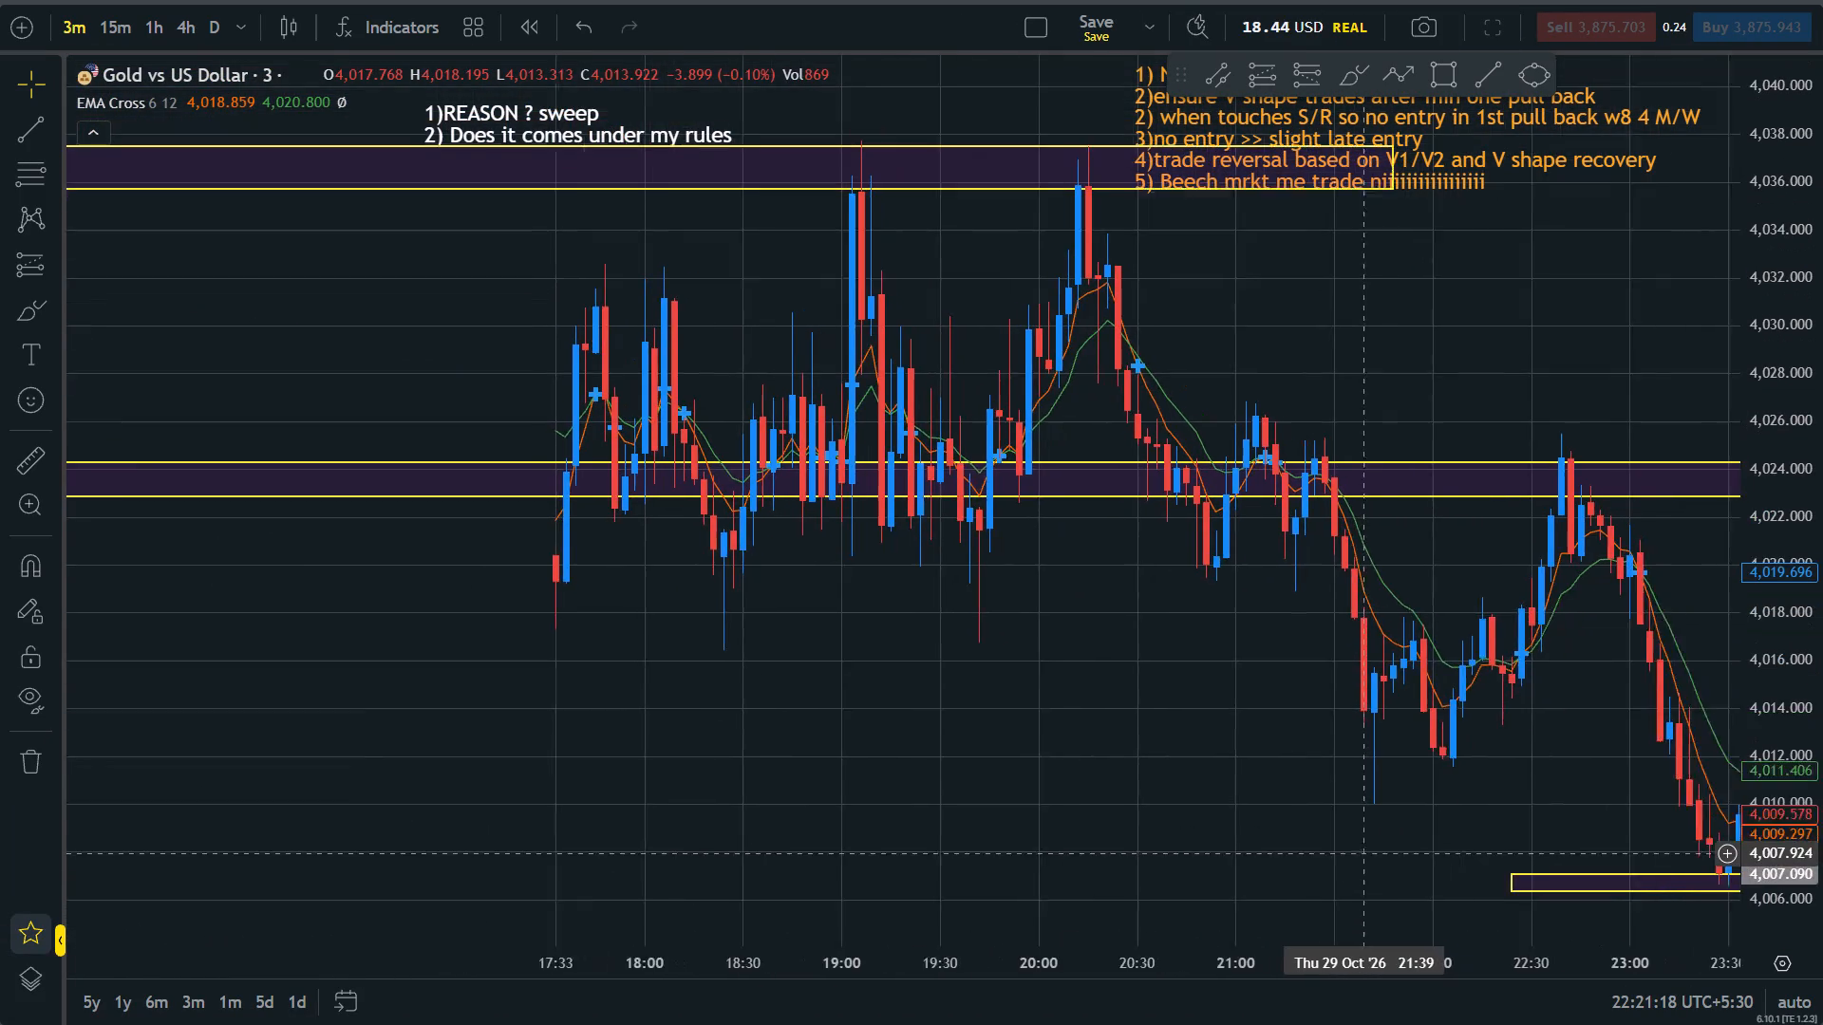
left_click_drag(1358, 850, 1152, 816)
scroll(1200, 776, "up", 1)
left_click_drag(1590, 520, 1475, 535)
scroll(1475, 535, "up", 1)
left_click(1304, 70)
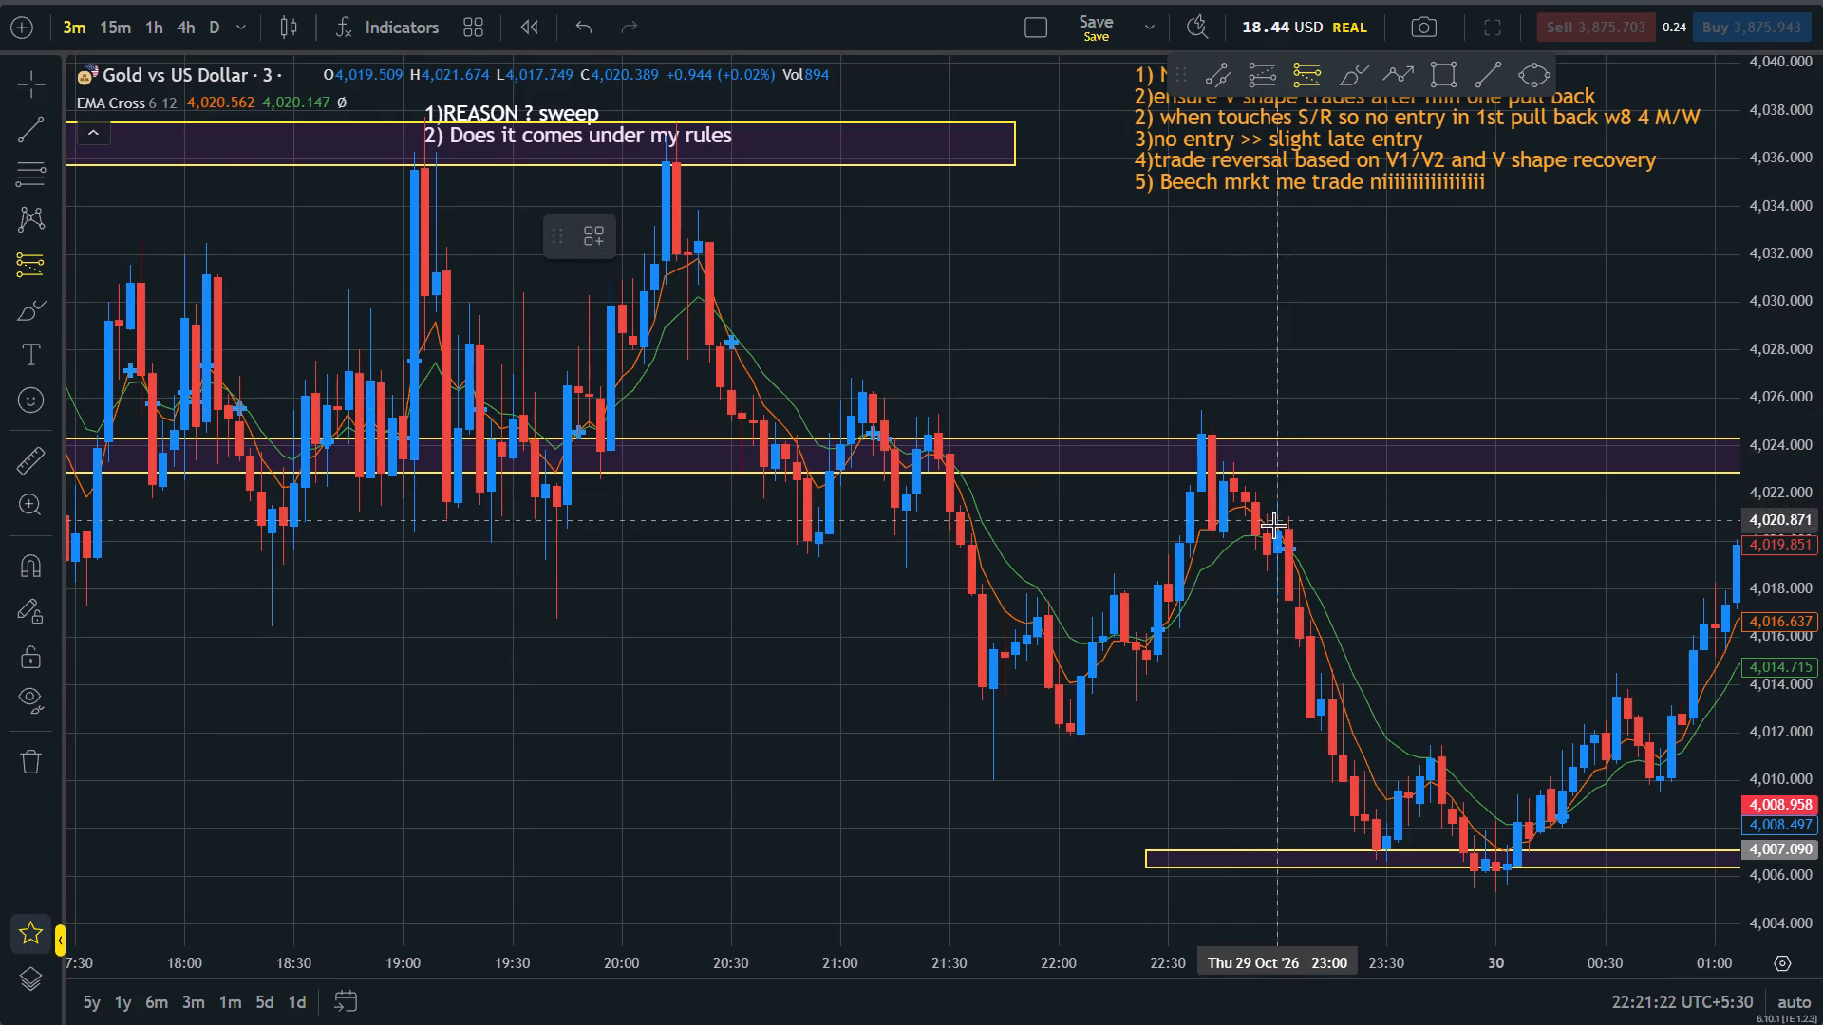
left_click(1268, 538)
left_click_drag(1266, 382, 1268, 500)
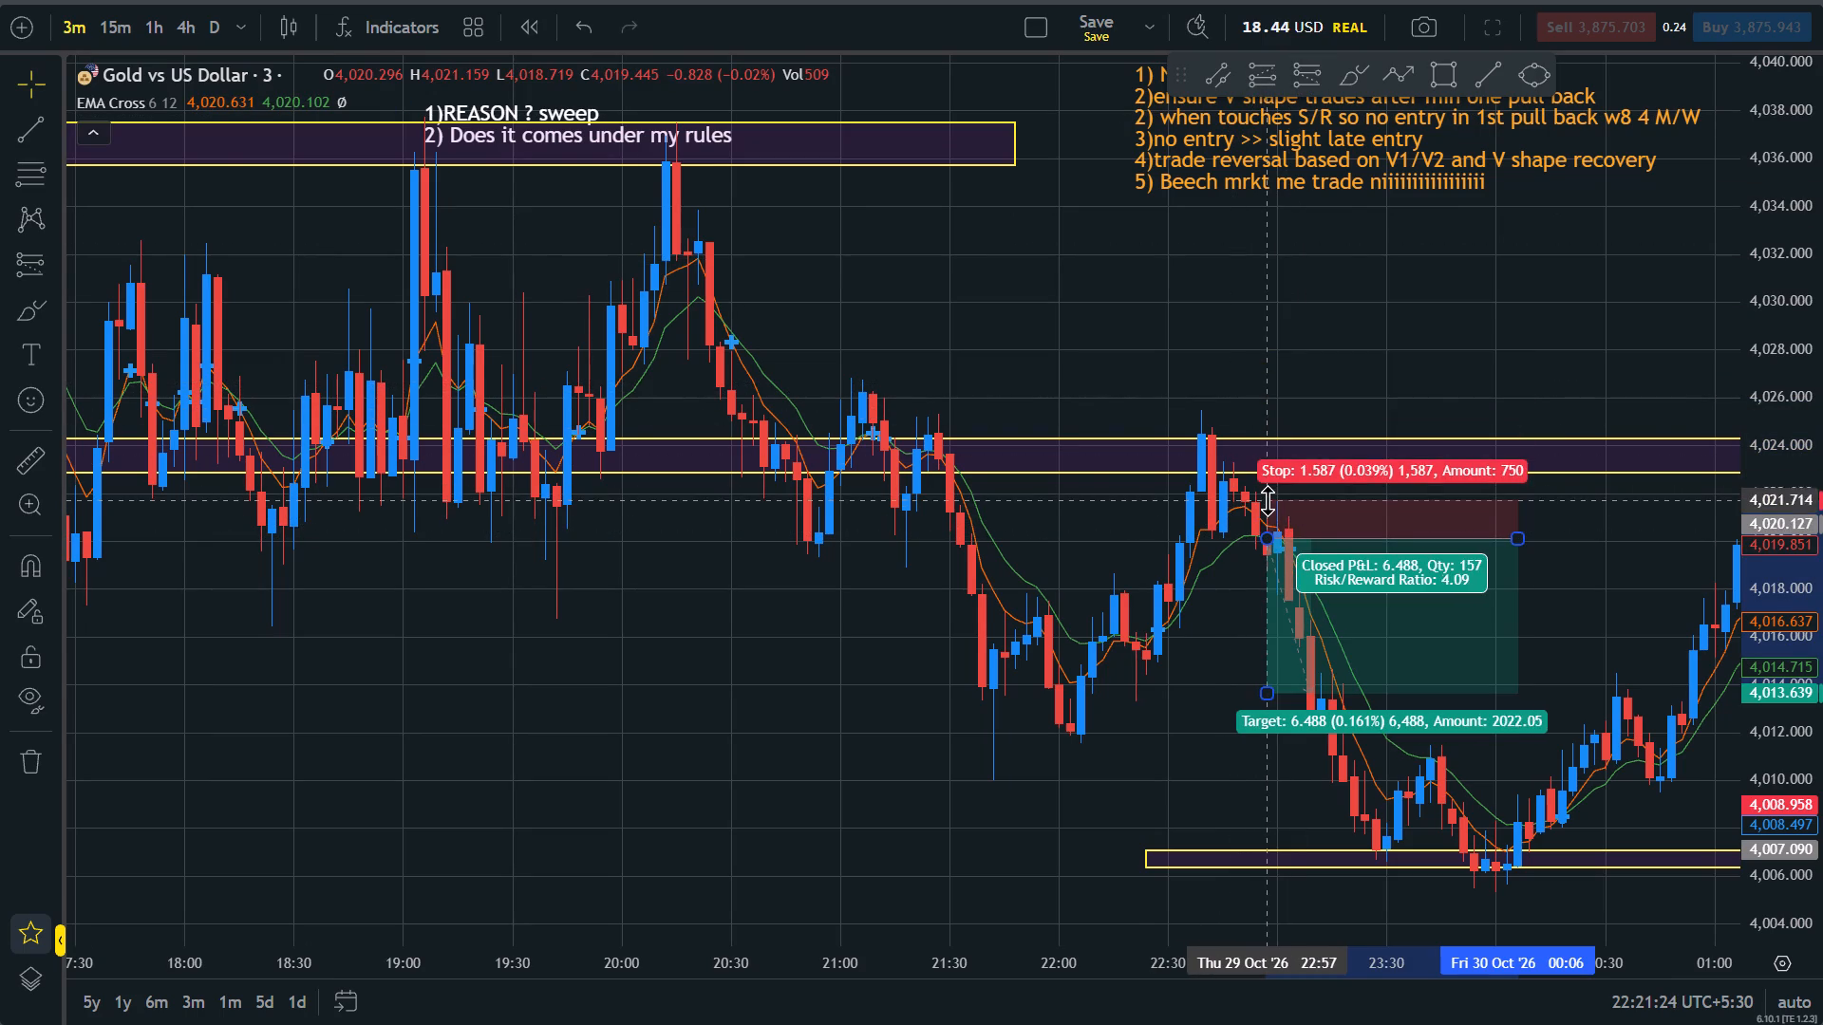
left_click_drag(1268, 500, 1268, 502)
Extend the new short position's target down to the lower yellow zone at about 4,006.88, keeping the stop at about 4,021.71.
left_click(1265, 681)
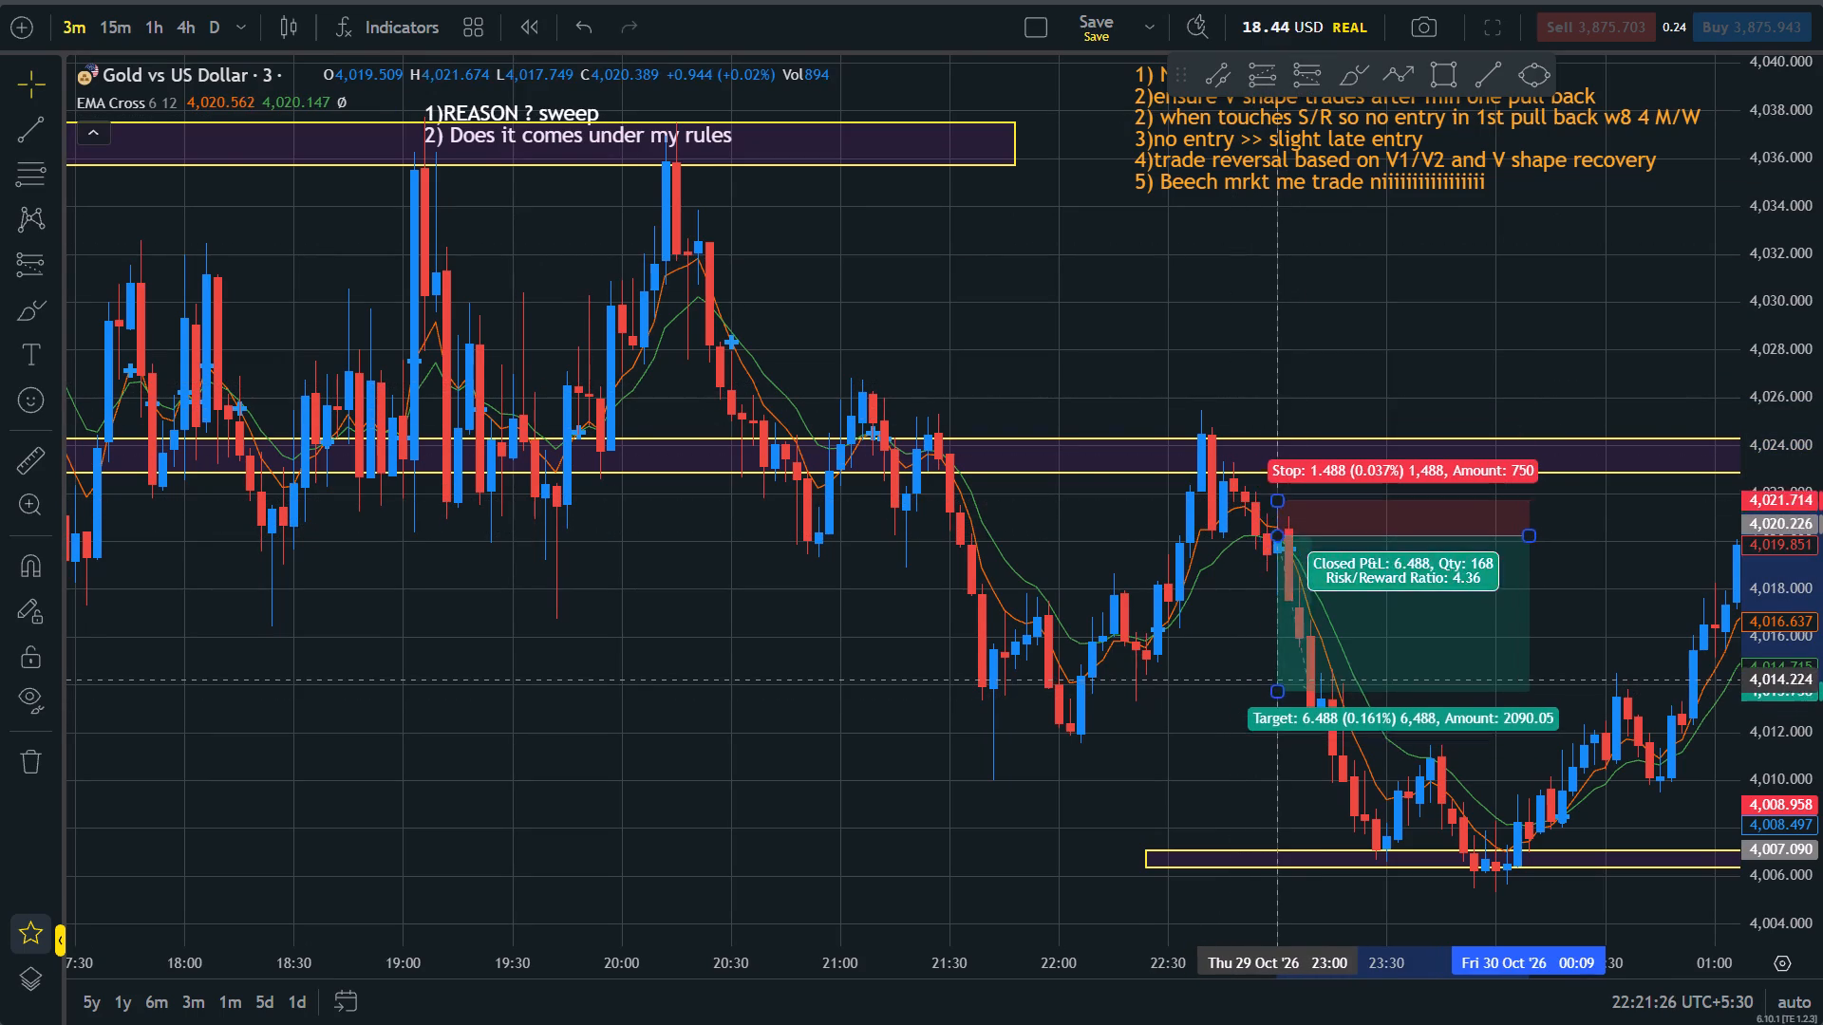
left_click_drag(1261, 698, 1295, 855)
left_click(1172, 760)
left_click(1267, 508)
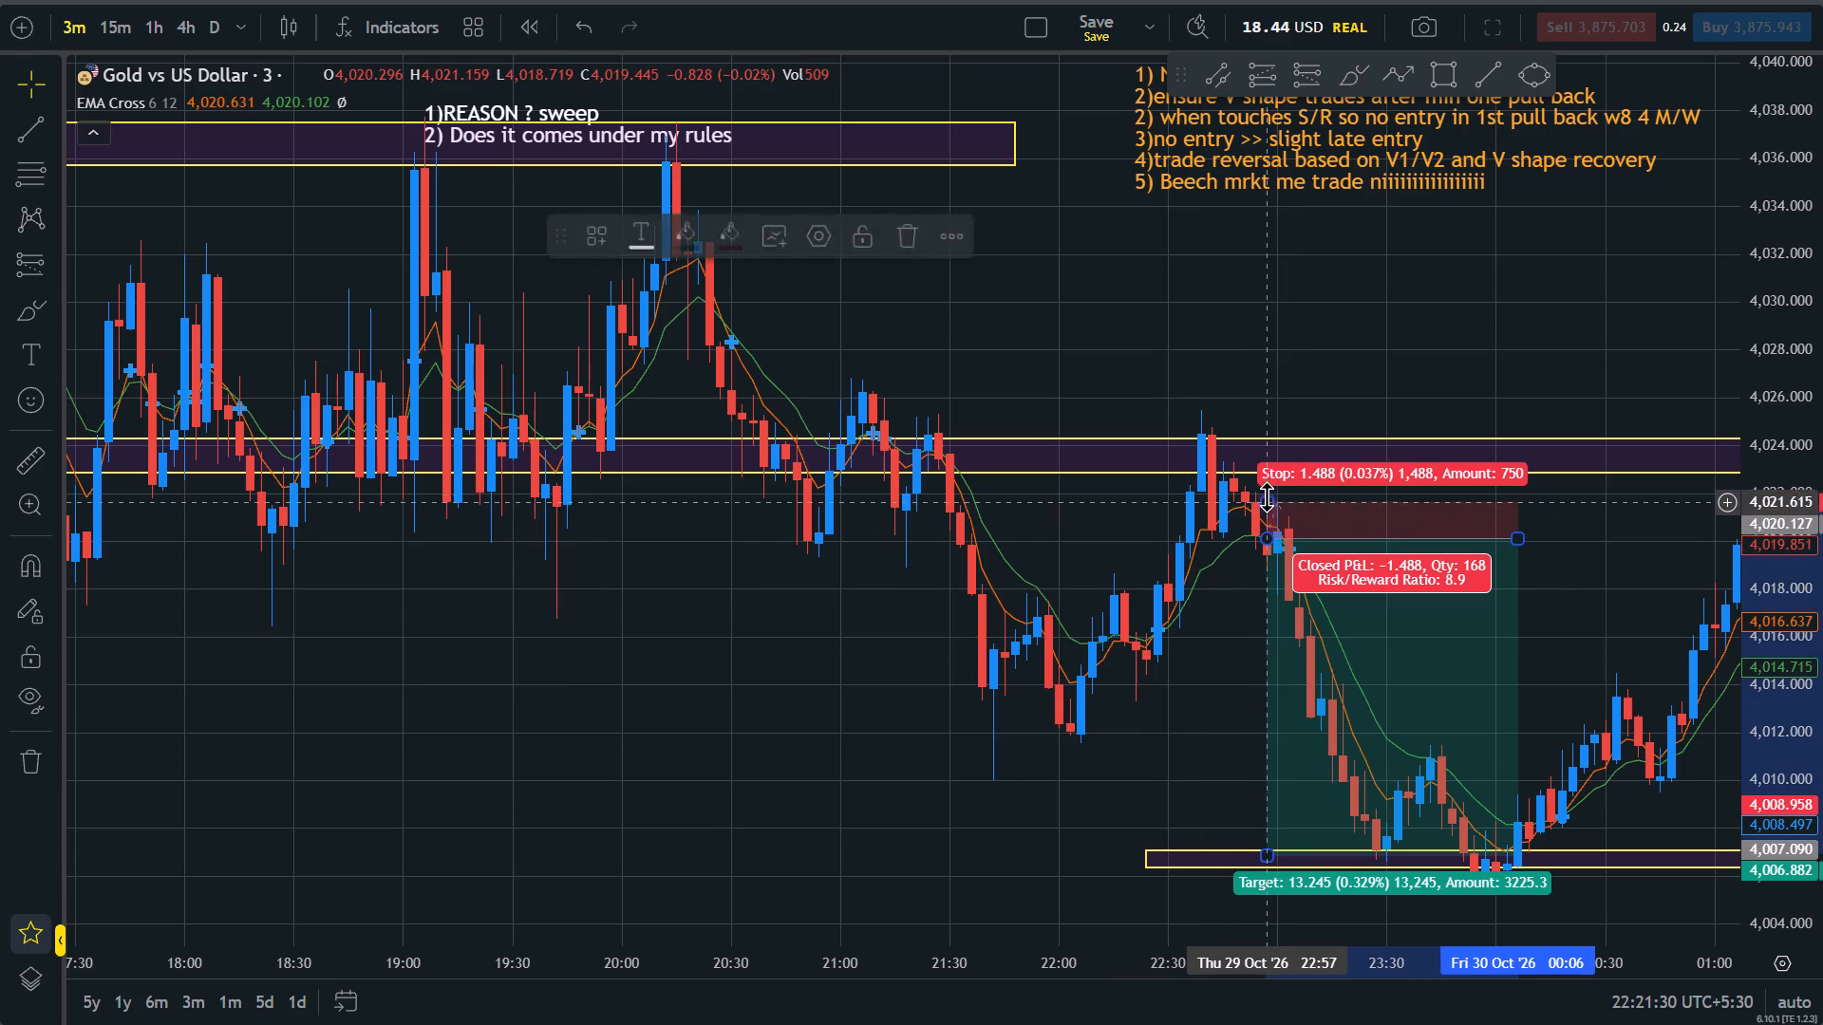
left_click(1223, 686)
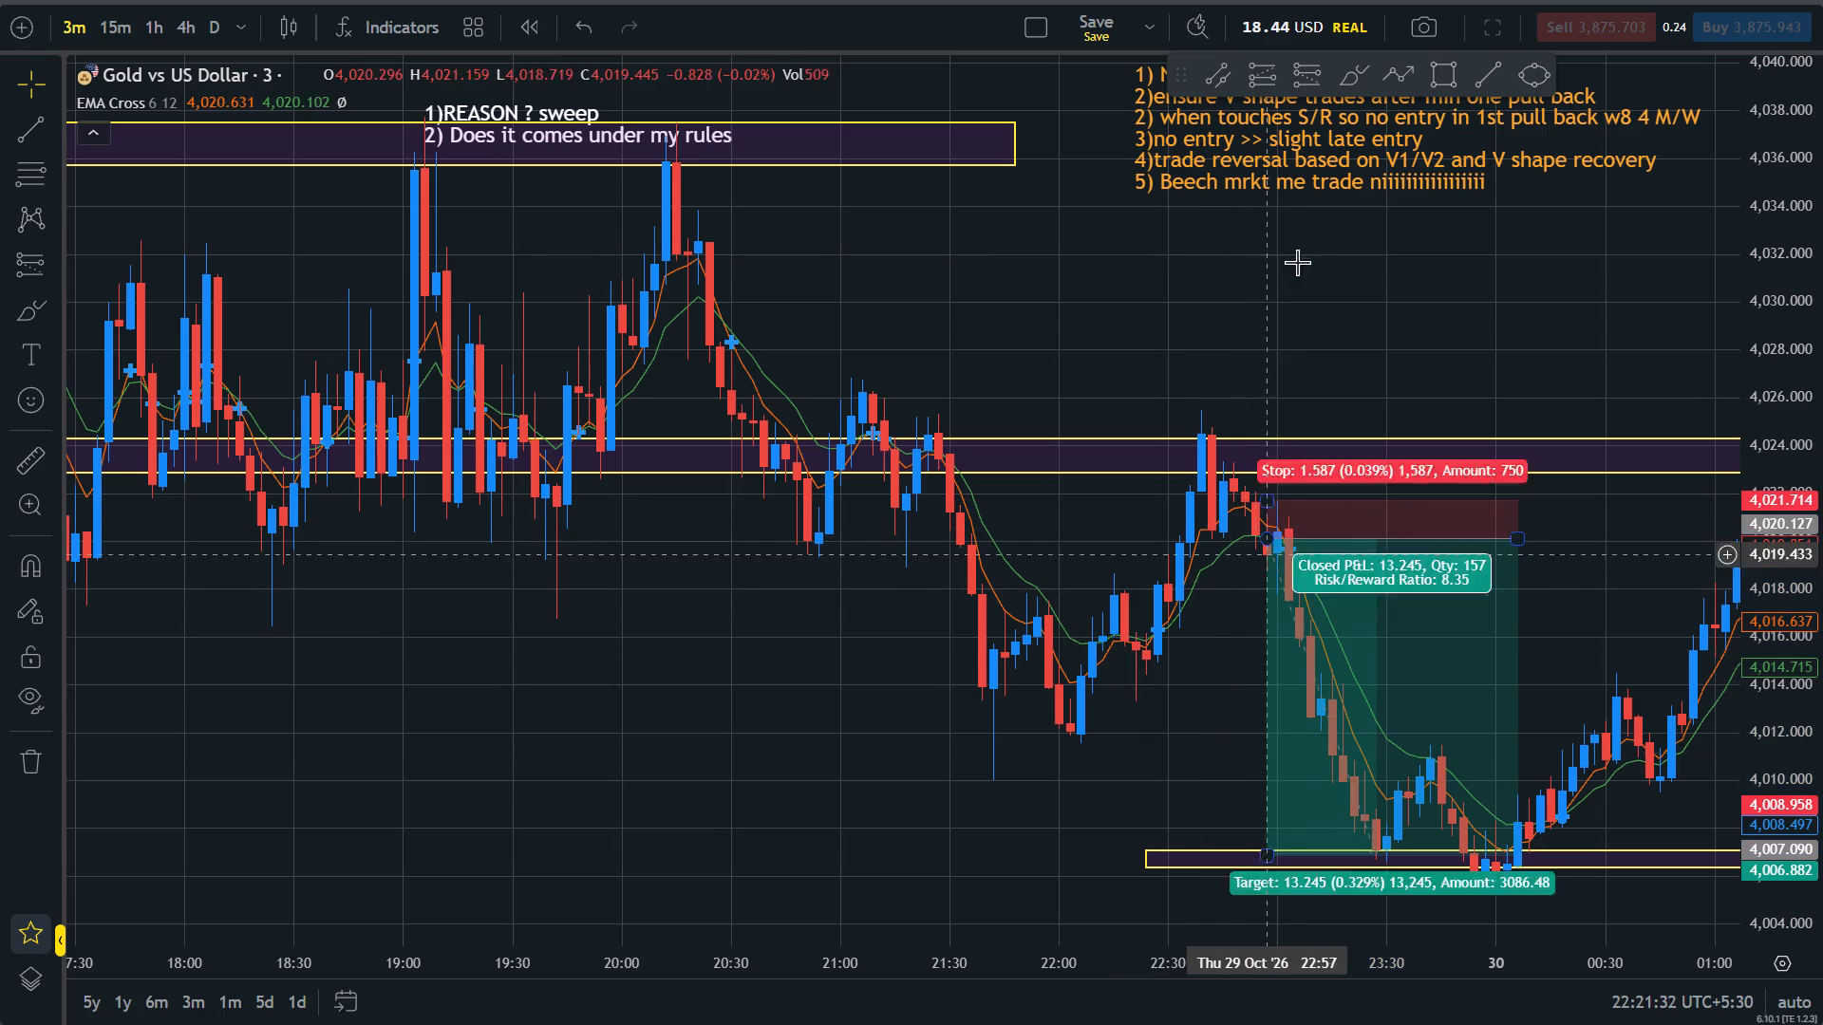
Copy an image of the XAU/USD chart showing the new 29 Oct short position.
left_click(1423, 35)
left_click(1237, 194)
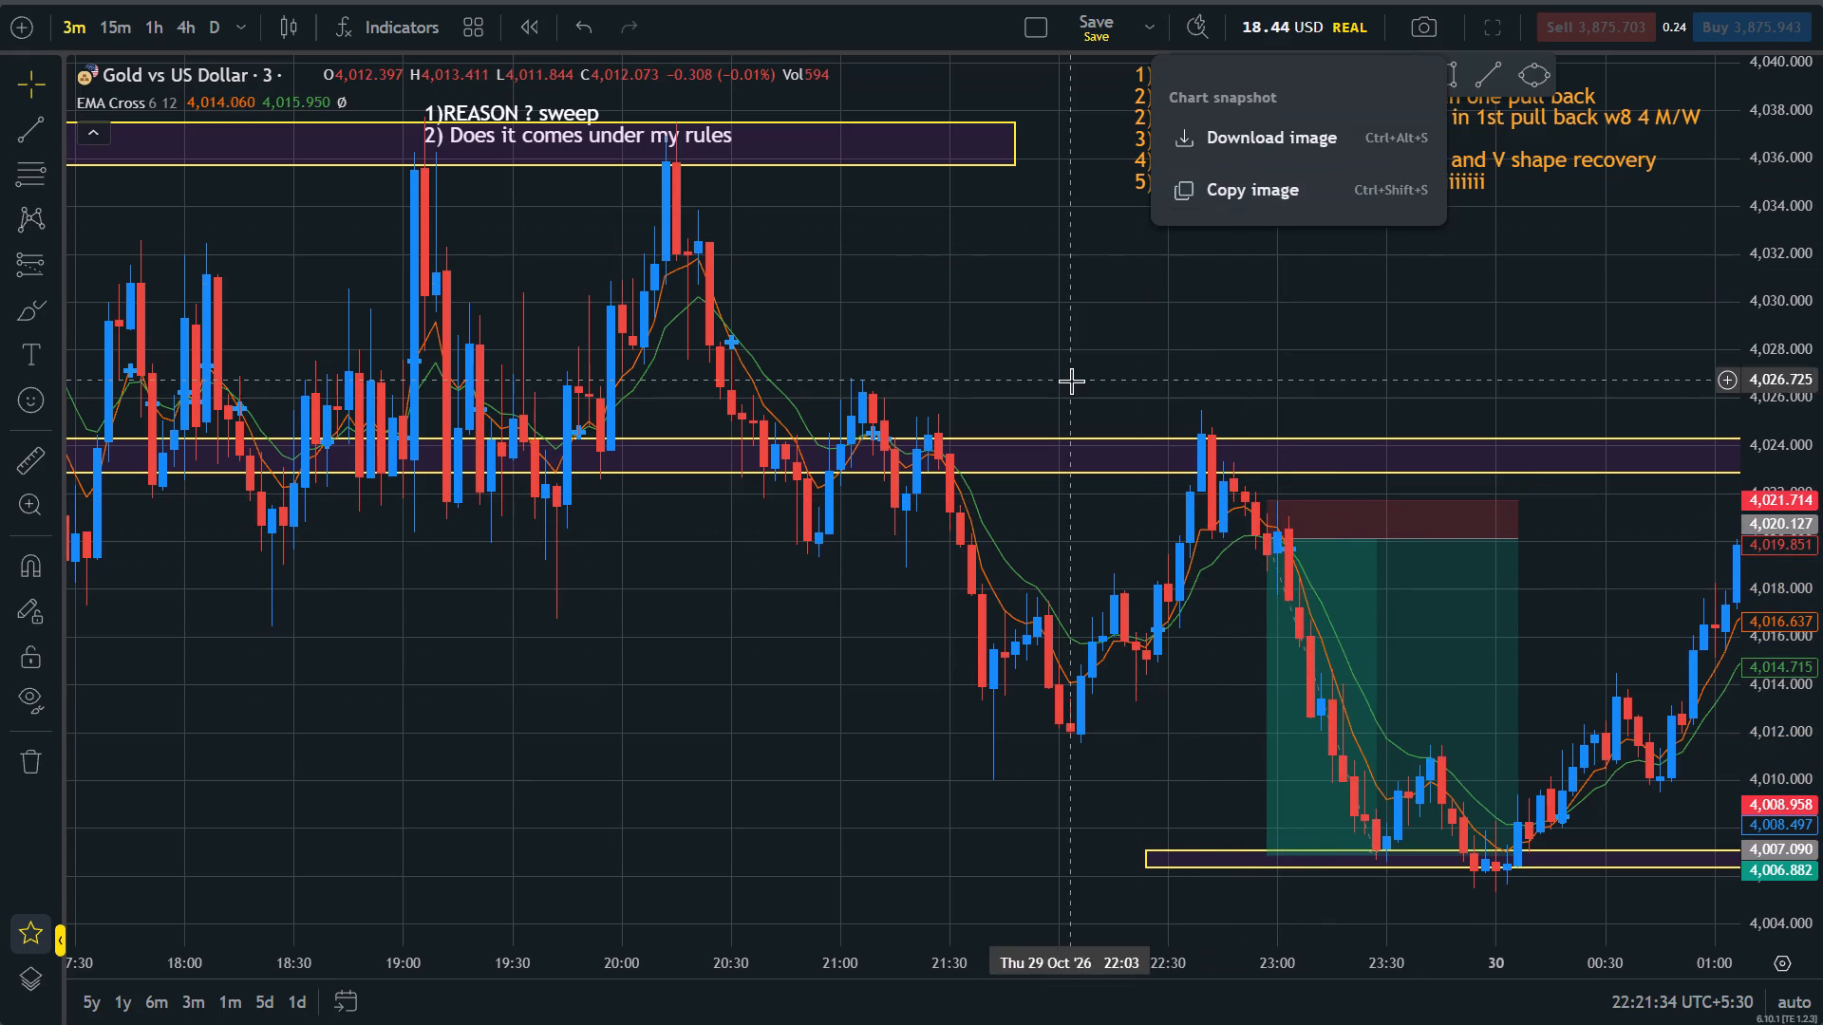
left_click_drag(997, 339, 1748, 566)
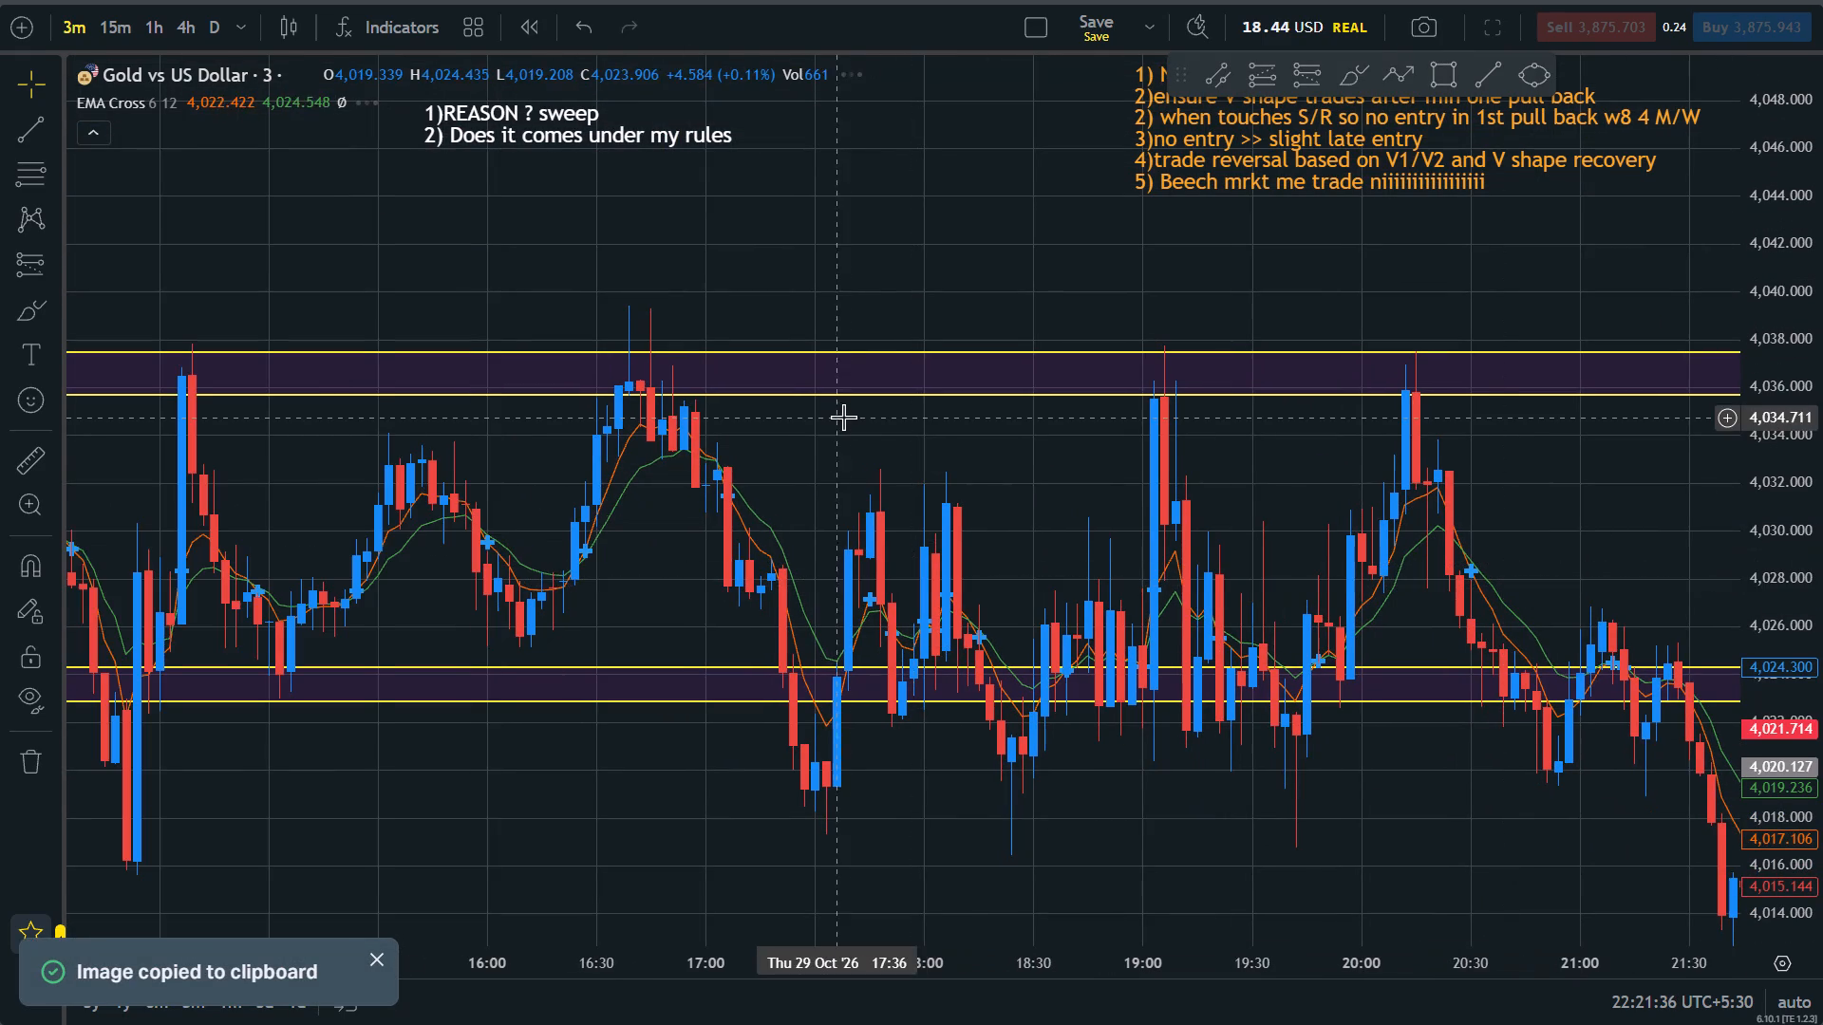
Paste the copied XAU/USD chart image below the last chart in the CORRECT 2.0 Notion page.
key("ctrl+Tab")
scroll(978, 803, "down", 11)
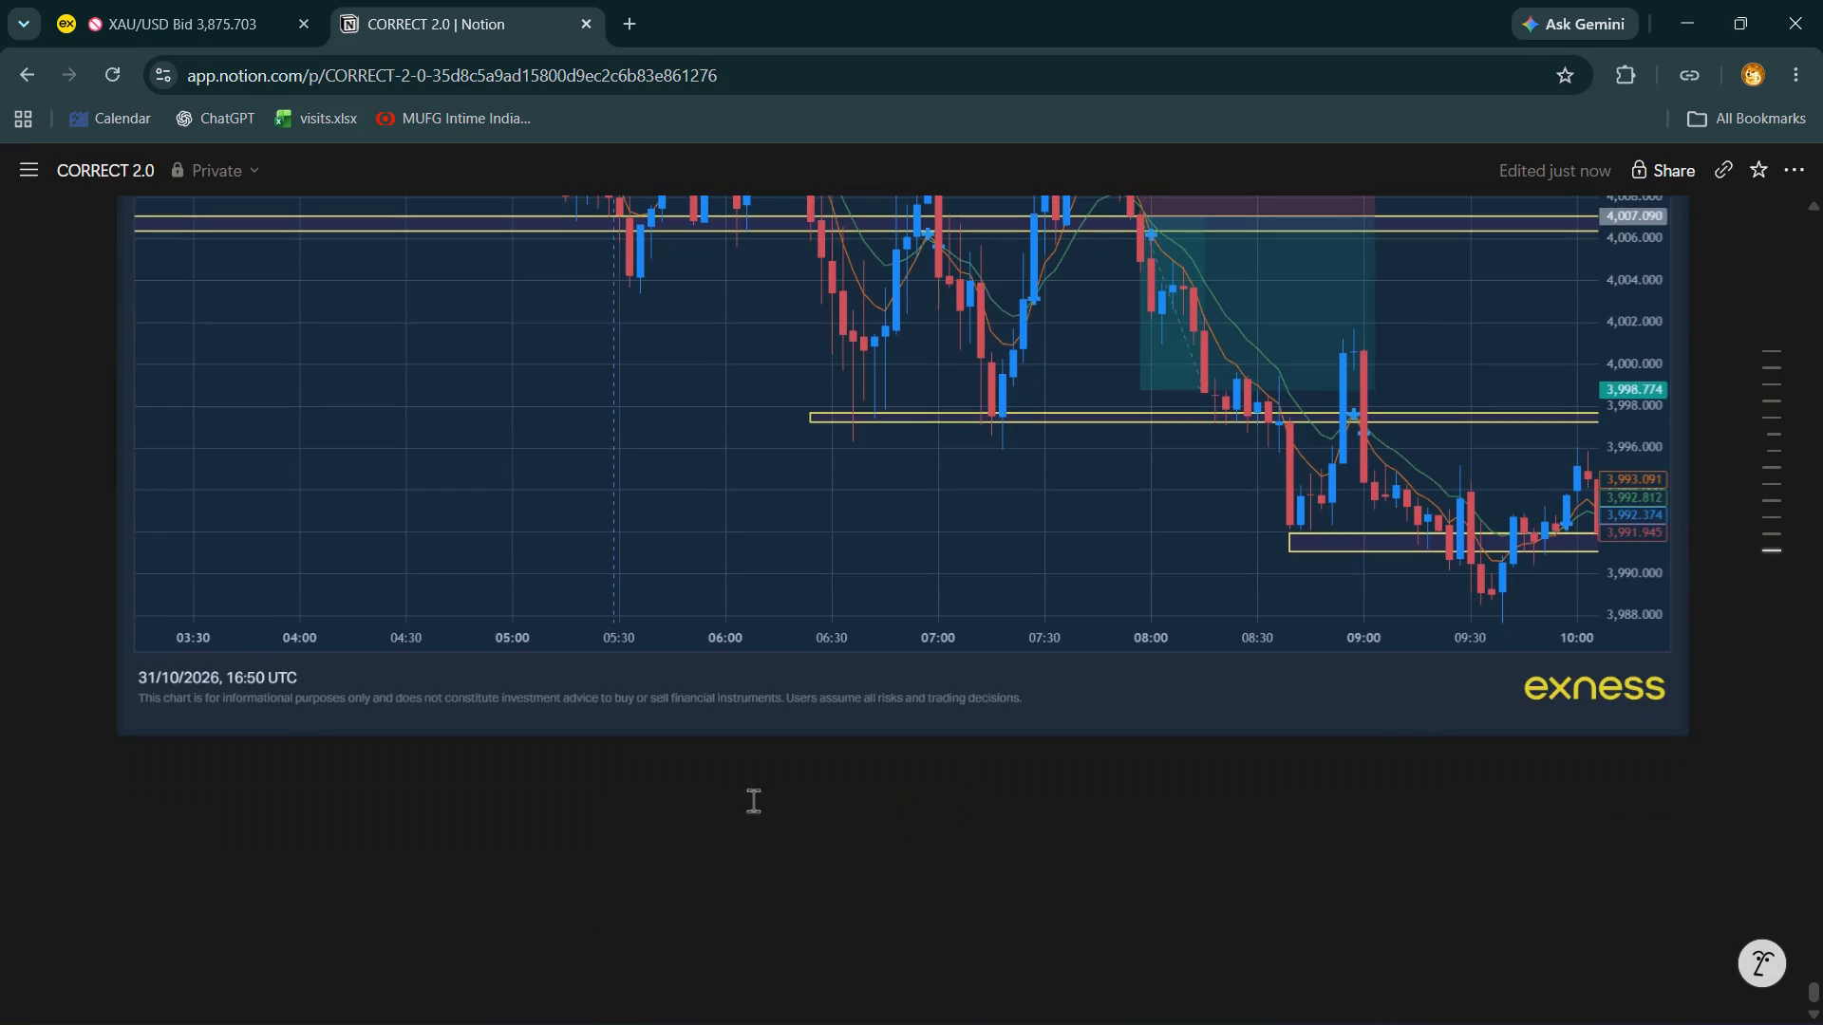
left_click(677, 806)
key("ctrl+v")
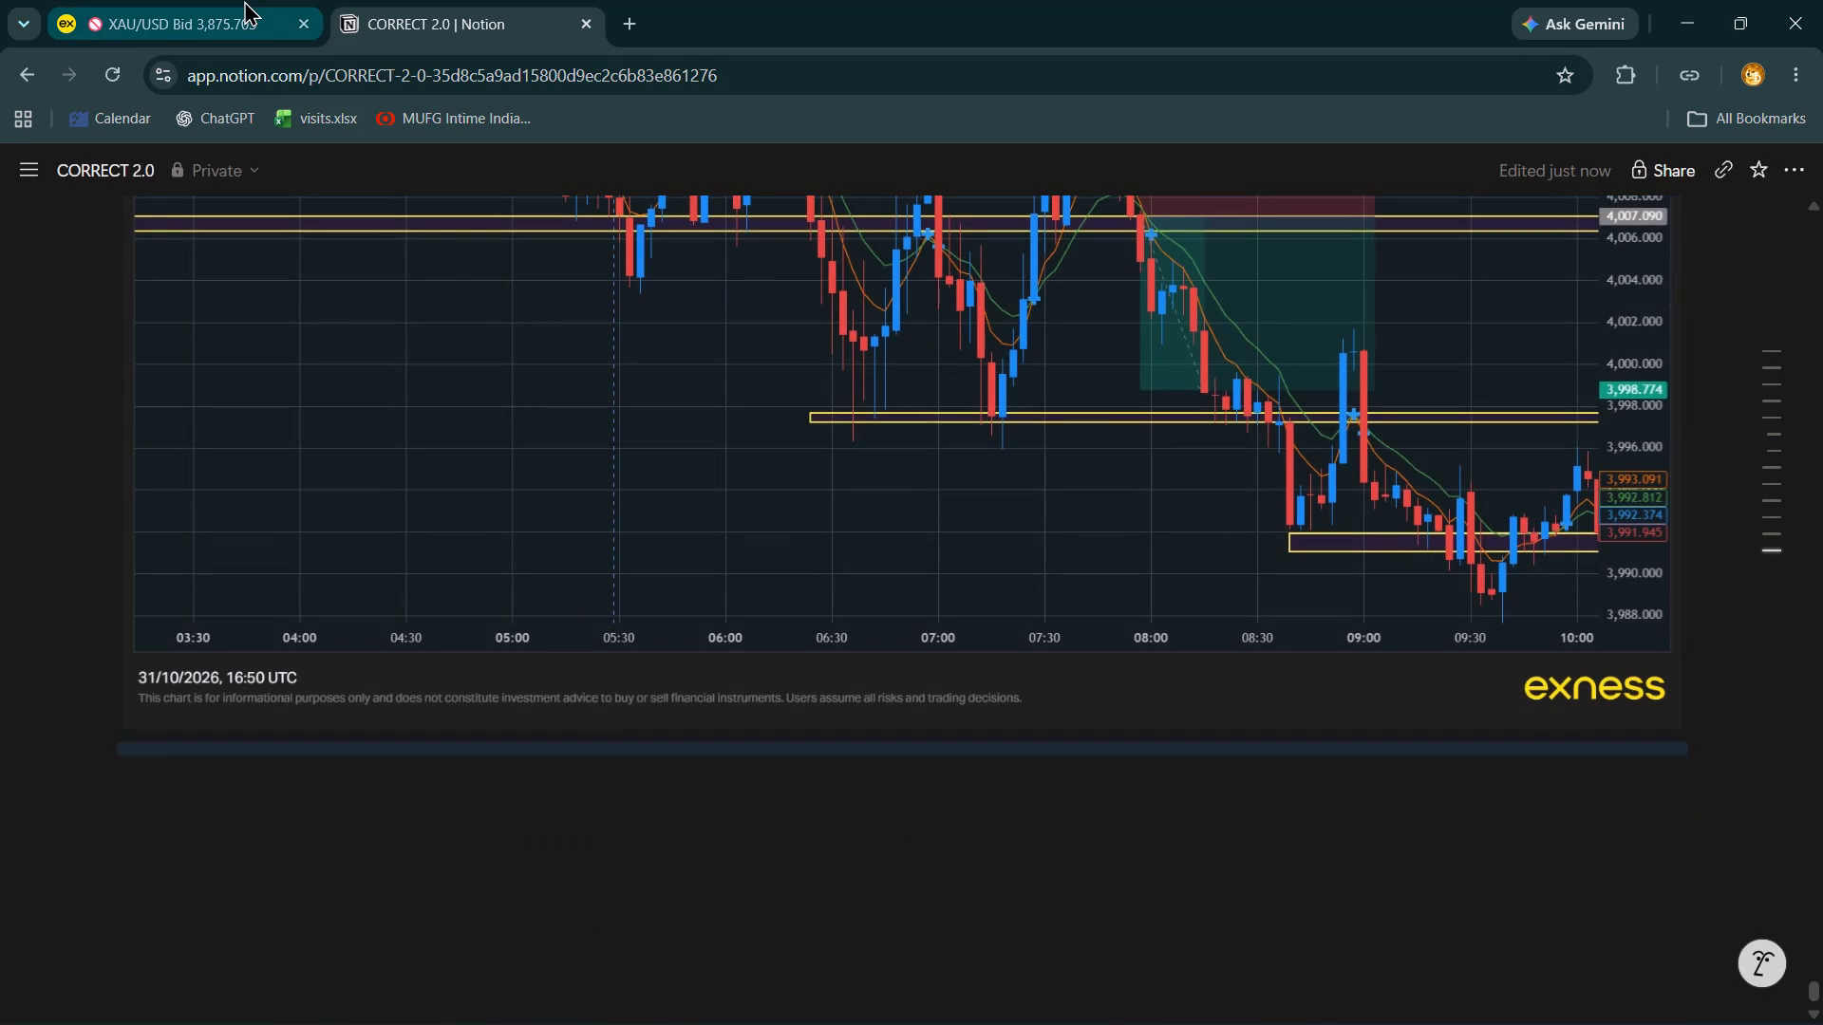
Look back through the full-screen XAU/USD 3-minute chart from 29 Oct to about 22 Oct for further sweep examples.
left_click(244, 0)
left_click(1444, 244)
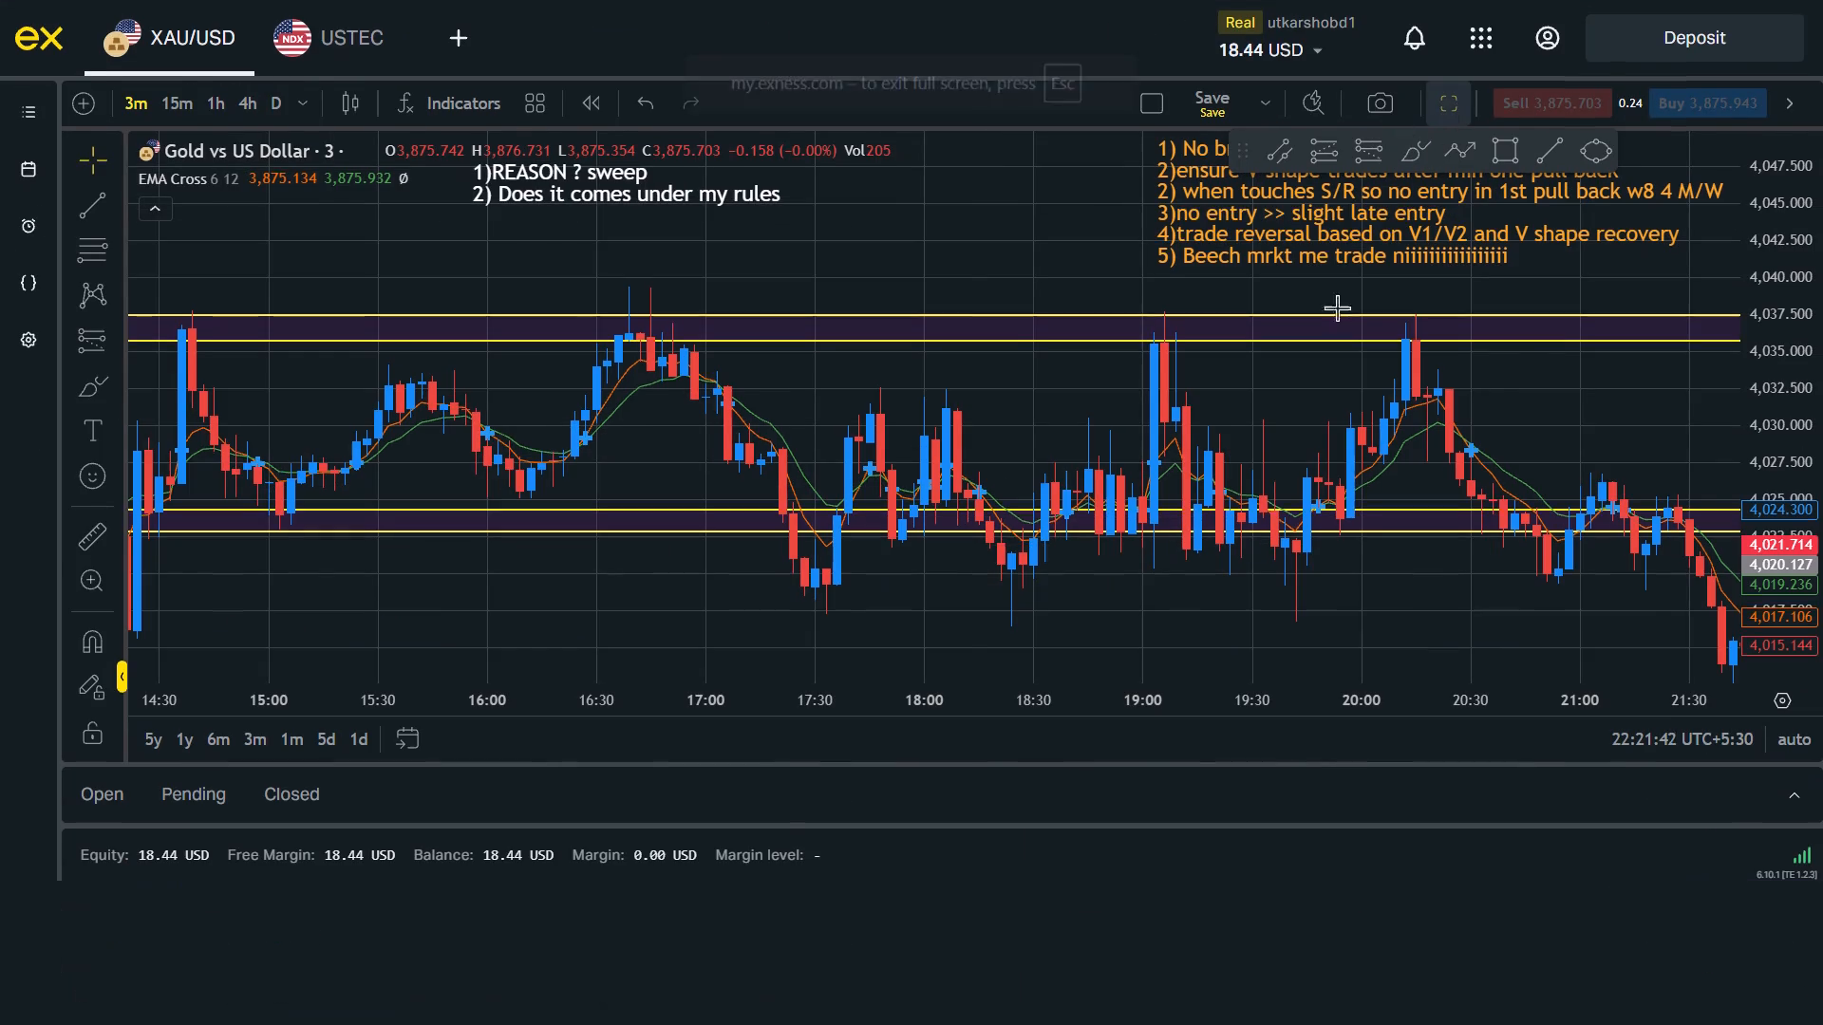
scroll(967, 527, "down", 10)
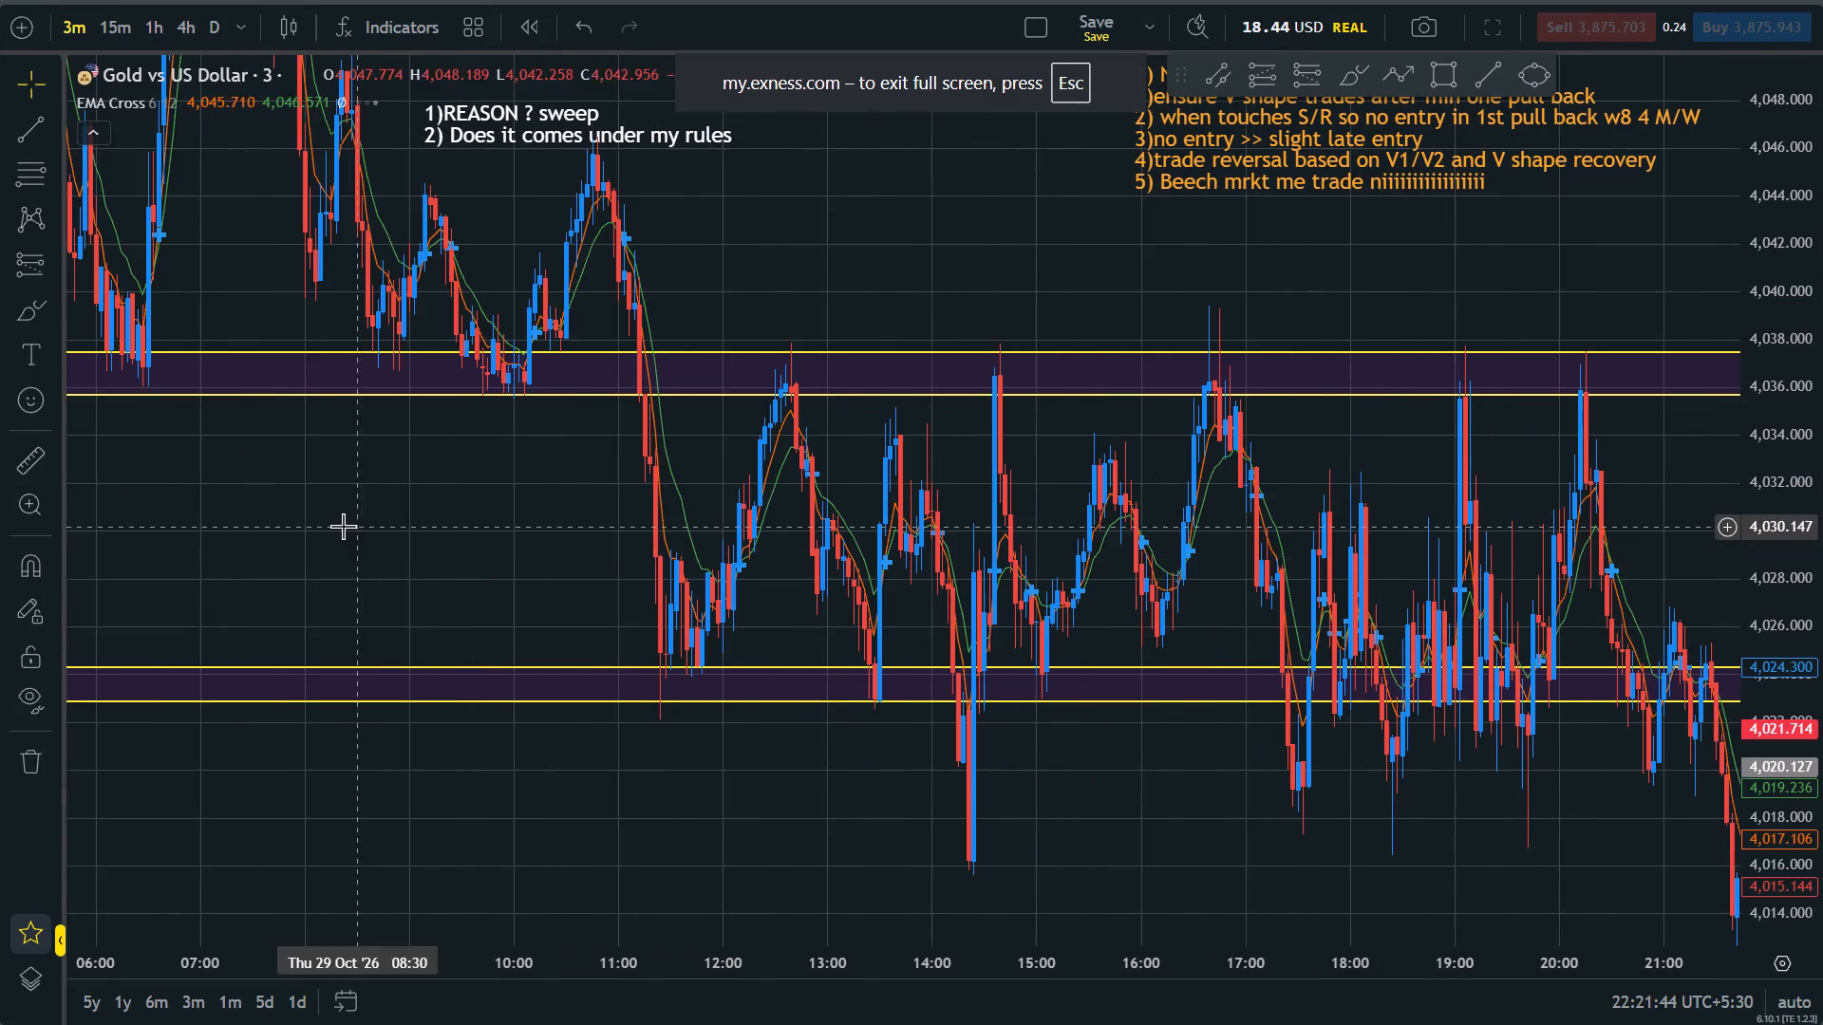
left_click_drag(341, 526, 1637, 846)
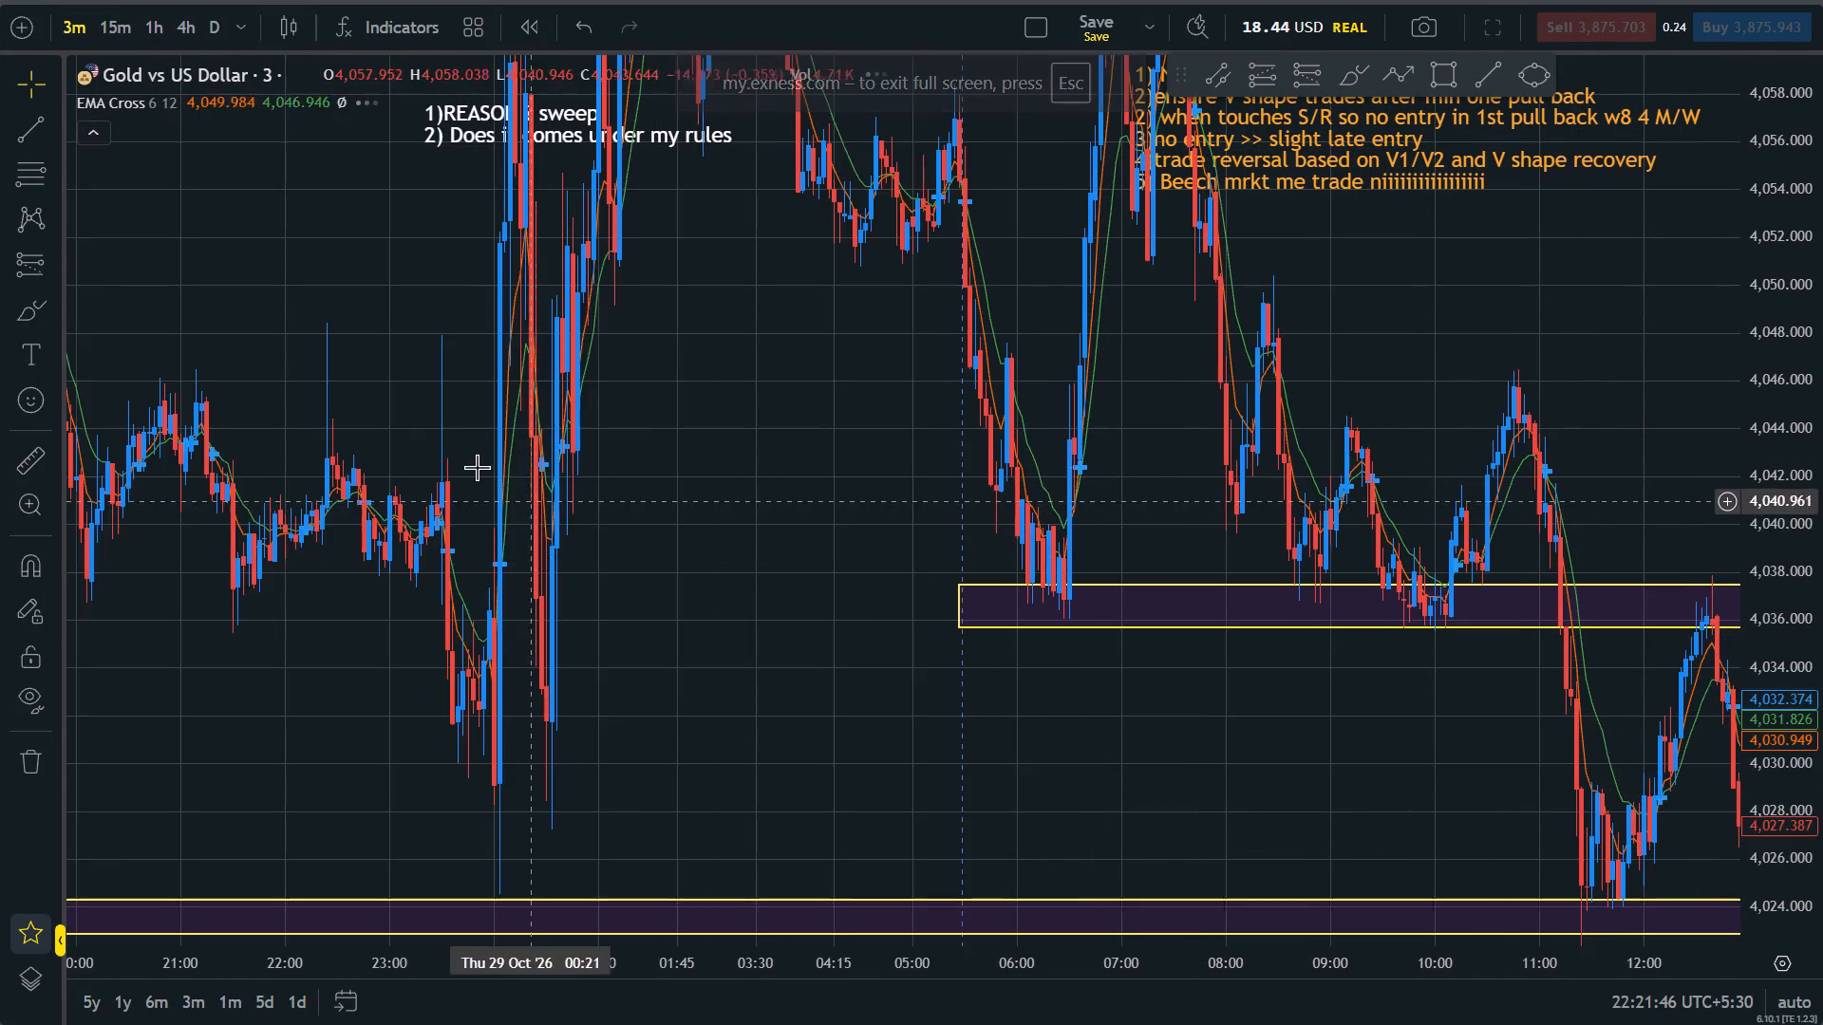
left_click_drag(477, 467, 1259, 866)
left_click_drag(1822, 251, 1822, 512)
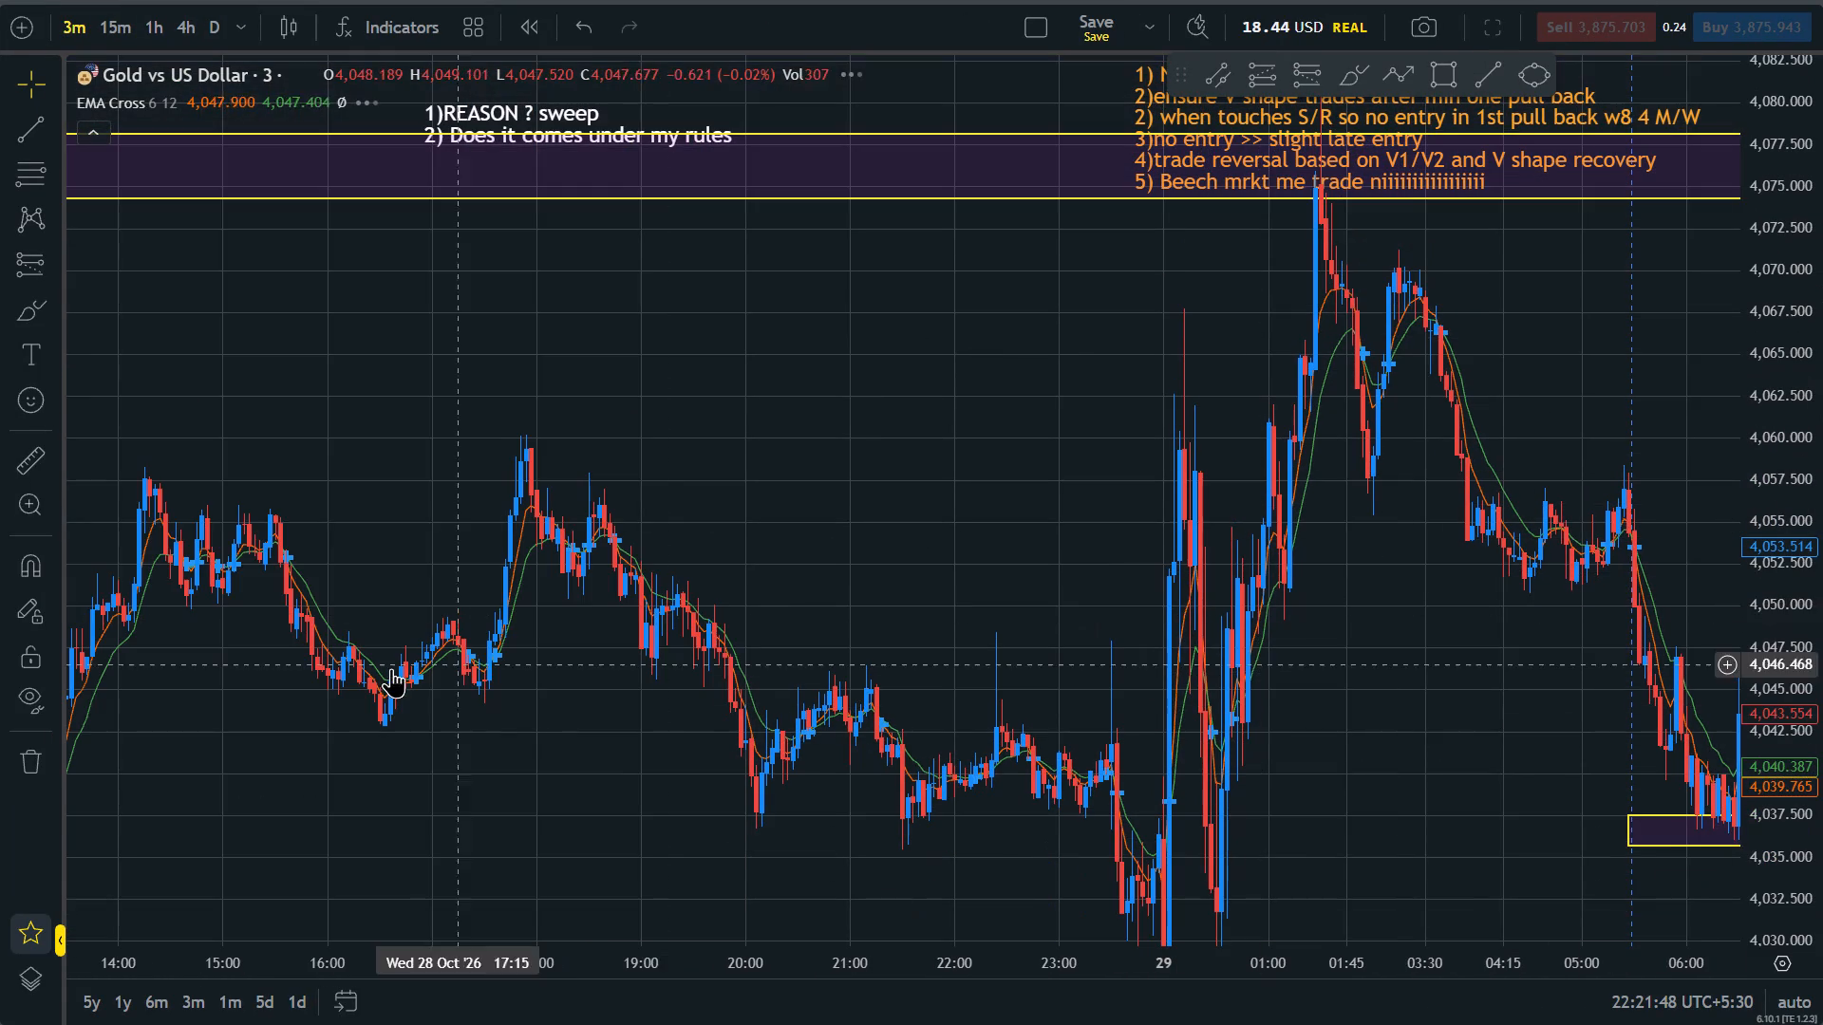
left_click_drag(231, 707, 1486, 444)
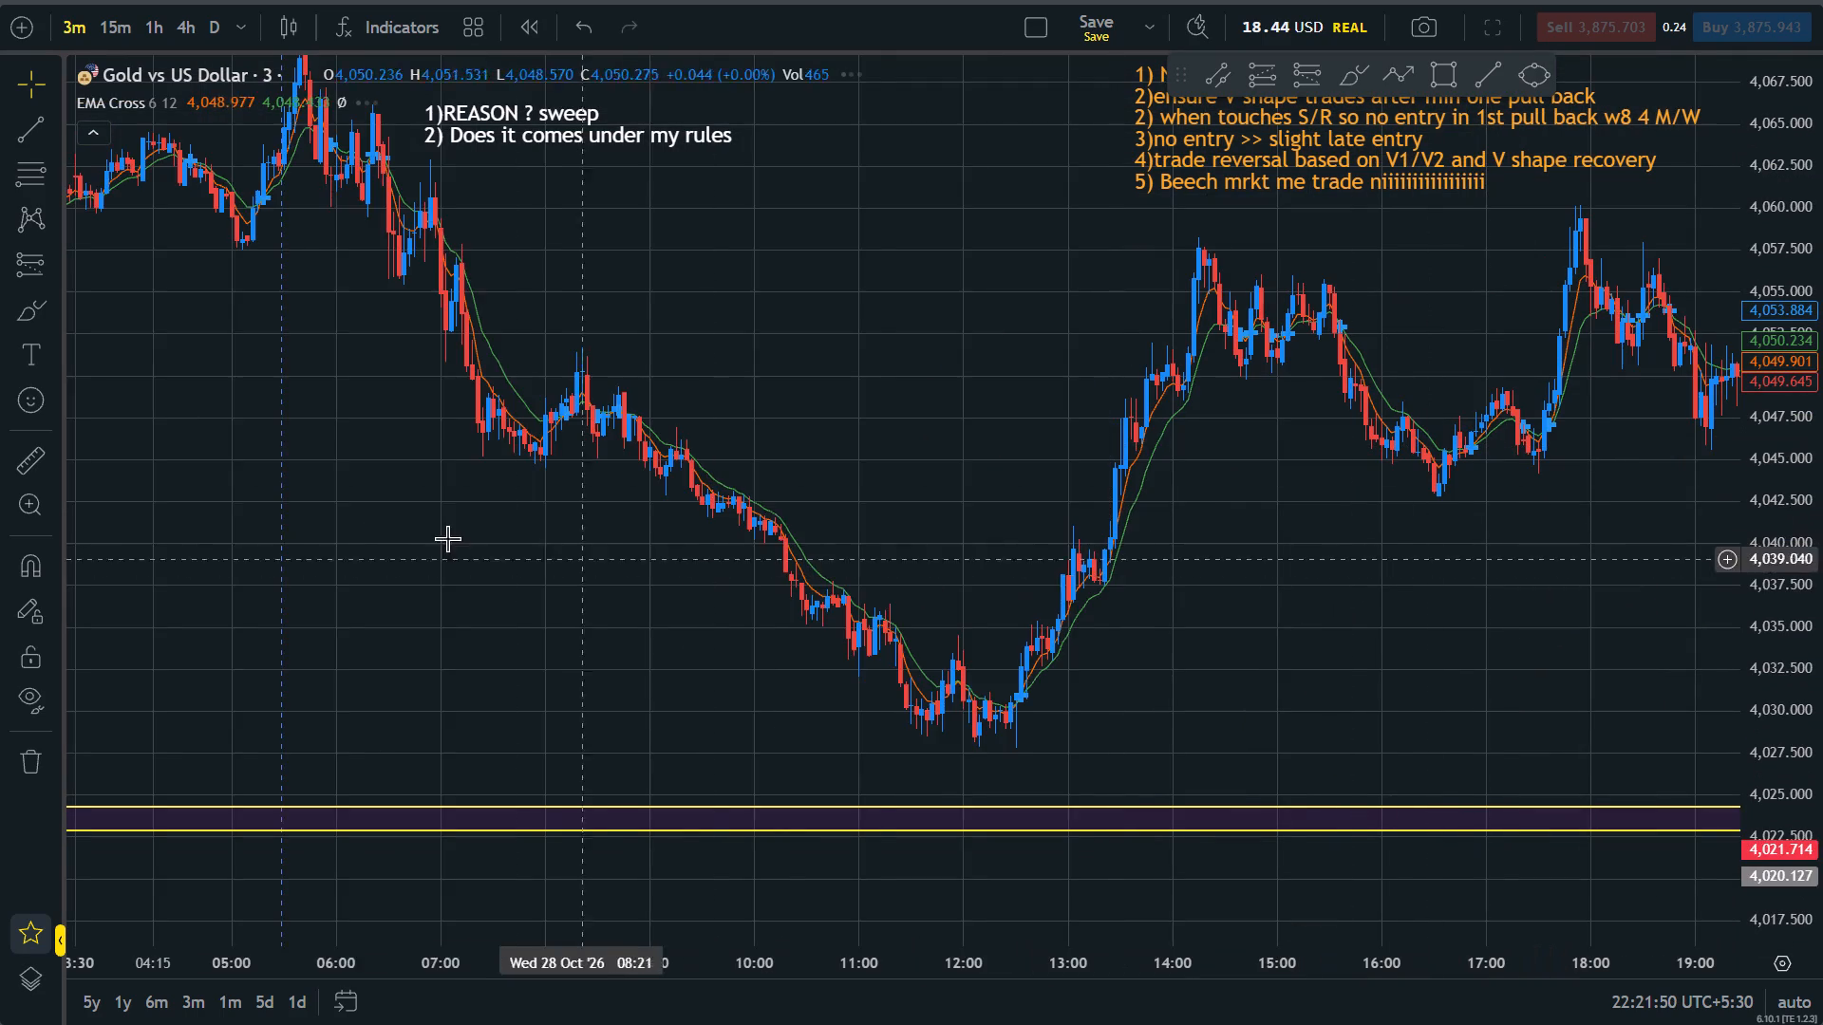
left_click_drag(274, 498, 1325, 868)
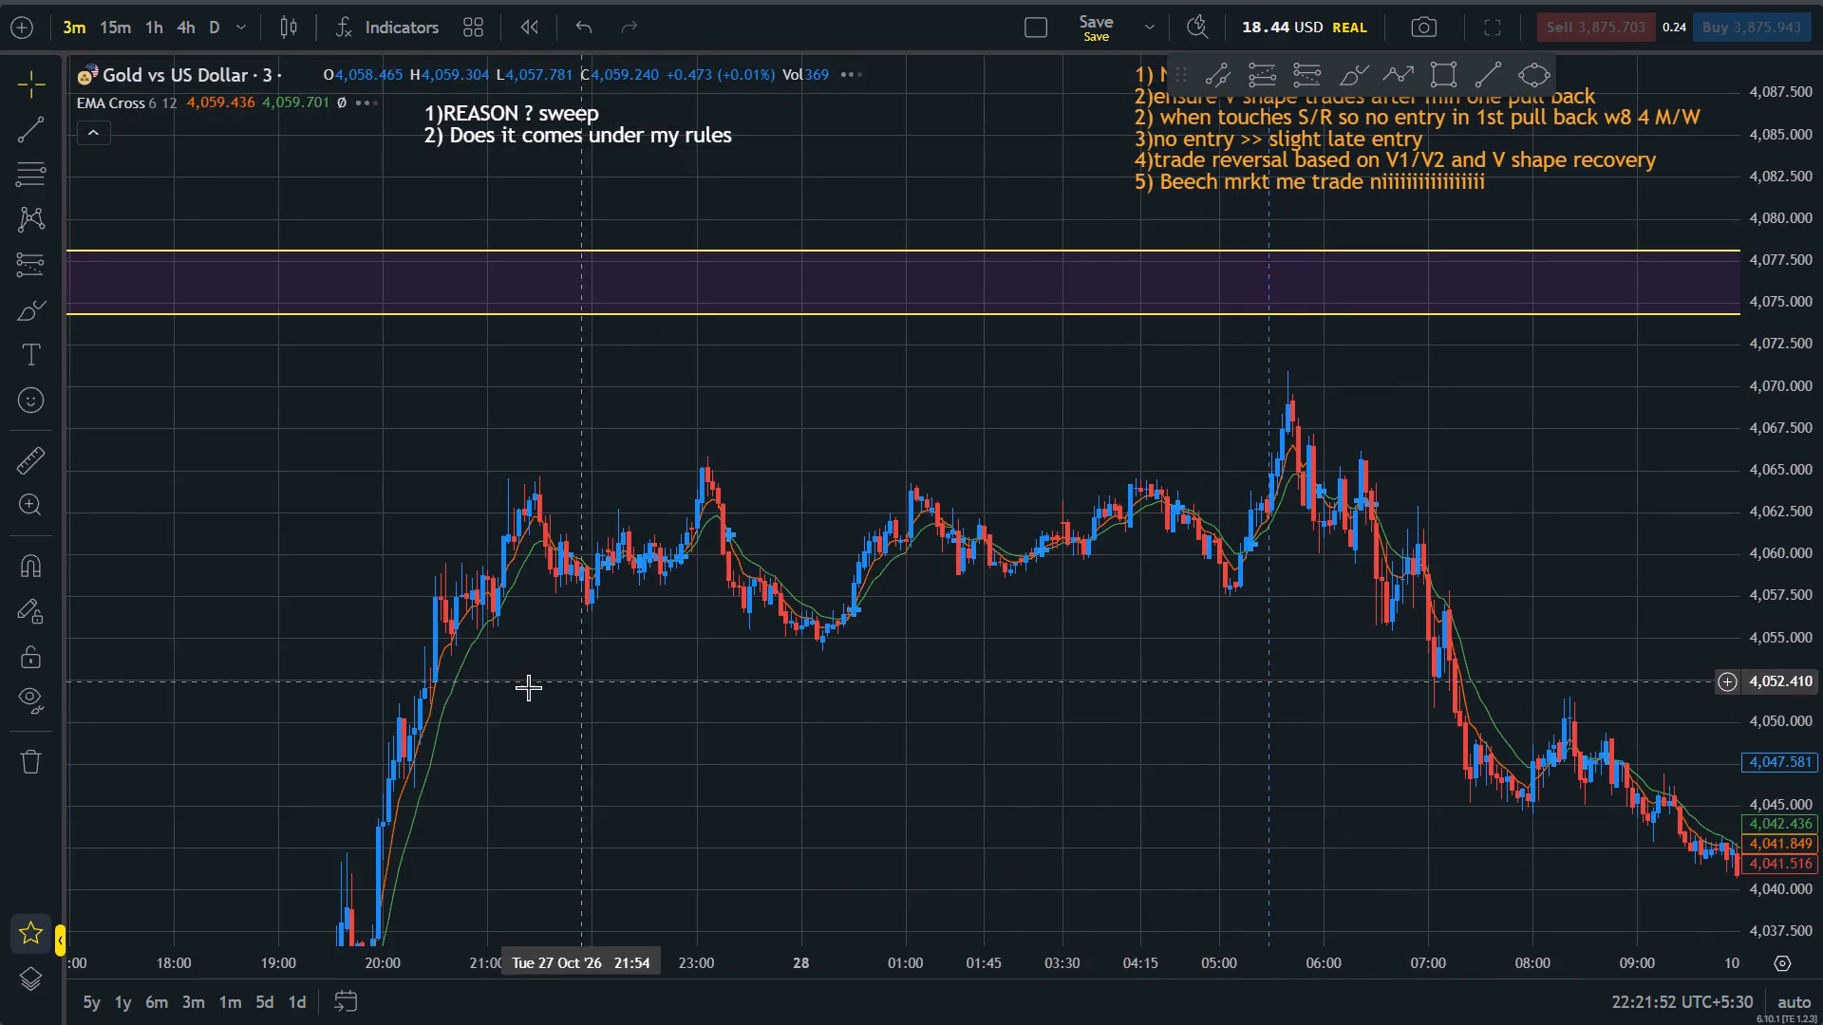
left_click_drag(527, 688, 1408, 294)
scroll(1347, 483, "down", 5)
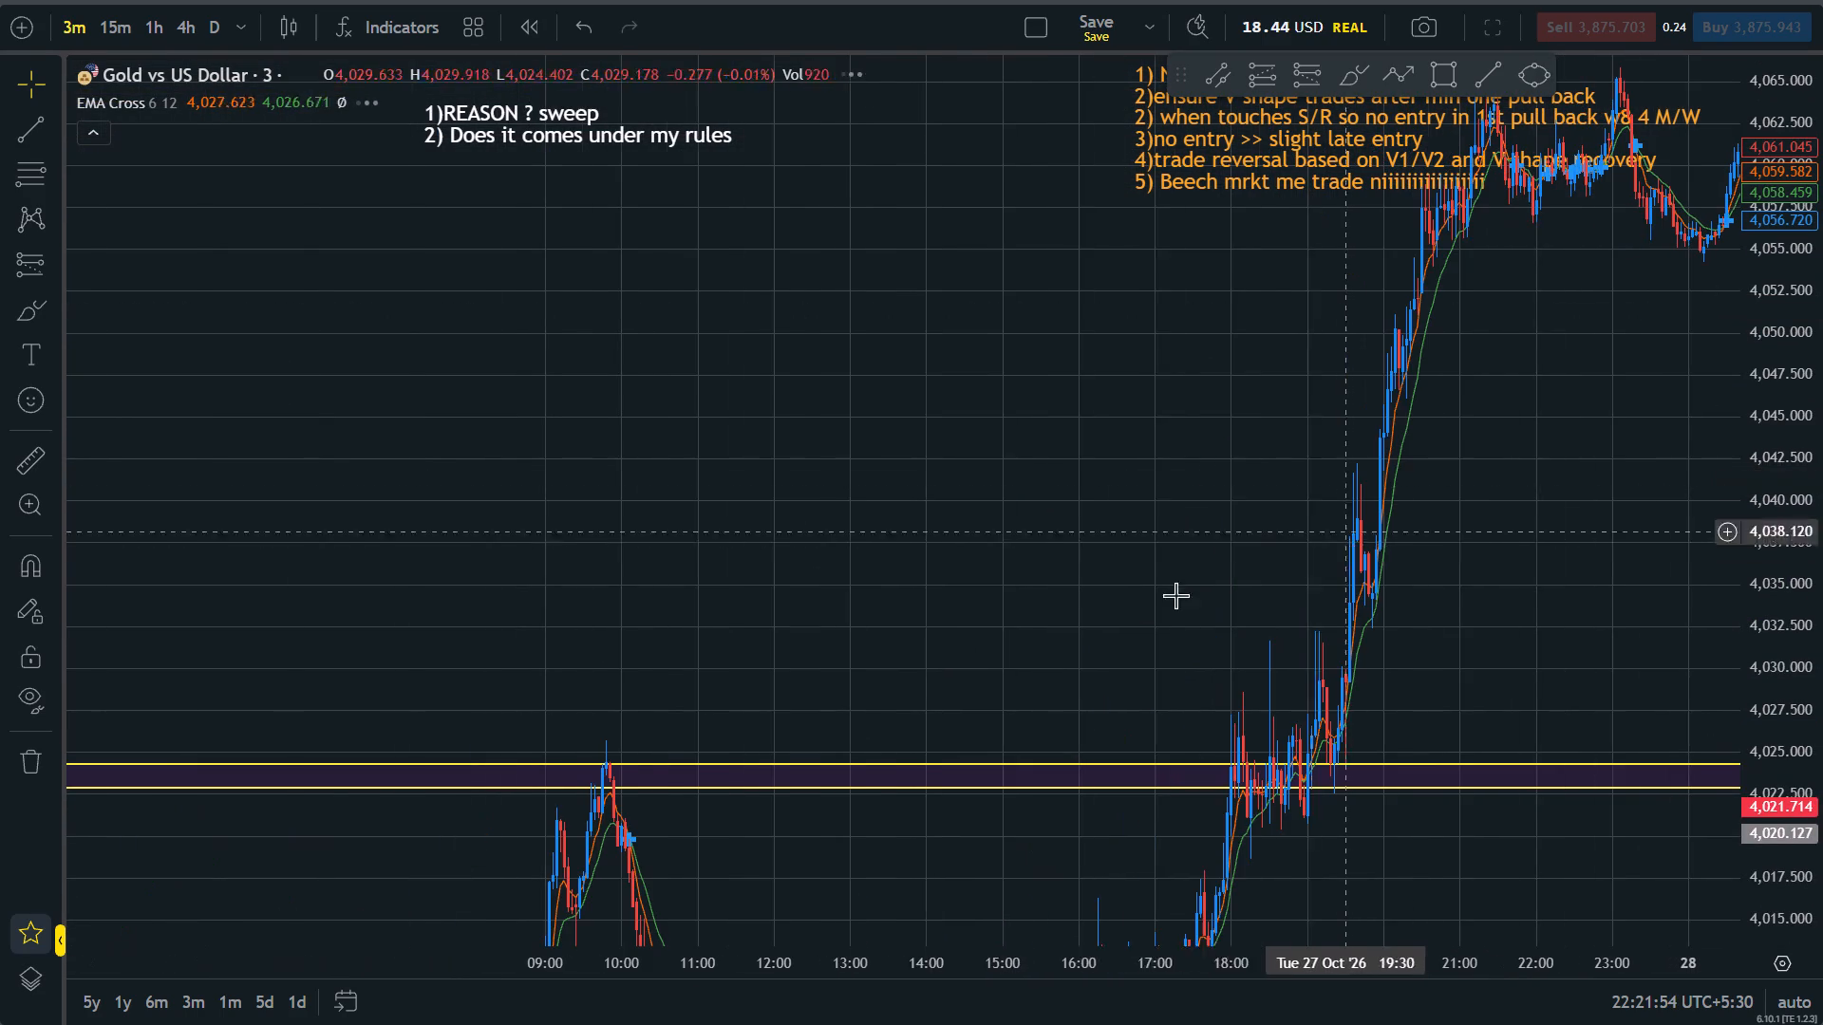
left_click_drag(862, 883, 871, 820)
left_click_drag(822, 836, 829, 811)
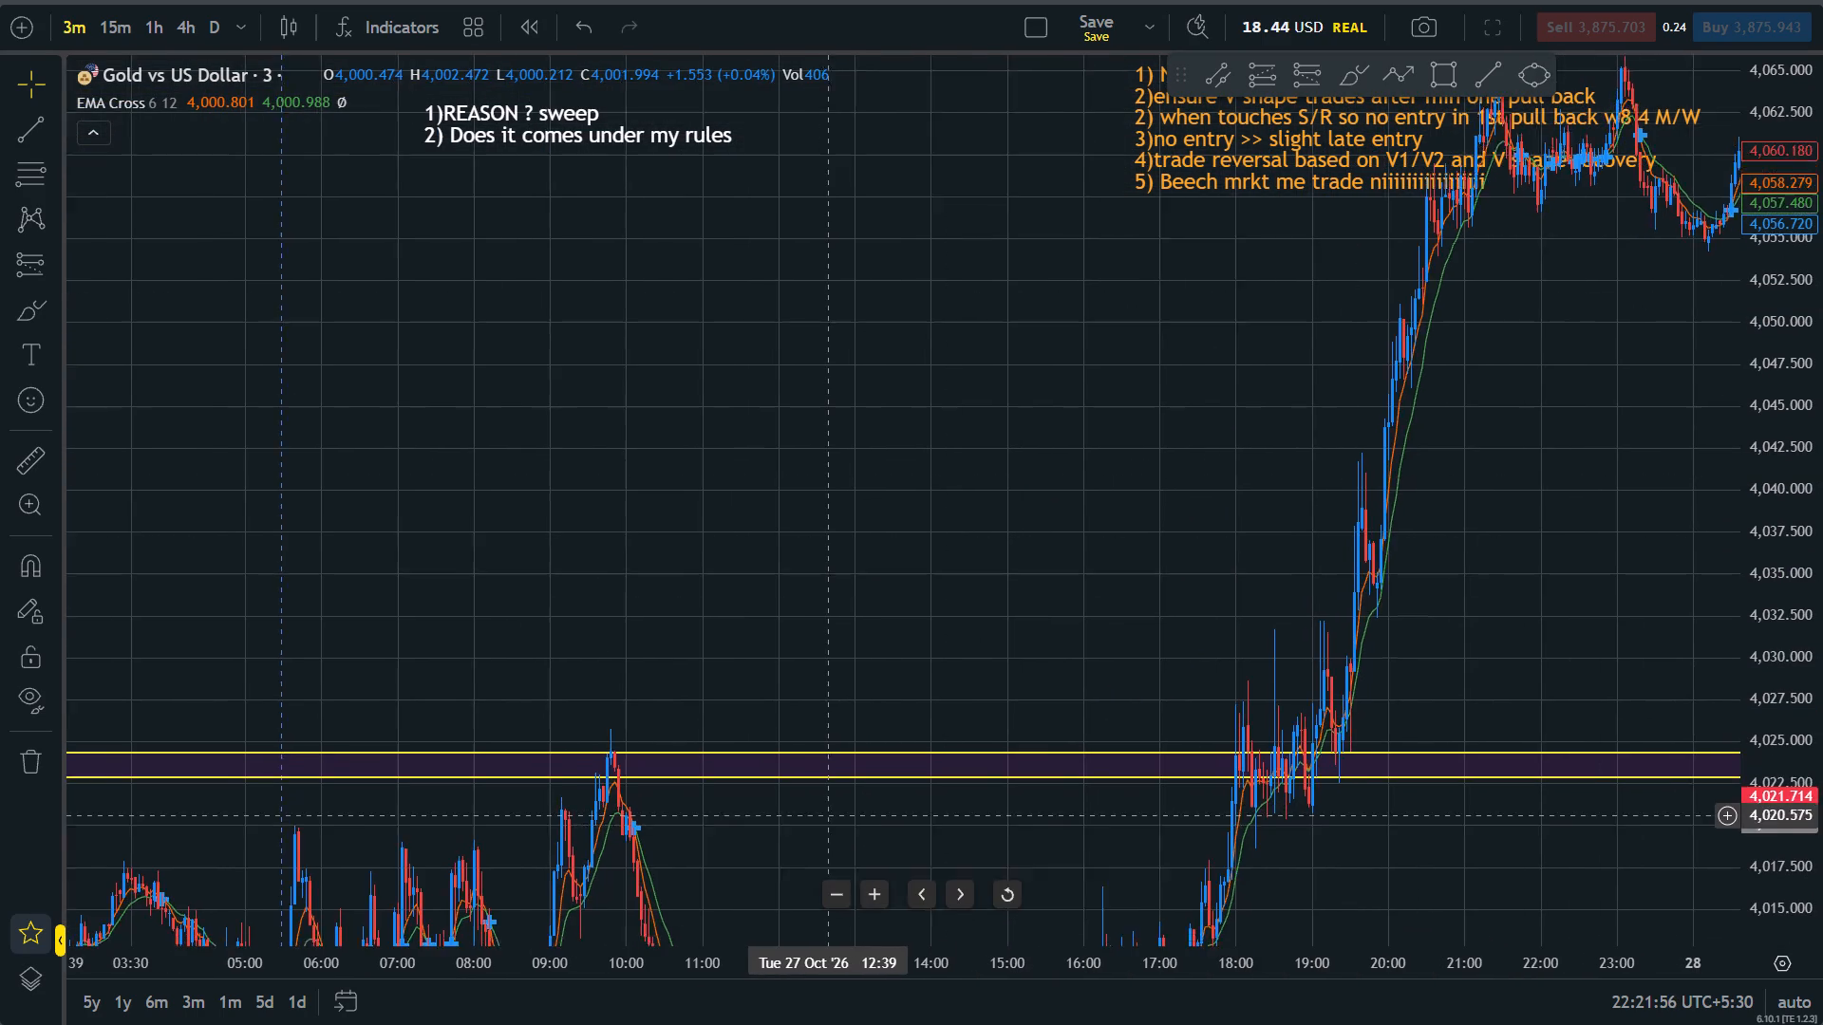
left_click_drag(829, 811, 1463, 0)
scroll(1494, 329, "down", 6)
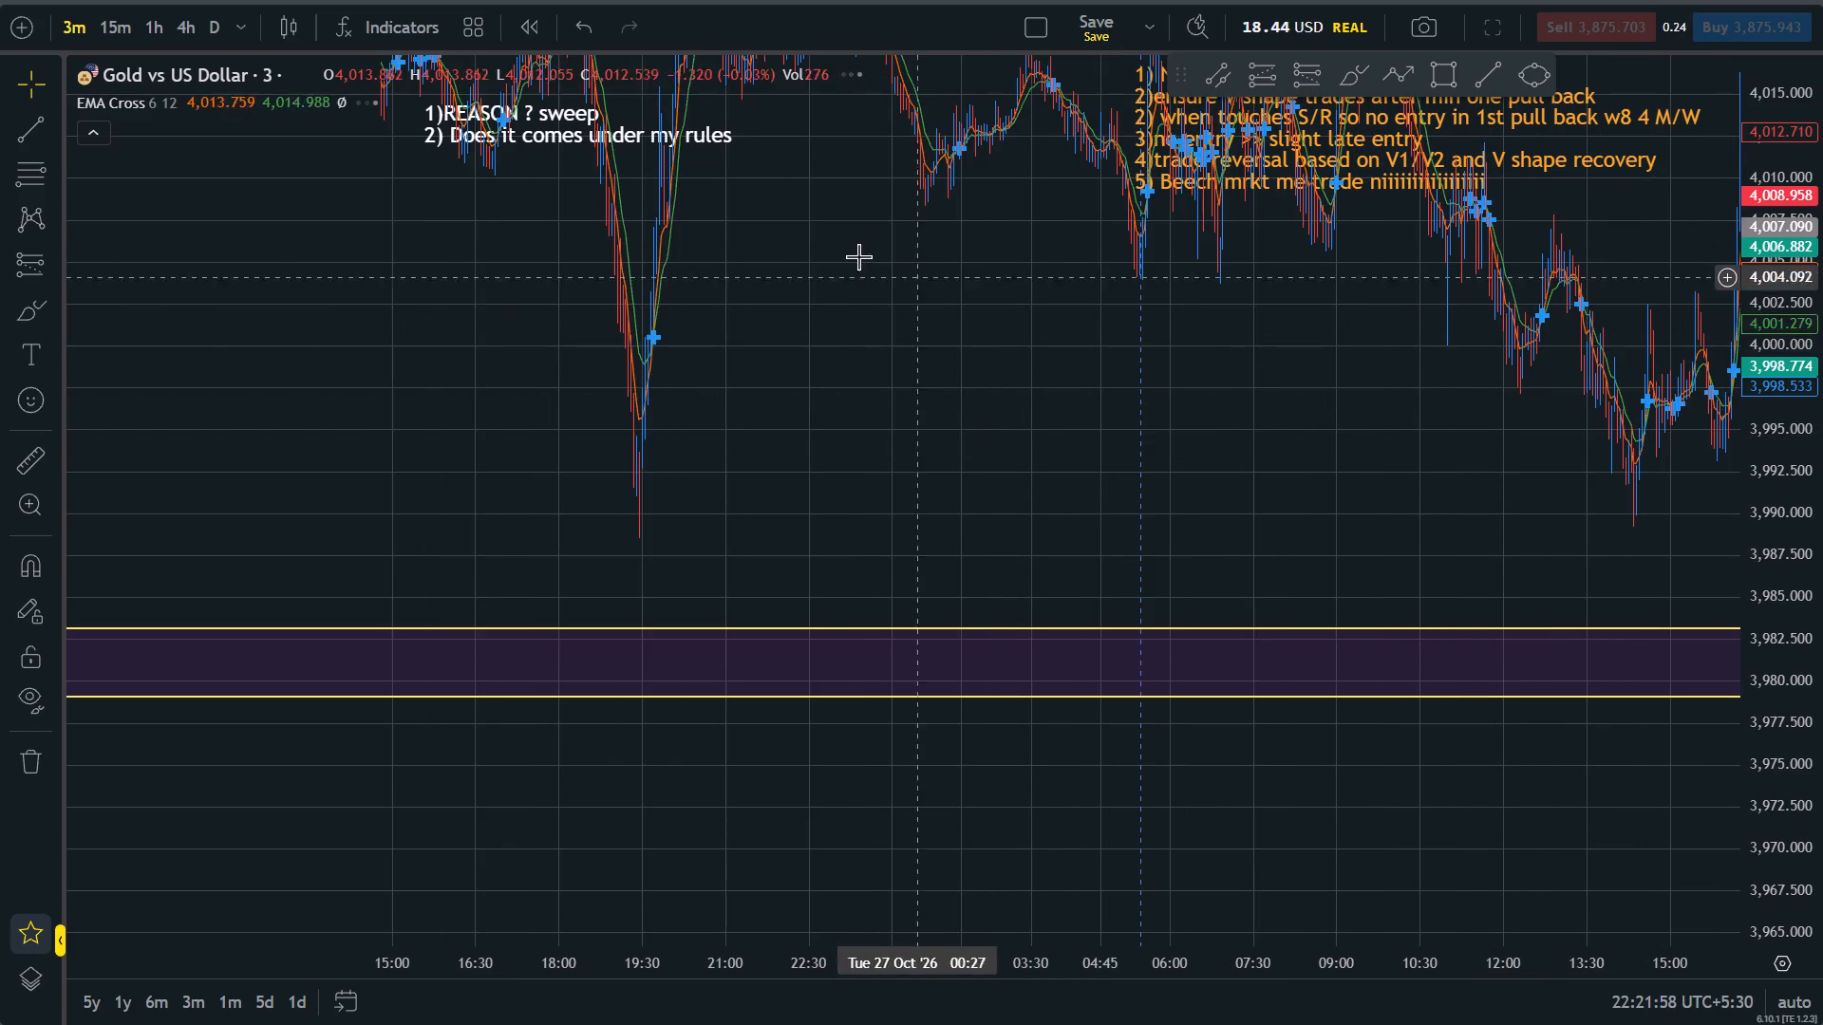
left_click_drag(856, 256, 1541, 781)
scroll(1075, 733, "down", 7)
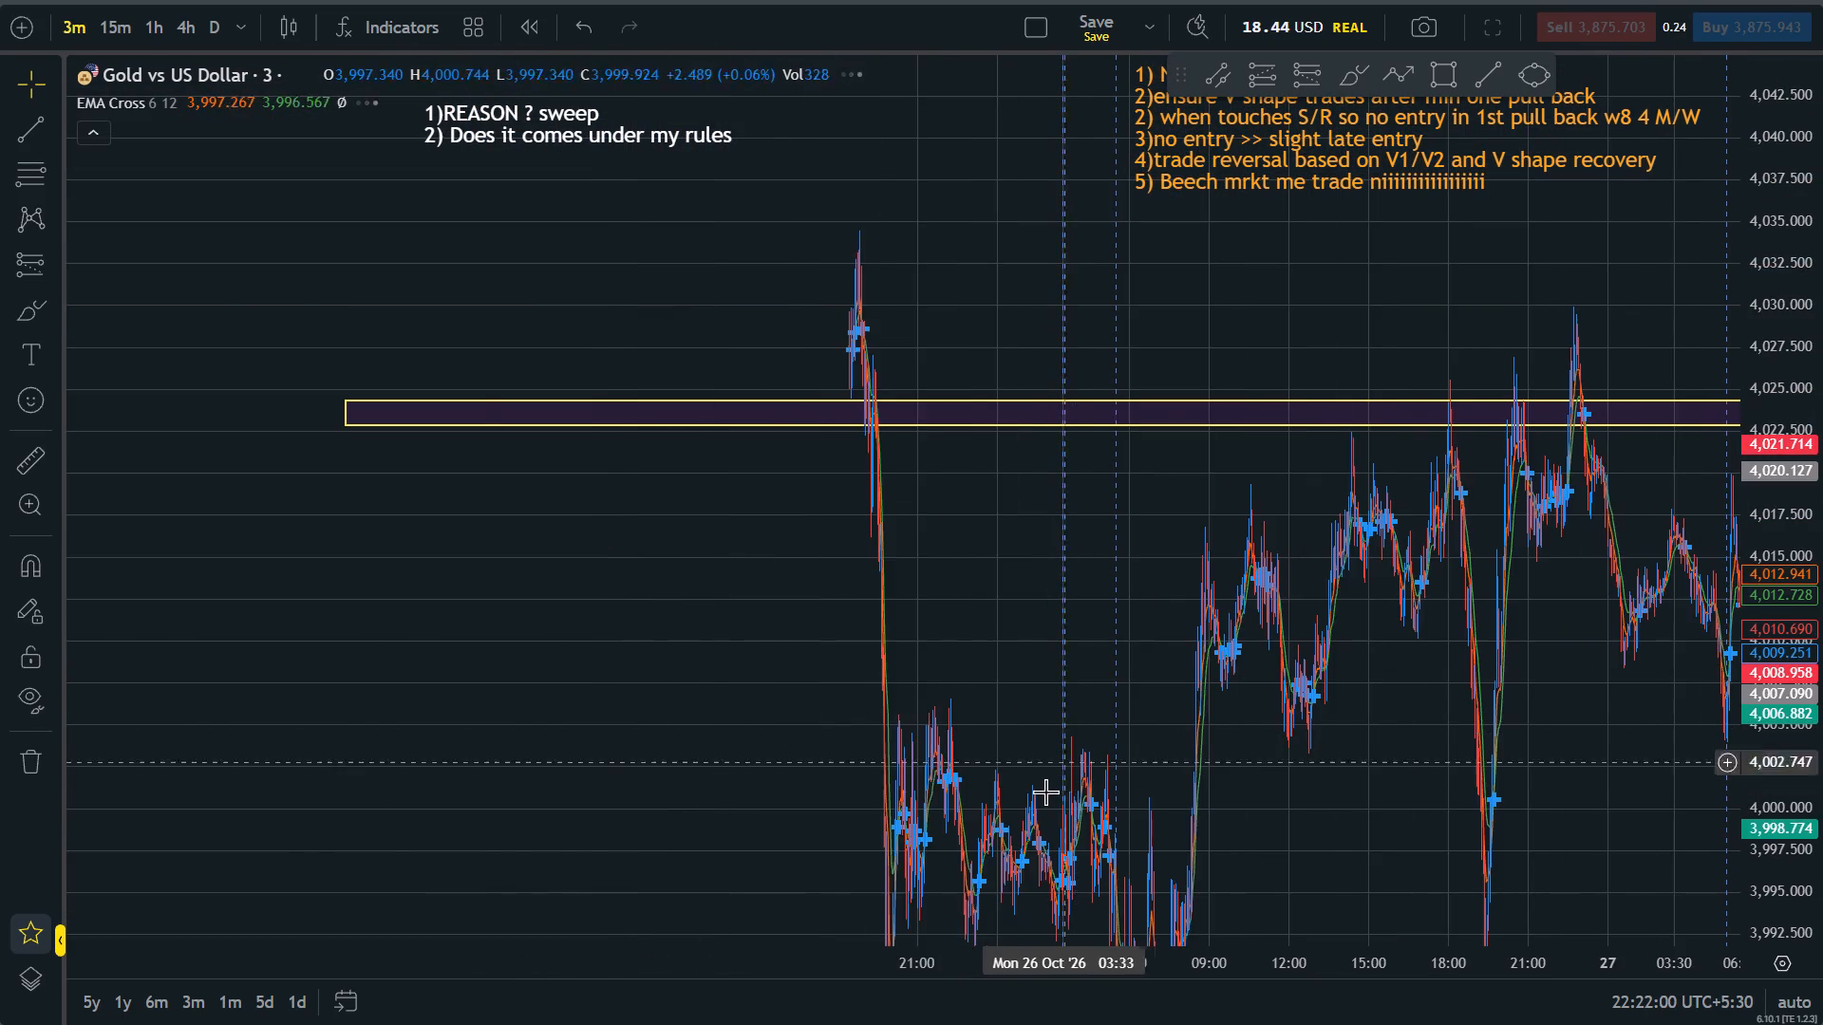
scroll(1045, 792, "down", 6)
left_click_drag(548, 613, 857, 1024)
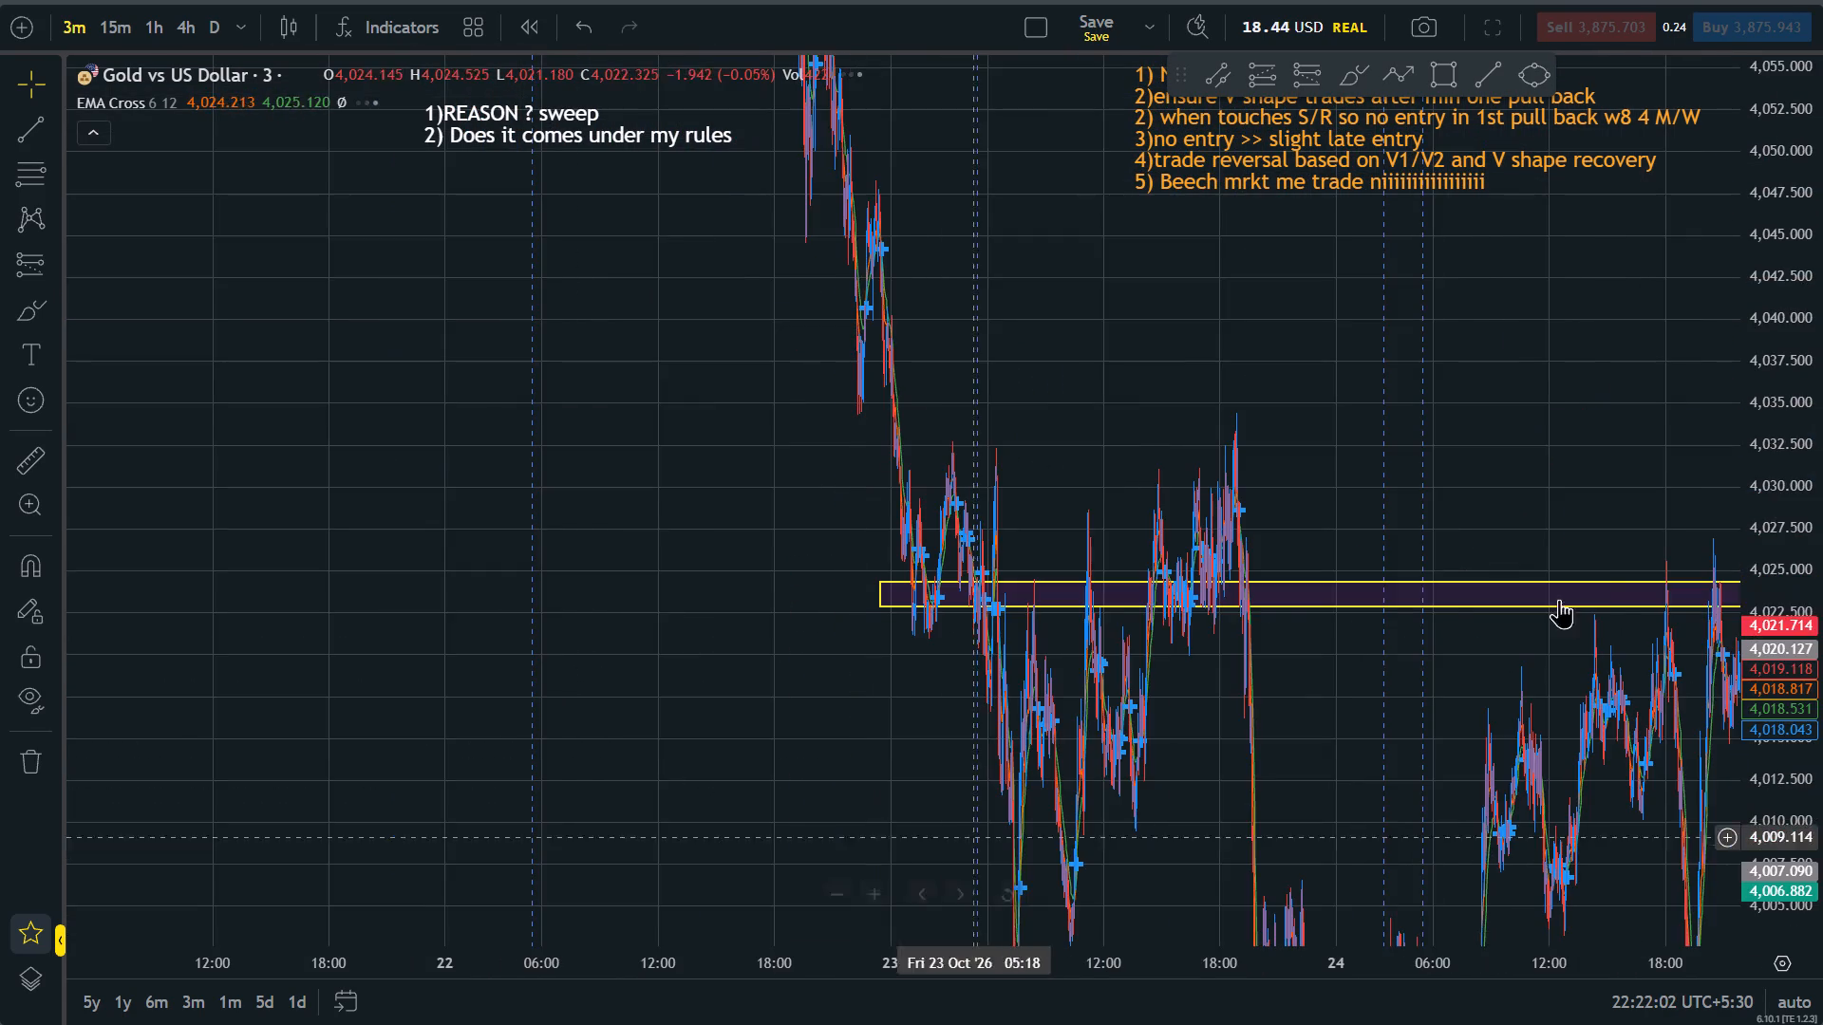
left_click_drag(1822, 281, 1822, 639)
key("F11")
key("F11")
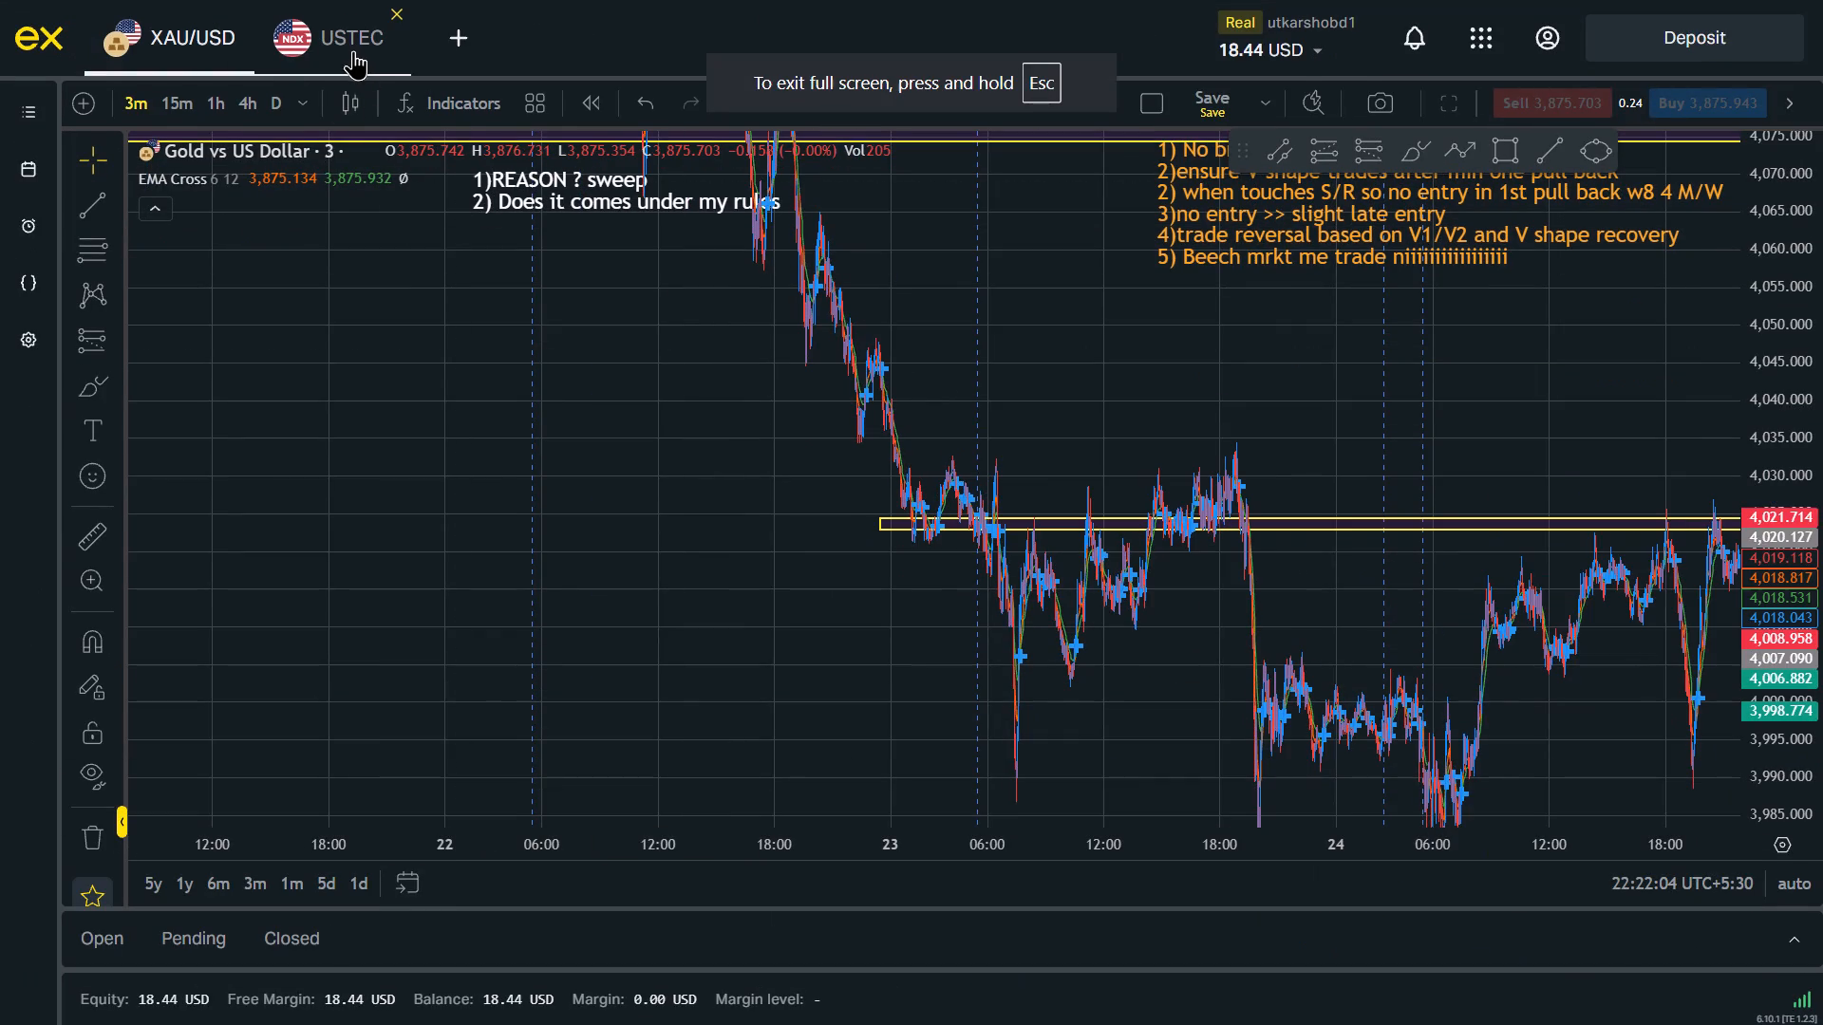
Switch to the USTEC chart and copy an image framing the 30 Oct short position together with the yellow zones above and below it.
left_click(352, 49)
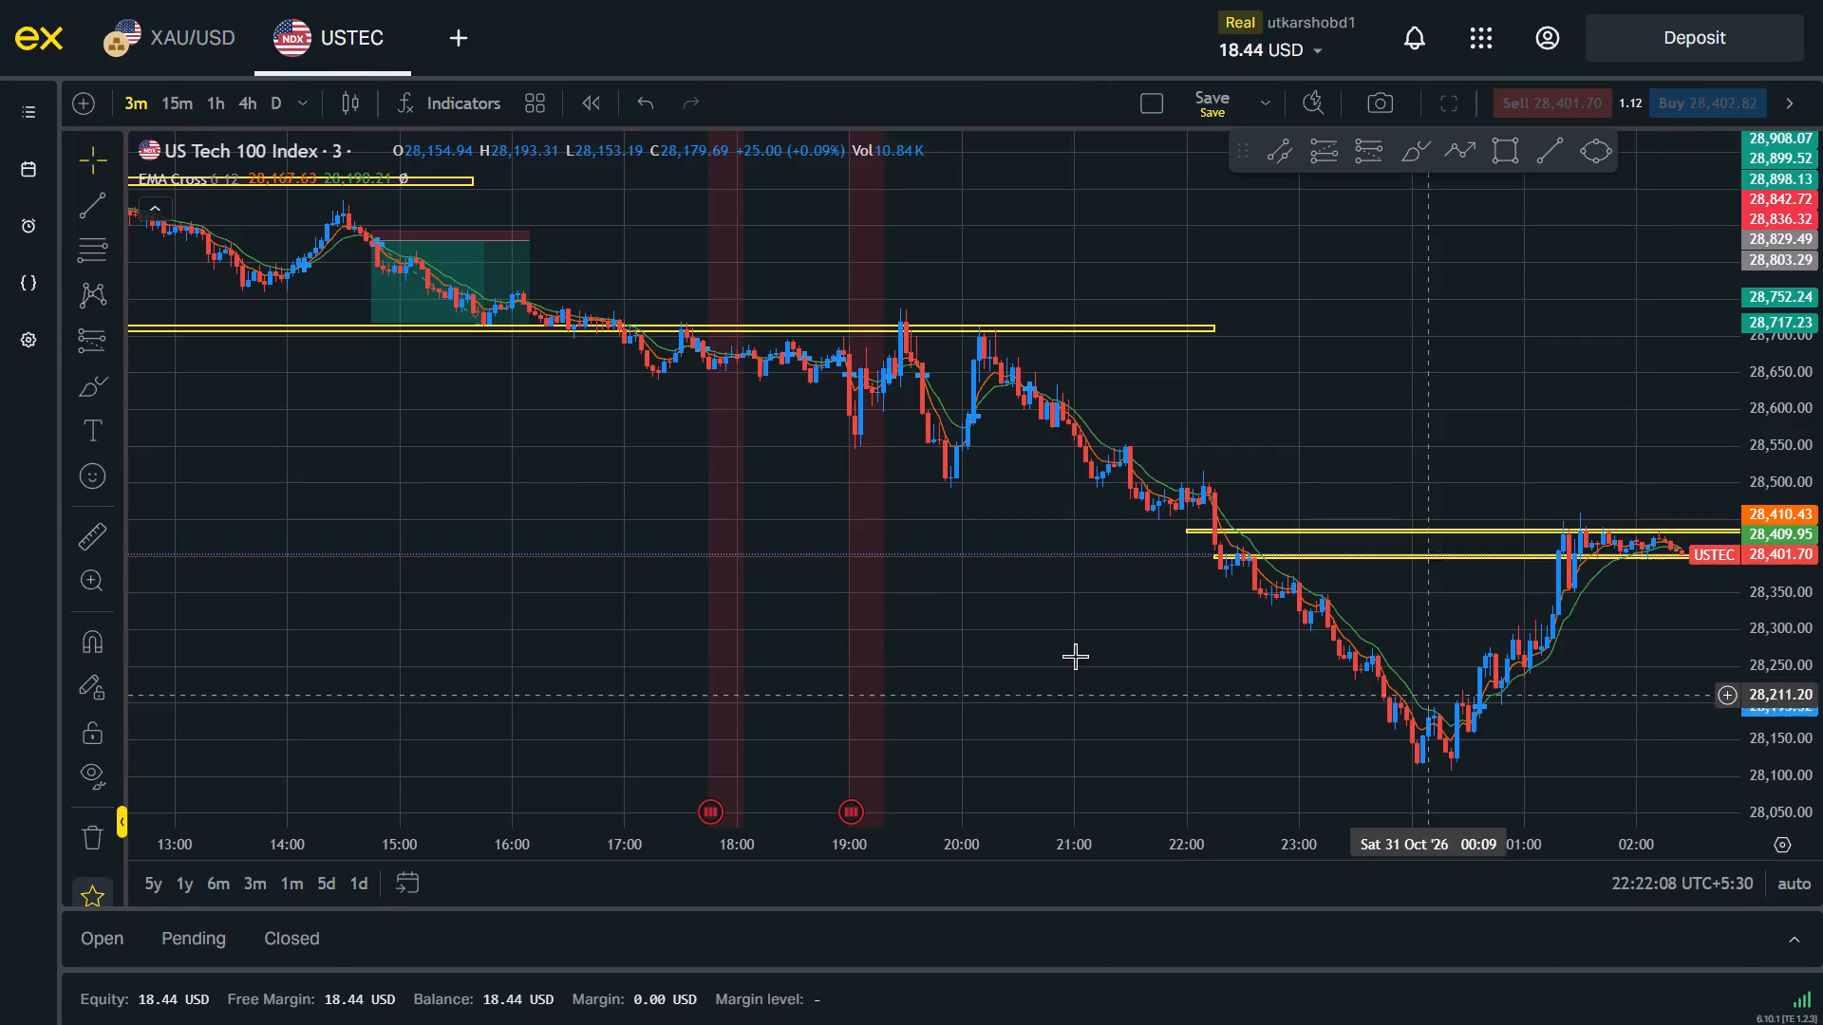
left_click_drag(383, 460, 1468, 750)
left_click_drag(1822, 665, 1769, 247)
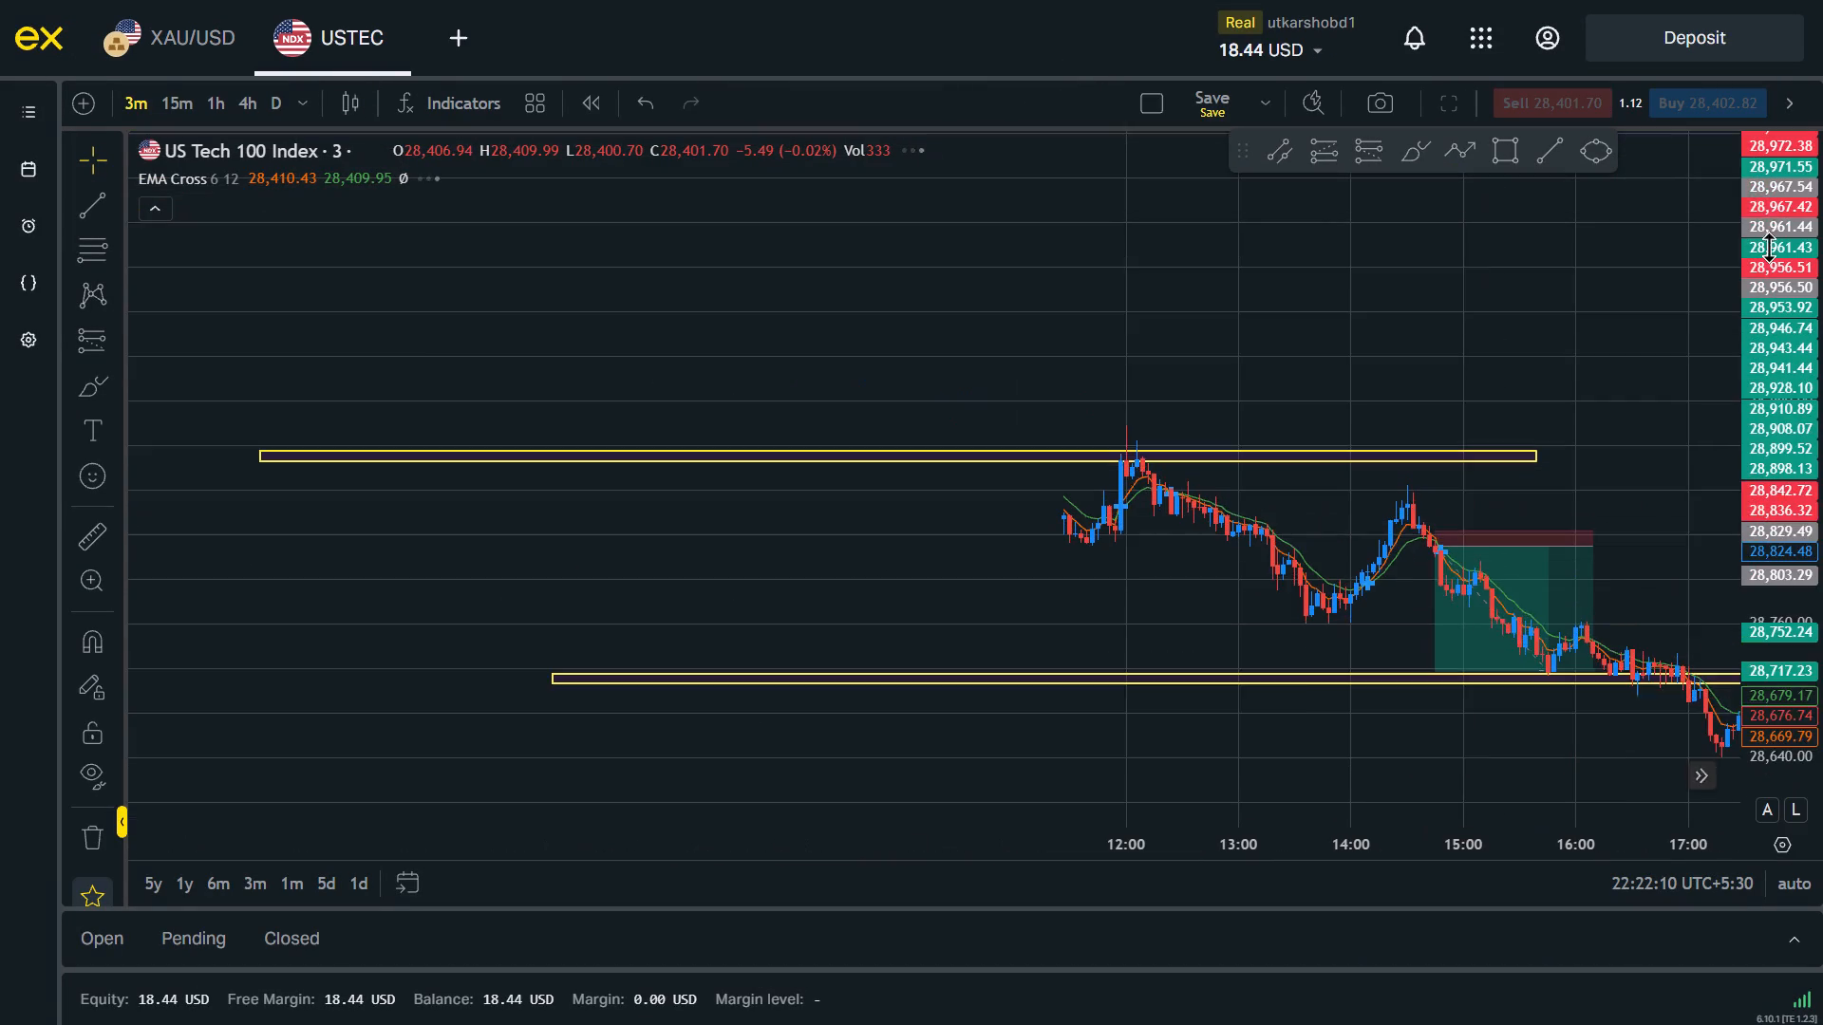
left_click_drag(1769, 247, 1762, 201)
scroll(1250, 654, "up", 4)
left_click_drag(1139, 717, 1147, 546)
left_click_drag(1822, 669, 1802, 419)
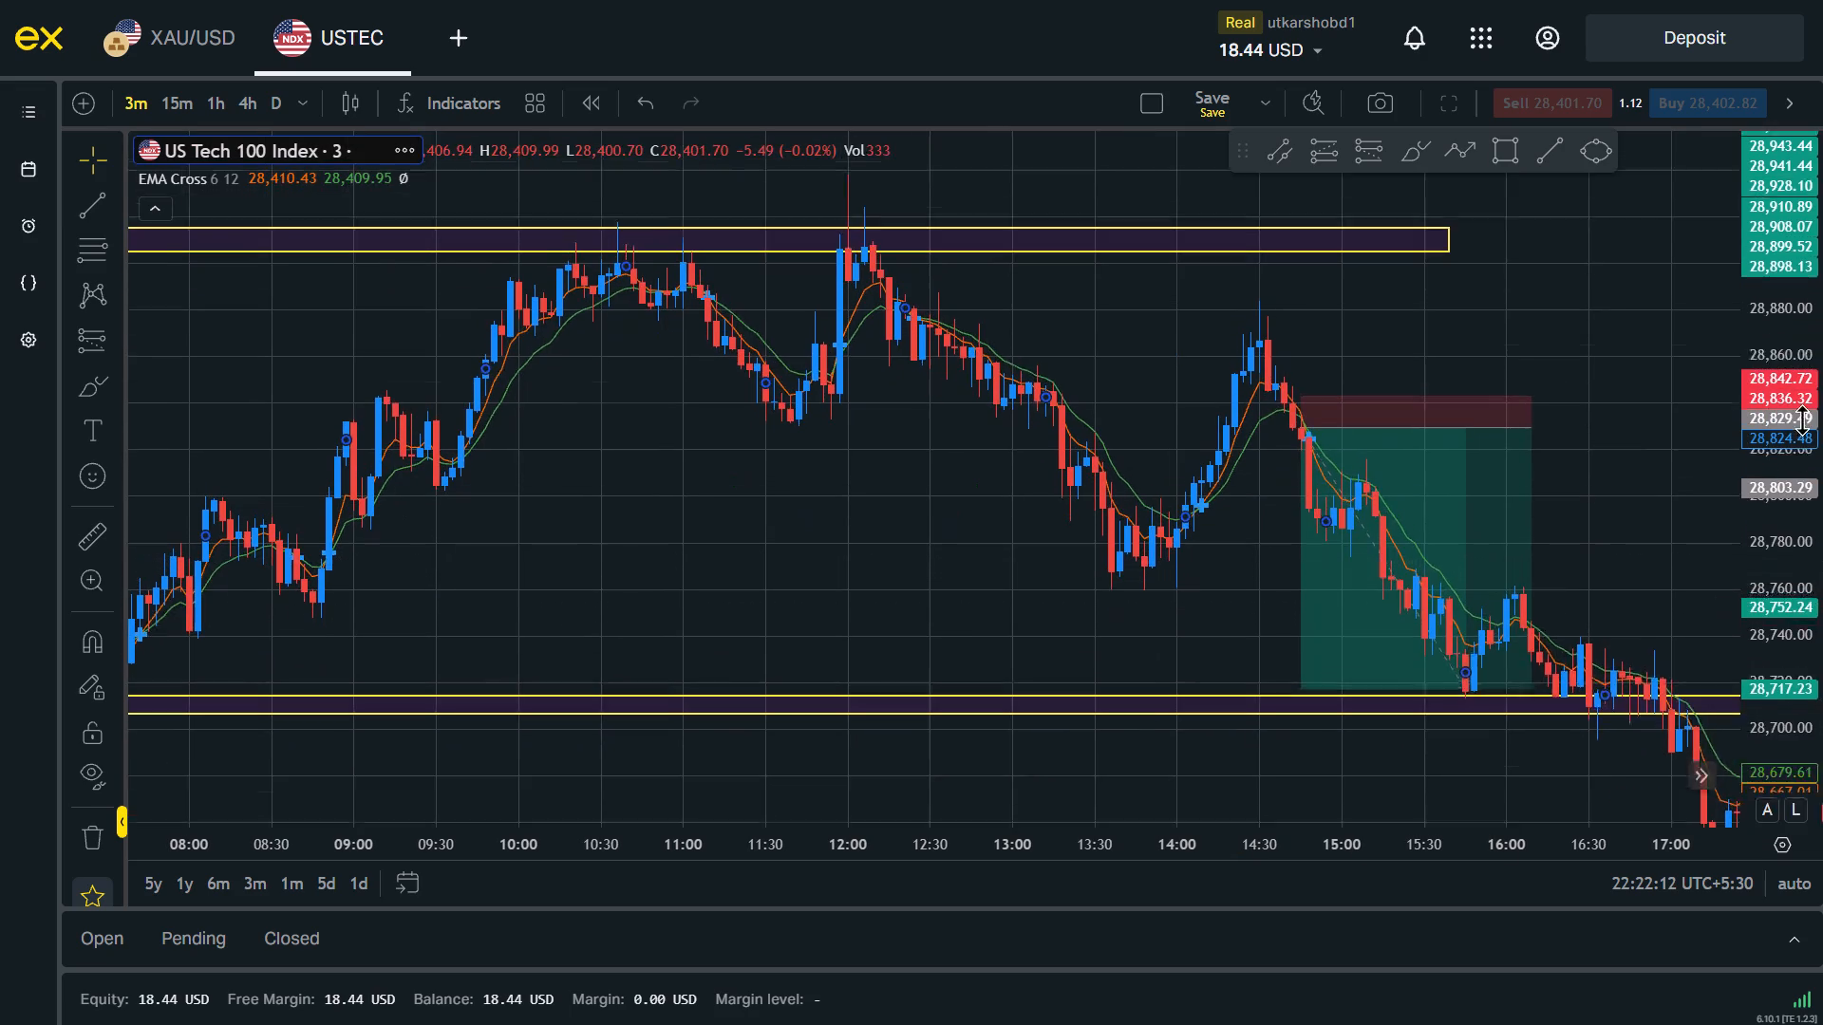
left_click_drag(1802, 419, 1802, 416)
left_click_drag(1541, 285, 1563, 452)
scroll(1563, 452, "down", 2)
left_click_drag(1822, 340, 1822, 469)
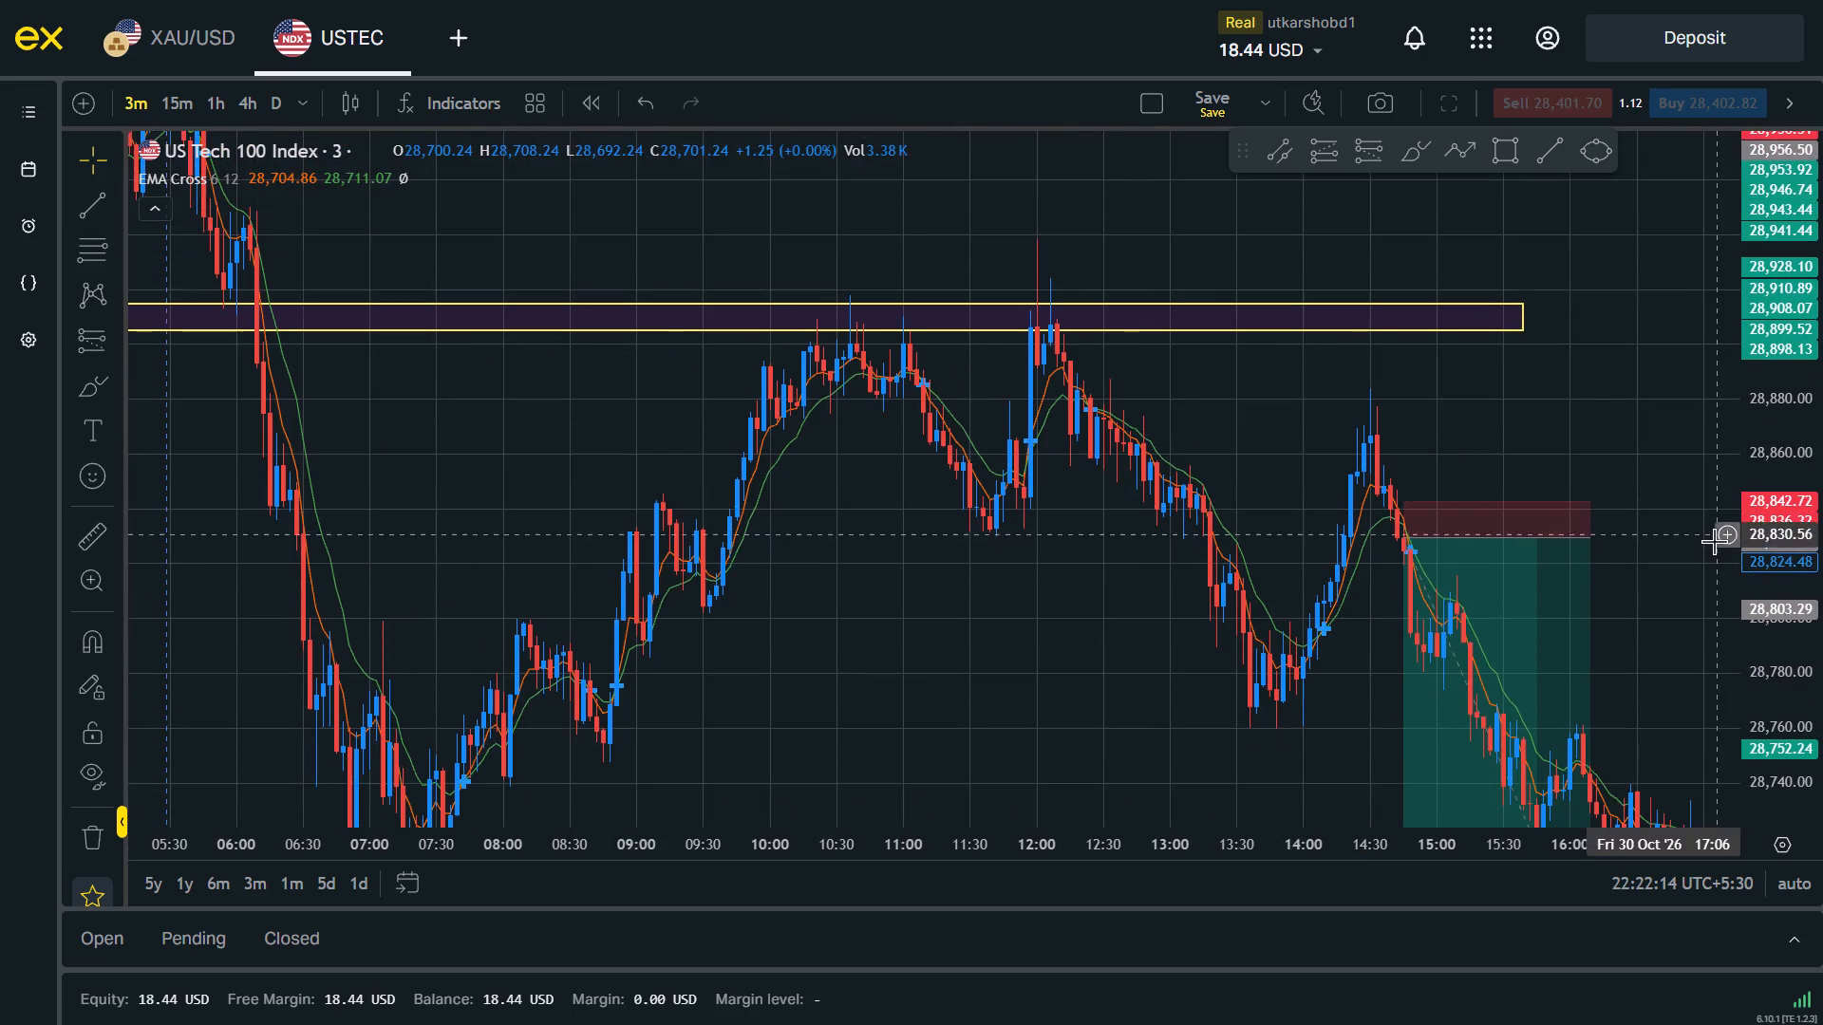
scroll(1714, 541, "up", 2)
scroll(1707, 621, "down", 2)
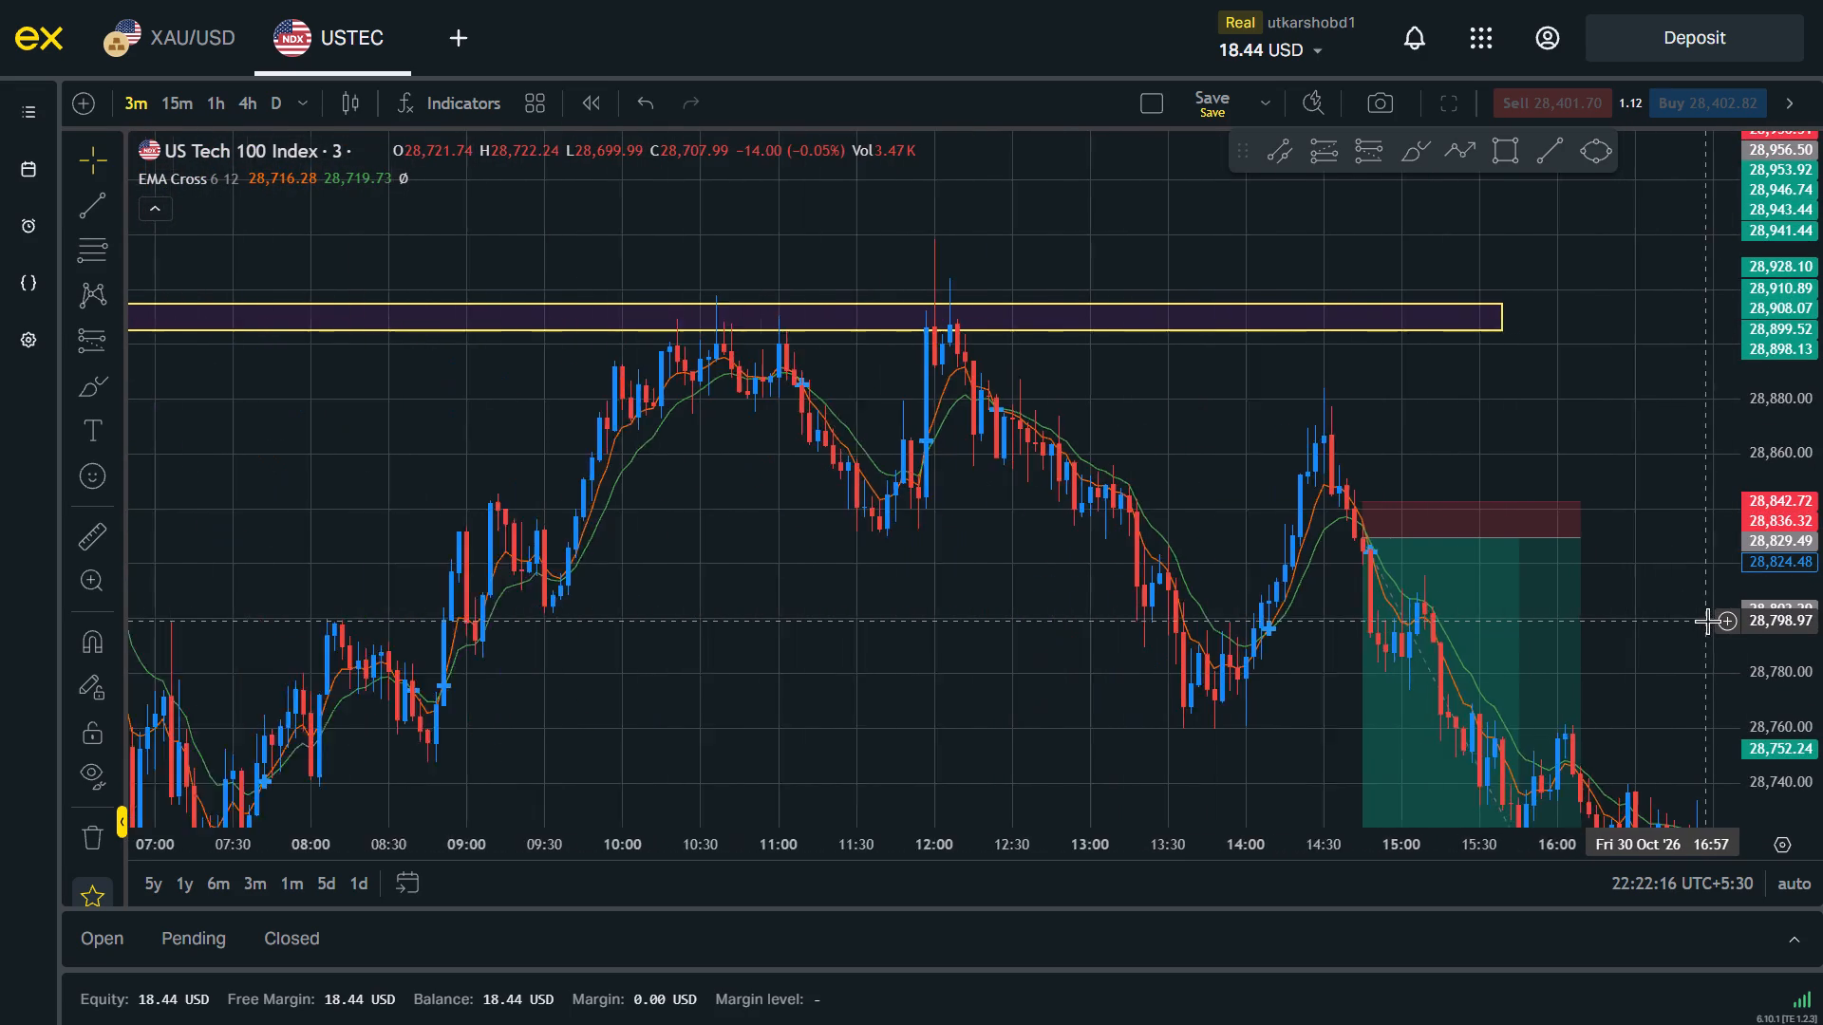
scroll(1707, 621, "down", 2)
left_click_drag(1685, 643, 1672, 568)
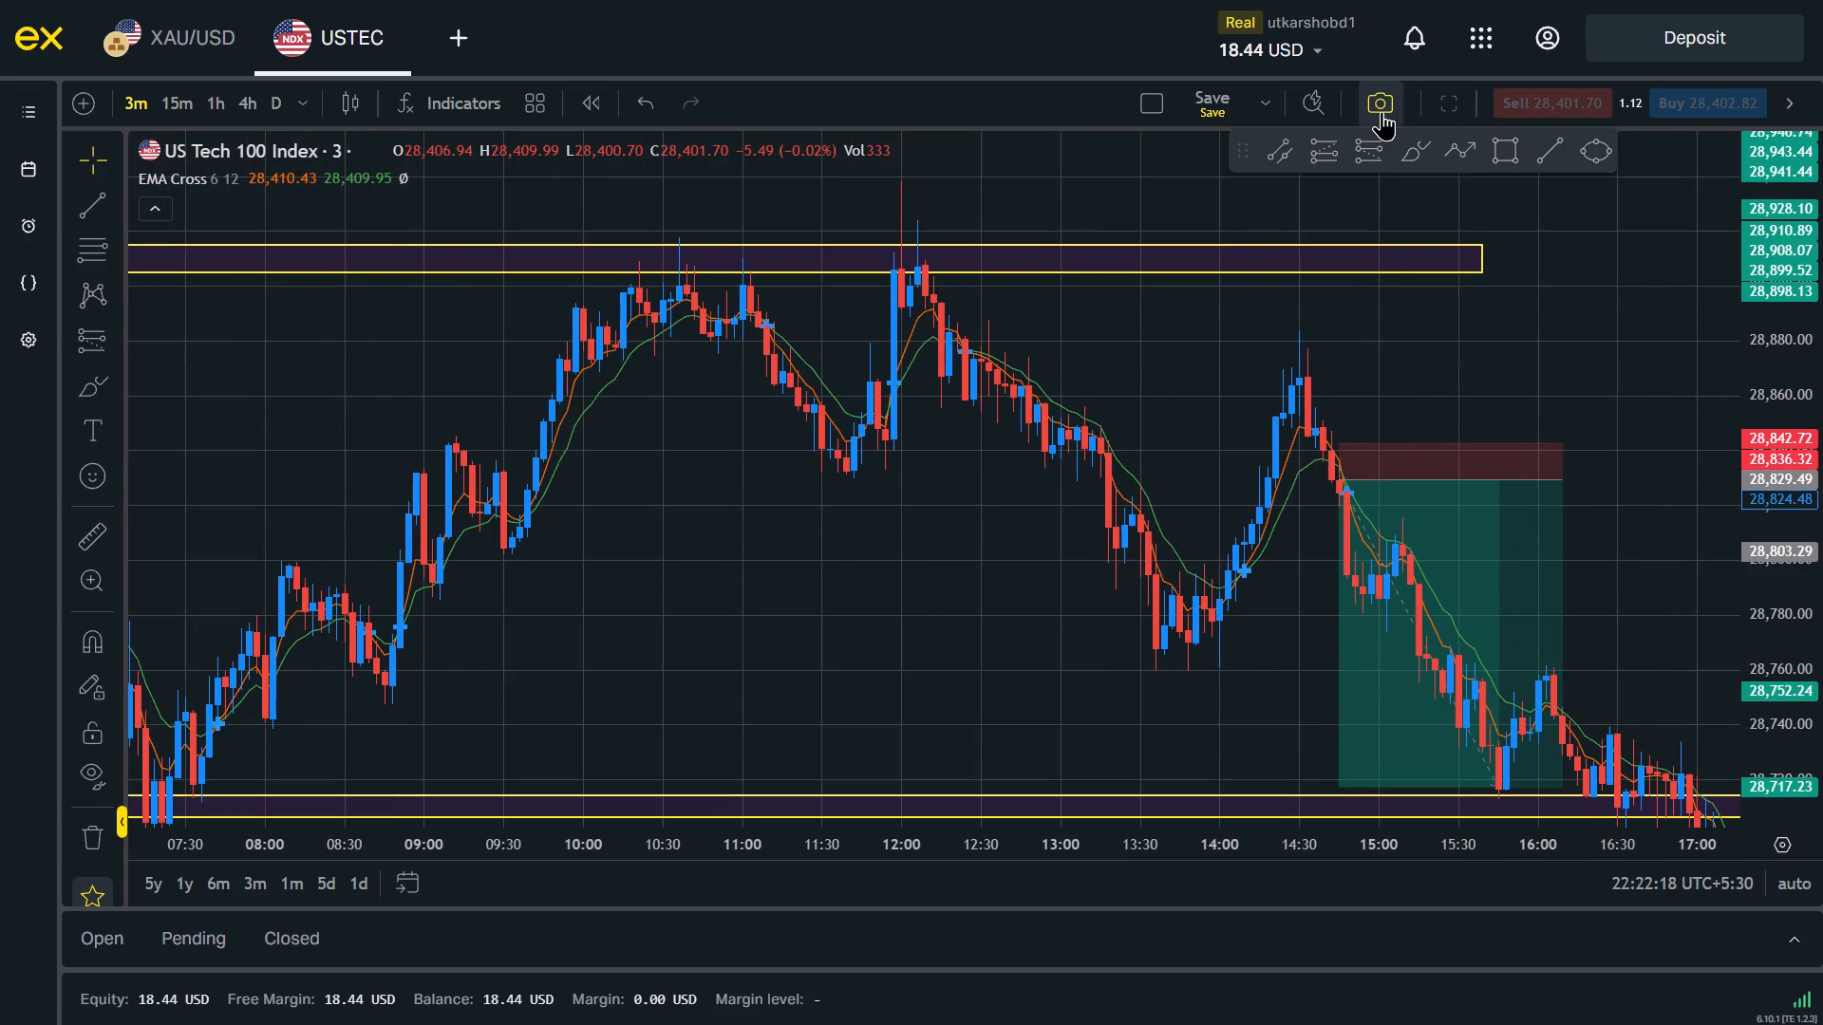
left_click(1381, 111)
left_click(1193, 257)
Paste the copied USTEC chart image below the last XAU/USD chart in the CORRECT 2.0 page and continue on the empty line beneath it.
key("ctrl+Tab")
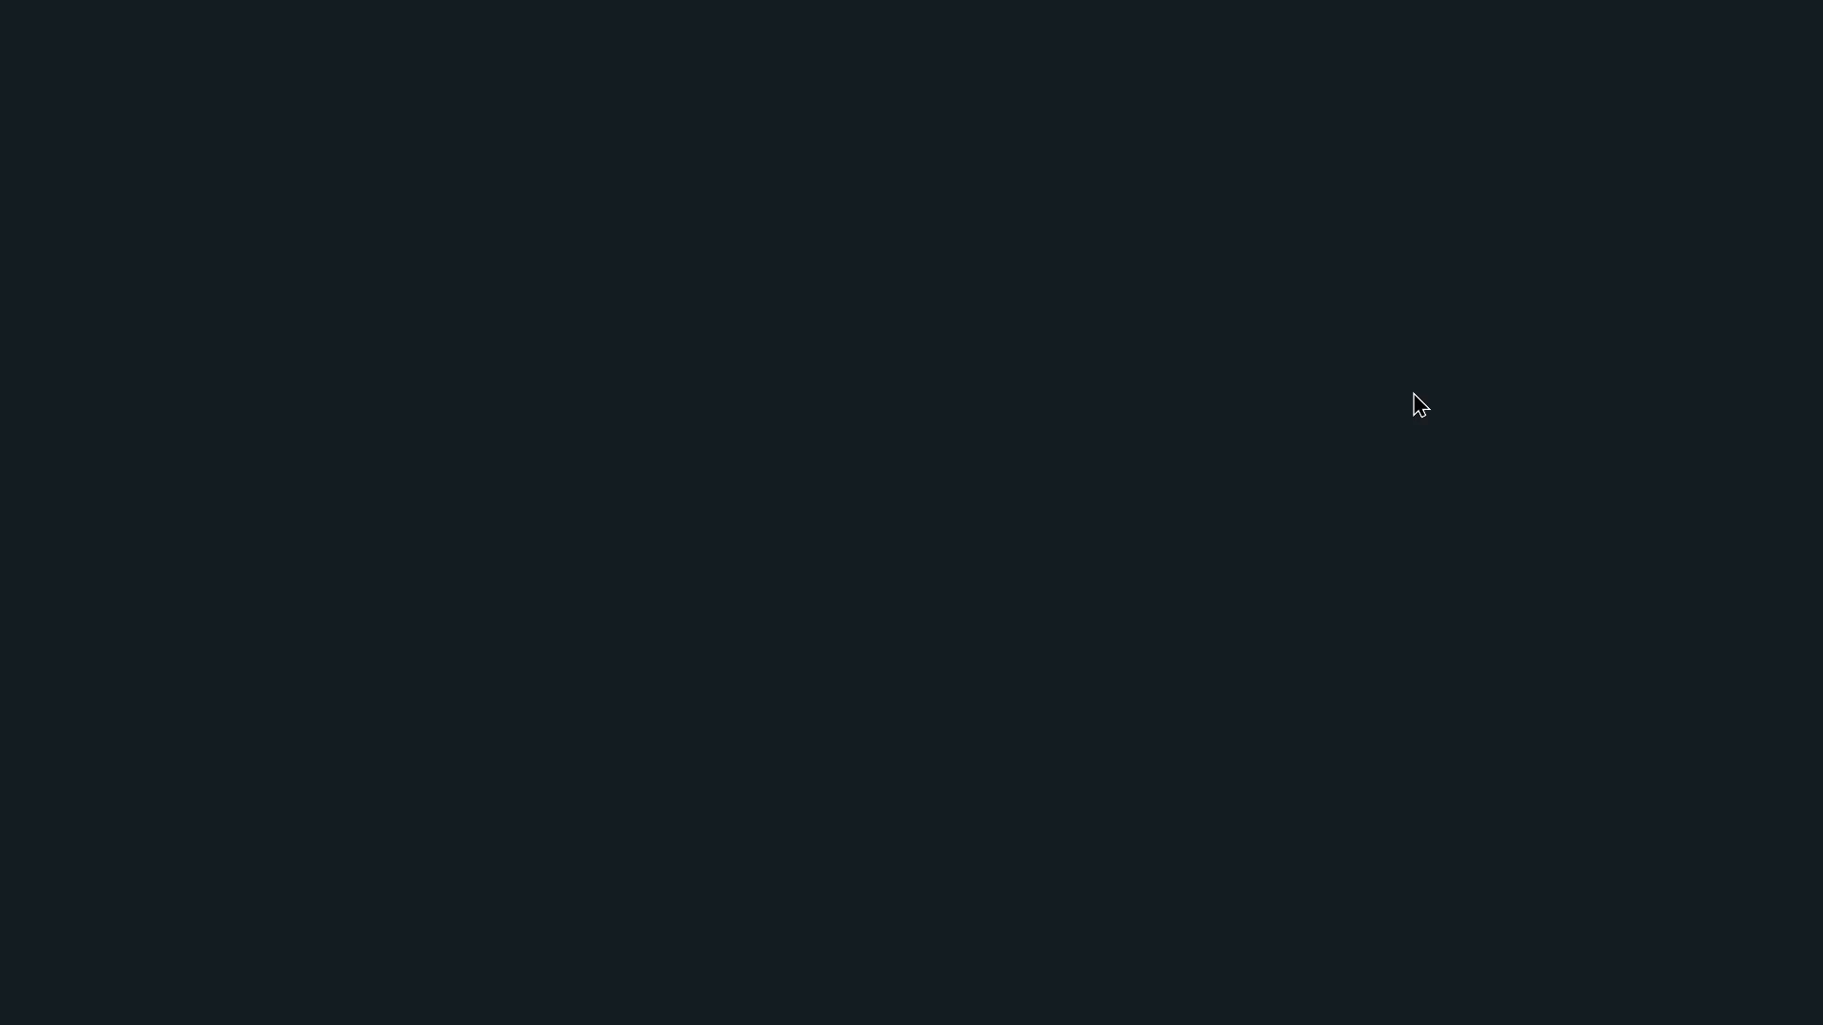
scroll(1179, 703, "down", 10)
left_click(611, 773)
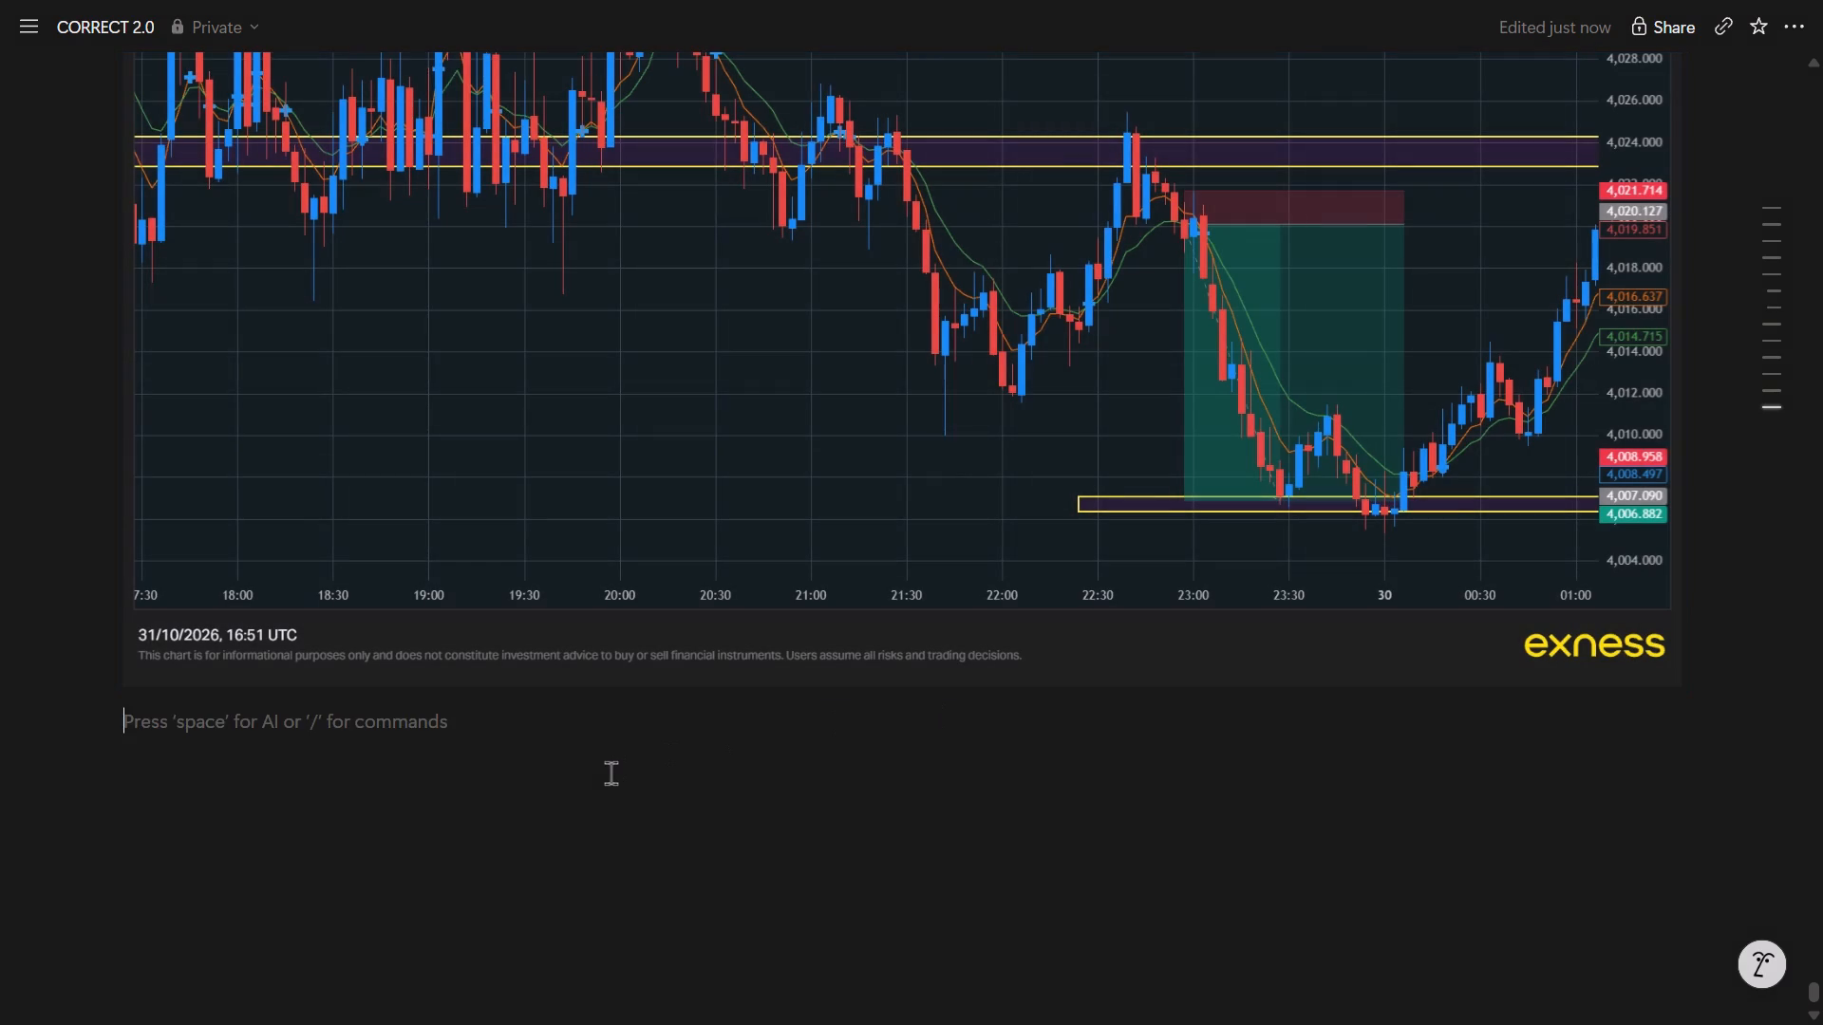
key("ctrl+v")
scroll(1325, 606, "down", 4)
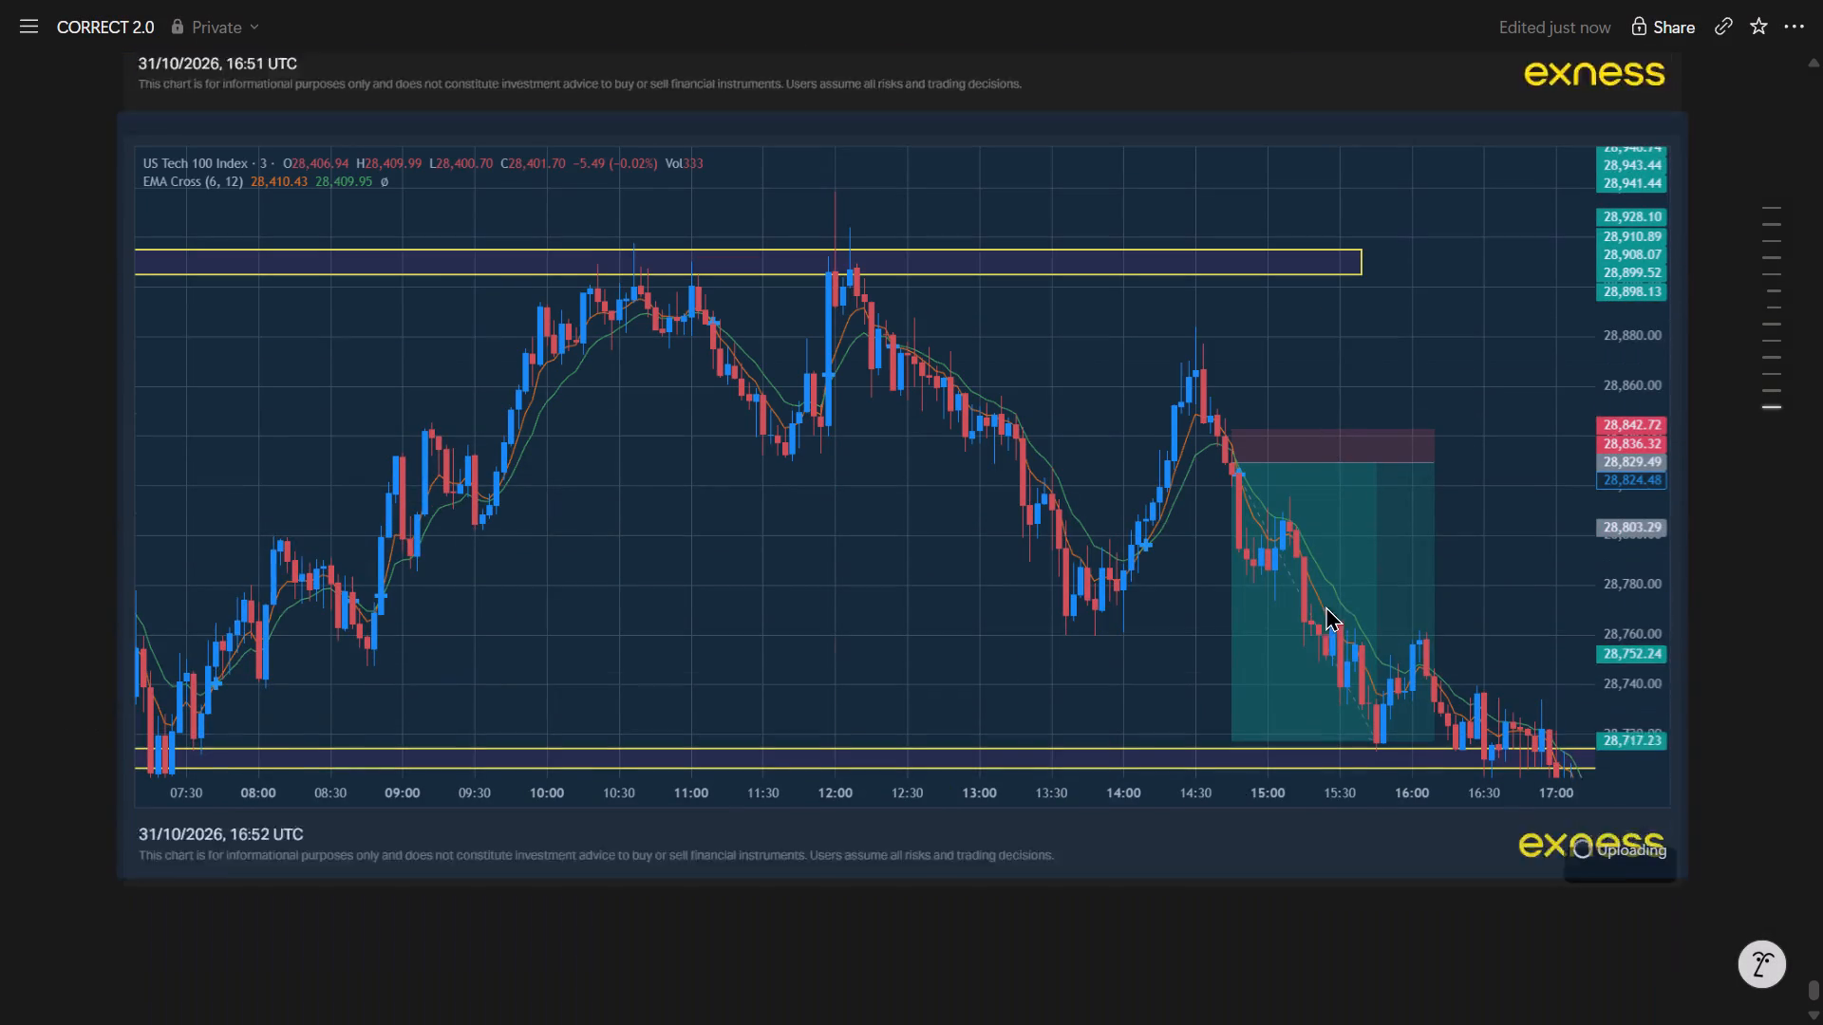
left_click(546, 897)
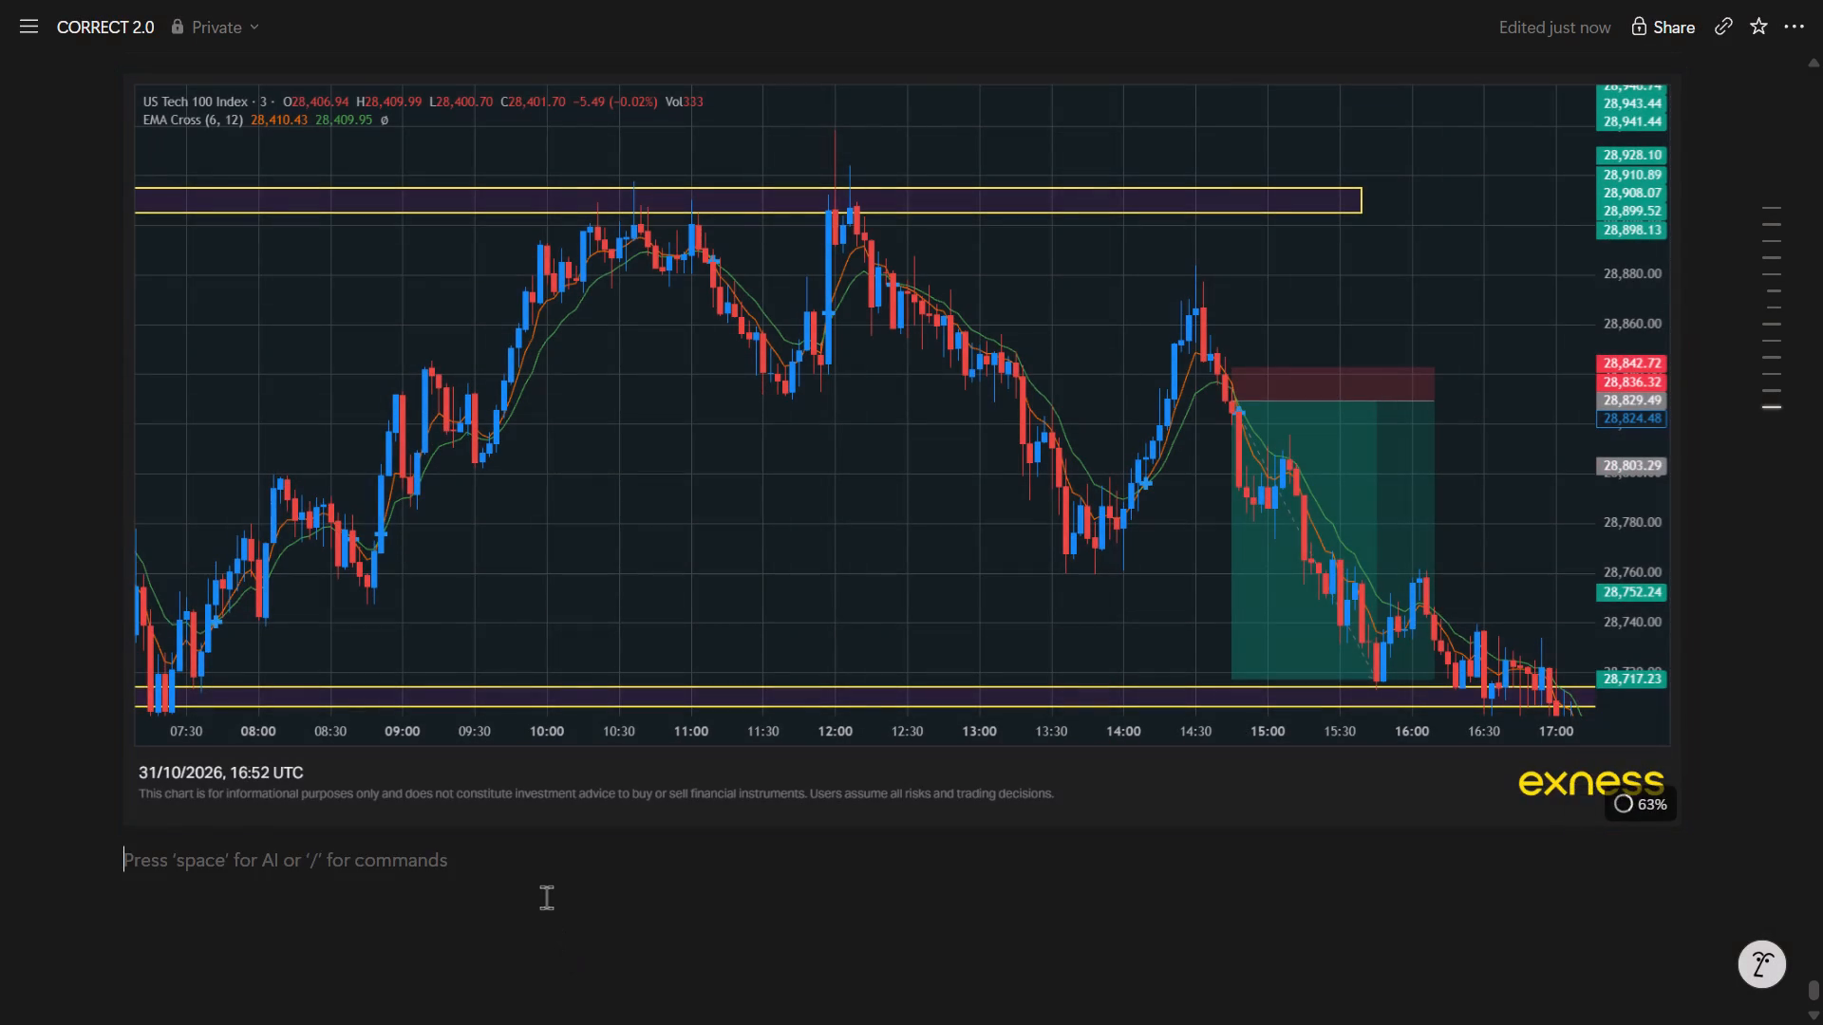
Look back through the USTEC 3-minute chart from 30 Oct to 27 Oct for further sweep examples.
key("ctrl+Tab")
left_click_drag(524, 672, 1822, 590)
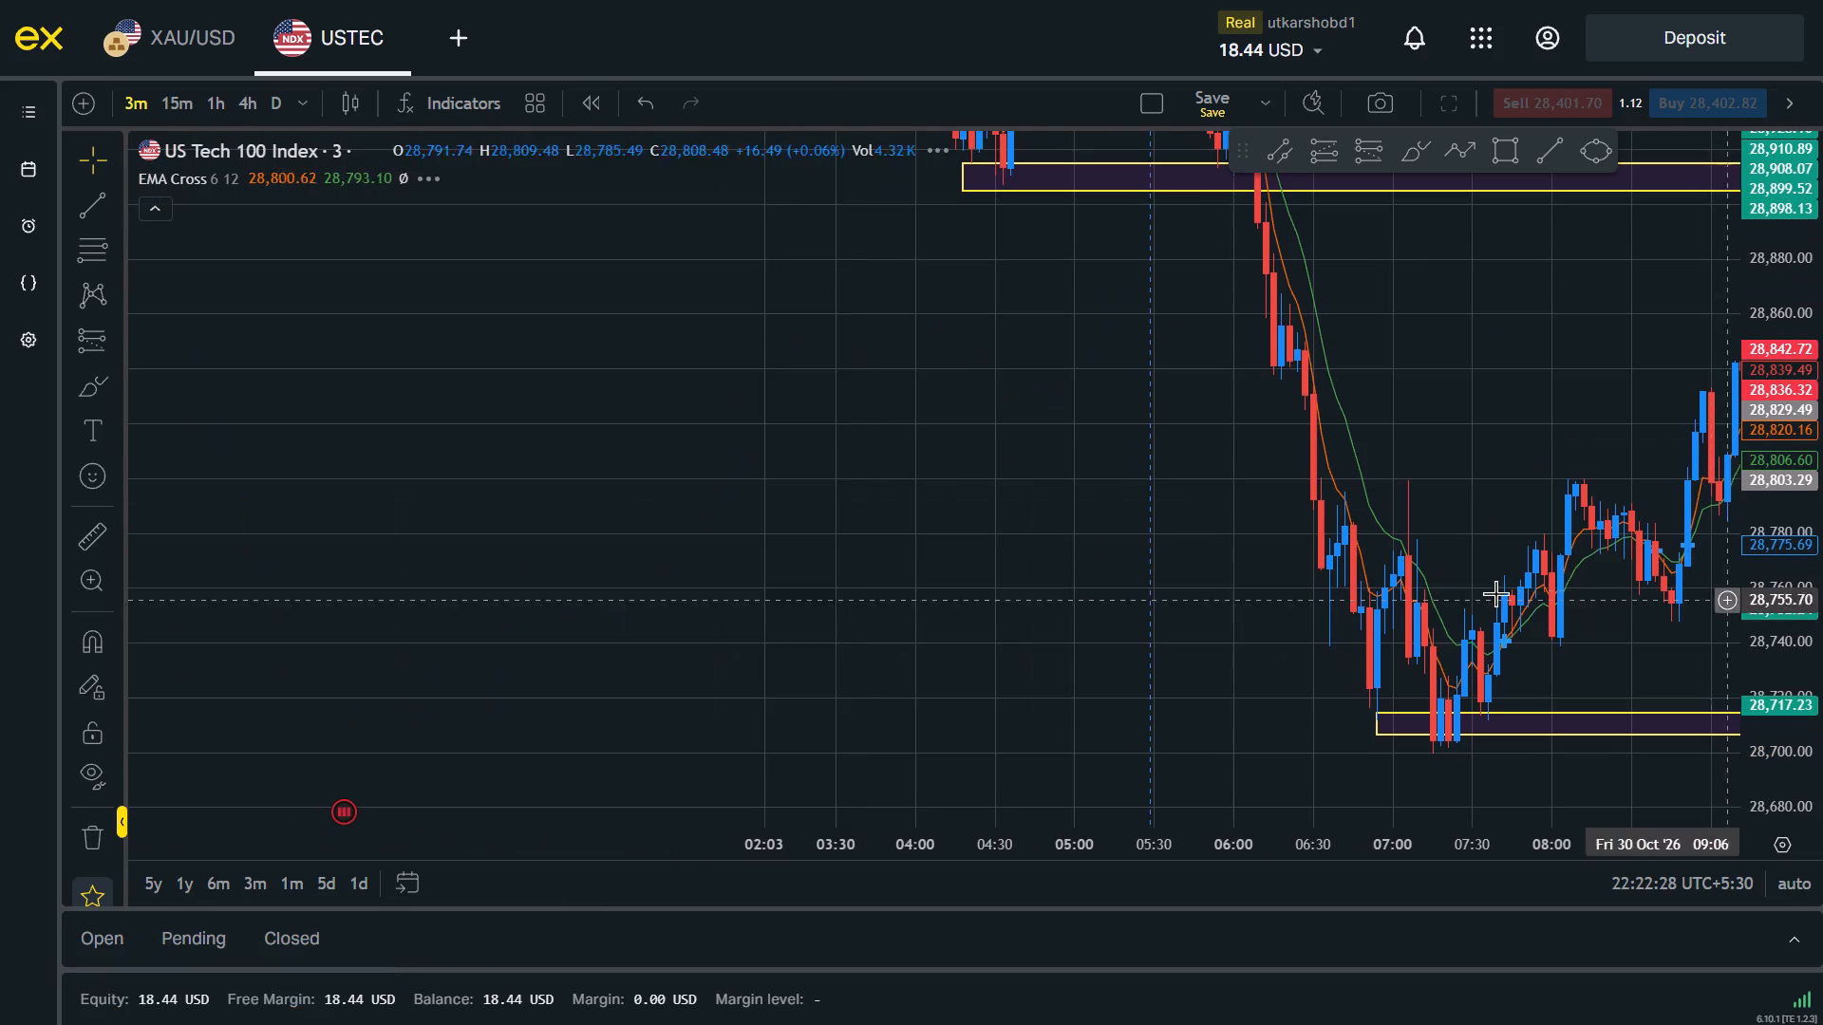
left_click_drag(1018, 365, 1162, 1001)
left_click_drag(772, 426, 1253, 758)
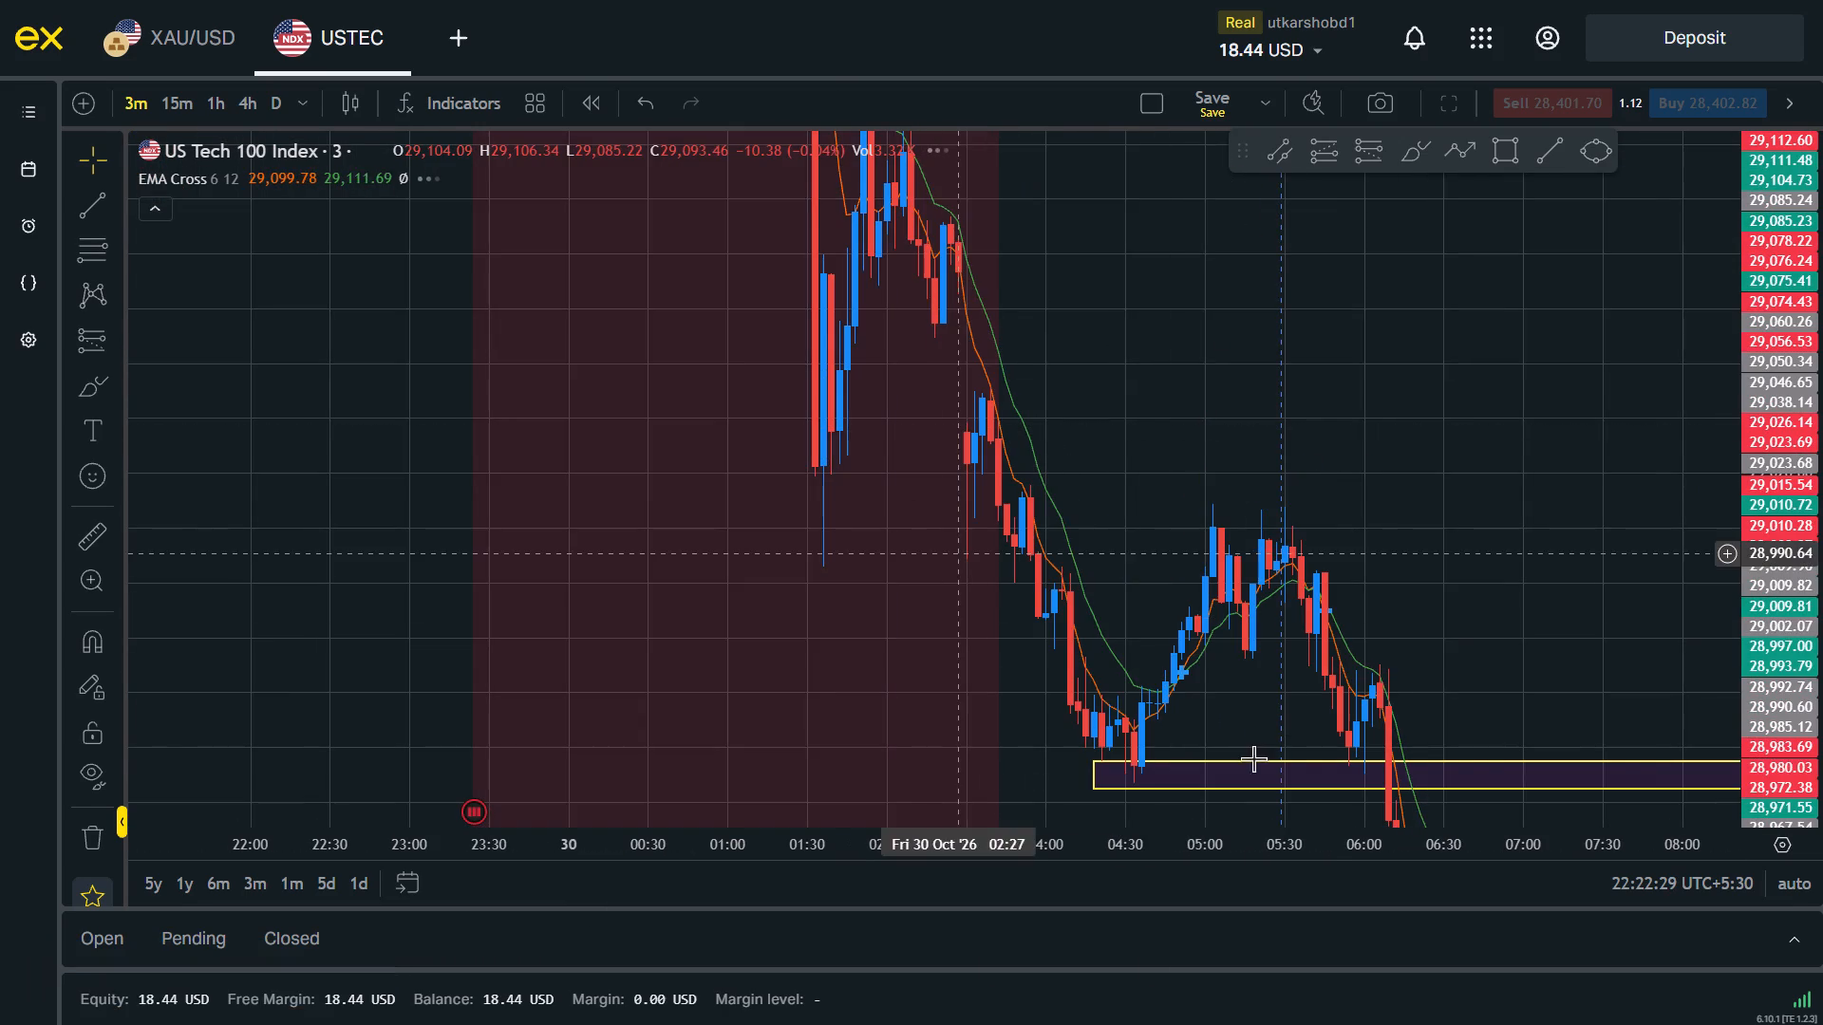
left_click_drag(1253, 758, 1290, 814)
left_click_drag(447, 273, 1331, 947)
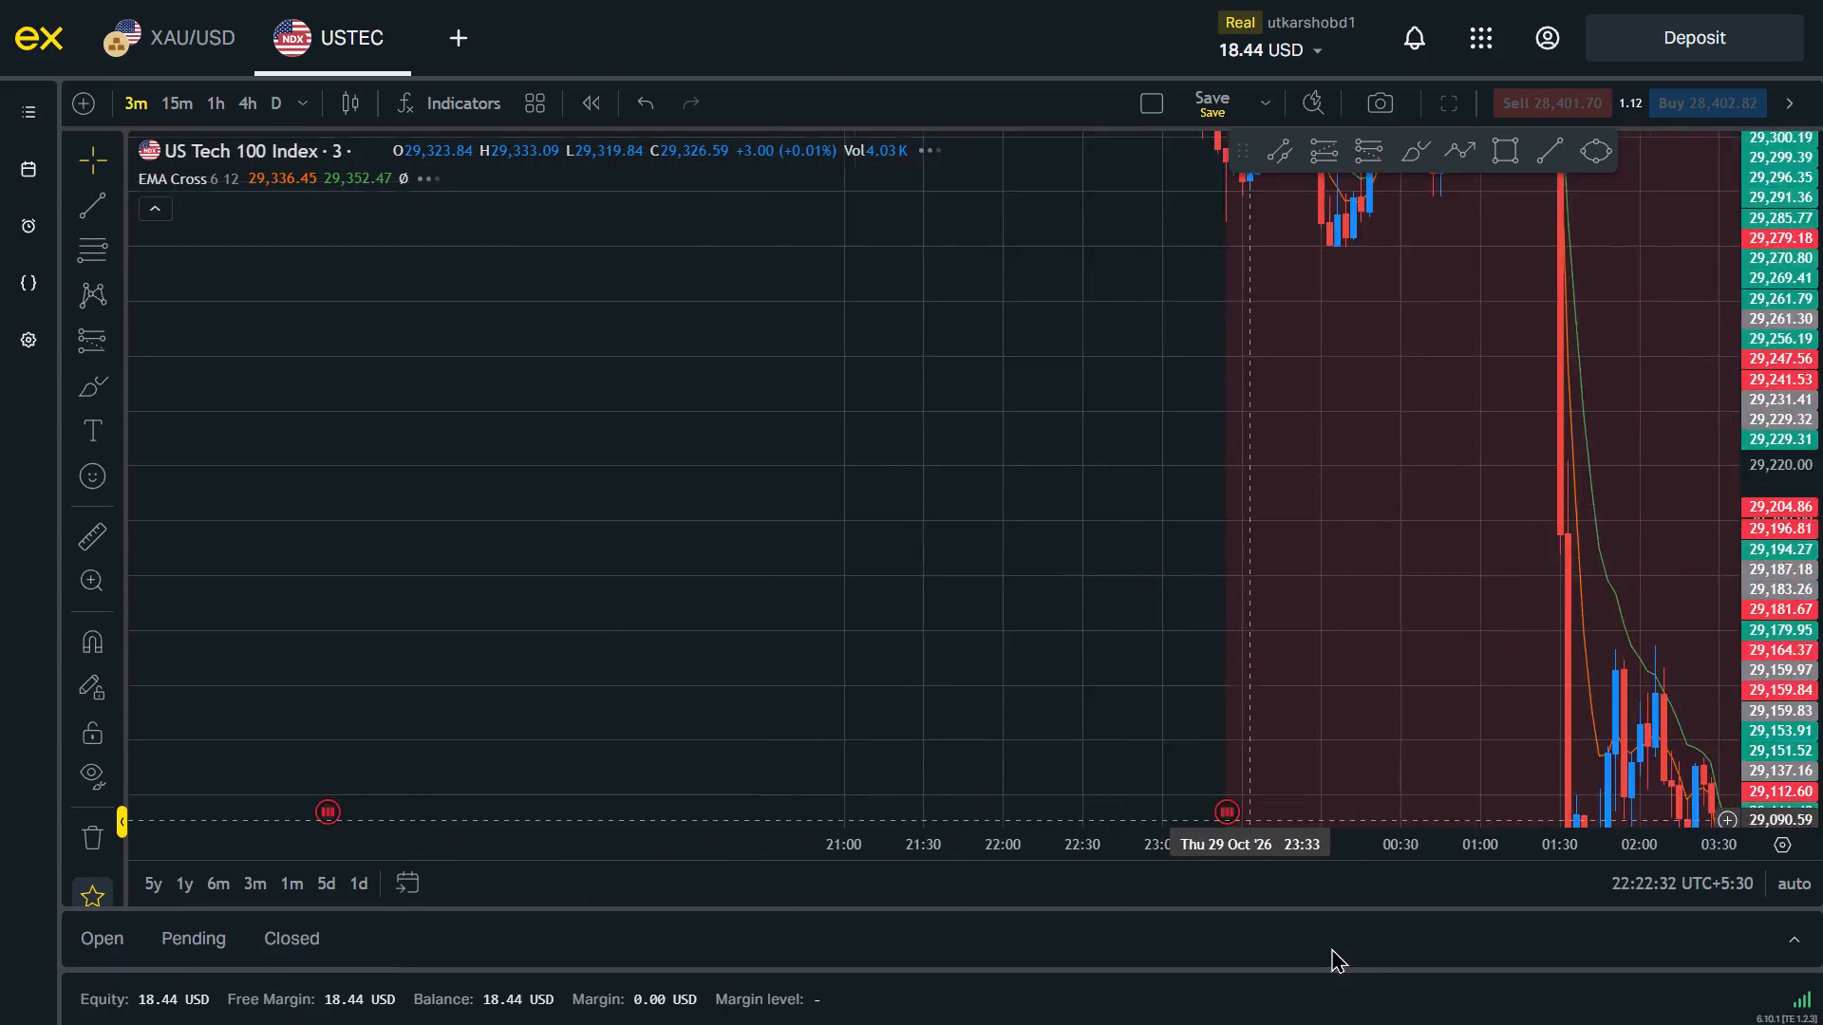
left_click_drag(1331, 947, 1354, 1024)
left_click_drag(1822, 349, 1822, 486)
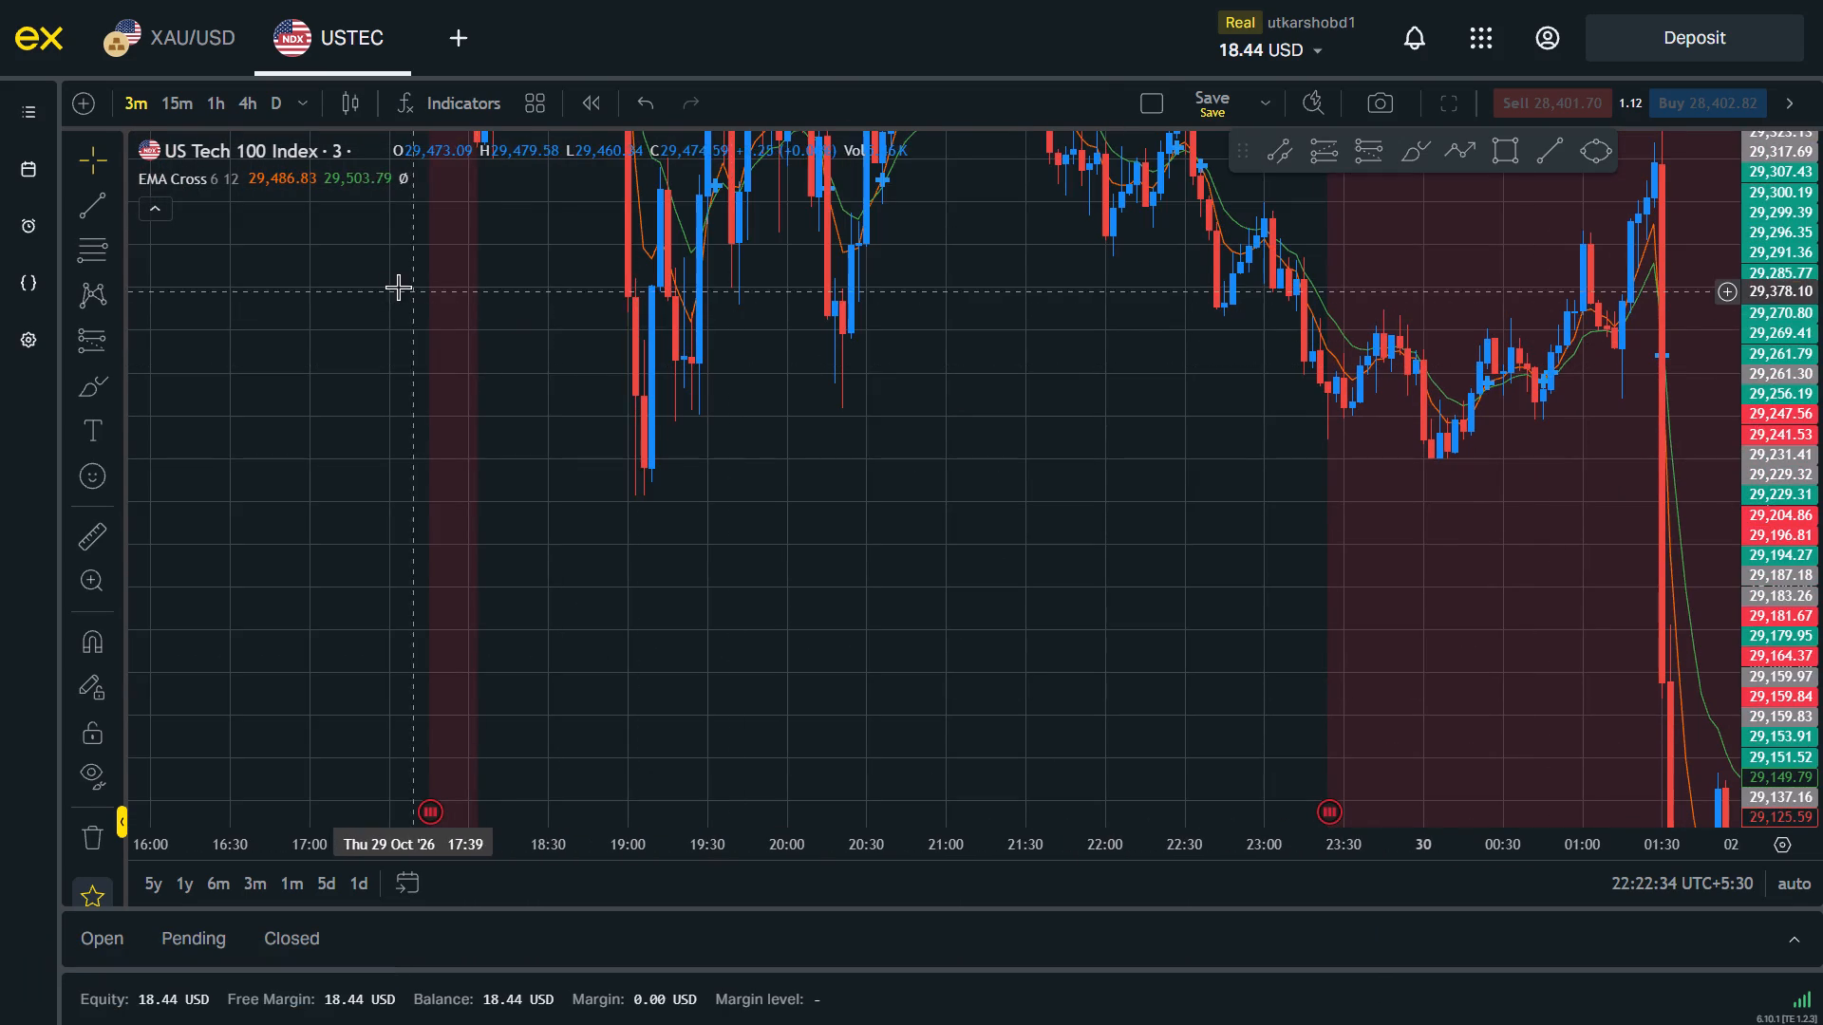
left_click_drag(392, 286, 998, 1011)
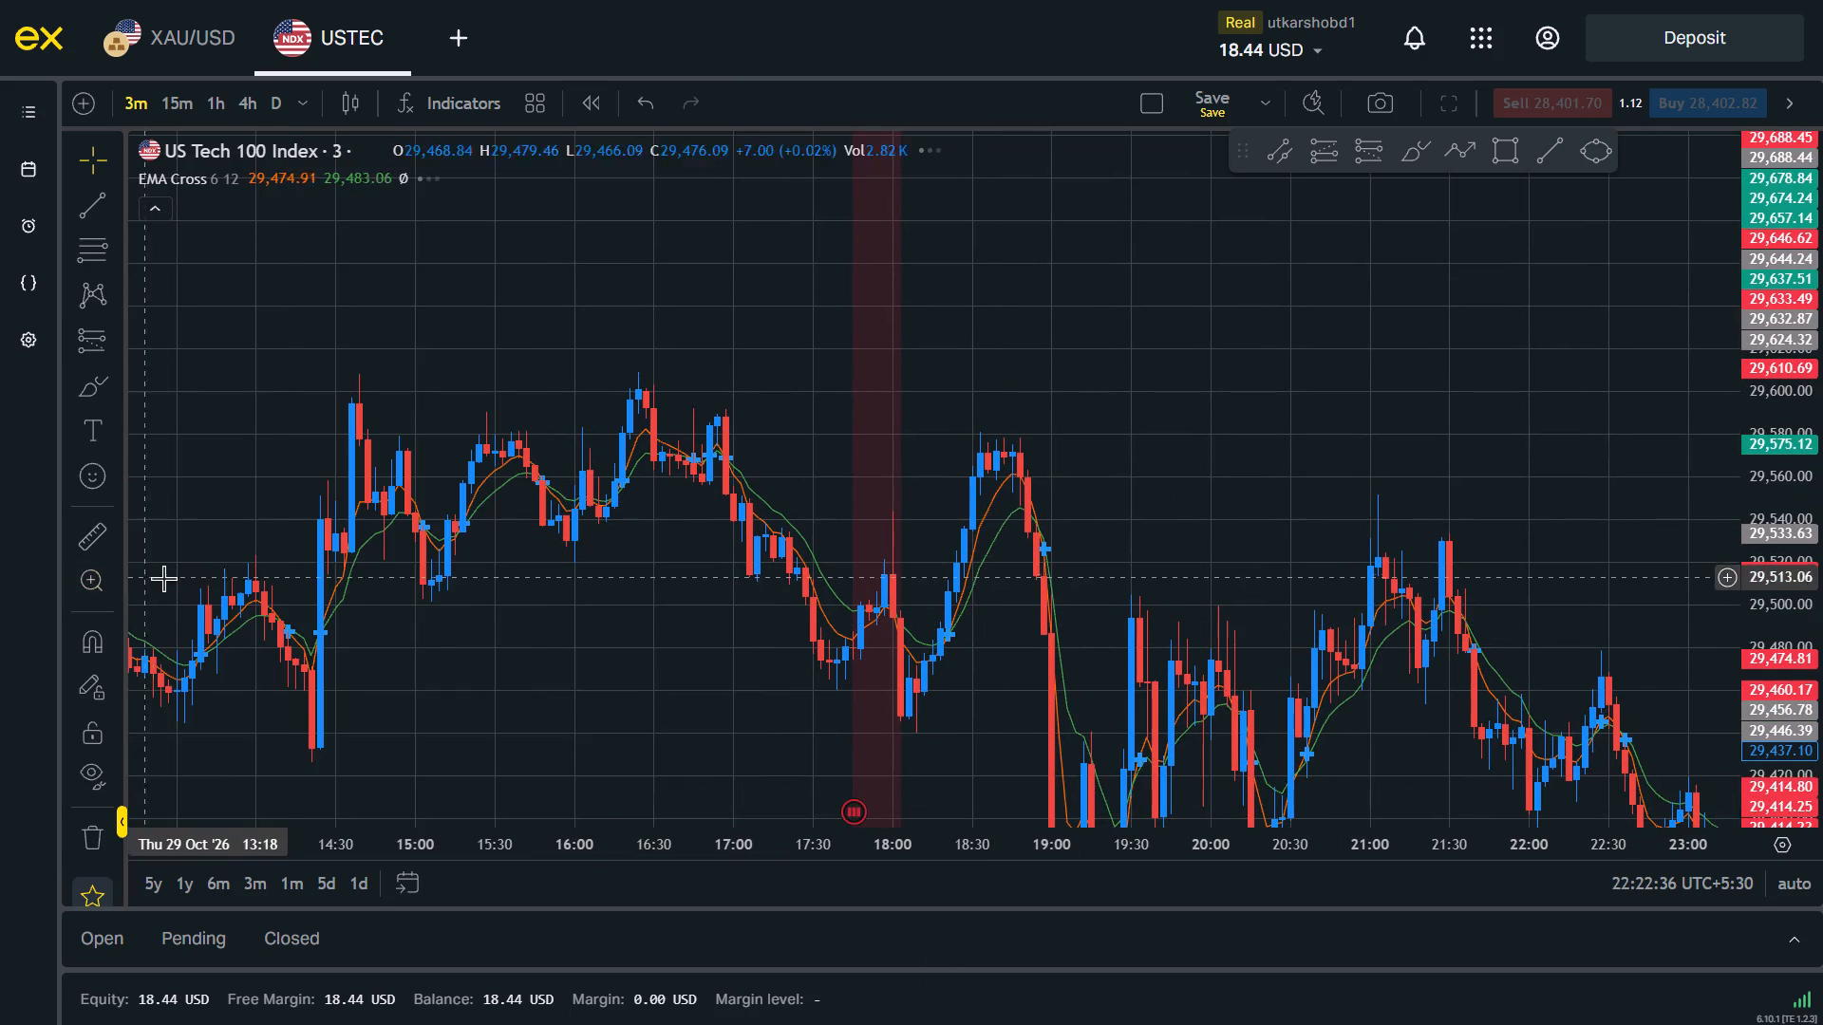
left_click_drag(319, 615, 1314, 490)
scroll(899, 665, "down", 7)
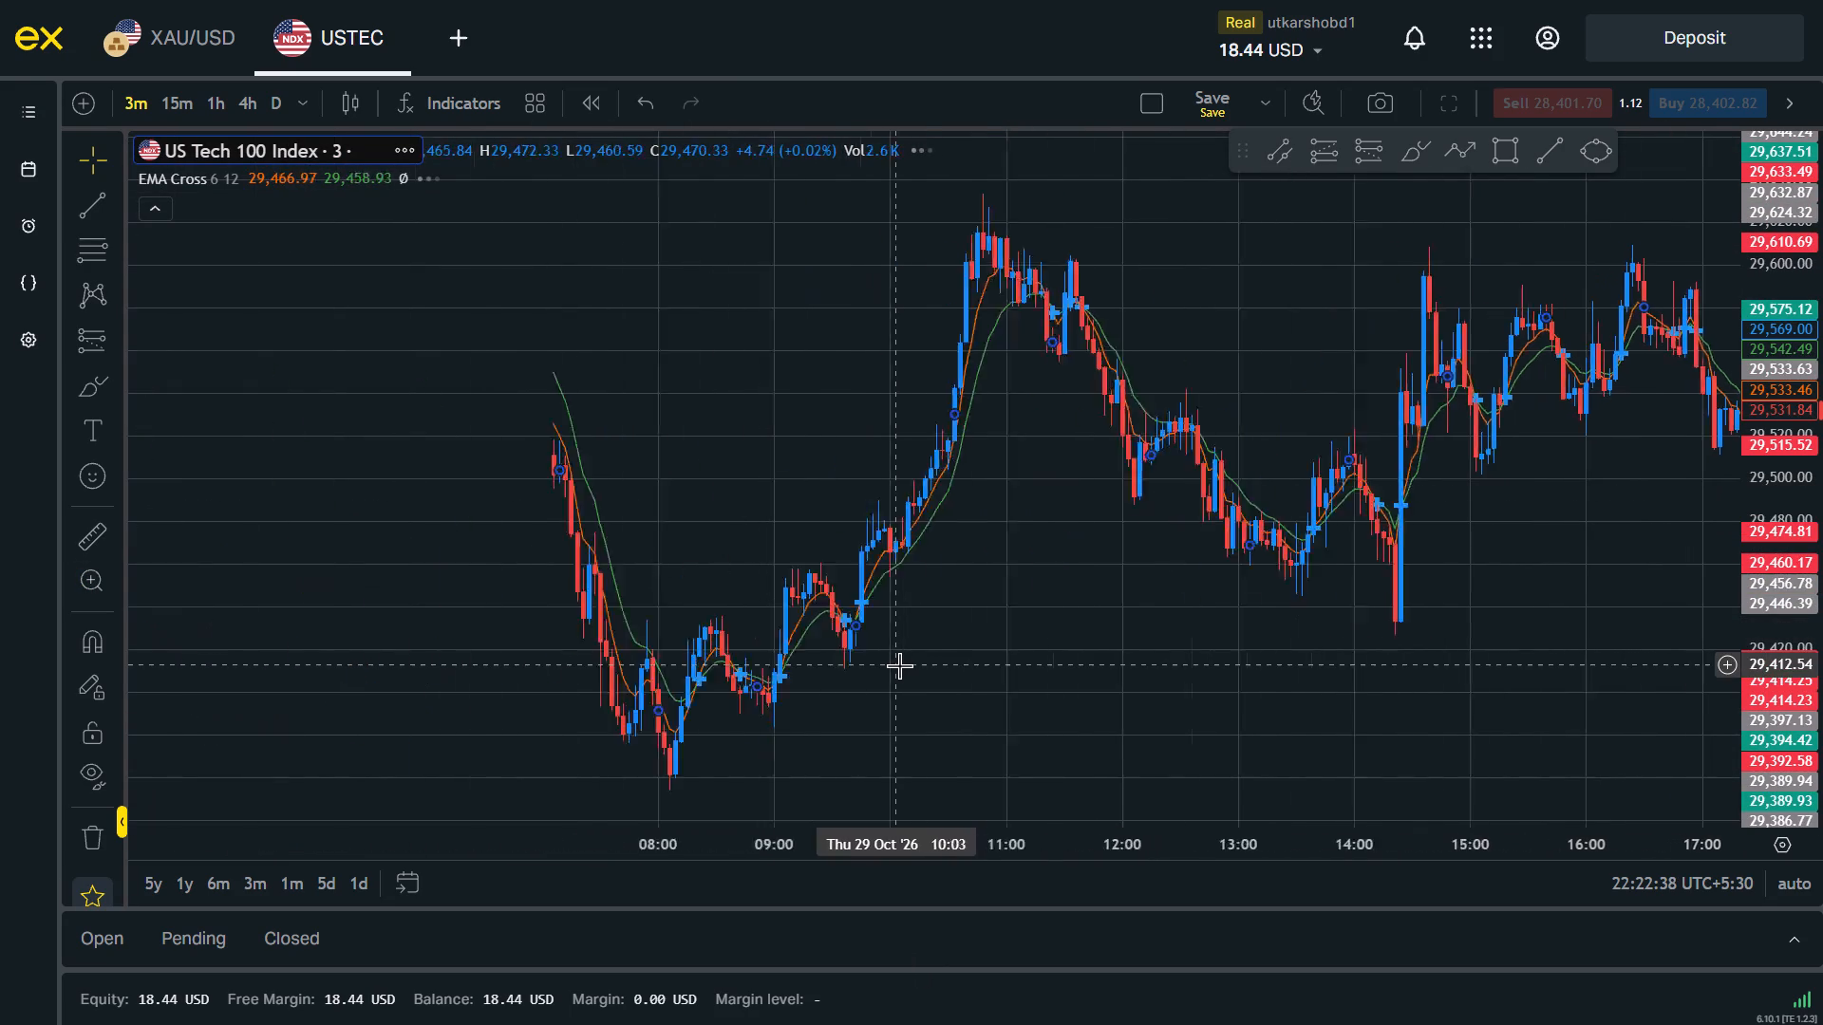
scroll(899, 665, "down", 8)
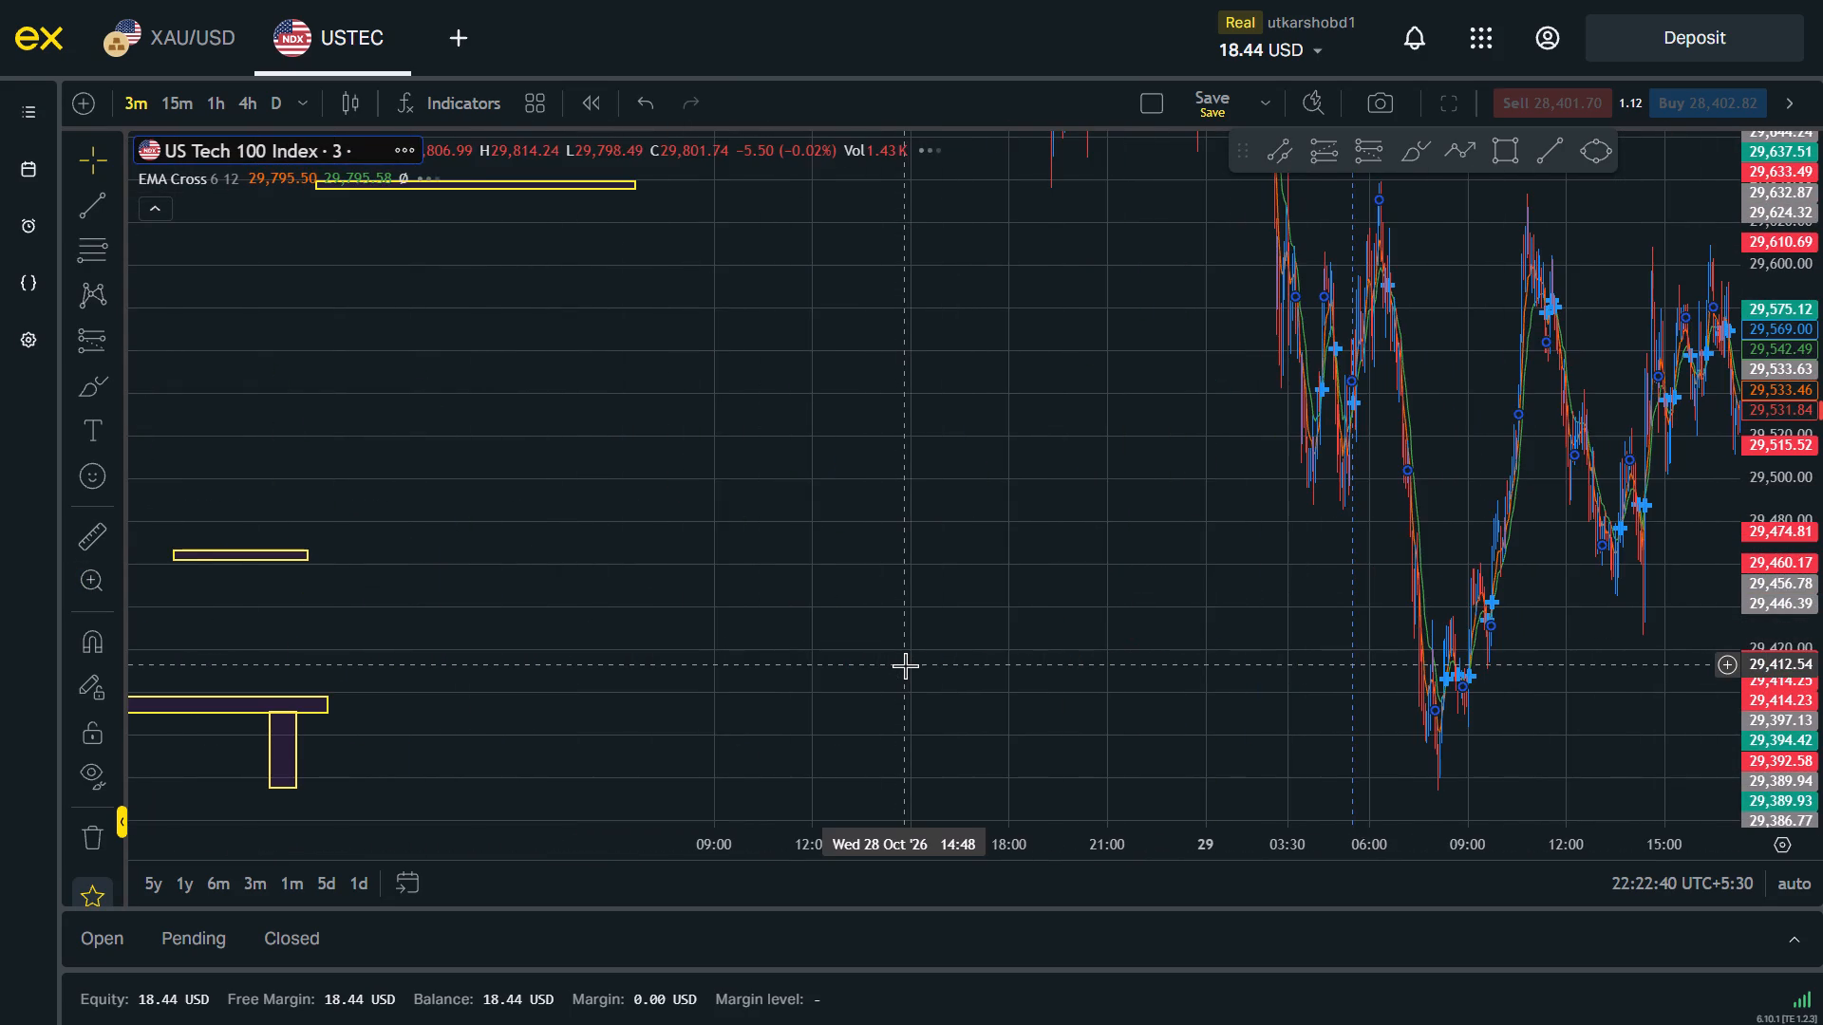
left_click_drag(583, 379, 1146, 817)
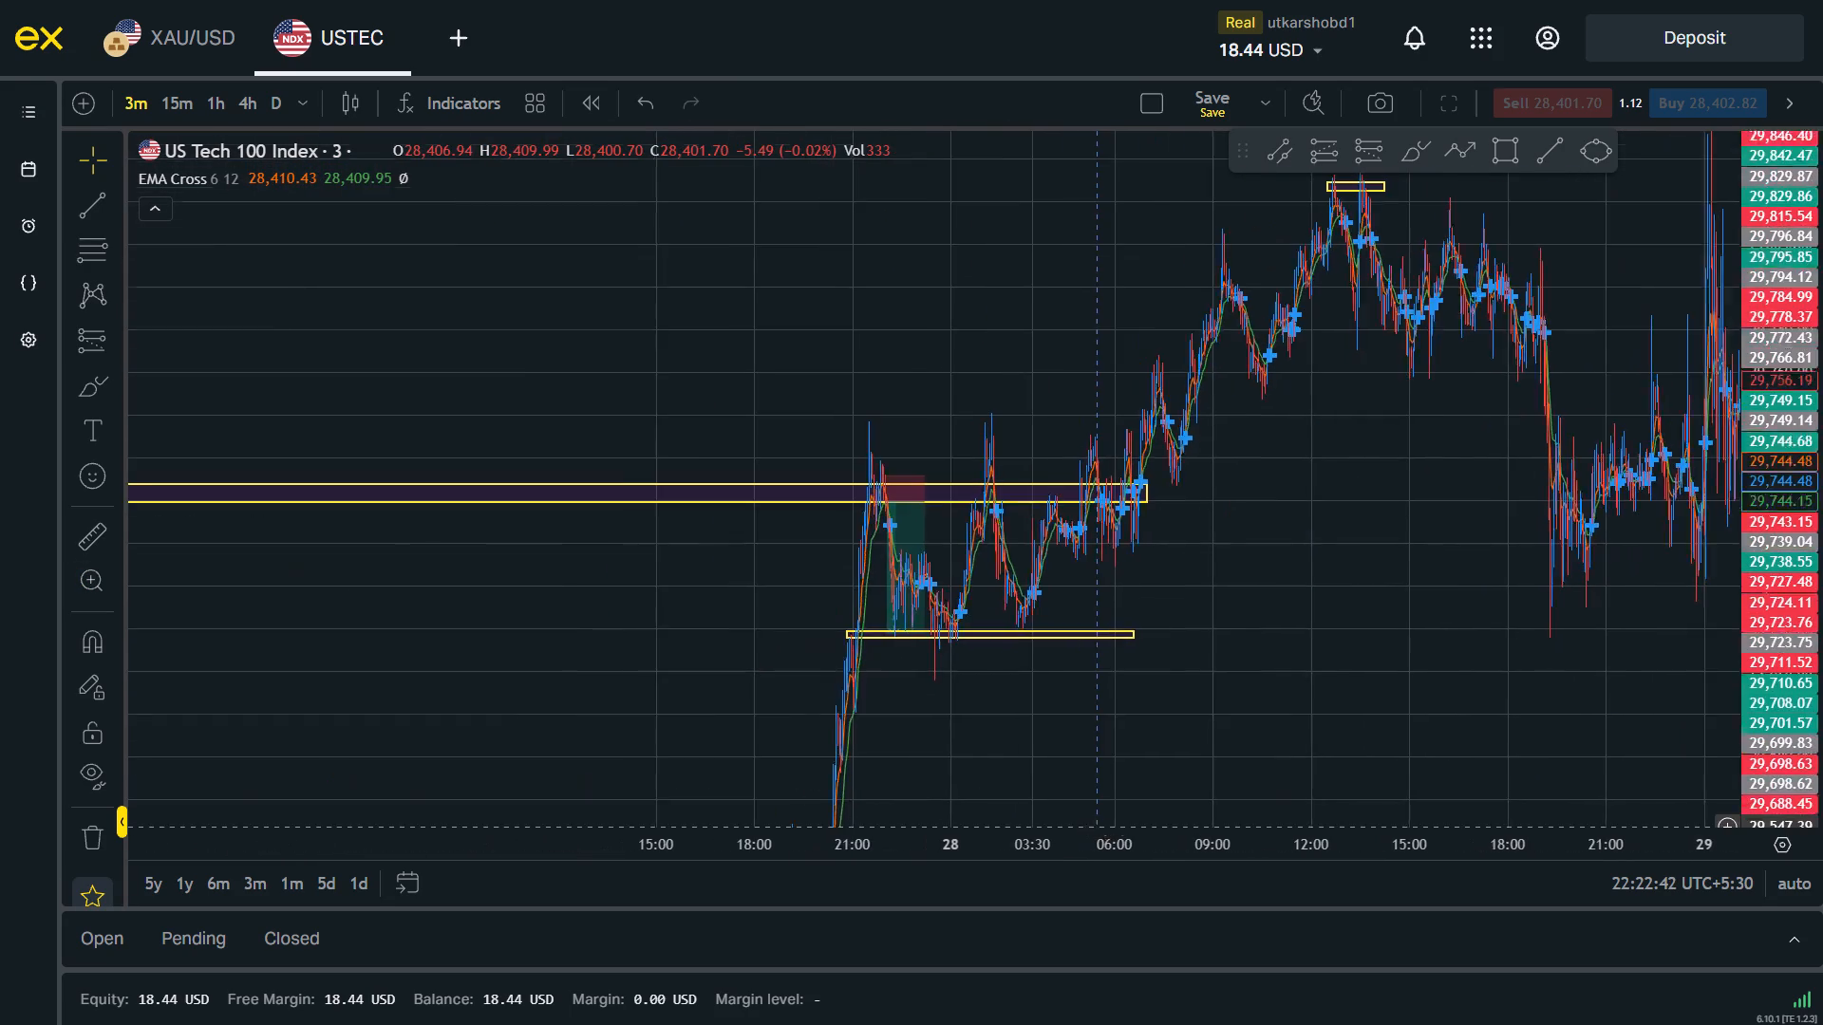
Copy a USTEC chart image framing the 27 Oct short position near 22:00 together with the yellow zones above and below it.
left_click_drag(1146, 817, 1447, 775)
scroll(835, 692, "up", 20)
scroll(835, 692, "up", 1)
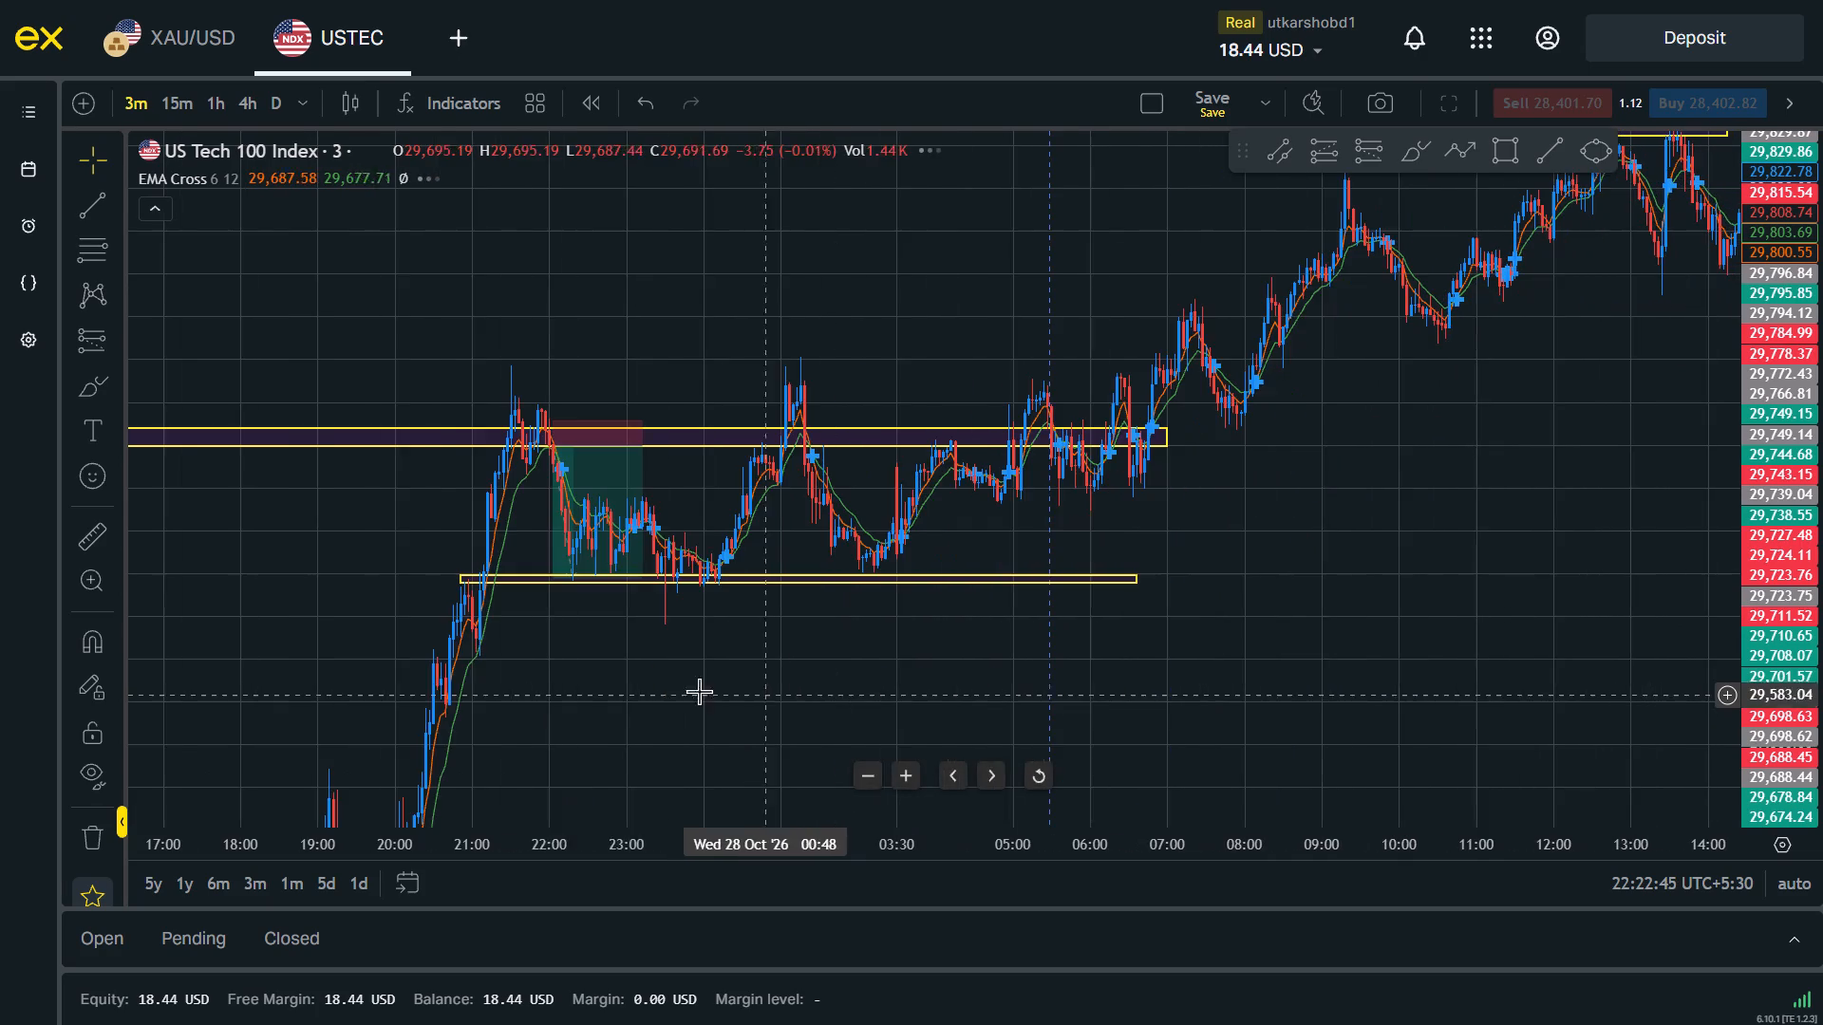
left_click_drag(487, 688, 1364, 689)
scroll(1309, 687, "up", 18)
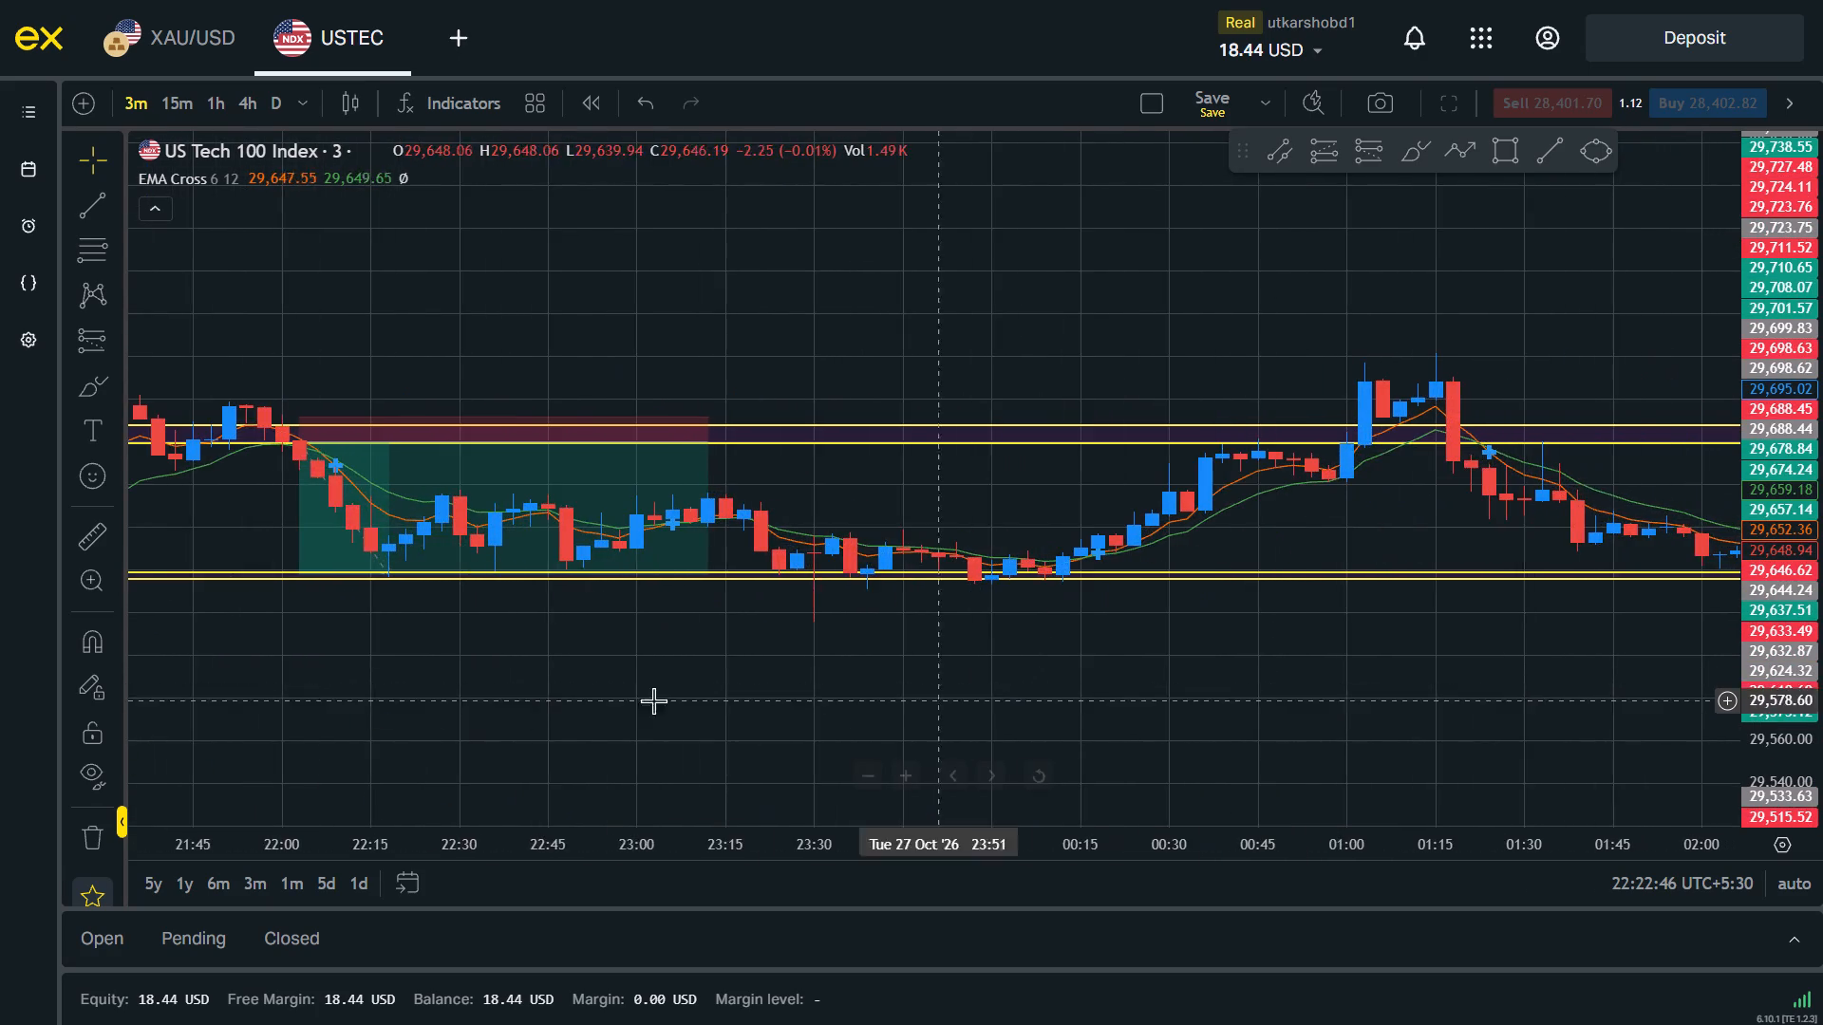
left_click_drag(461, 691, 1398, 727)
scroll(1402, 727, "down", 5)
left_click_drag(1822, 730, 1814, 469)
scroll(1625, 594, "up", 2)
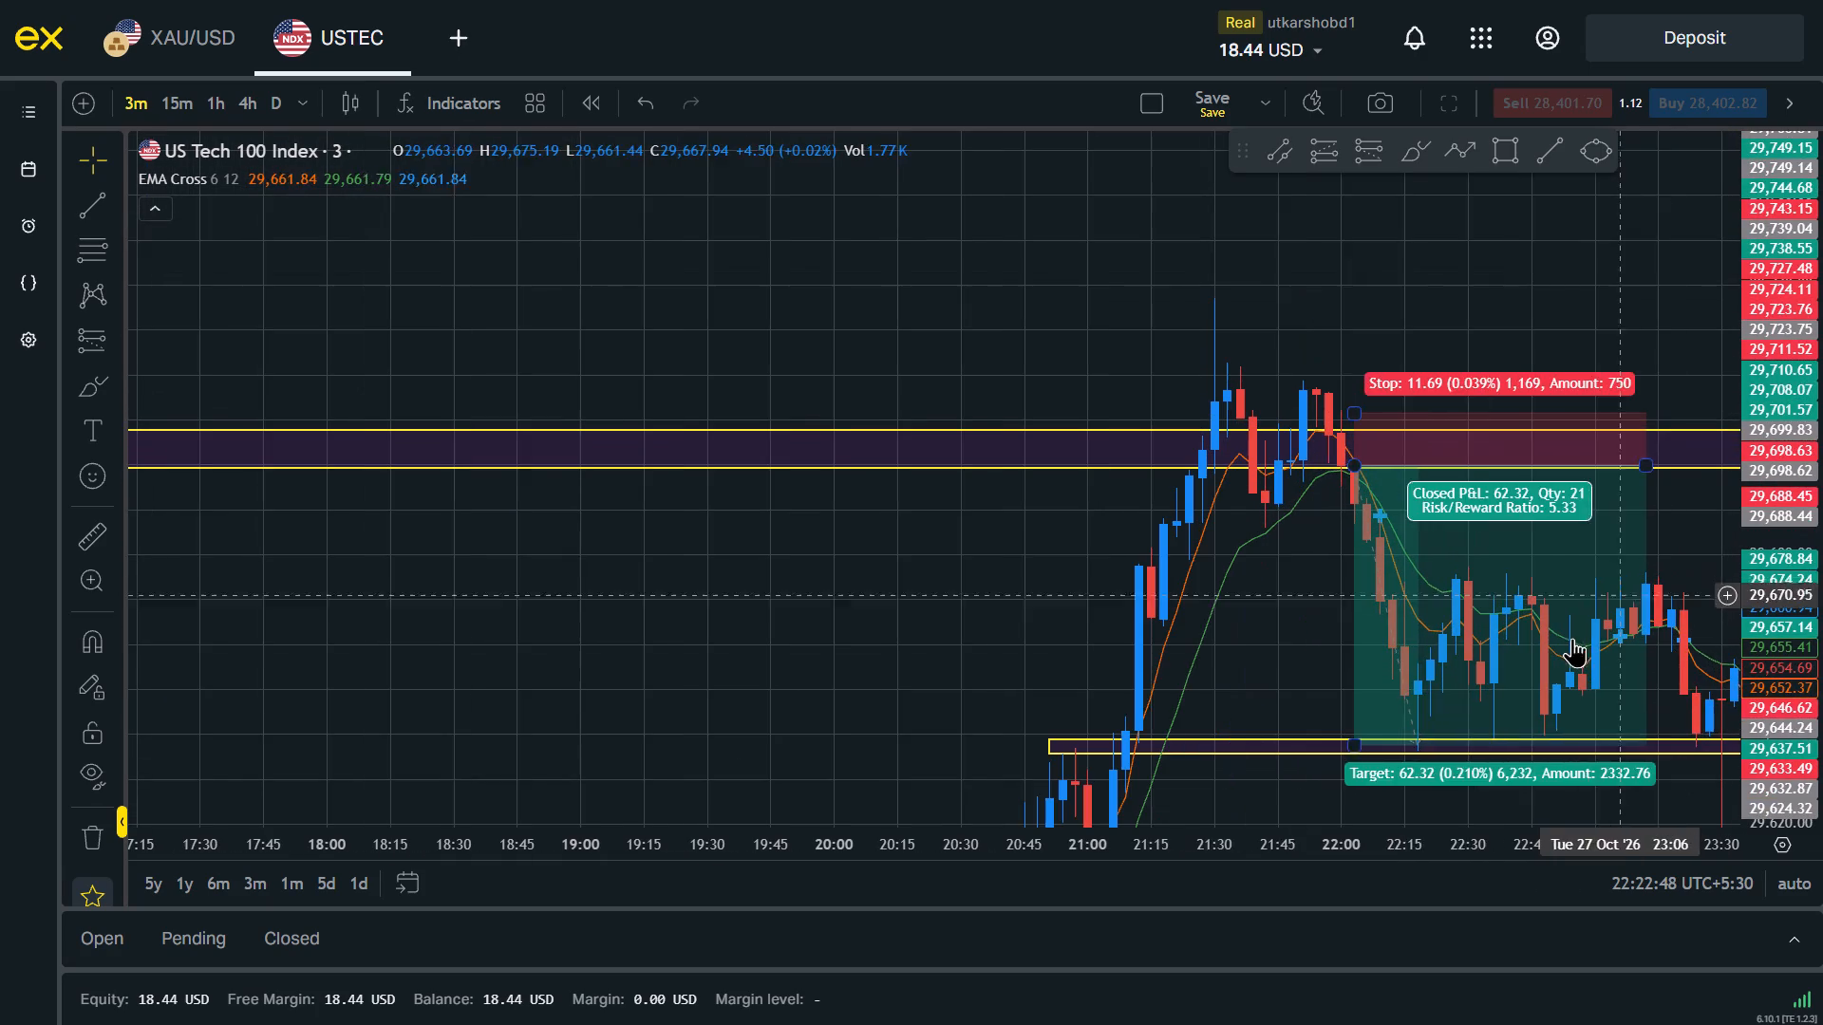
left_click_drag(860, 653, 748, 562)
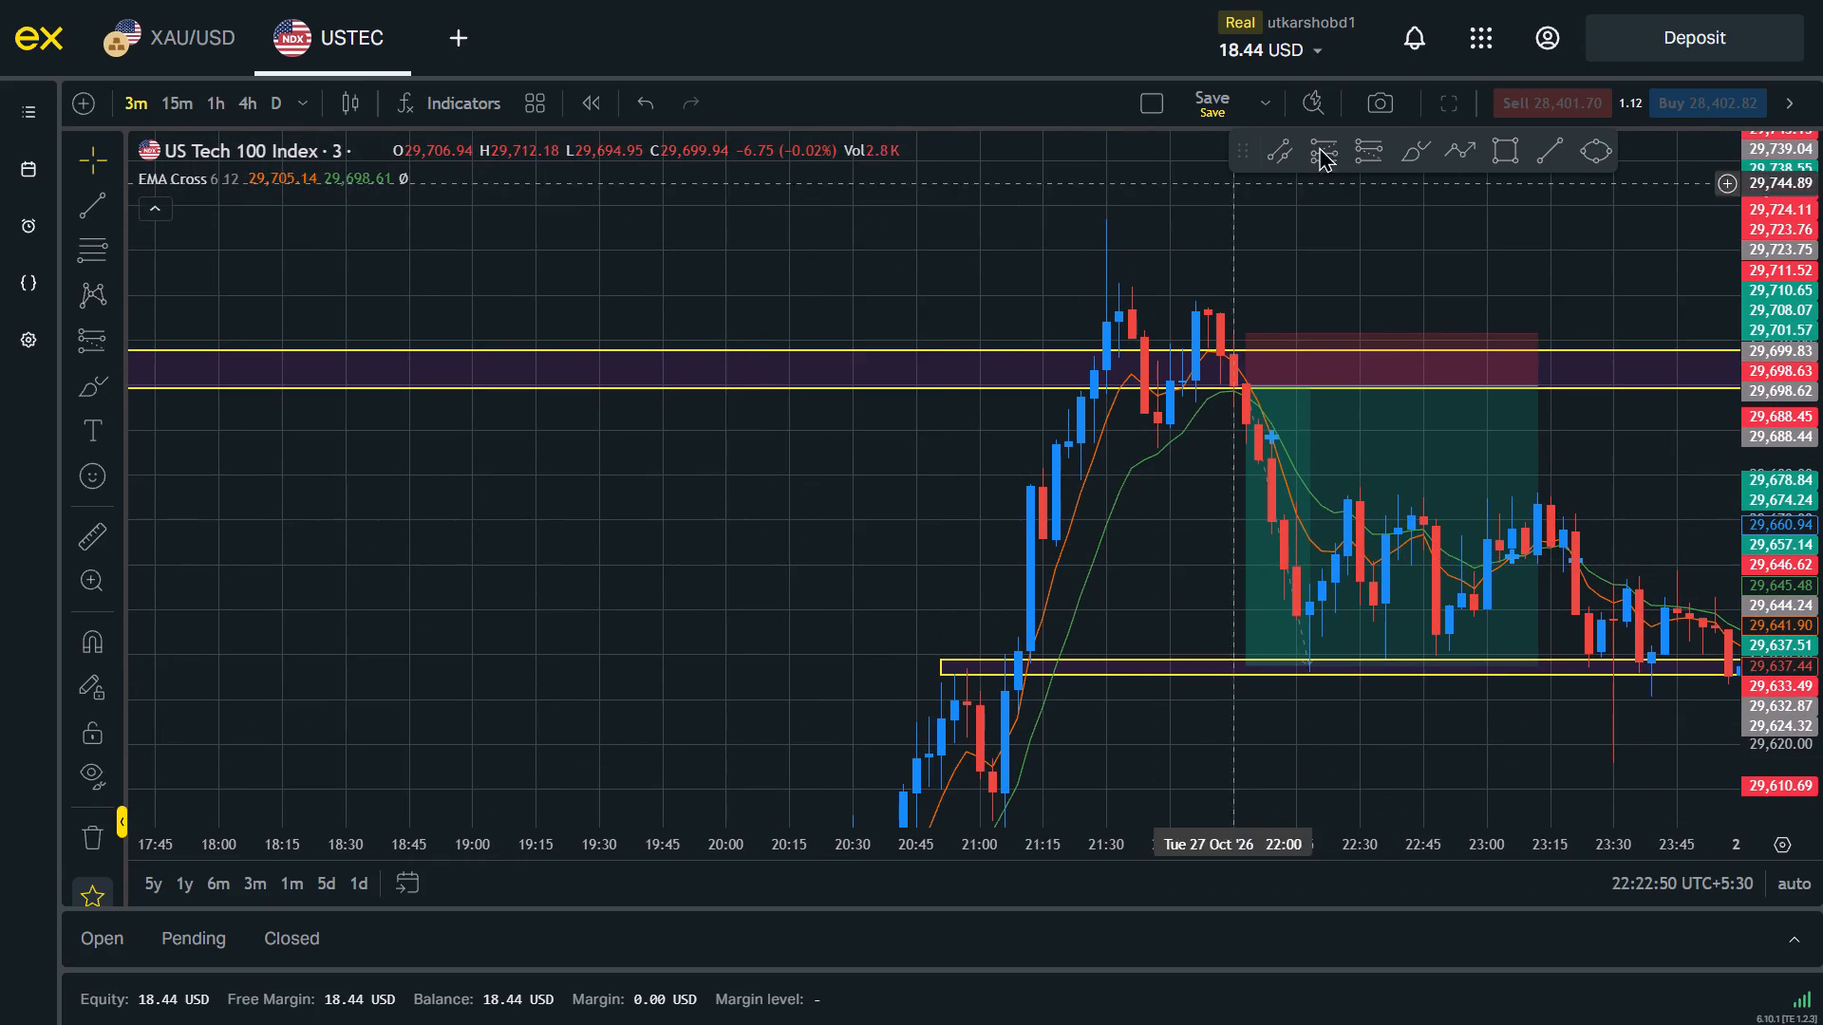
left_click(1386, 106)
left_click(1163, 264)
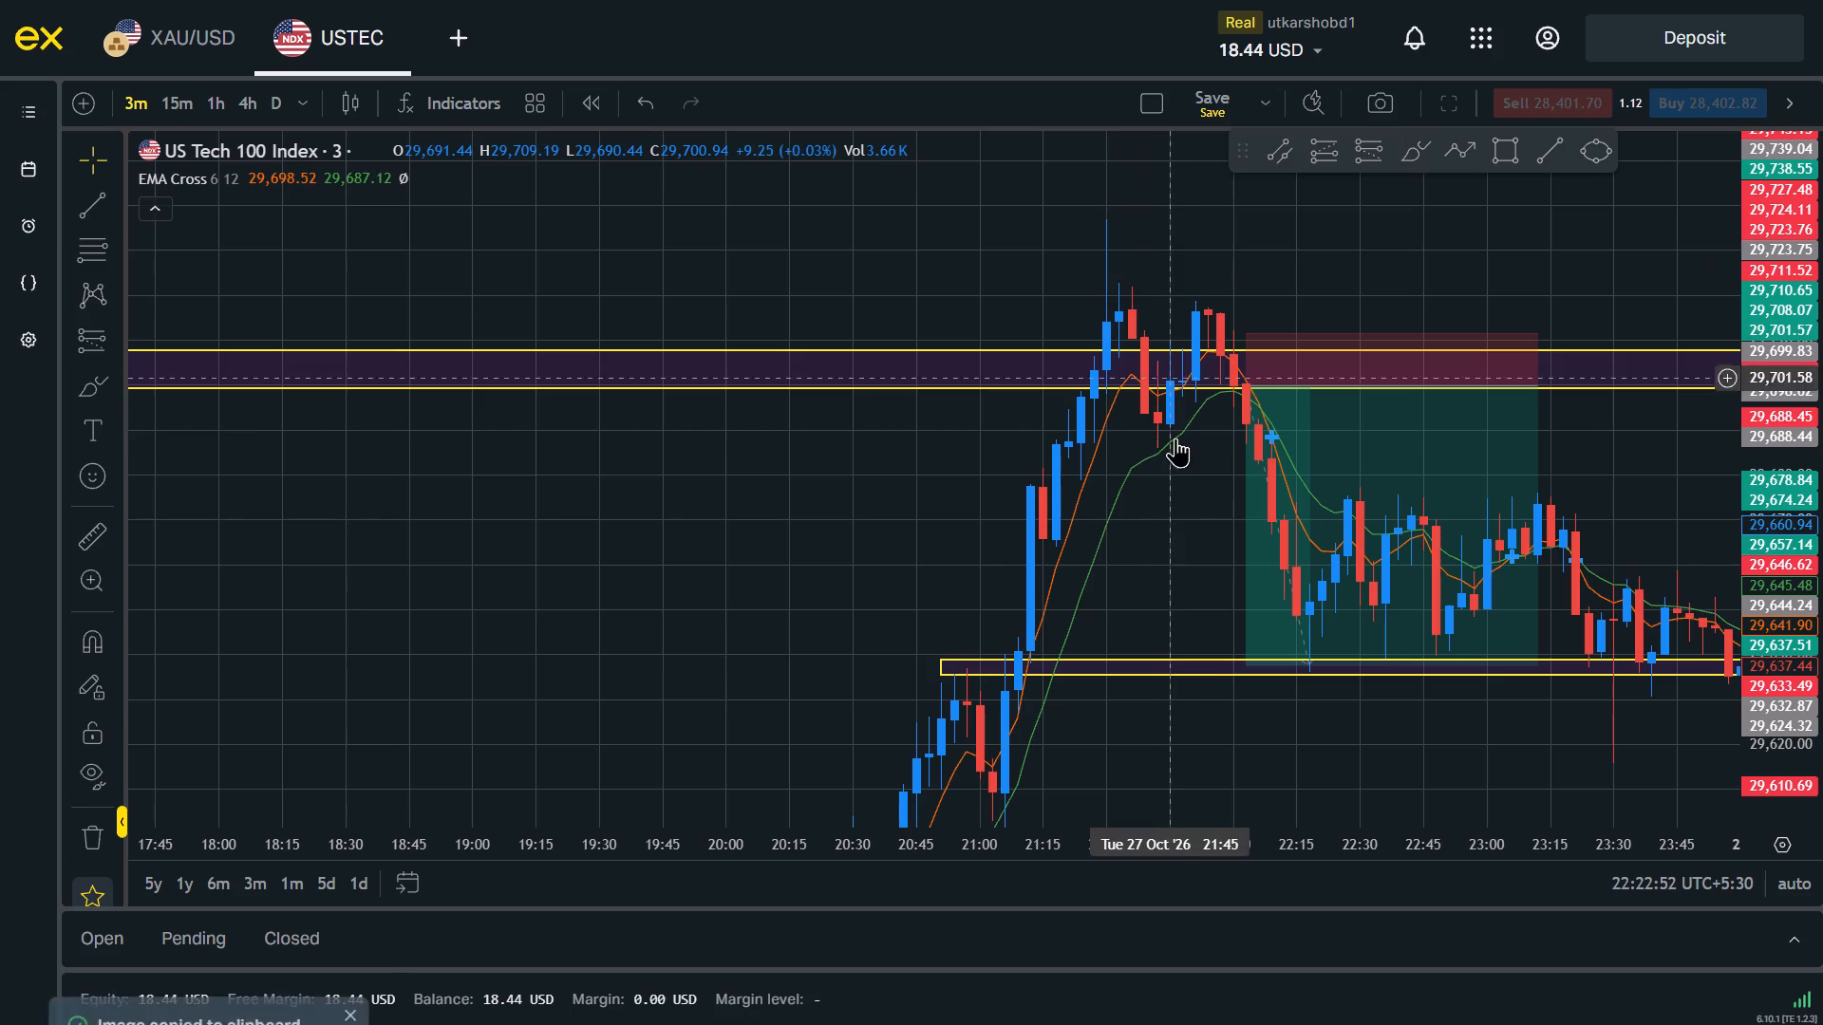
Paste the copied USTEC chart image on the empty line below the last chart in the CORRECT 2.0 Notion page.
key("ctrl+Tab")
scroll(893, 670, "down", 2)
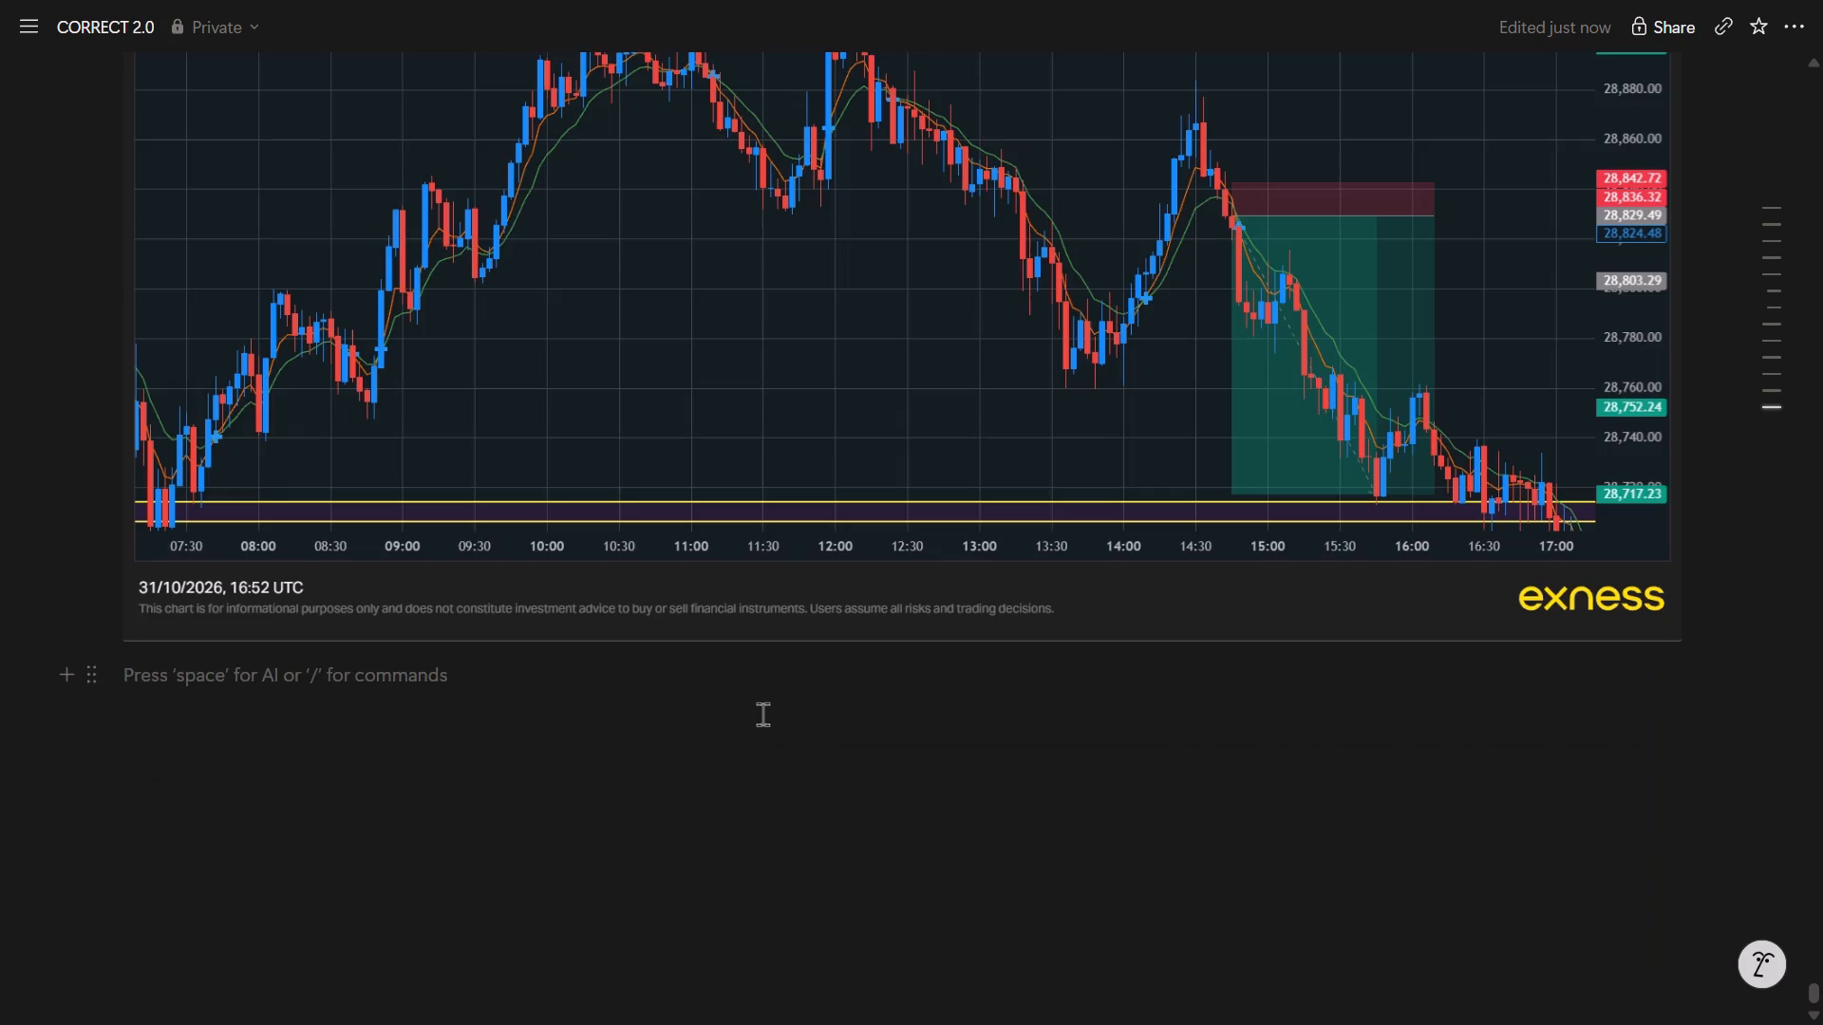
key("ctrl+v")
Look back through the USTEC 3-minute chart from the evening to the morning of 27 Oct for another sweep example.
key("ctrl+Tab")
left_click_drag(715, 652, 929, 235)
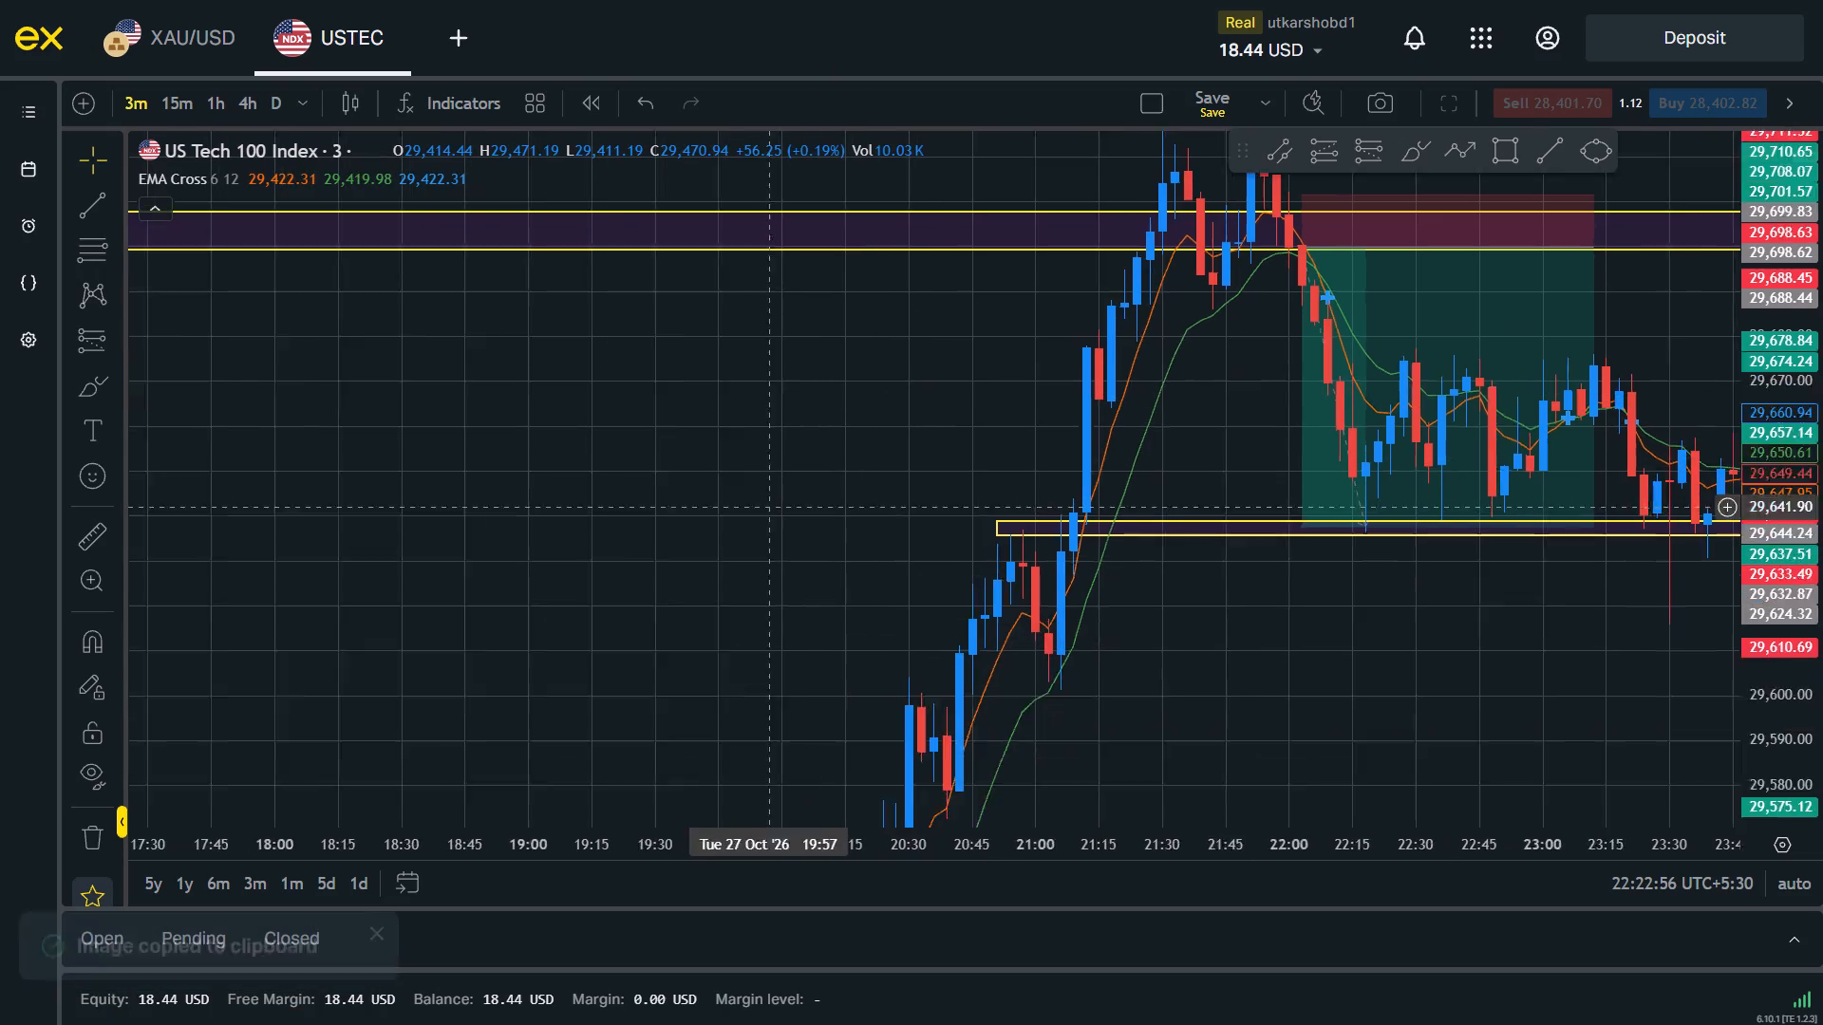
left_click_drag(929, 235, 951, 205)
left_click_drag(831, 634, 1176, 202)
left_click_drag(1350, 671, 1447, 483)
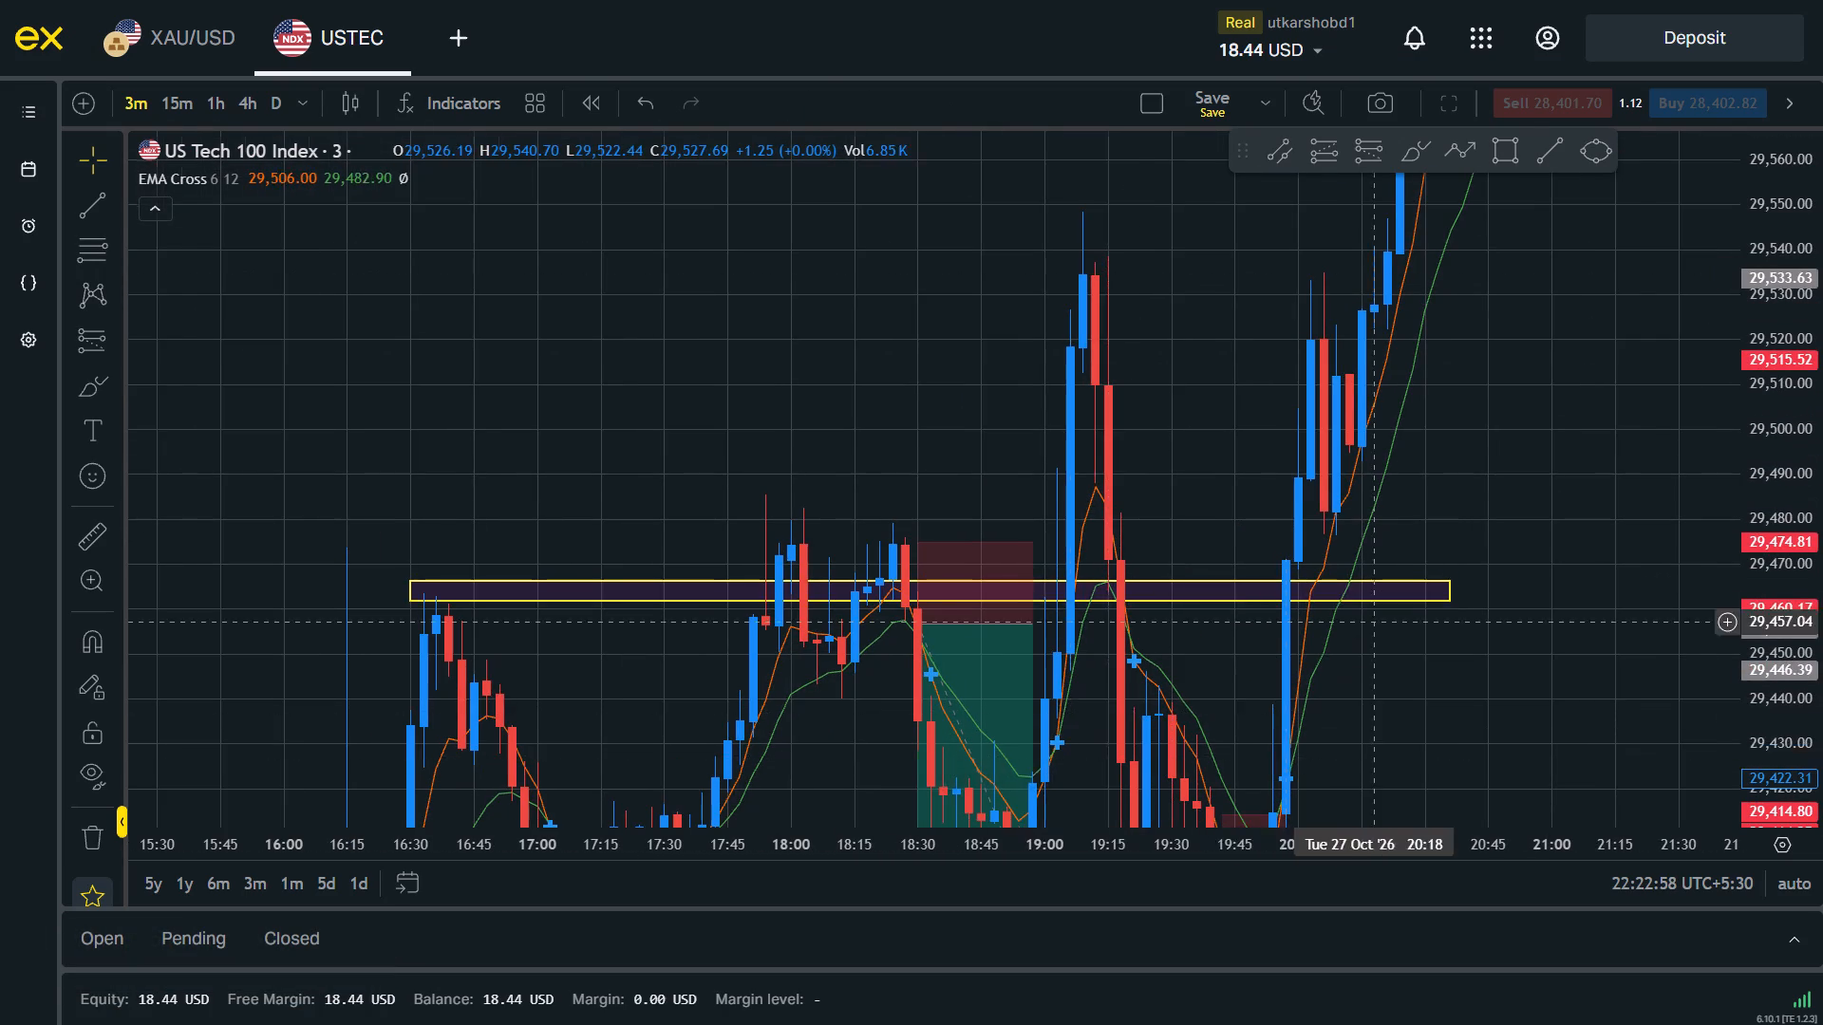
left_click_drag(1447, 483, 1599, 330)
left_click_drag(713, 774, 1537, 321)
left_click_drag(742, 559, 1206, 221)
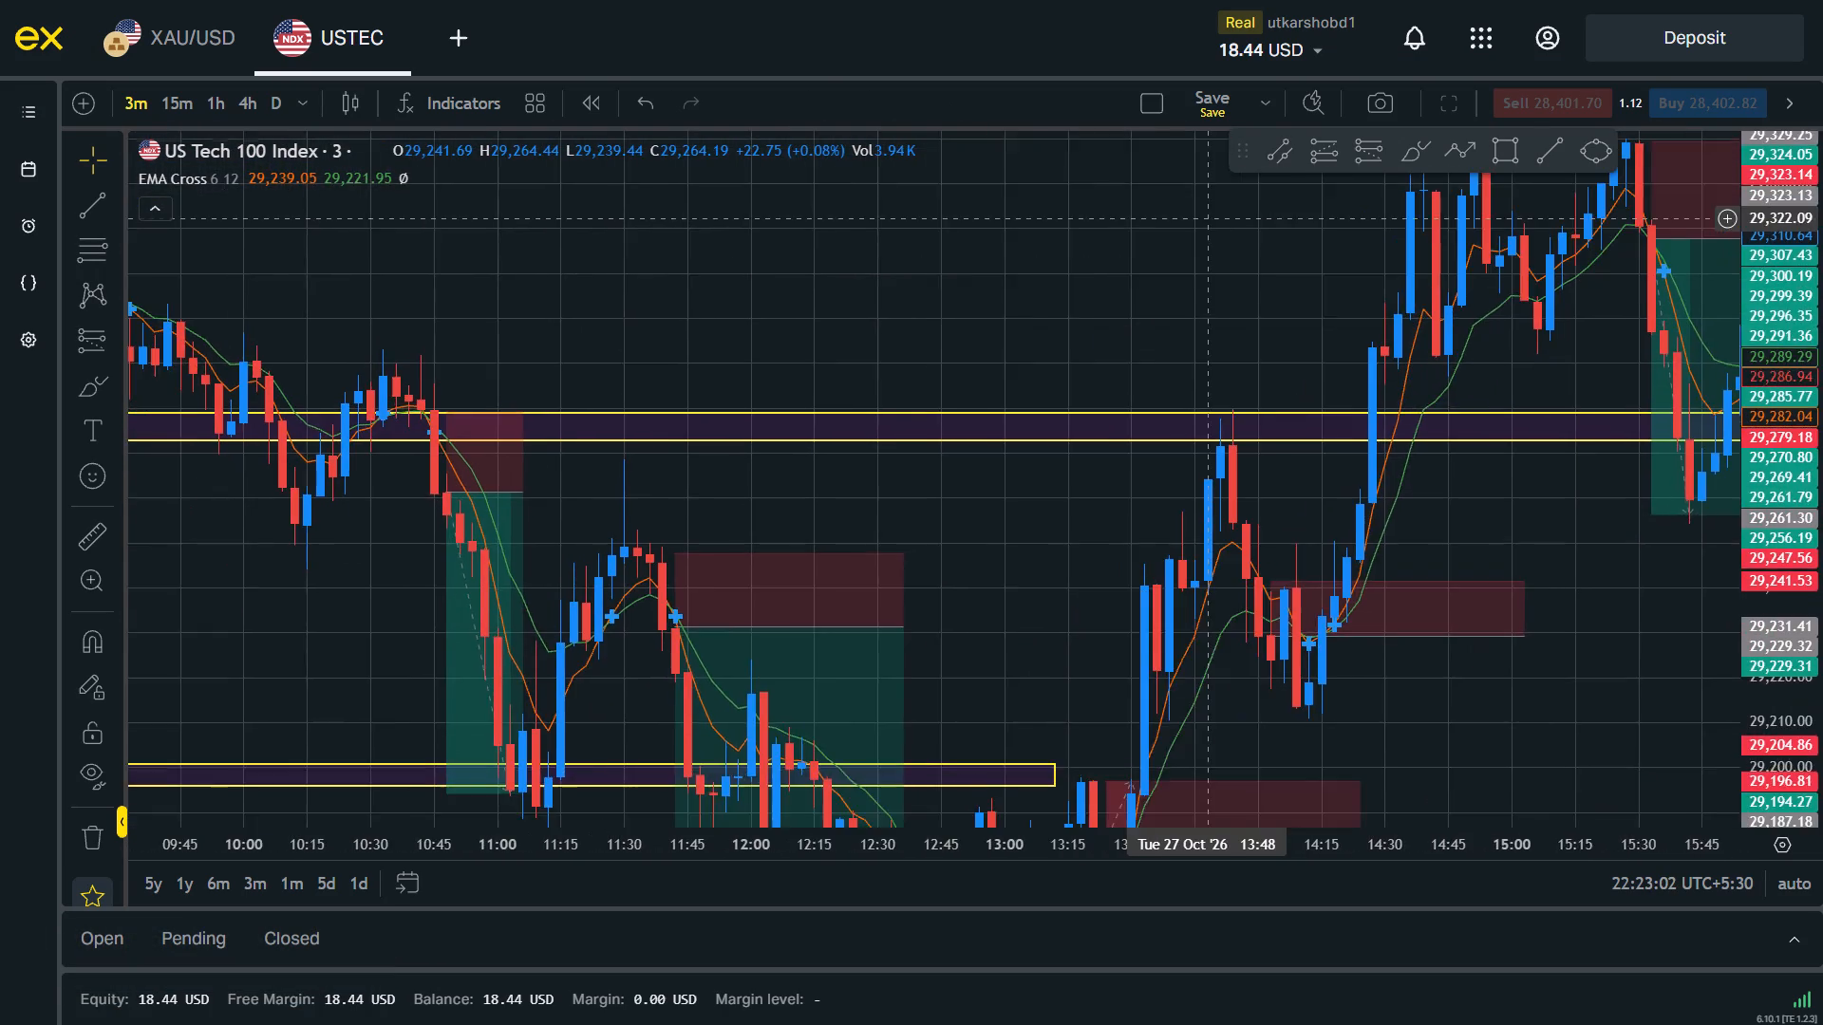
left_click_drag(1206, 221, 1105, 263)
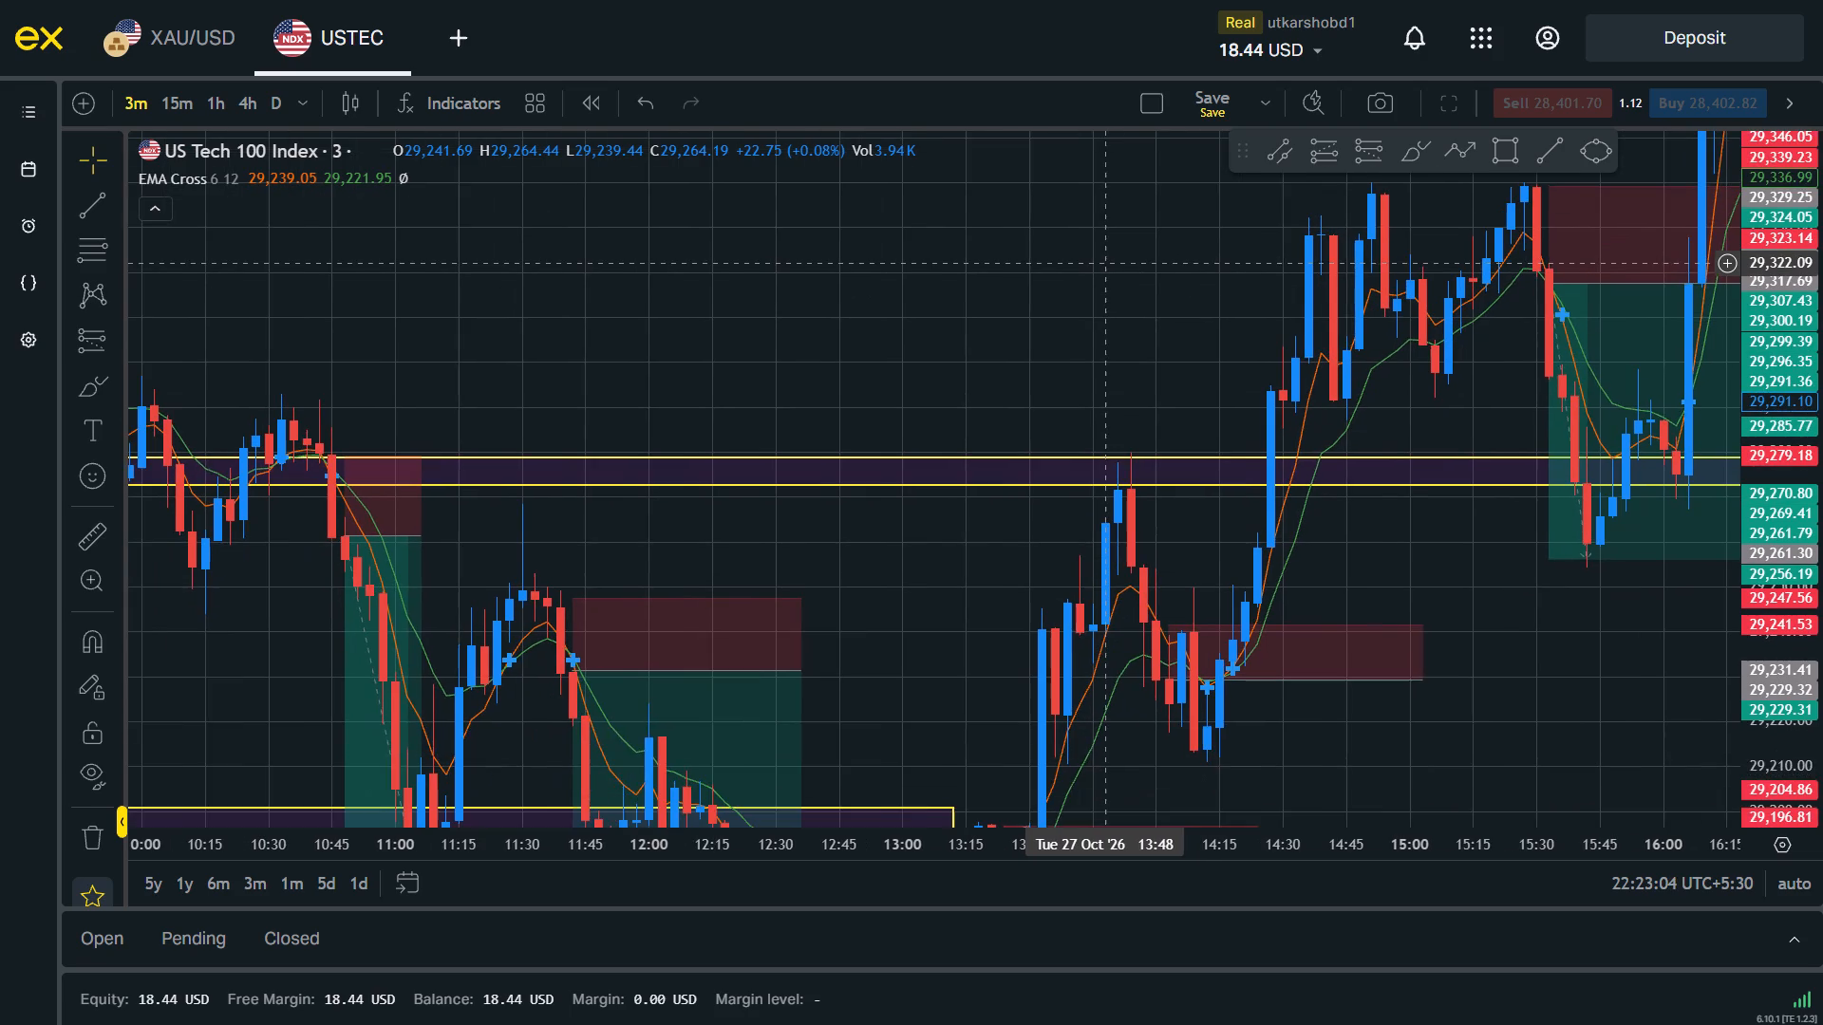
left_click_drag(1105, 263, 1322, 48)
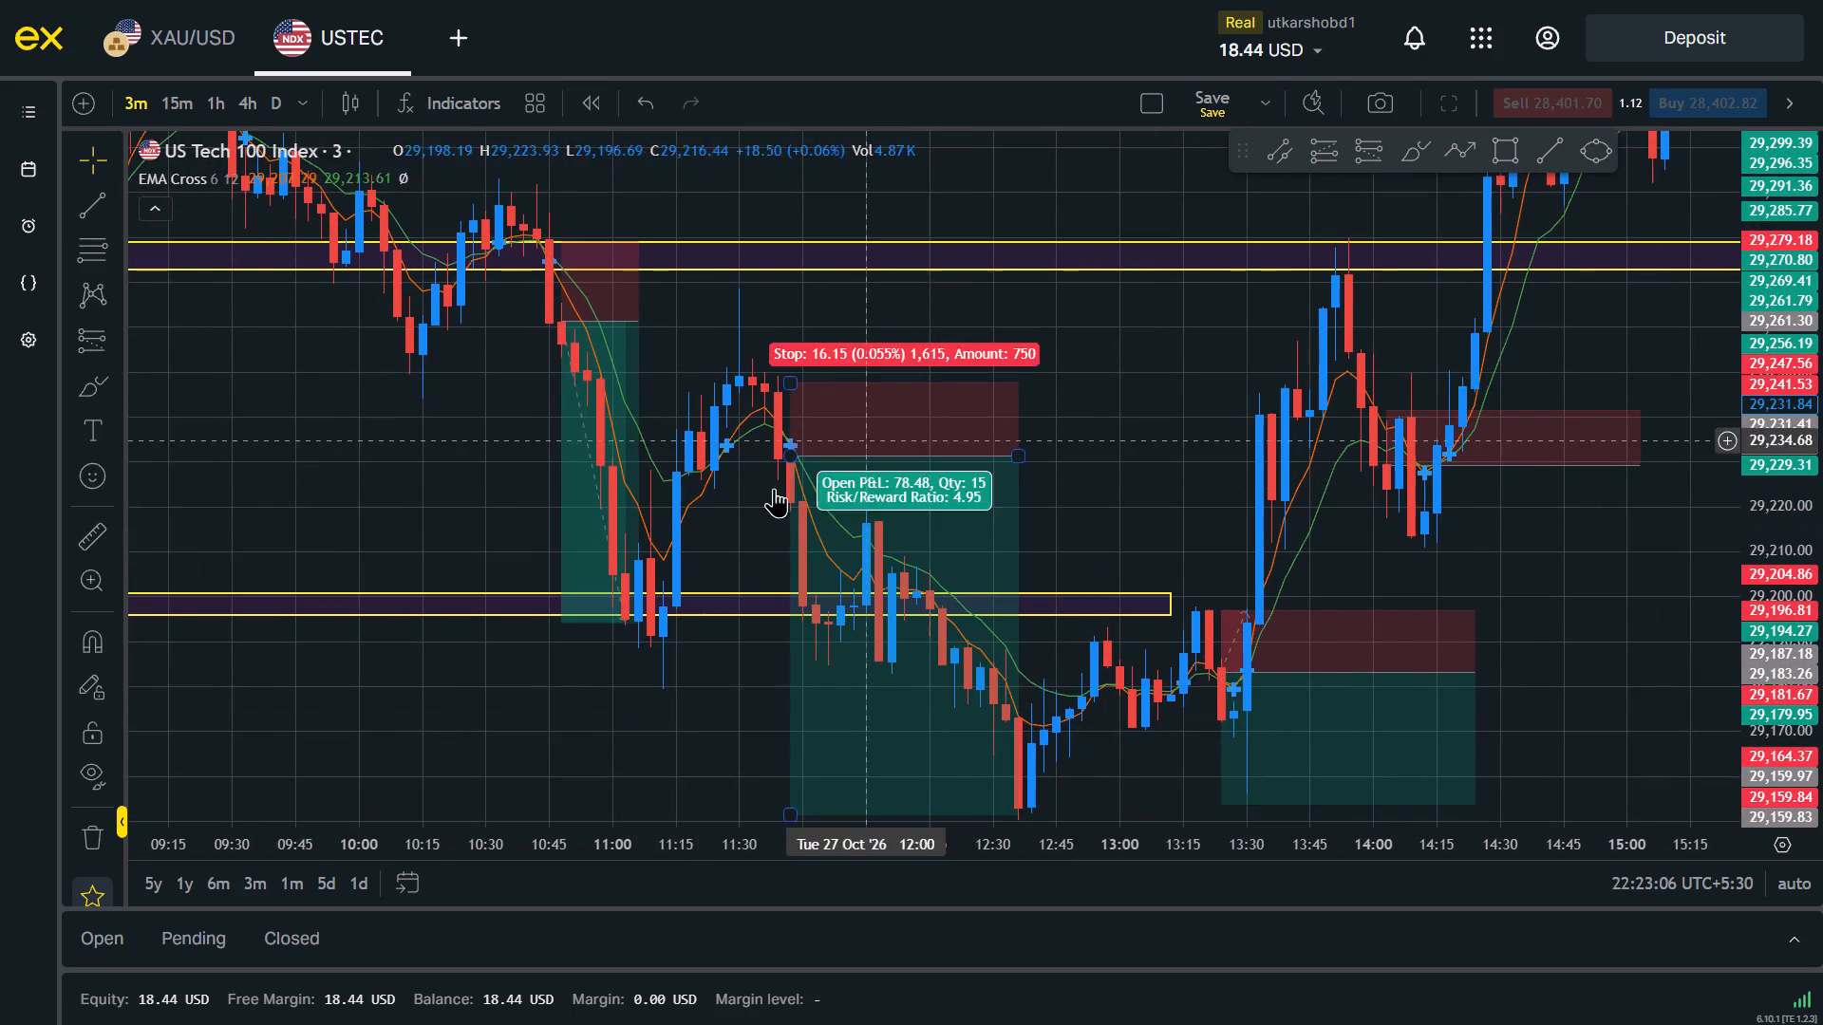
left_click_drag(283, 412, 797, 570)
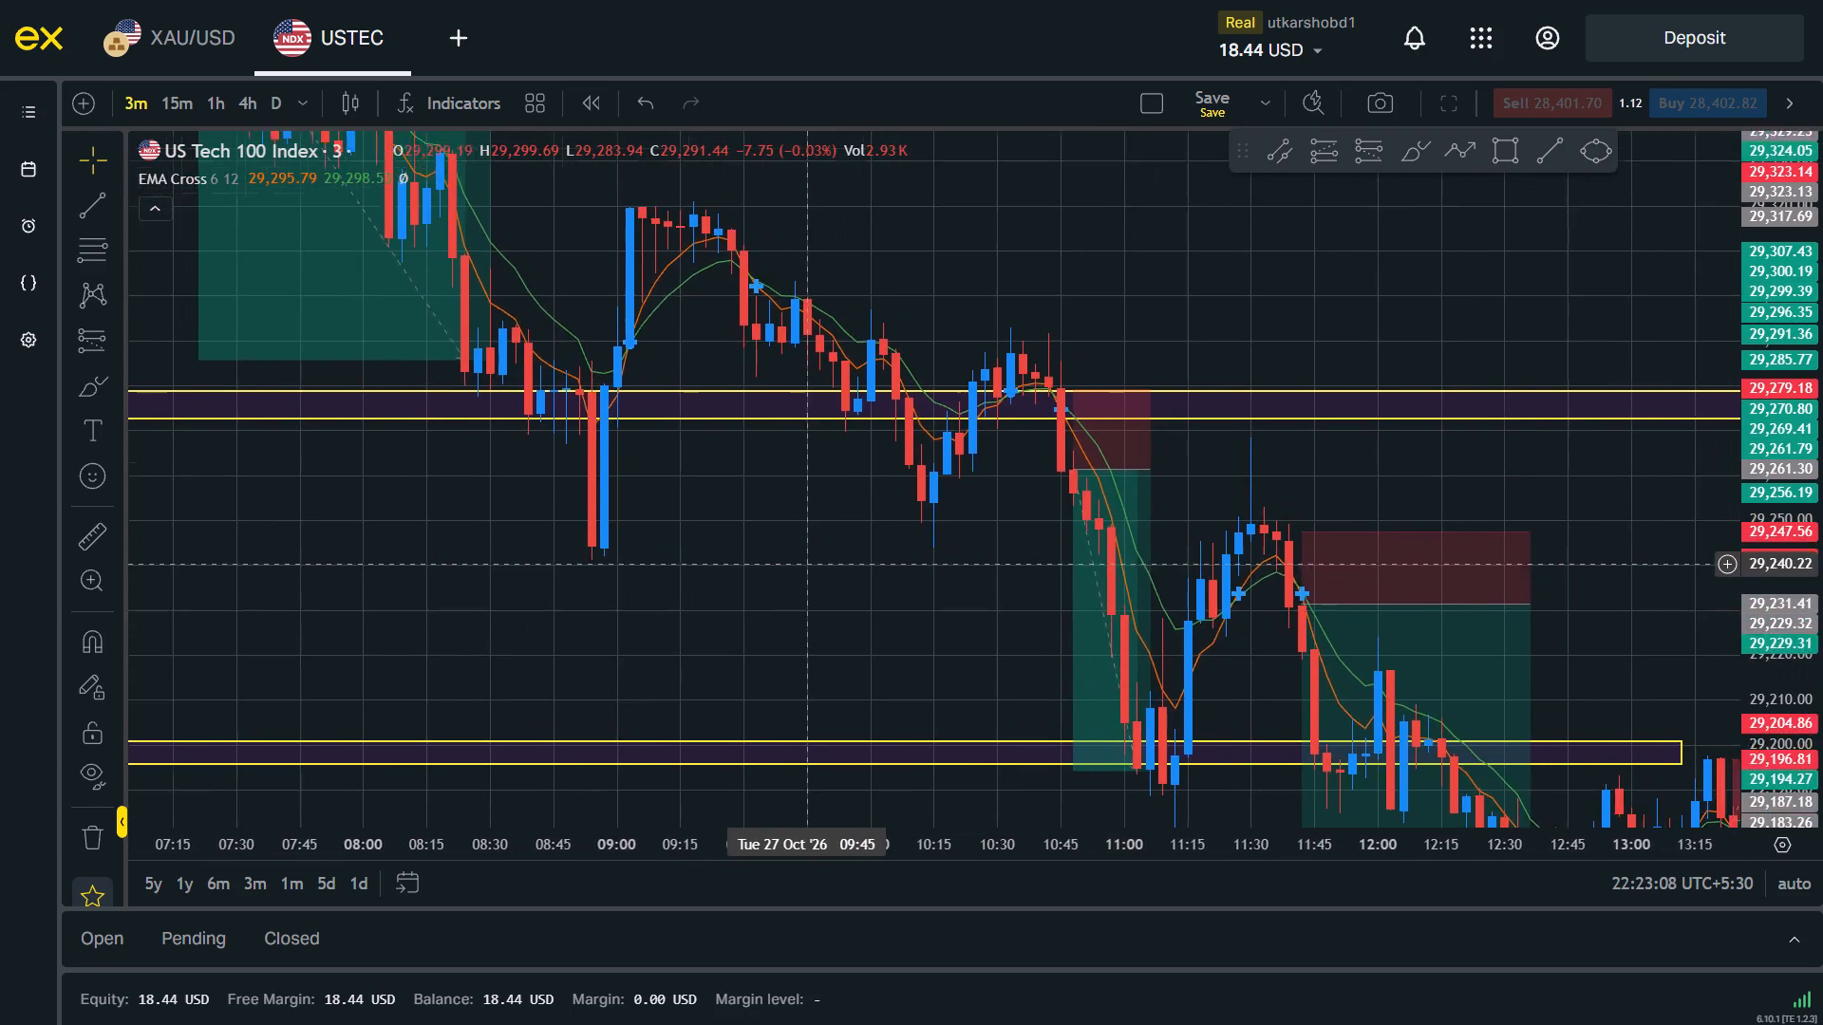
left_click_drag(797, 570, 587, 482)
Delete the short position drawing that starts at 13:24 on 27 Oct from the USTEC chart.
scroll(588, 480, "down", 2)
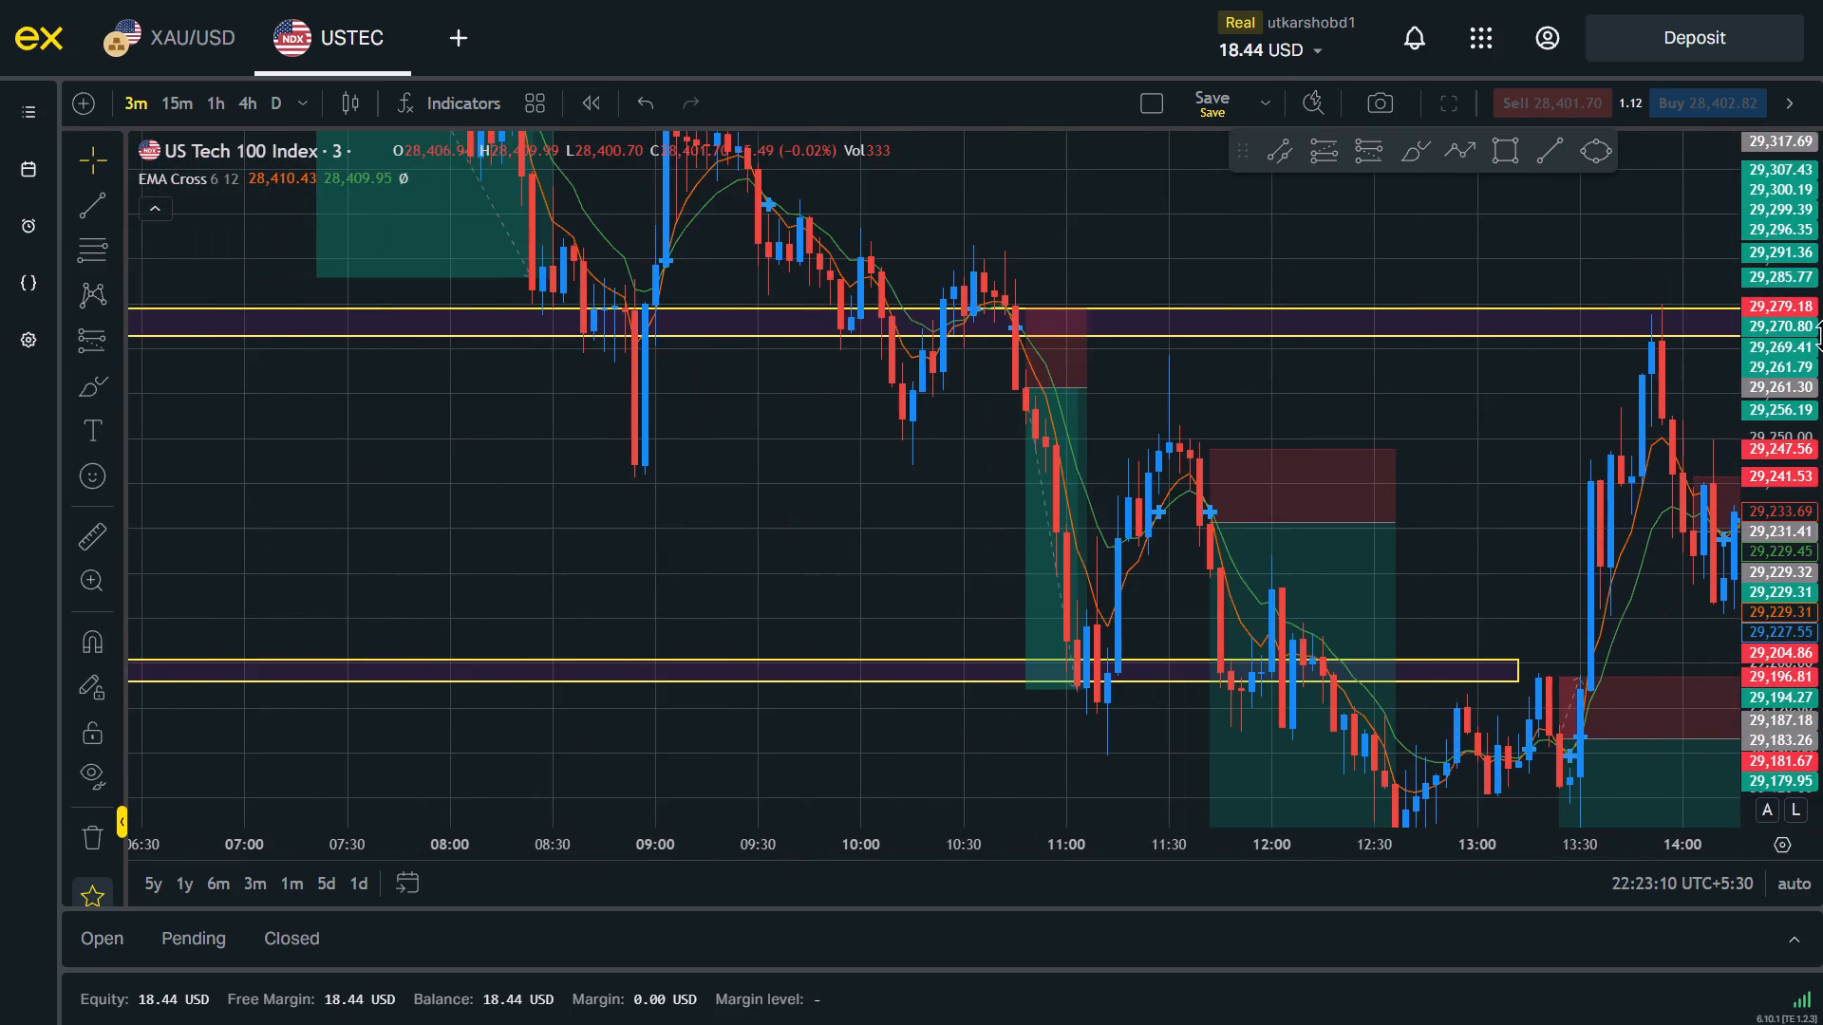
left_click_drag(1822, 334, 1822, 449)
left_click_drag(1550, 512, 1423, 501)
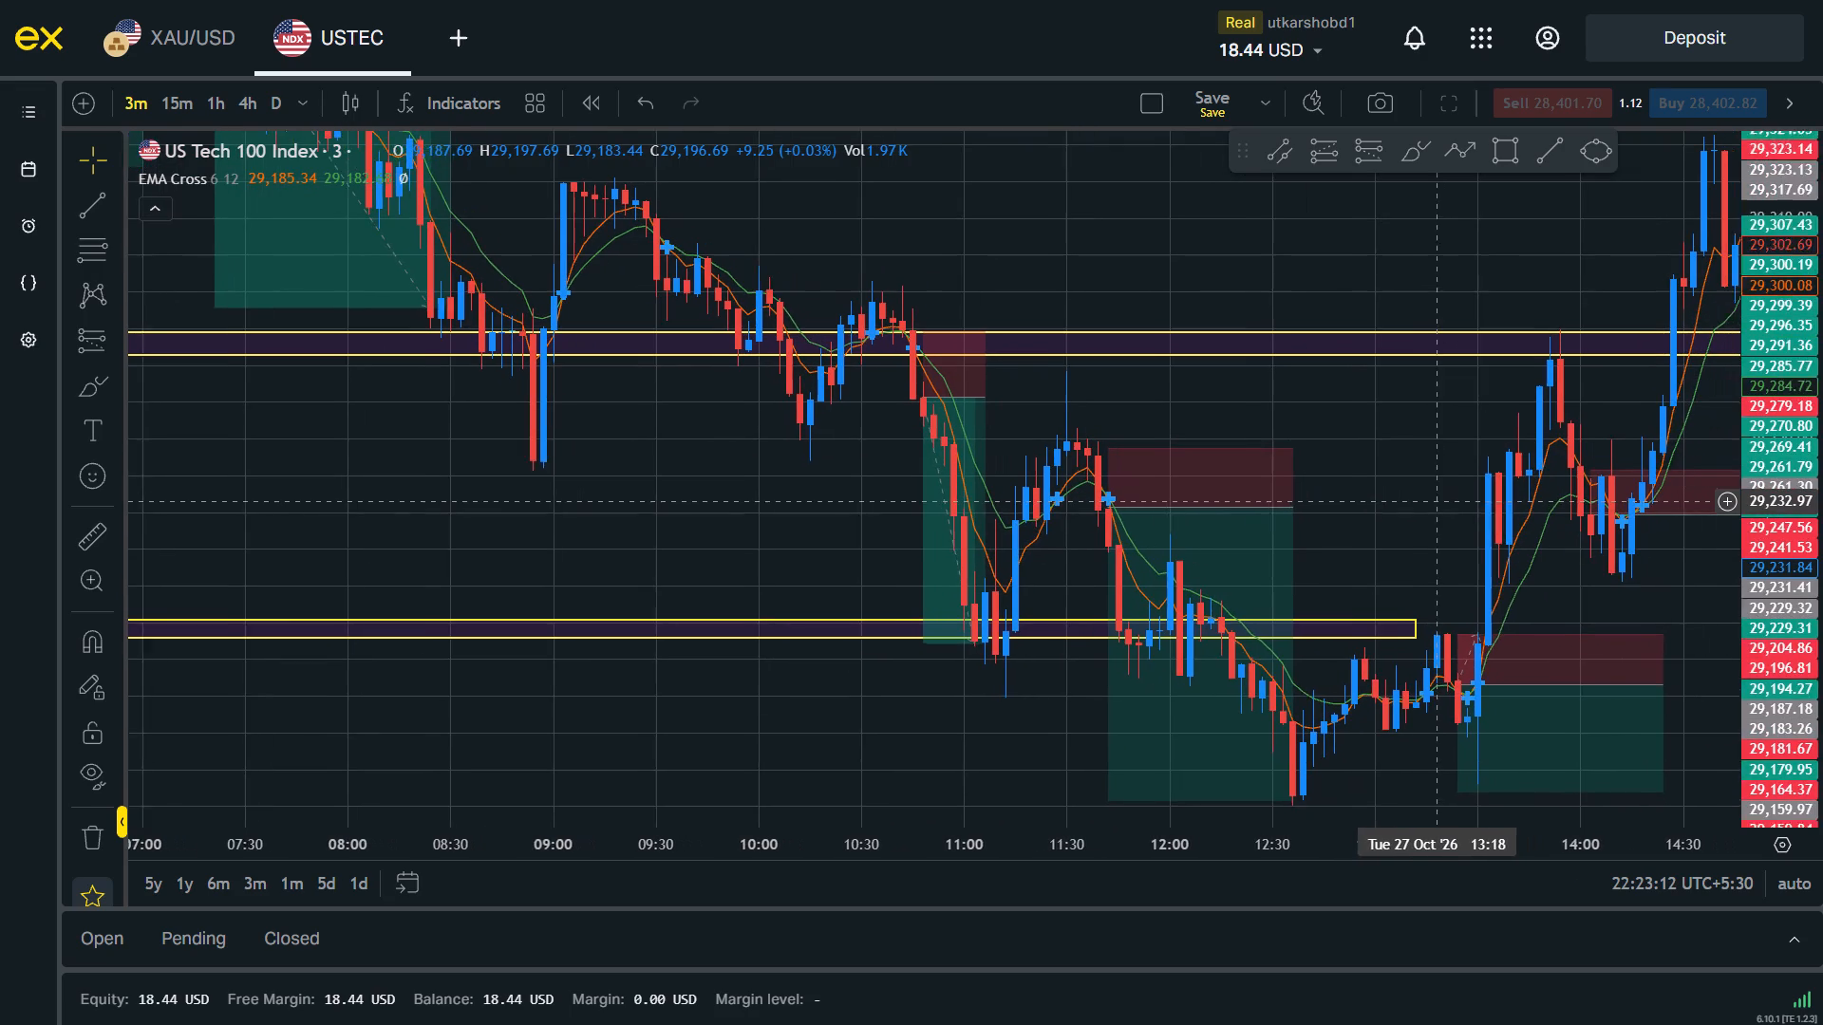
left_click_drag(1423, 501, 1421, 501)
left_click(1500, 677)
left_click(966, 314)
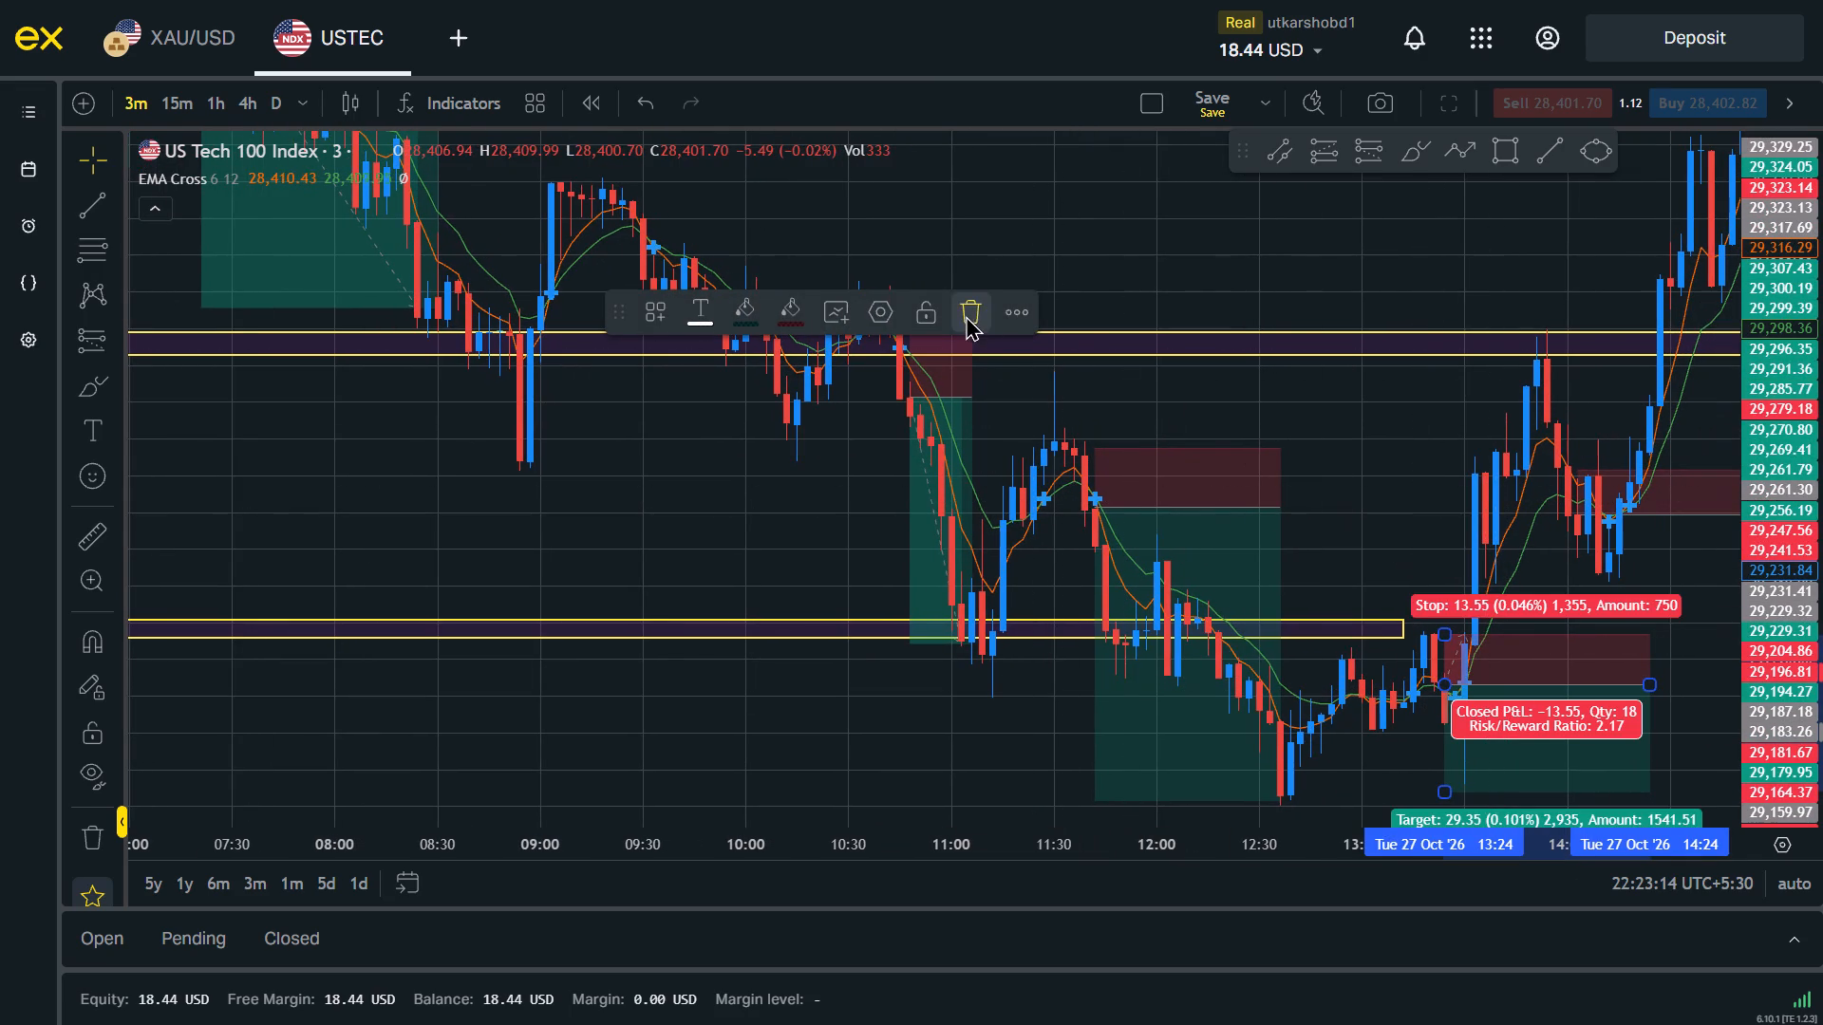
Copy a USTEC chart image framing the 27 Oct short positions near 10:45 and 11:45 with the yellow zones around them.
left_click_drag(1314, 475, 968, 431)
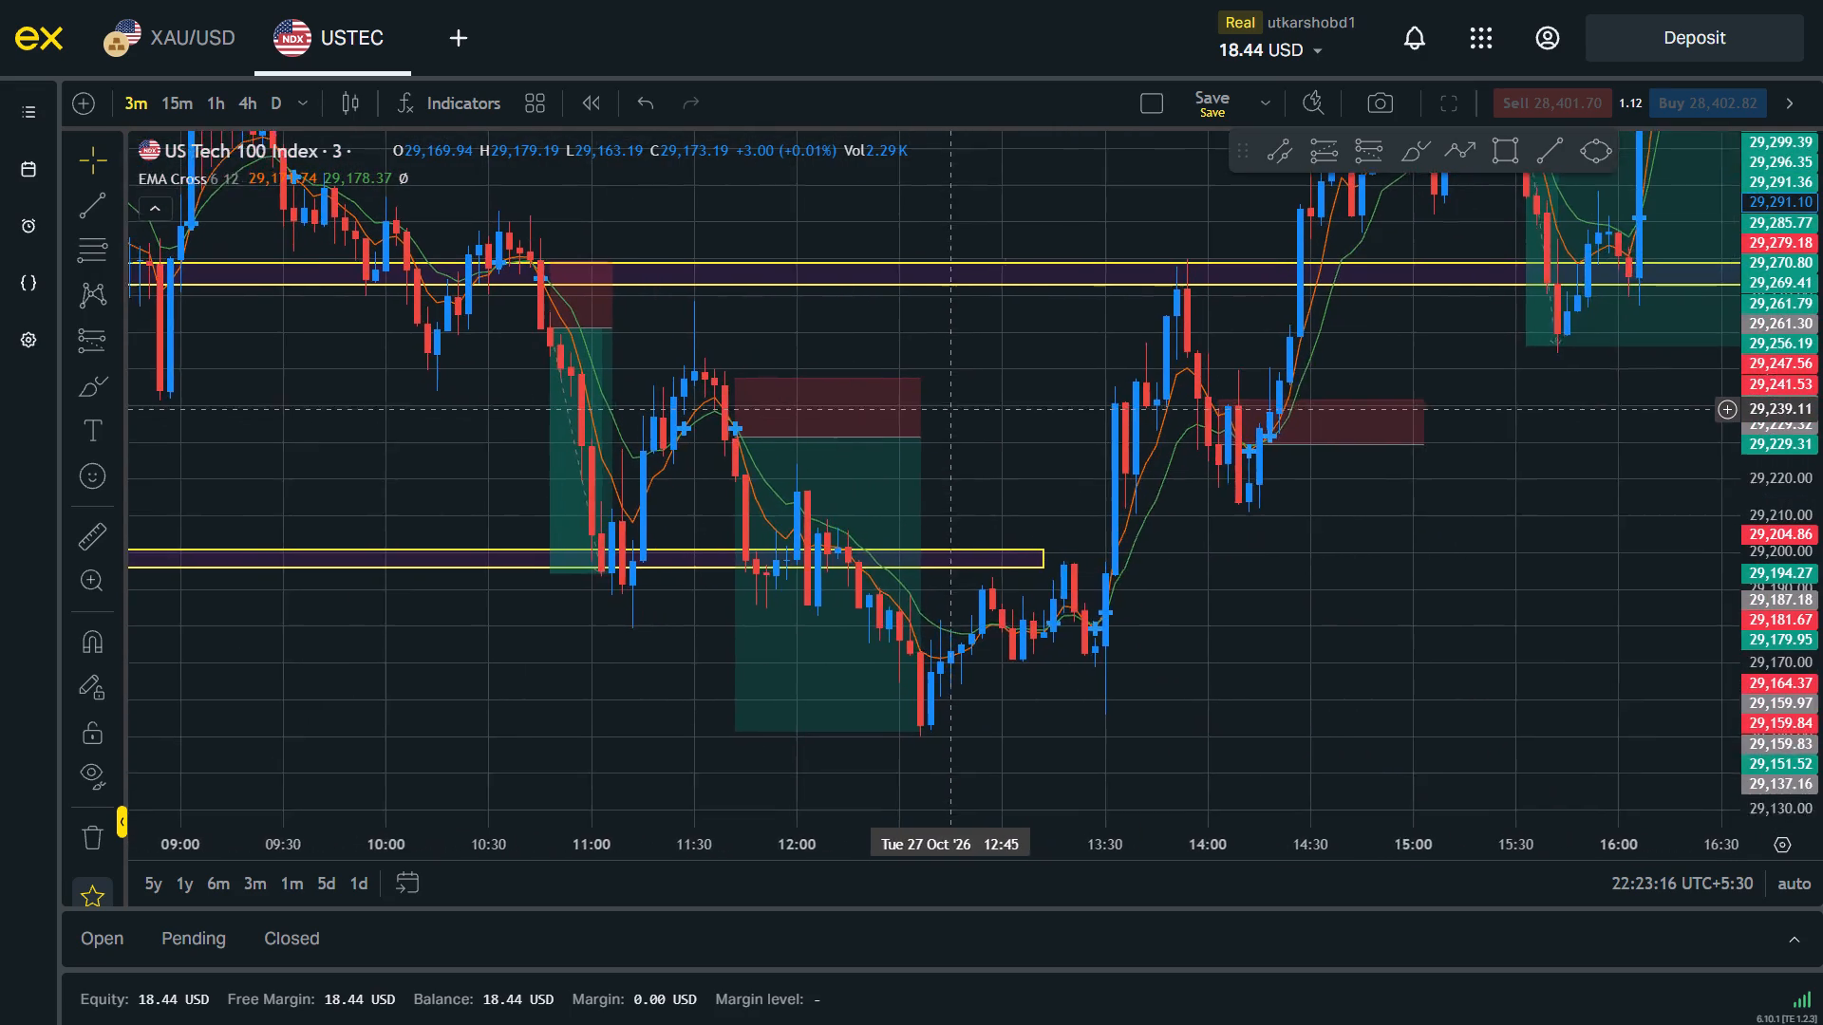
left_click_drag(968, 431, 1350, 512)
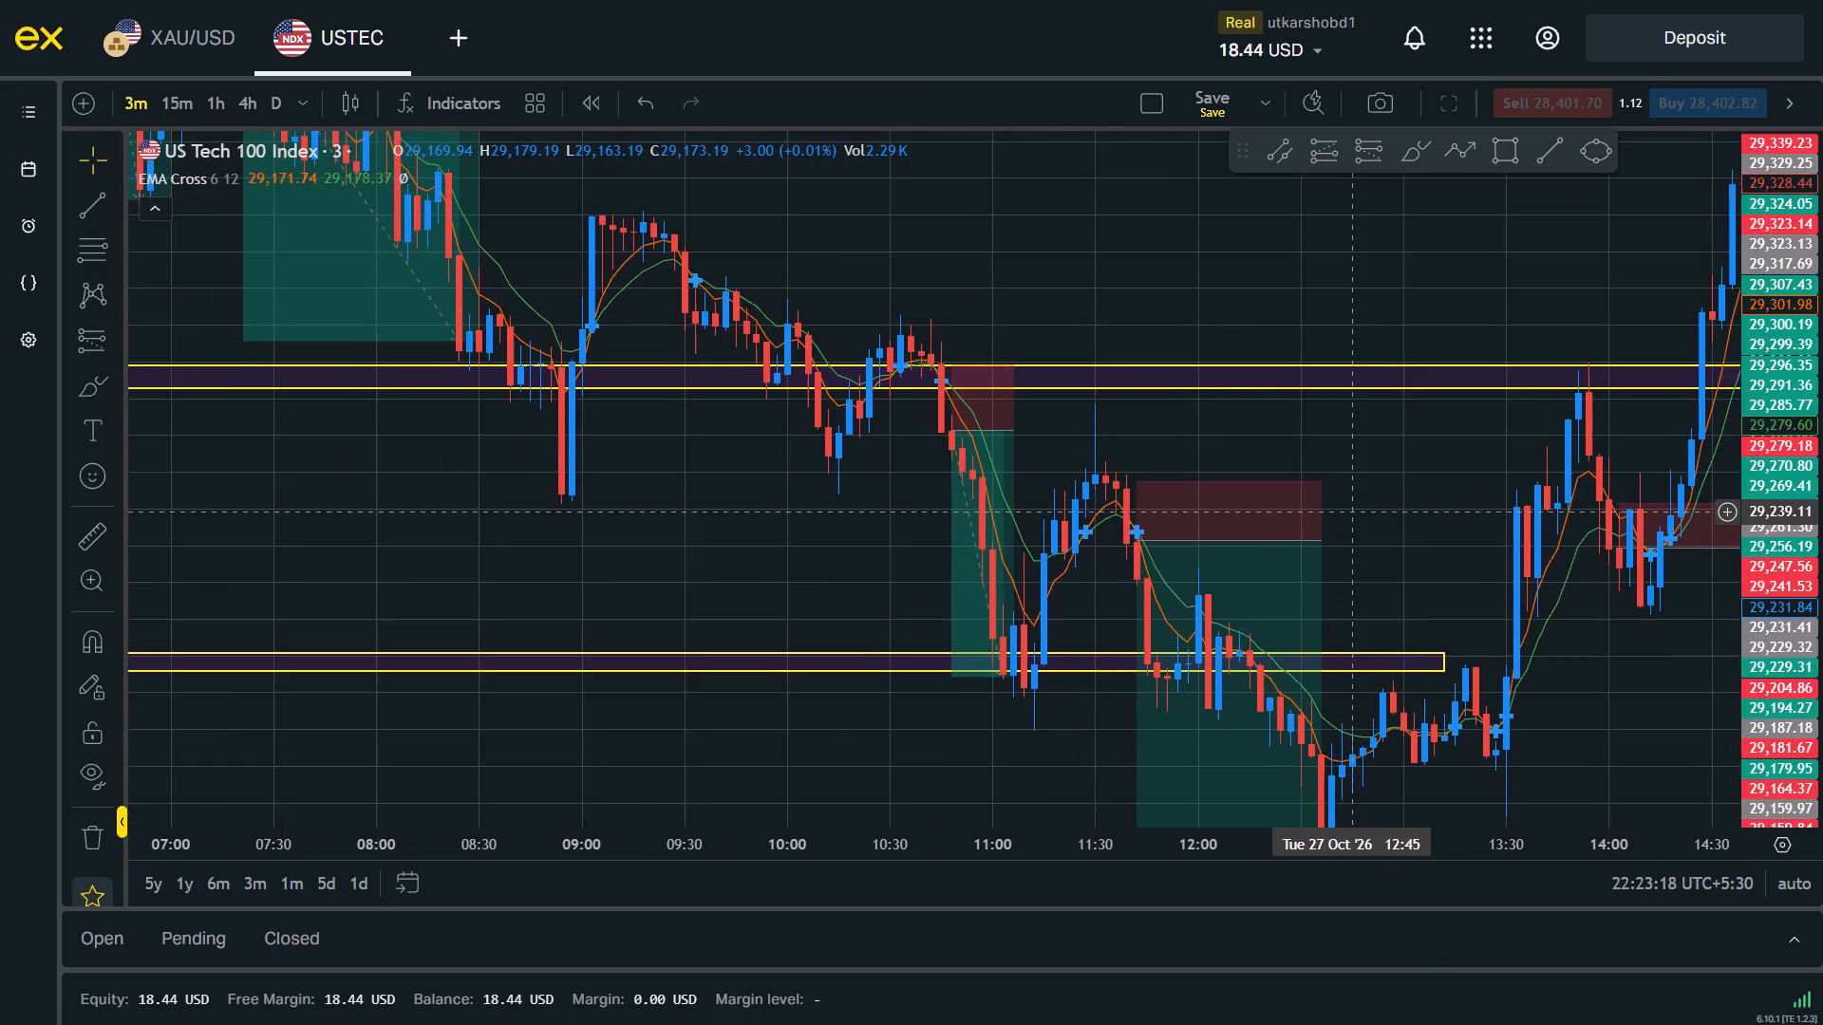
left_click_drag(1350, 512, 1344, 514)
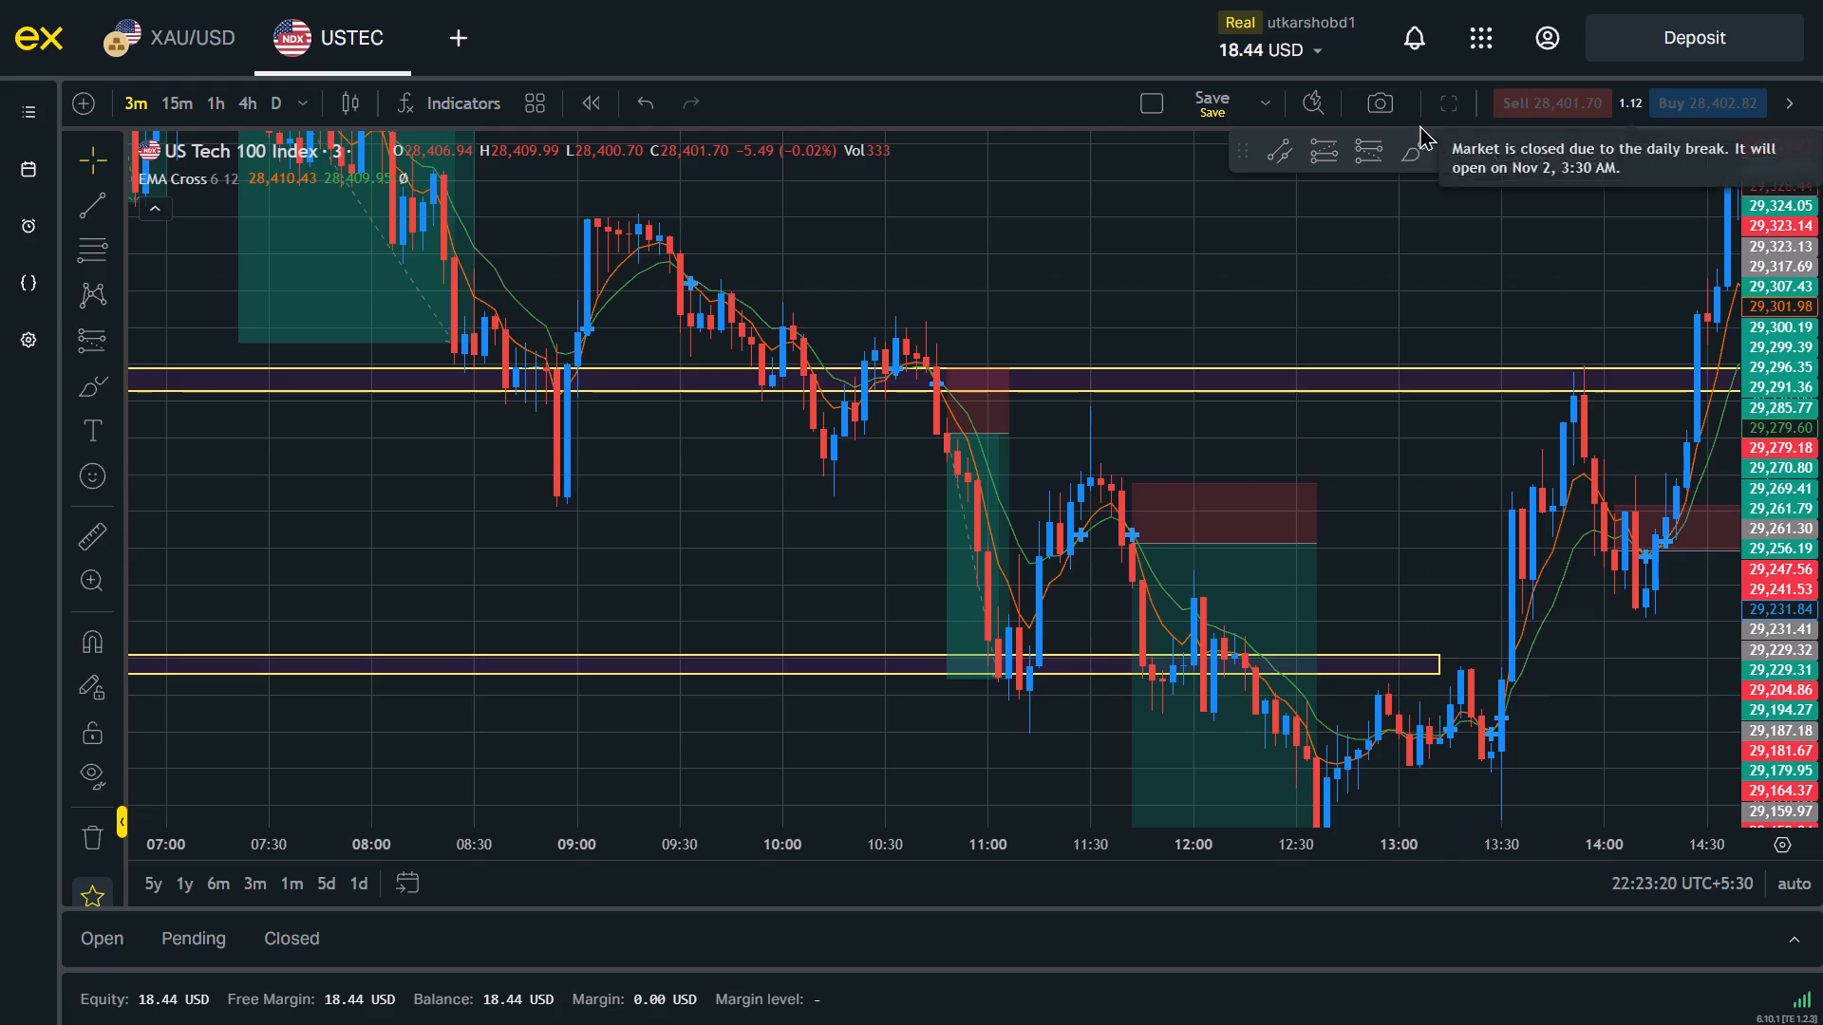
left_click(1383, 115)
left_click(1223, 260)
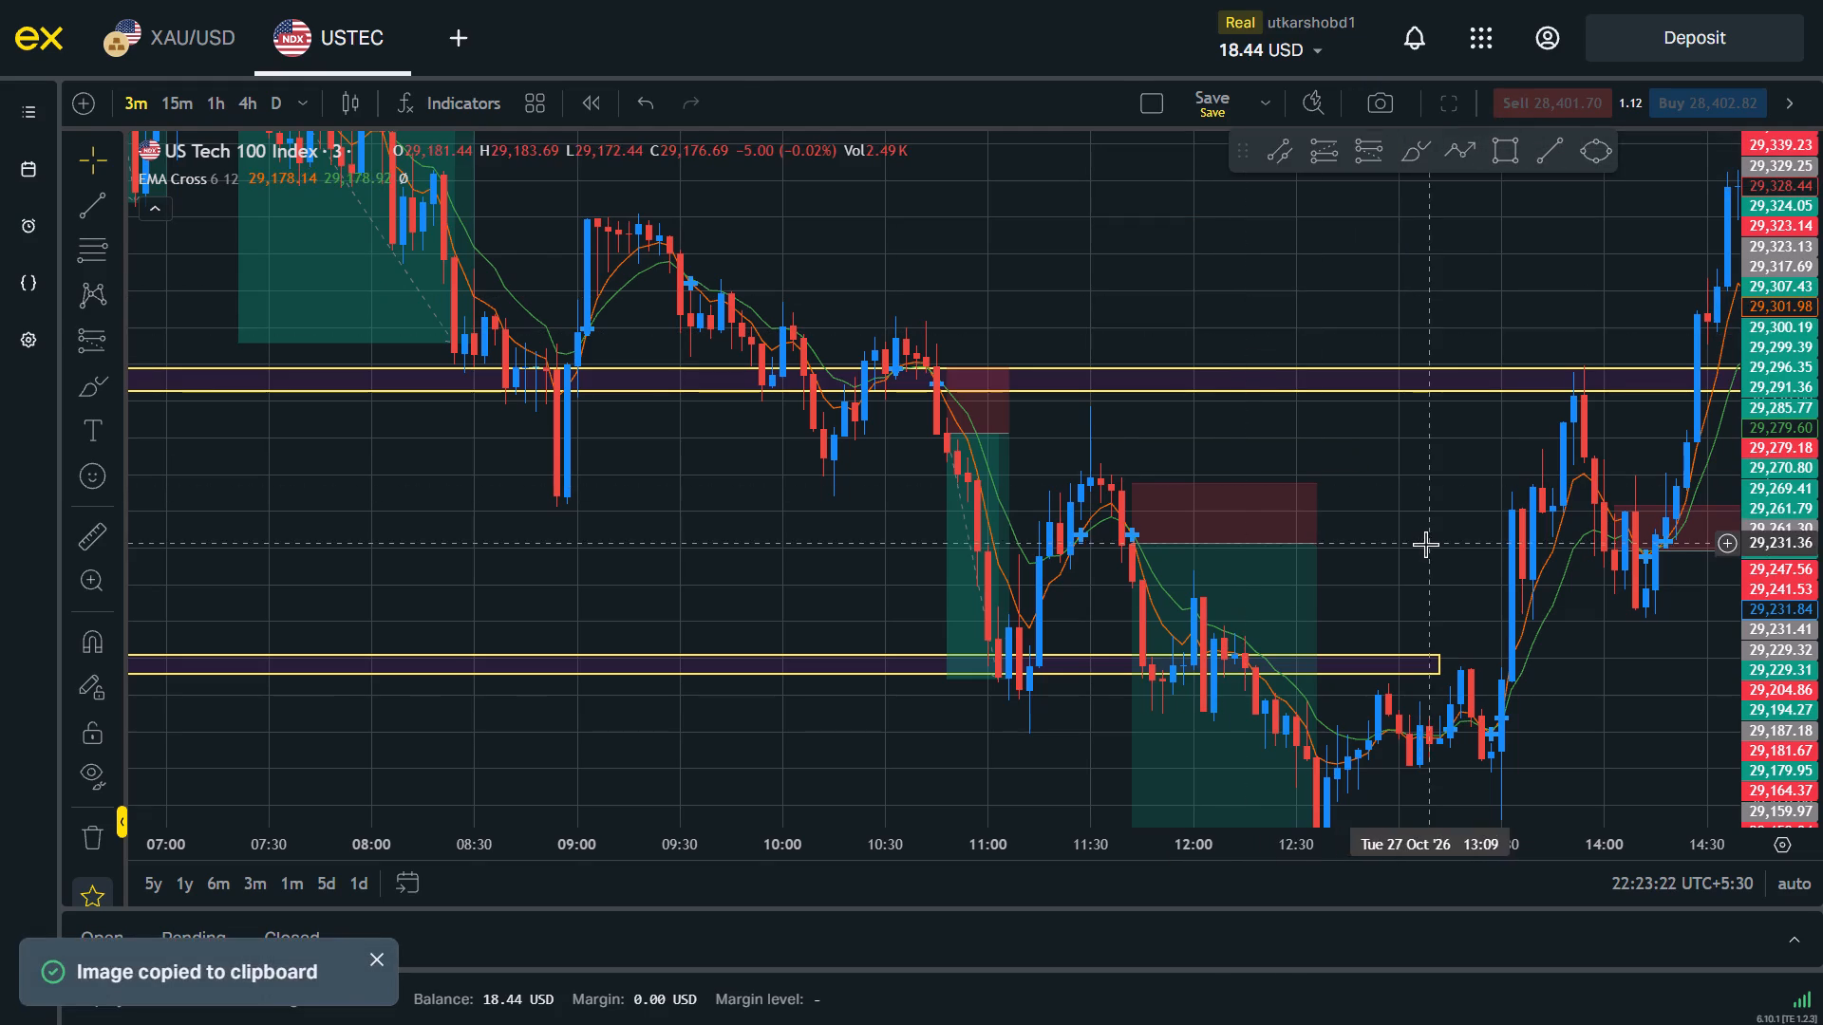
Paste the copied USTEC chart image below the last USTEC chart in the CORRECT 2.0 Notion page.
key("ctrl+Tab")
scroll(1273, 633, "down", 5)
left_click(895, 726)
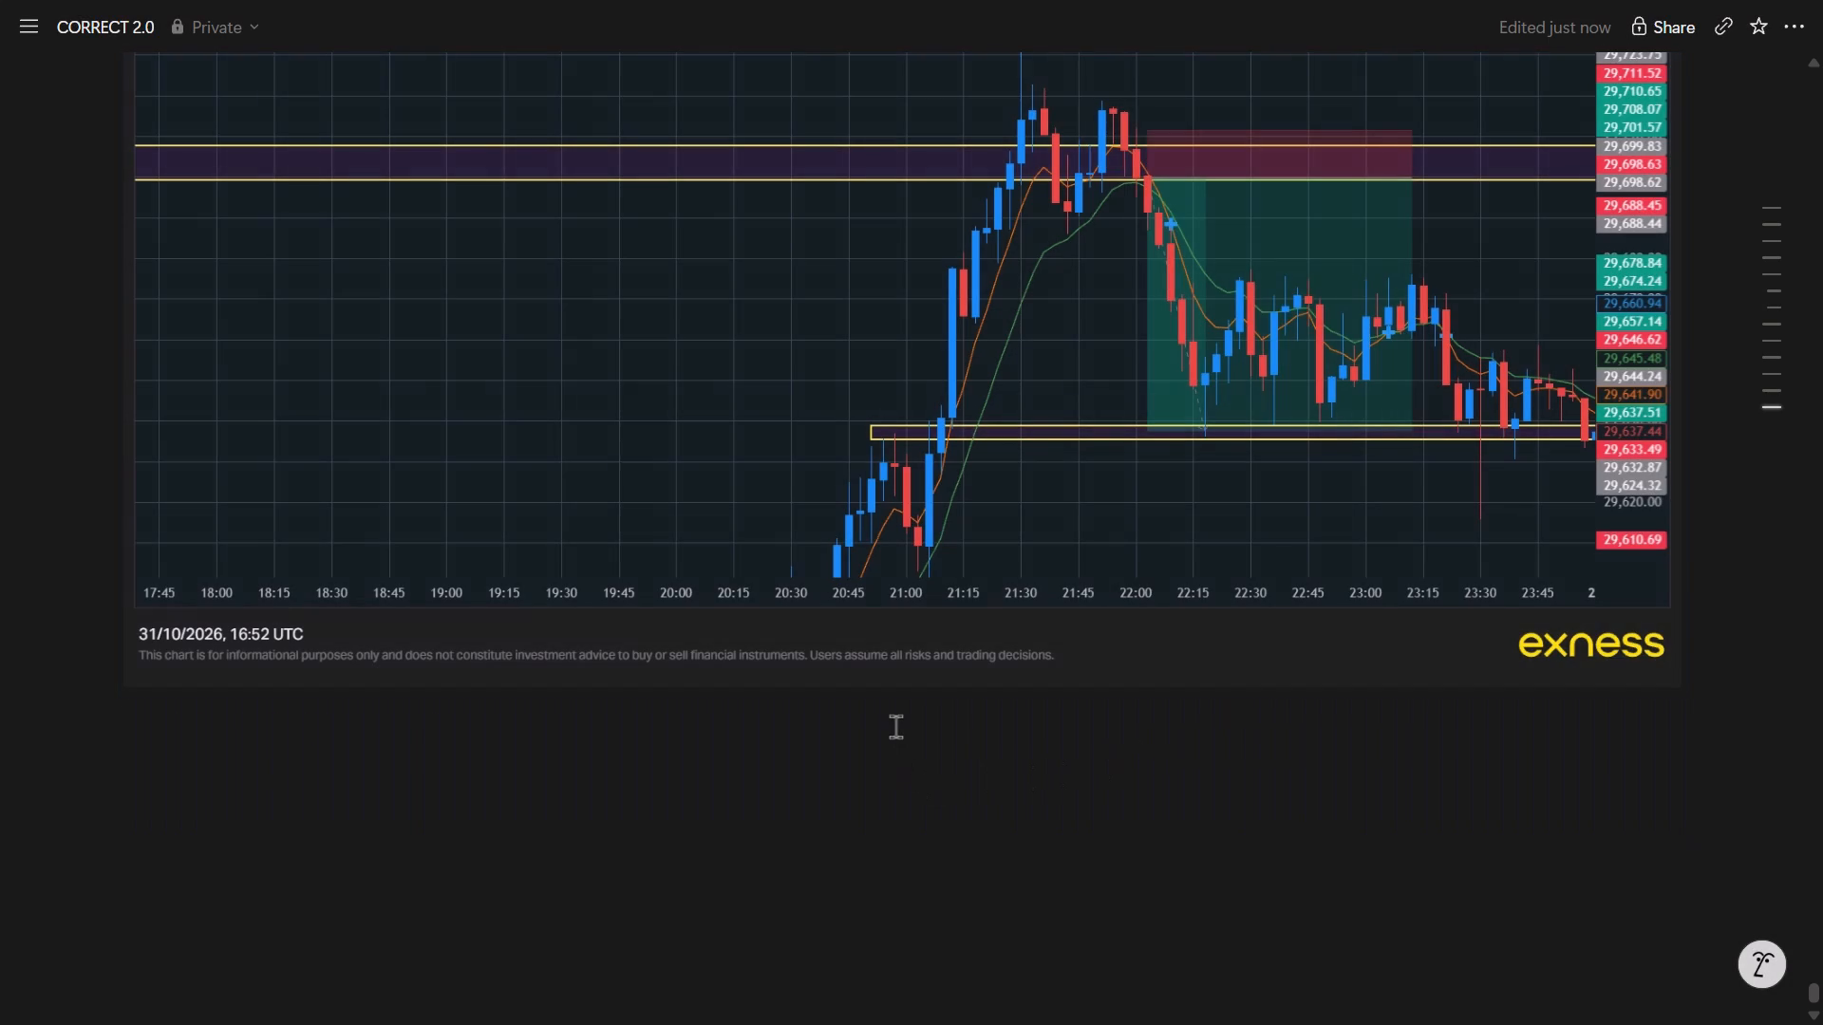
key("ctrl+v")
Copy a USTEC chart image framing the 26 Oct evening short positions near 21:20 and 23:00 with both yellow zones.
key("ctrl+Tab")
left_click_drag(681, 539, 738, 557)
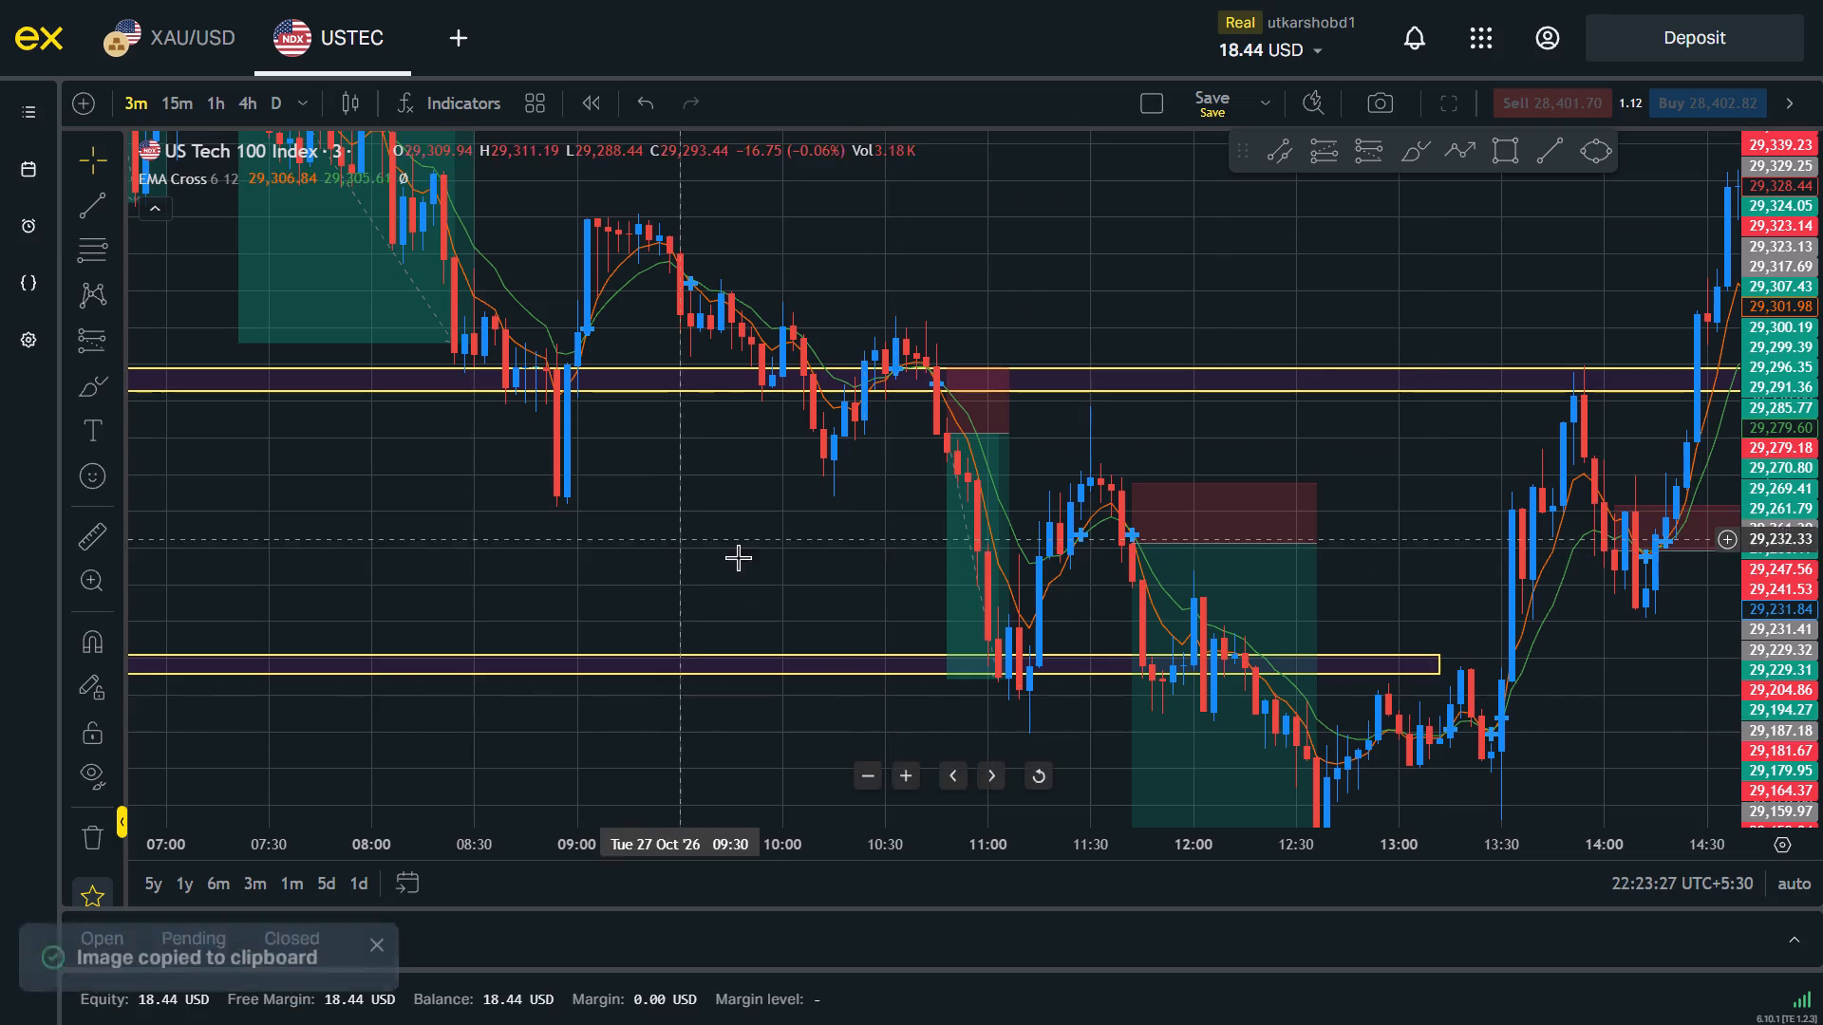
left_click_drag(738, 557, 1457, 873)
left_click_drag(385, 442, 1396, 1005)
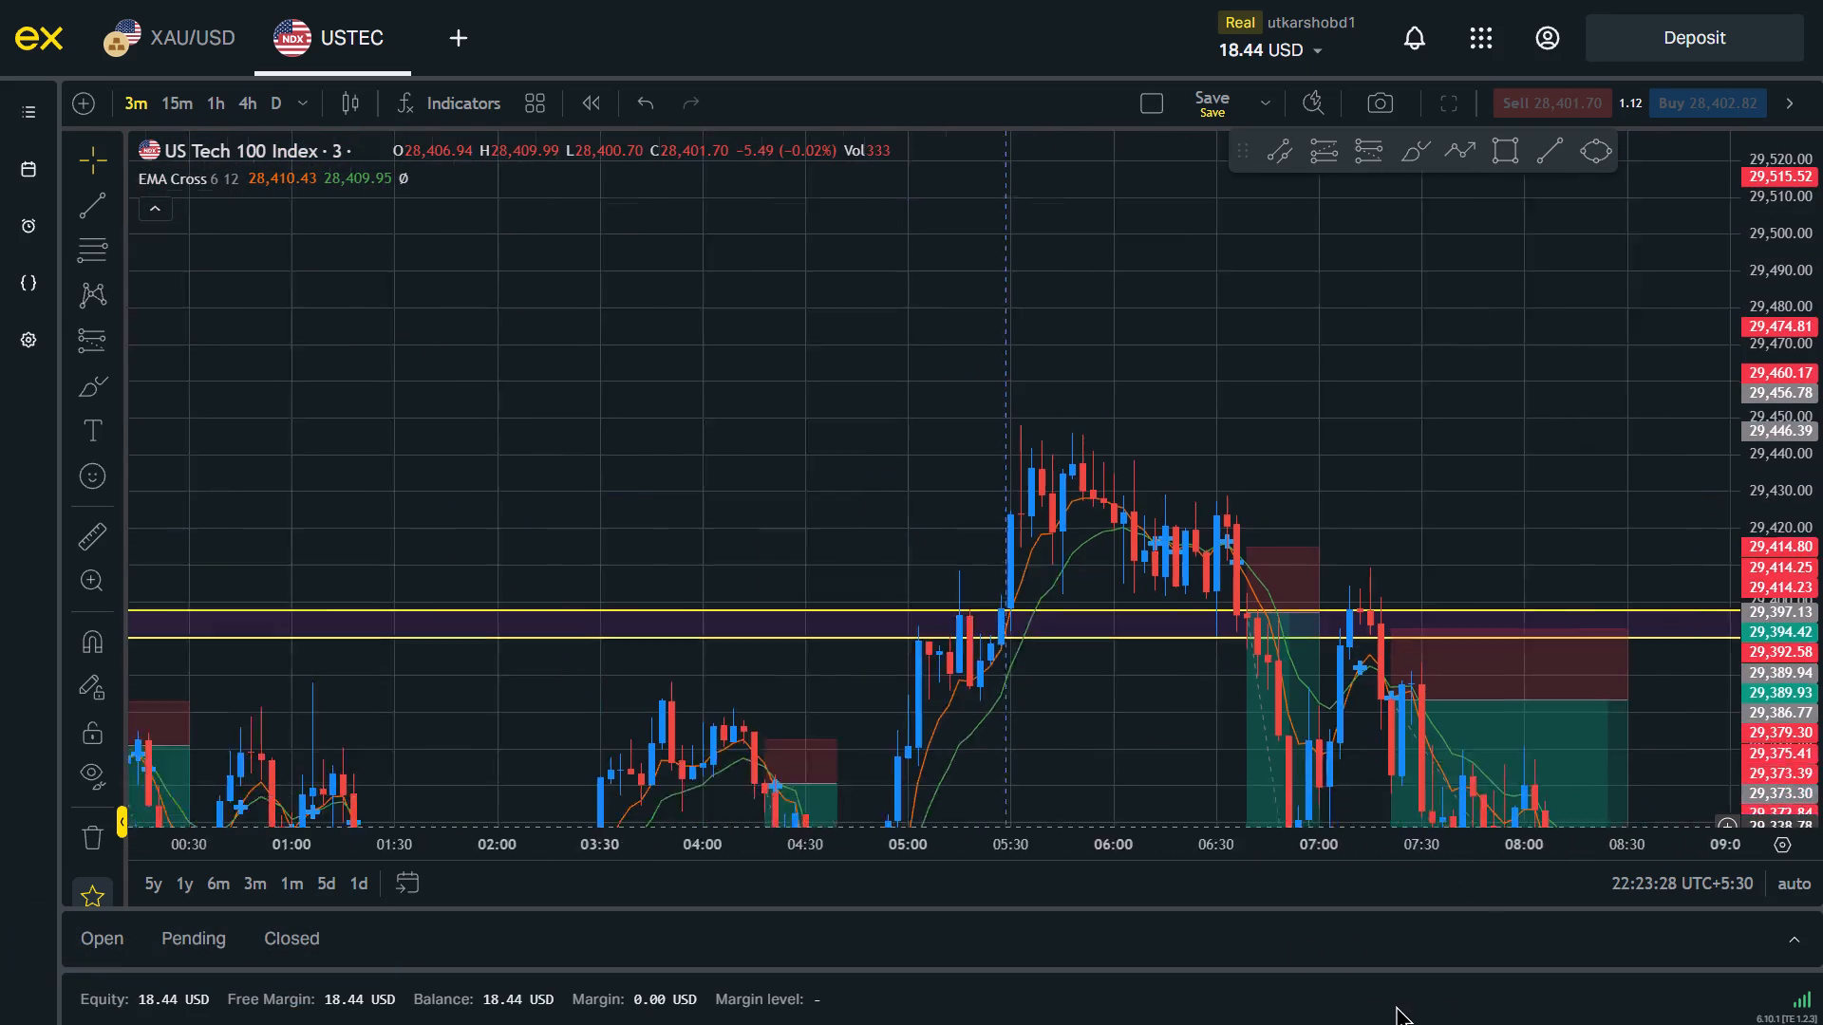
left_click_drag(1396, 1005, 1391, 1005)
left_click_drag(1124, 732, 1684, 281)
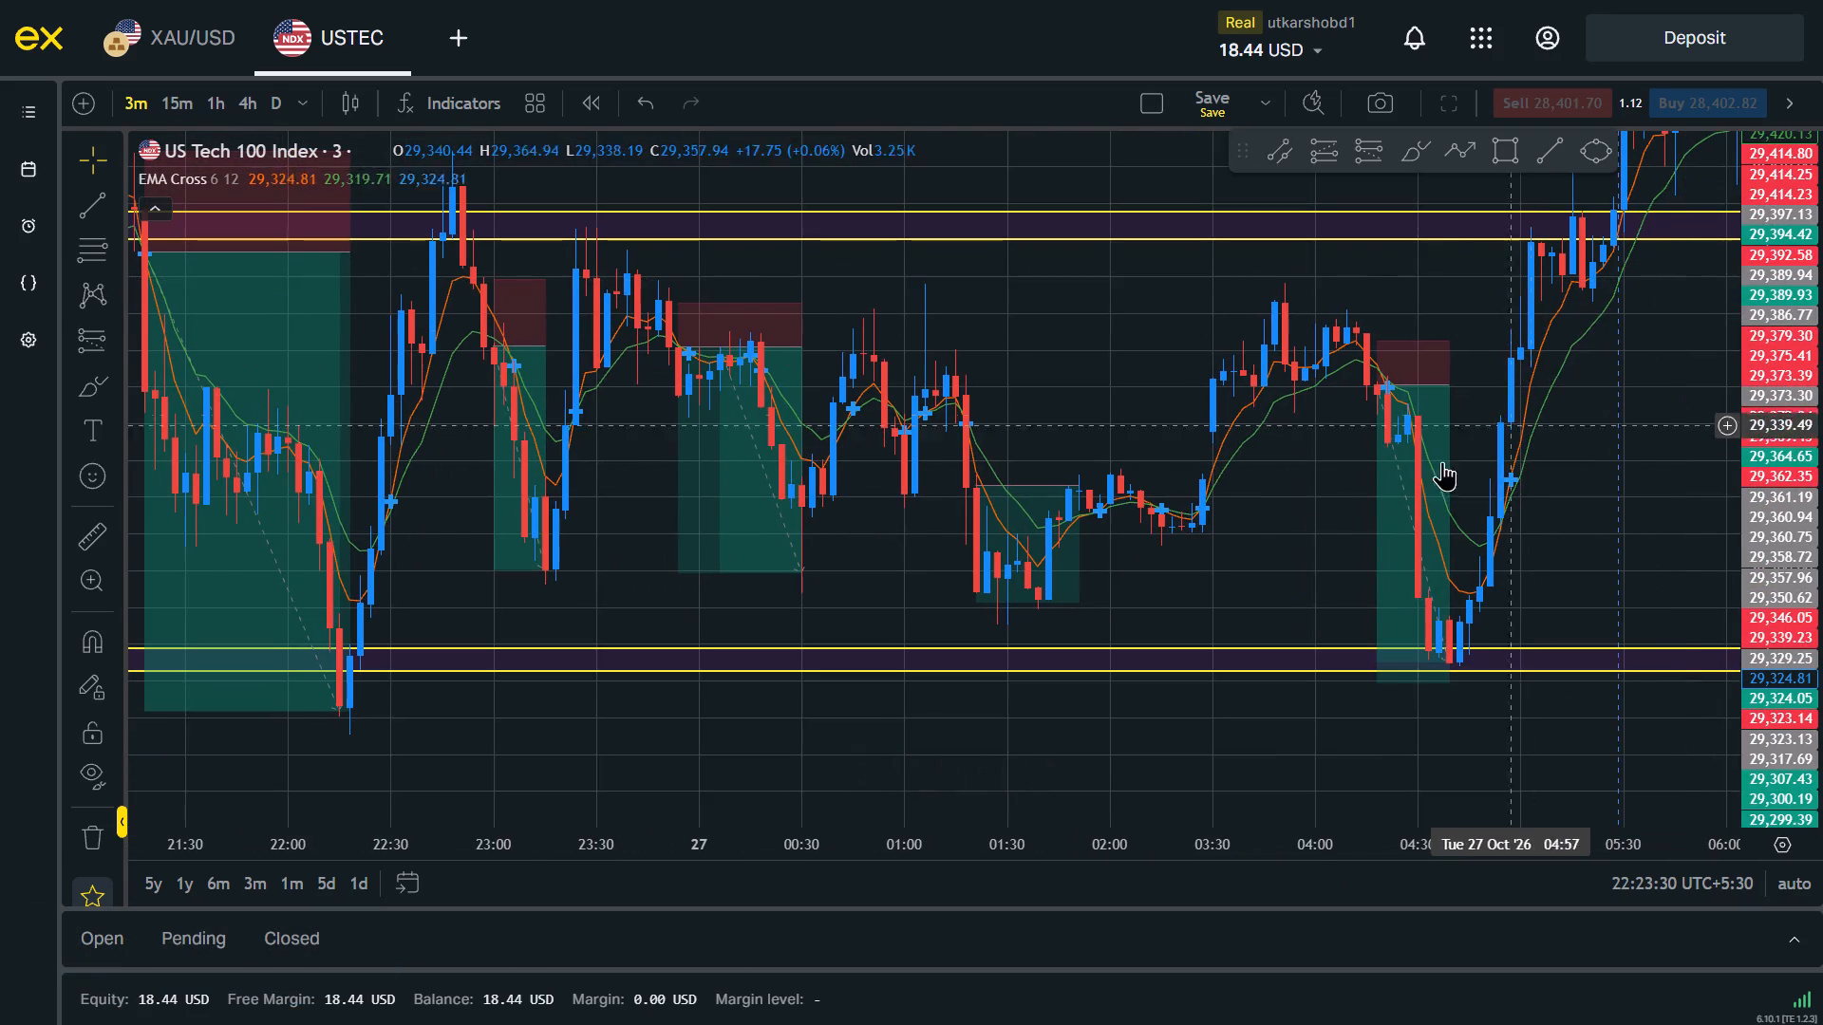
left_click_drag(1296, 532, 1822, 665)
left_click_drag(968, 671, 987, 649)
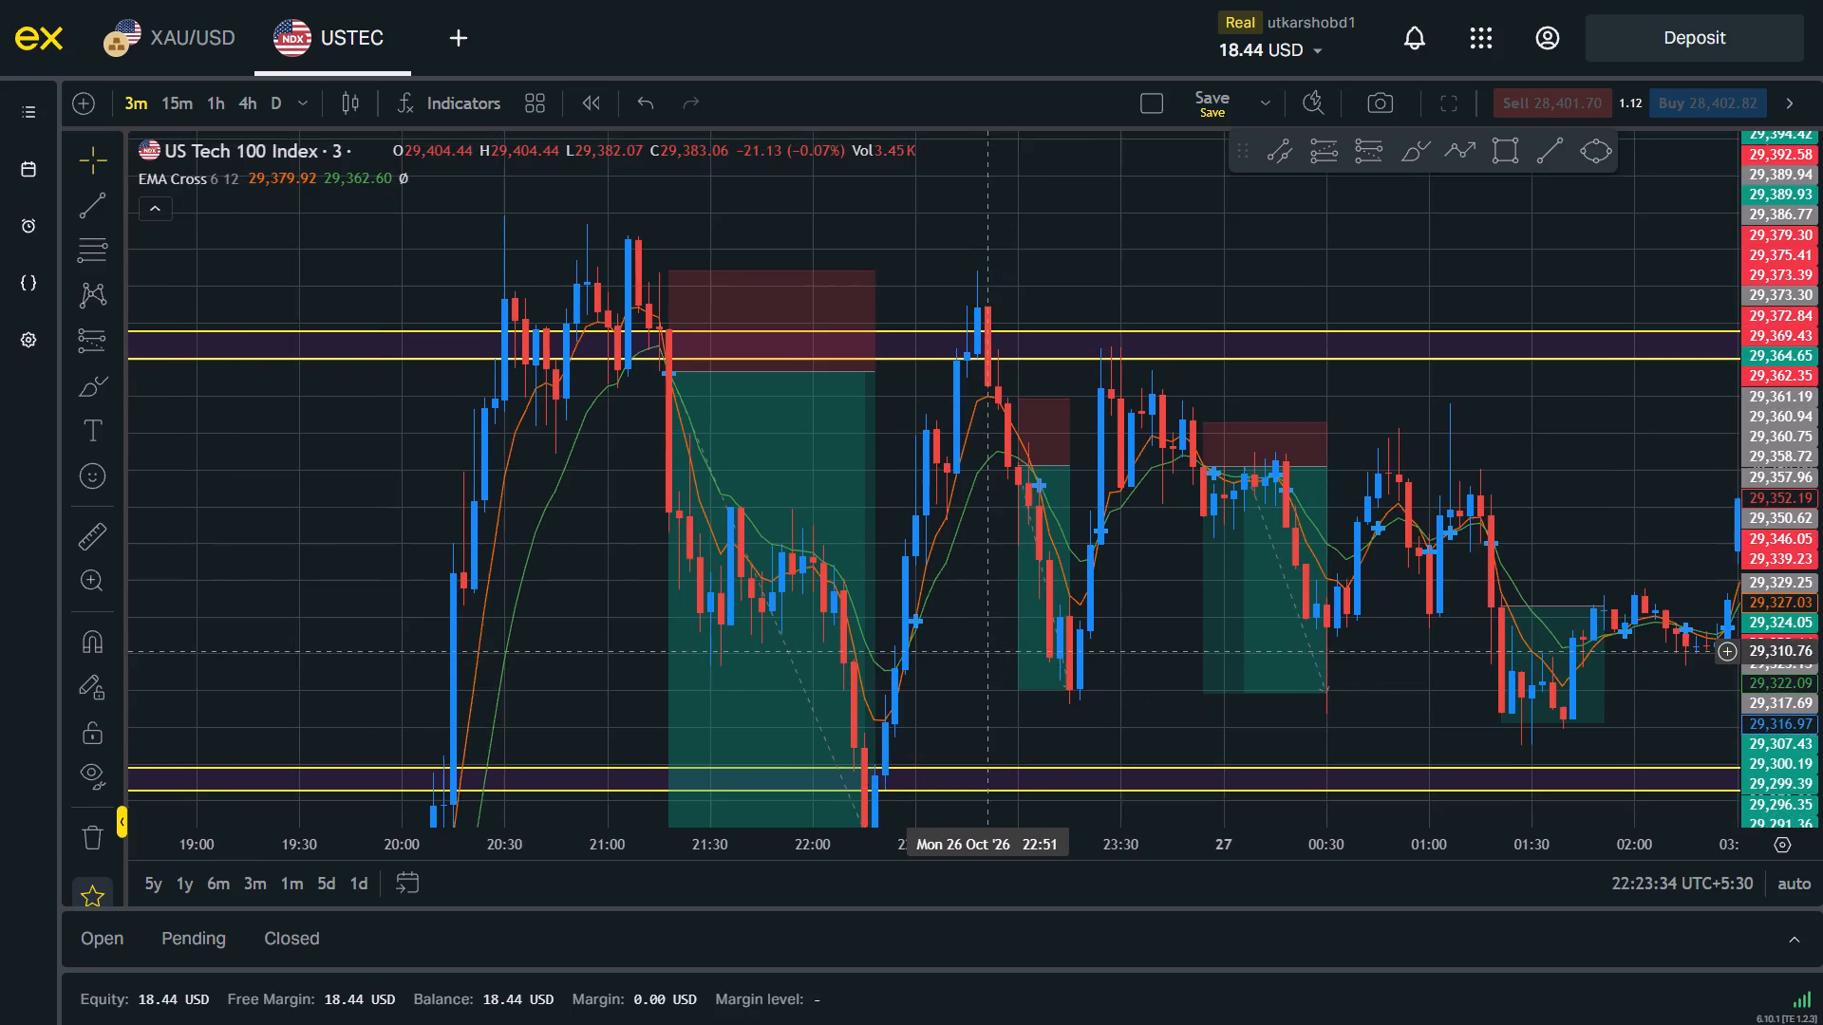
left_click_drag(987, 649, 1821, 389)
left_click_drag(1009, 666, 1049, 715)
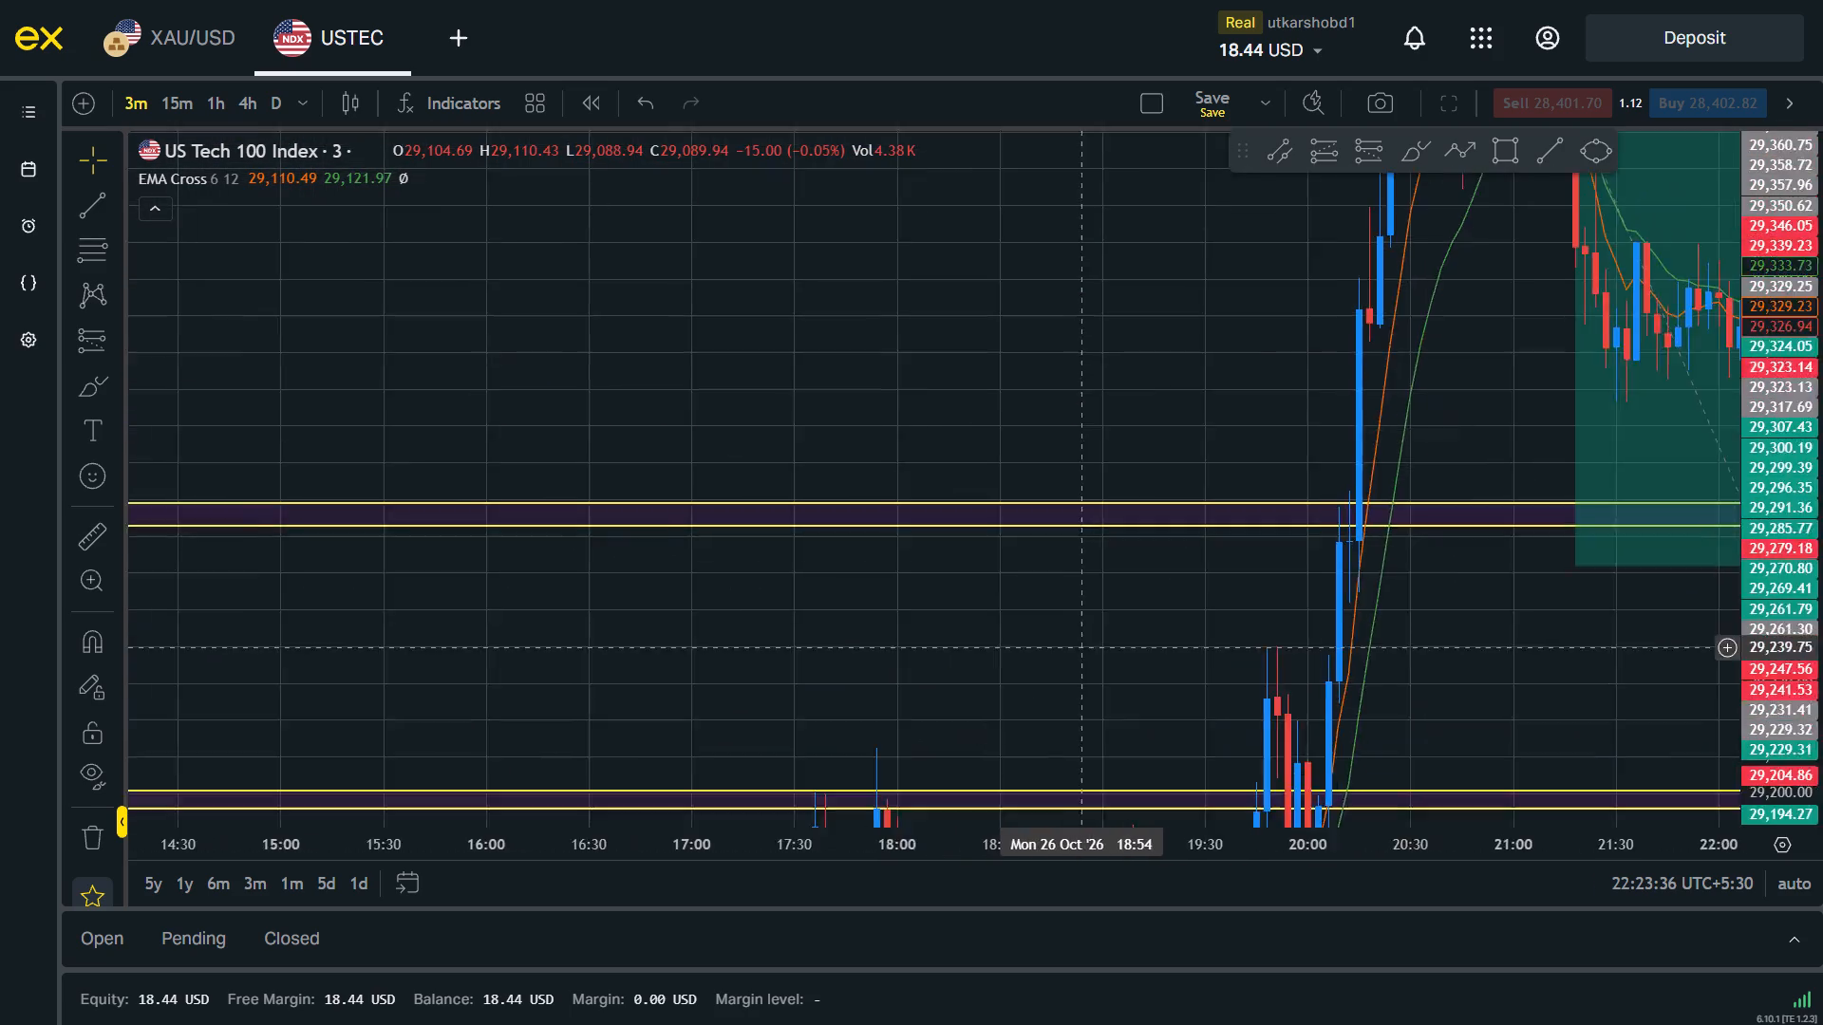
left_click_drag(1049, 715, 800, 927)
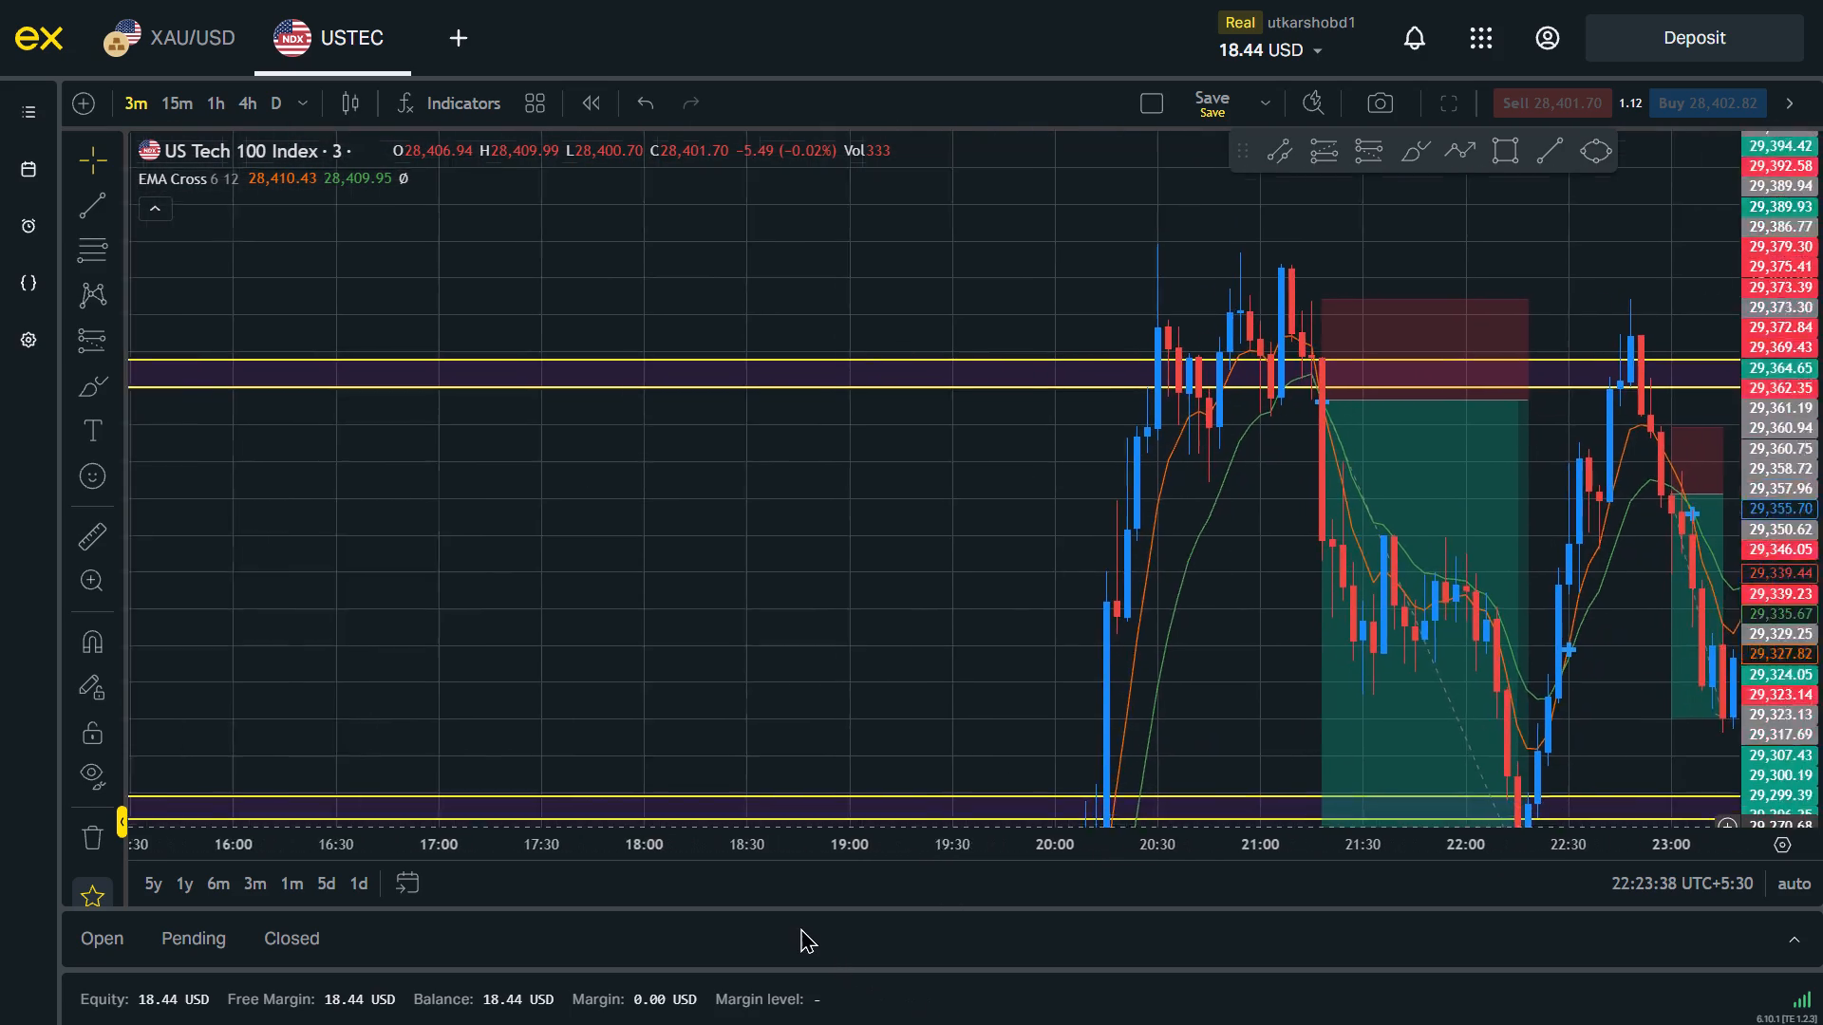
left_click_drag(800, 927, 583, 853)
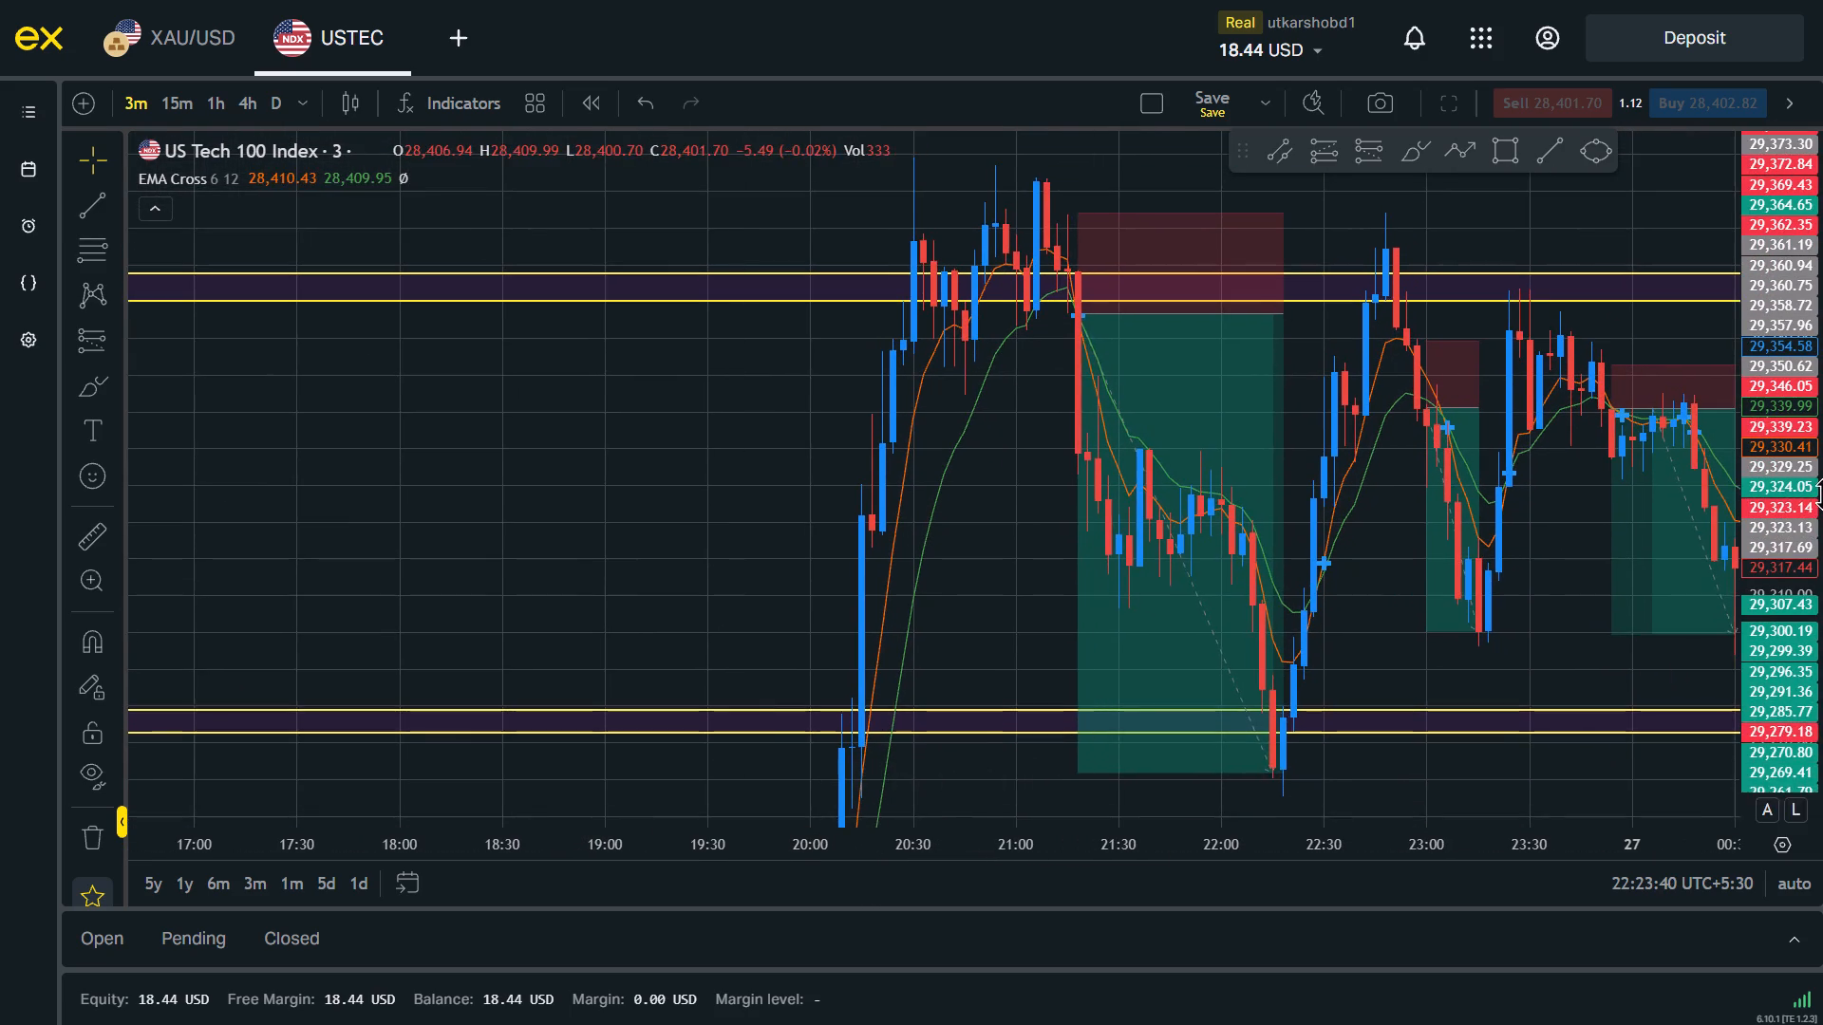
left_click_drag(1822, 494, 1821, 537)
left_click_drag(980, 577, 970, 595)
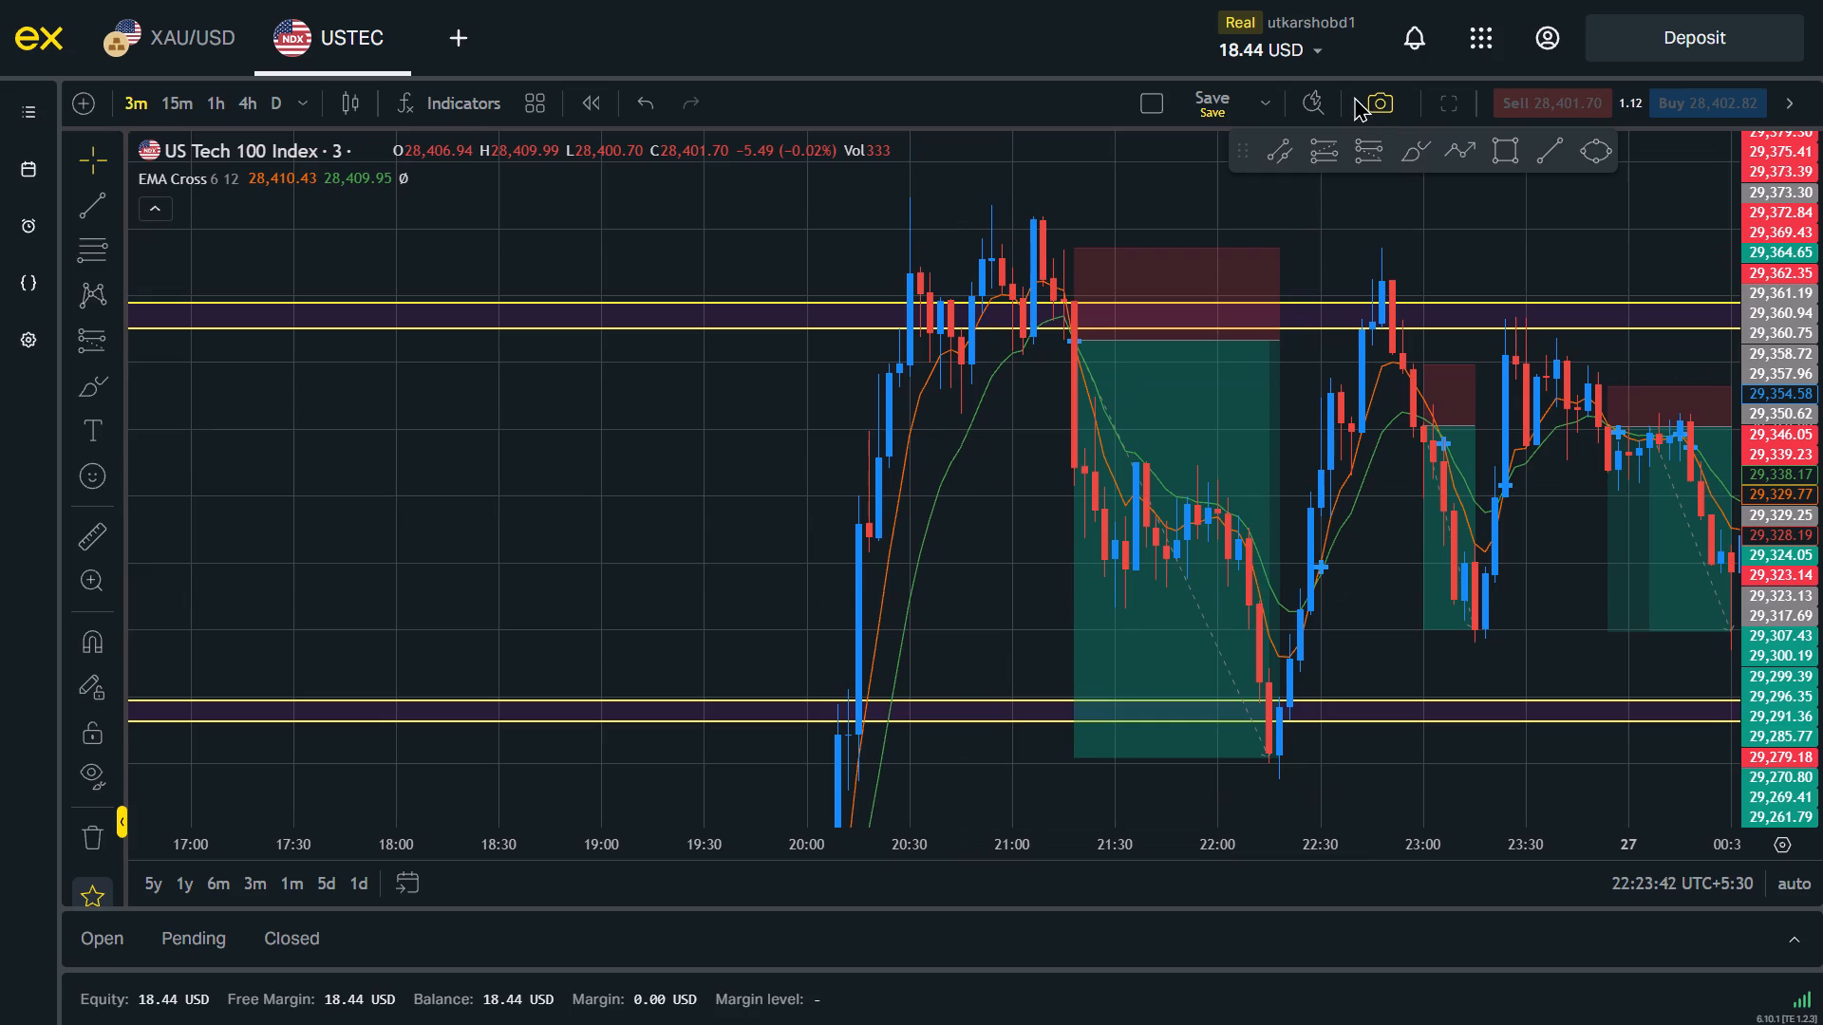
left_click(1354, 96)
left_click(1375, 102)
left_click(1211, 255)
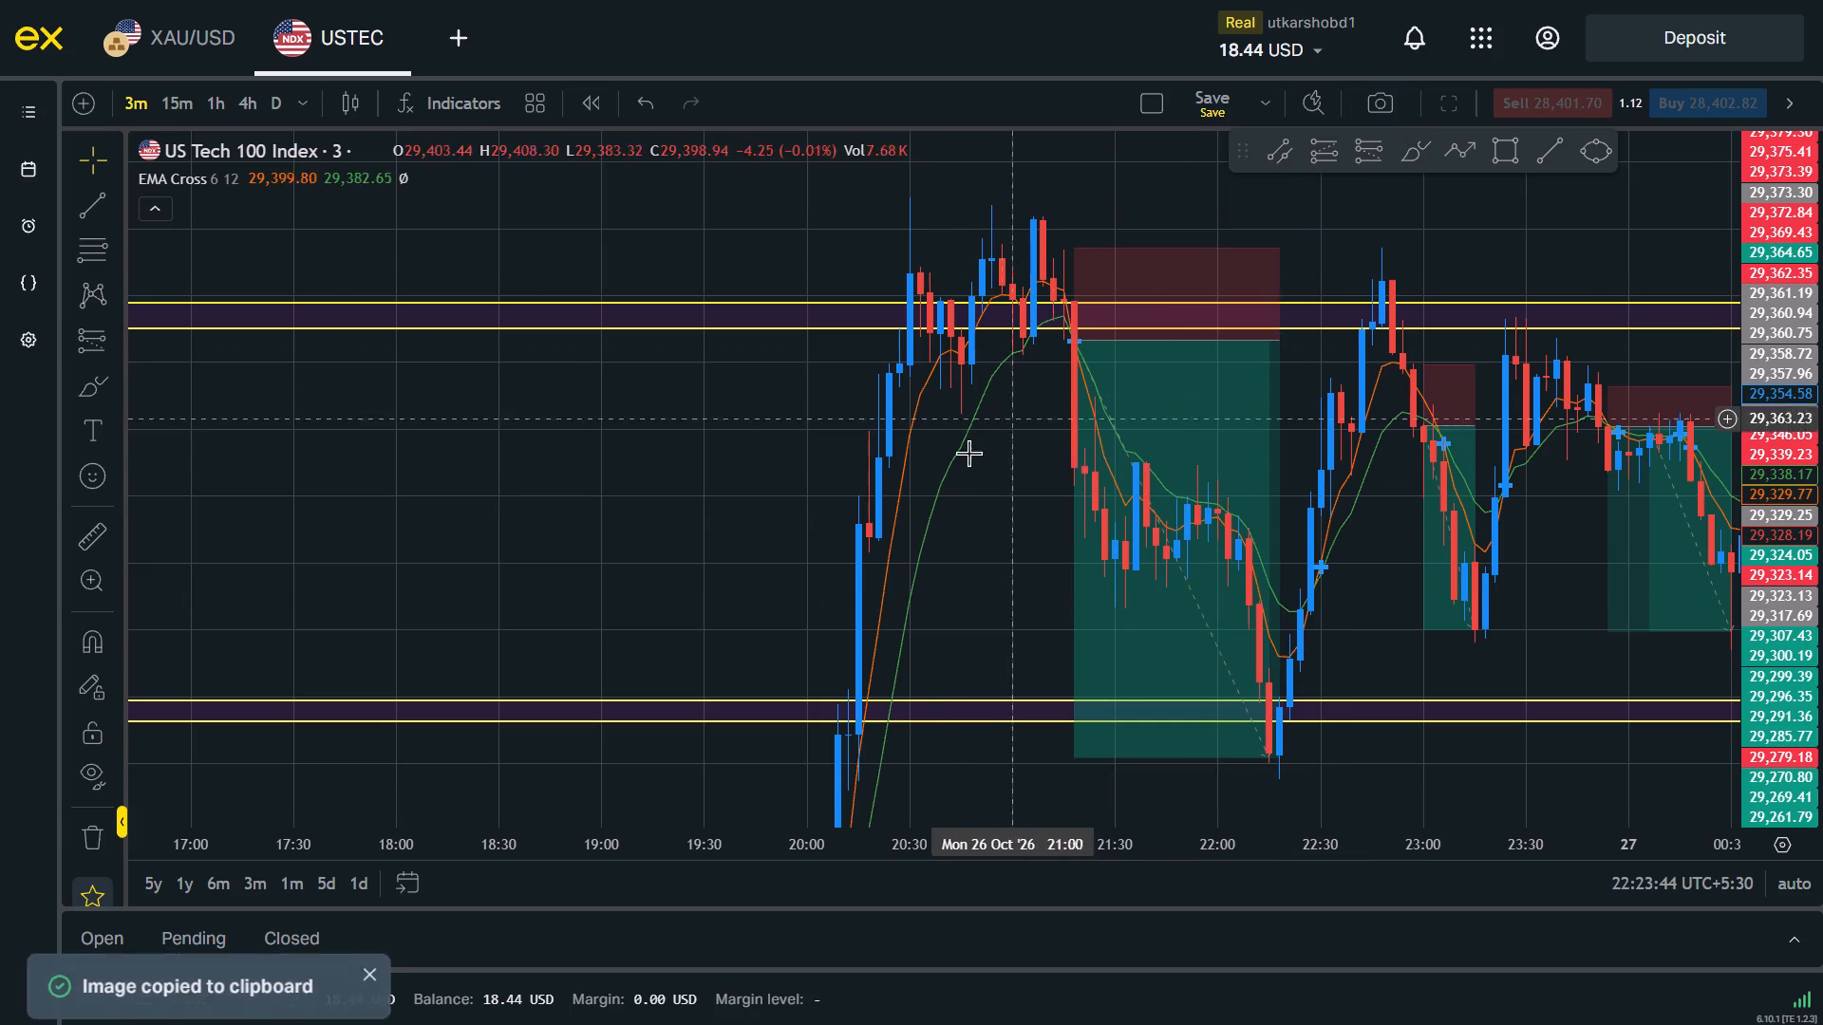
Paste the copied USTEC chart image below the last chart in the CORRECT 2.0 Notion page.
key("ctrl+Tab")
scroll(918, 560, "down", 5)
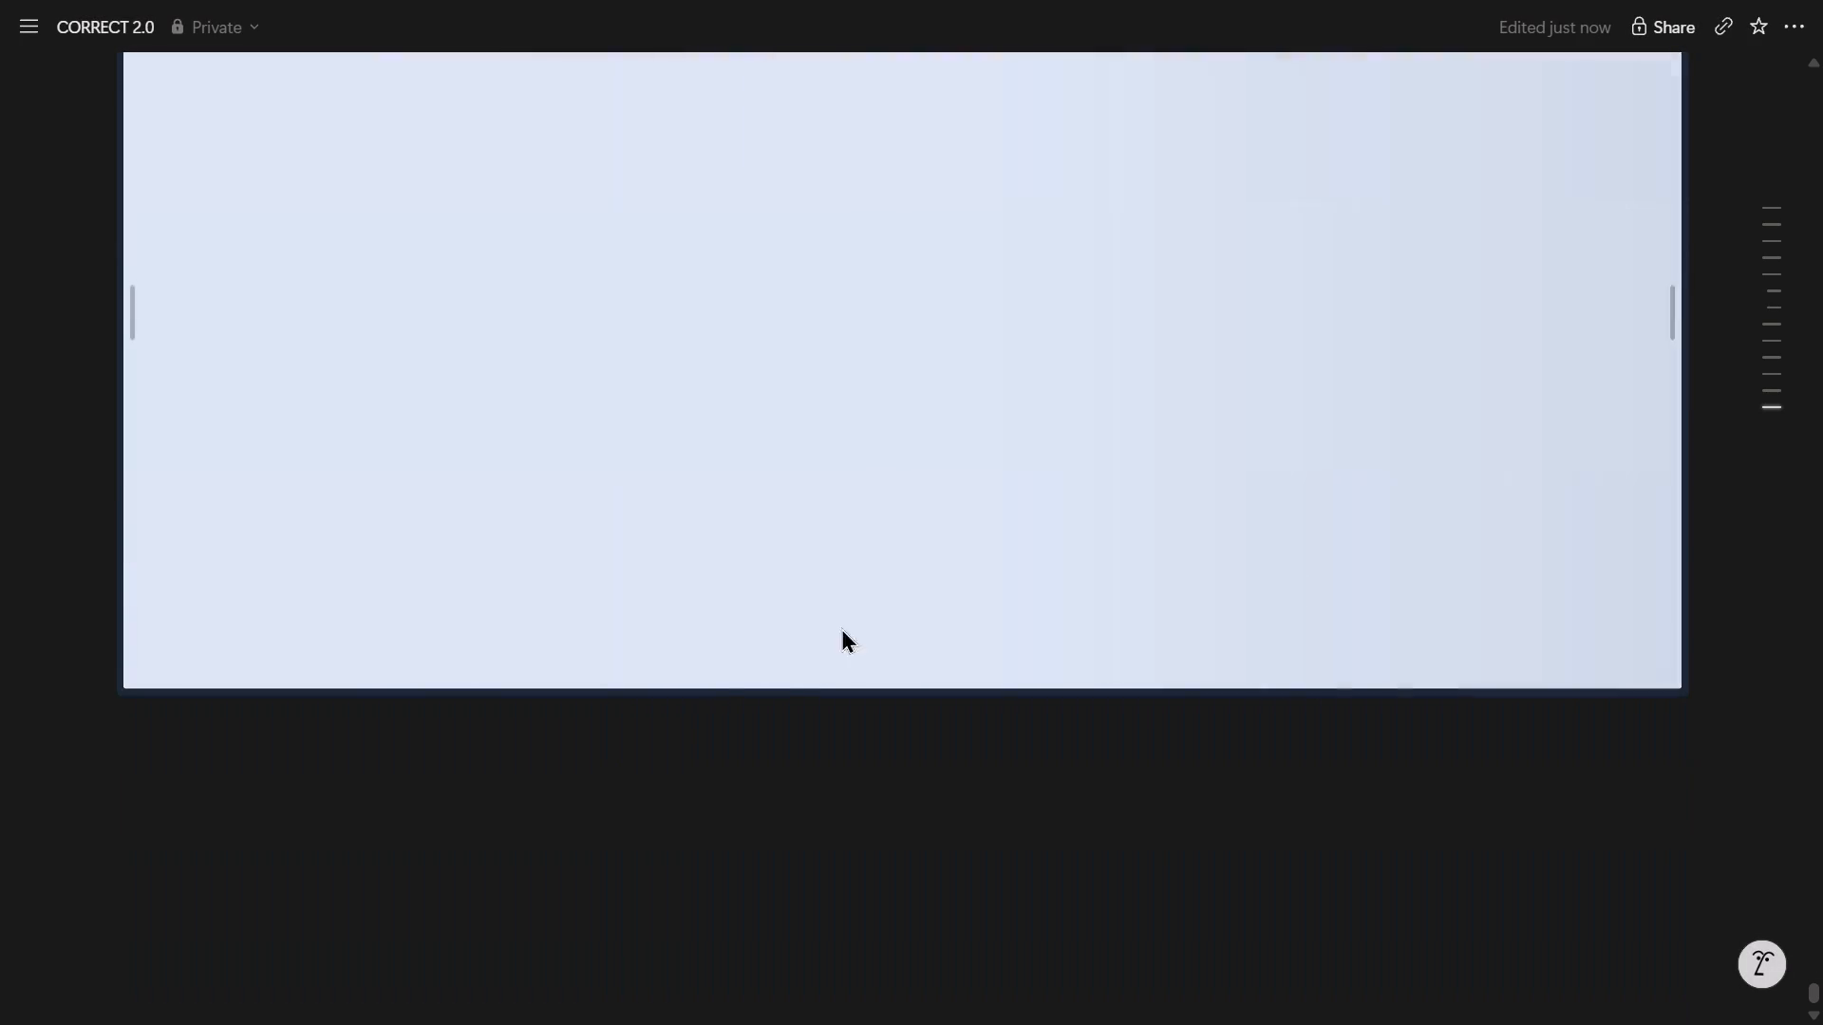
left_click(559, 773)
key("ctrl+v")
scroll(722, 749, "down", 3)
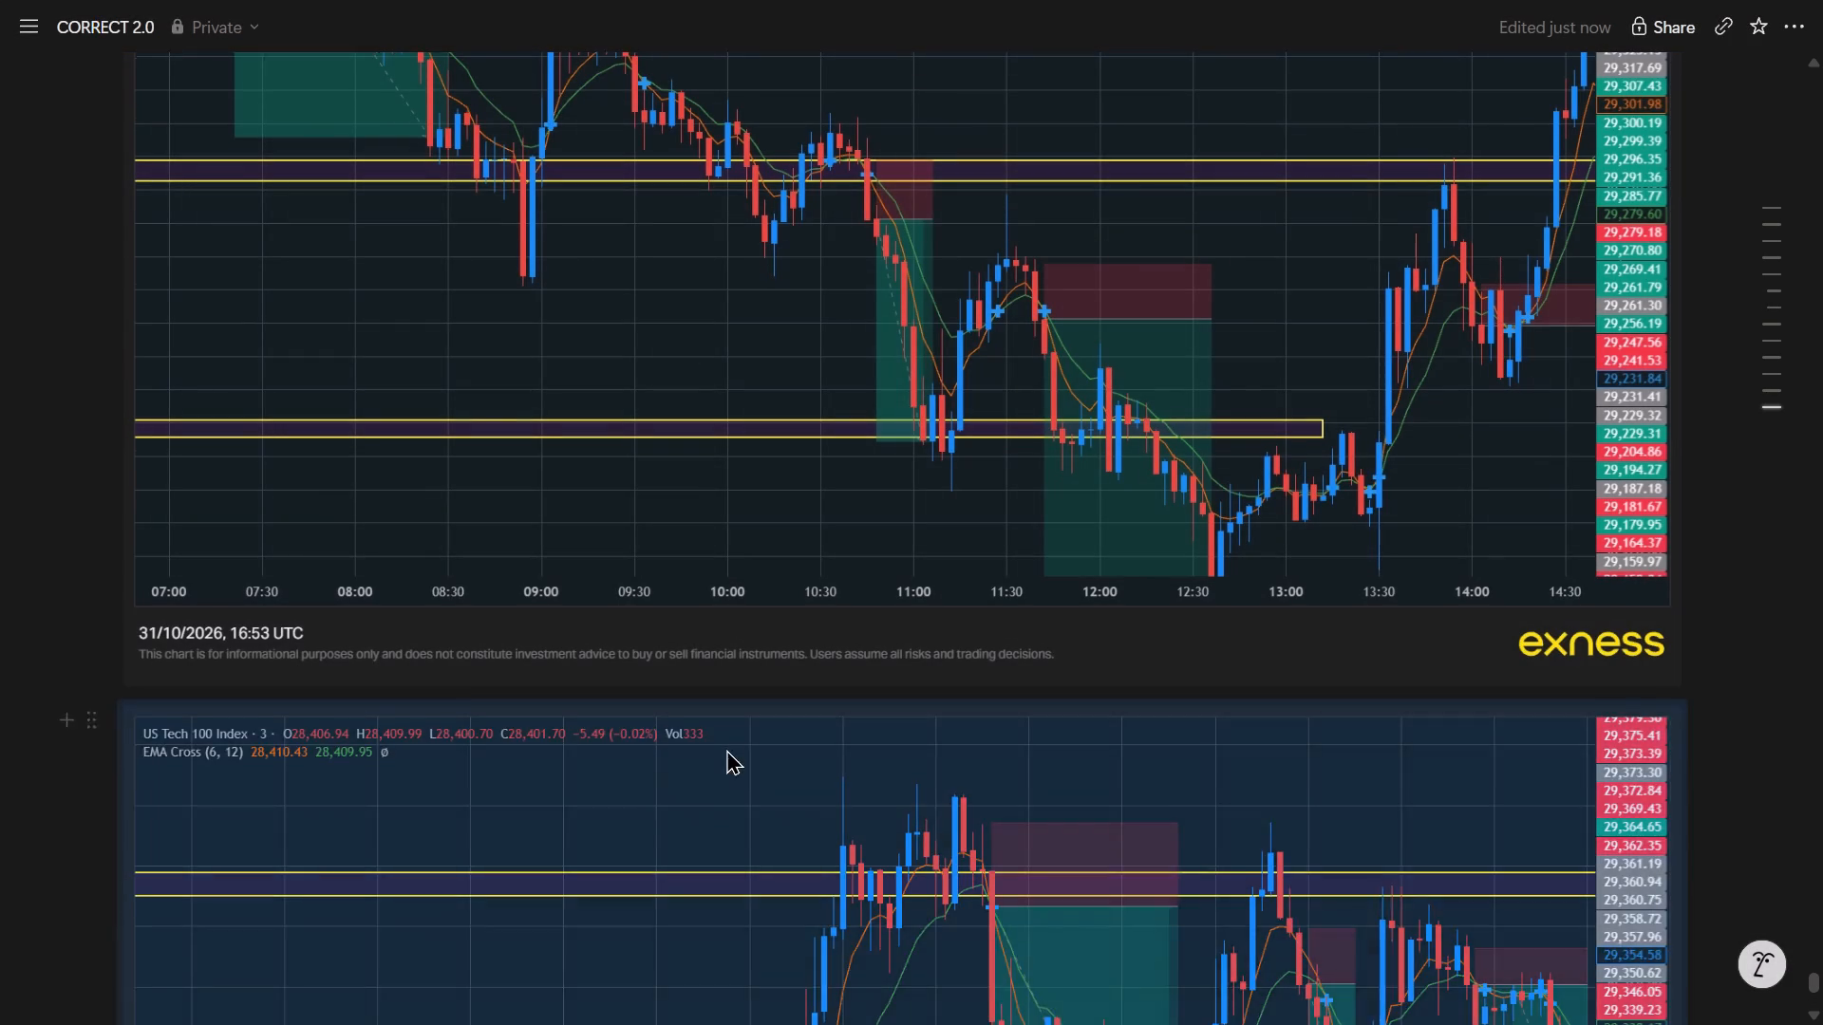
Write "as u can see after teh pause we hv to take trade after wick okay" below the newly pasted chart.
scroll(726, 749, "down", 4)
left_click(498, 716)
type("as u can see after teh")
key("space")
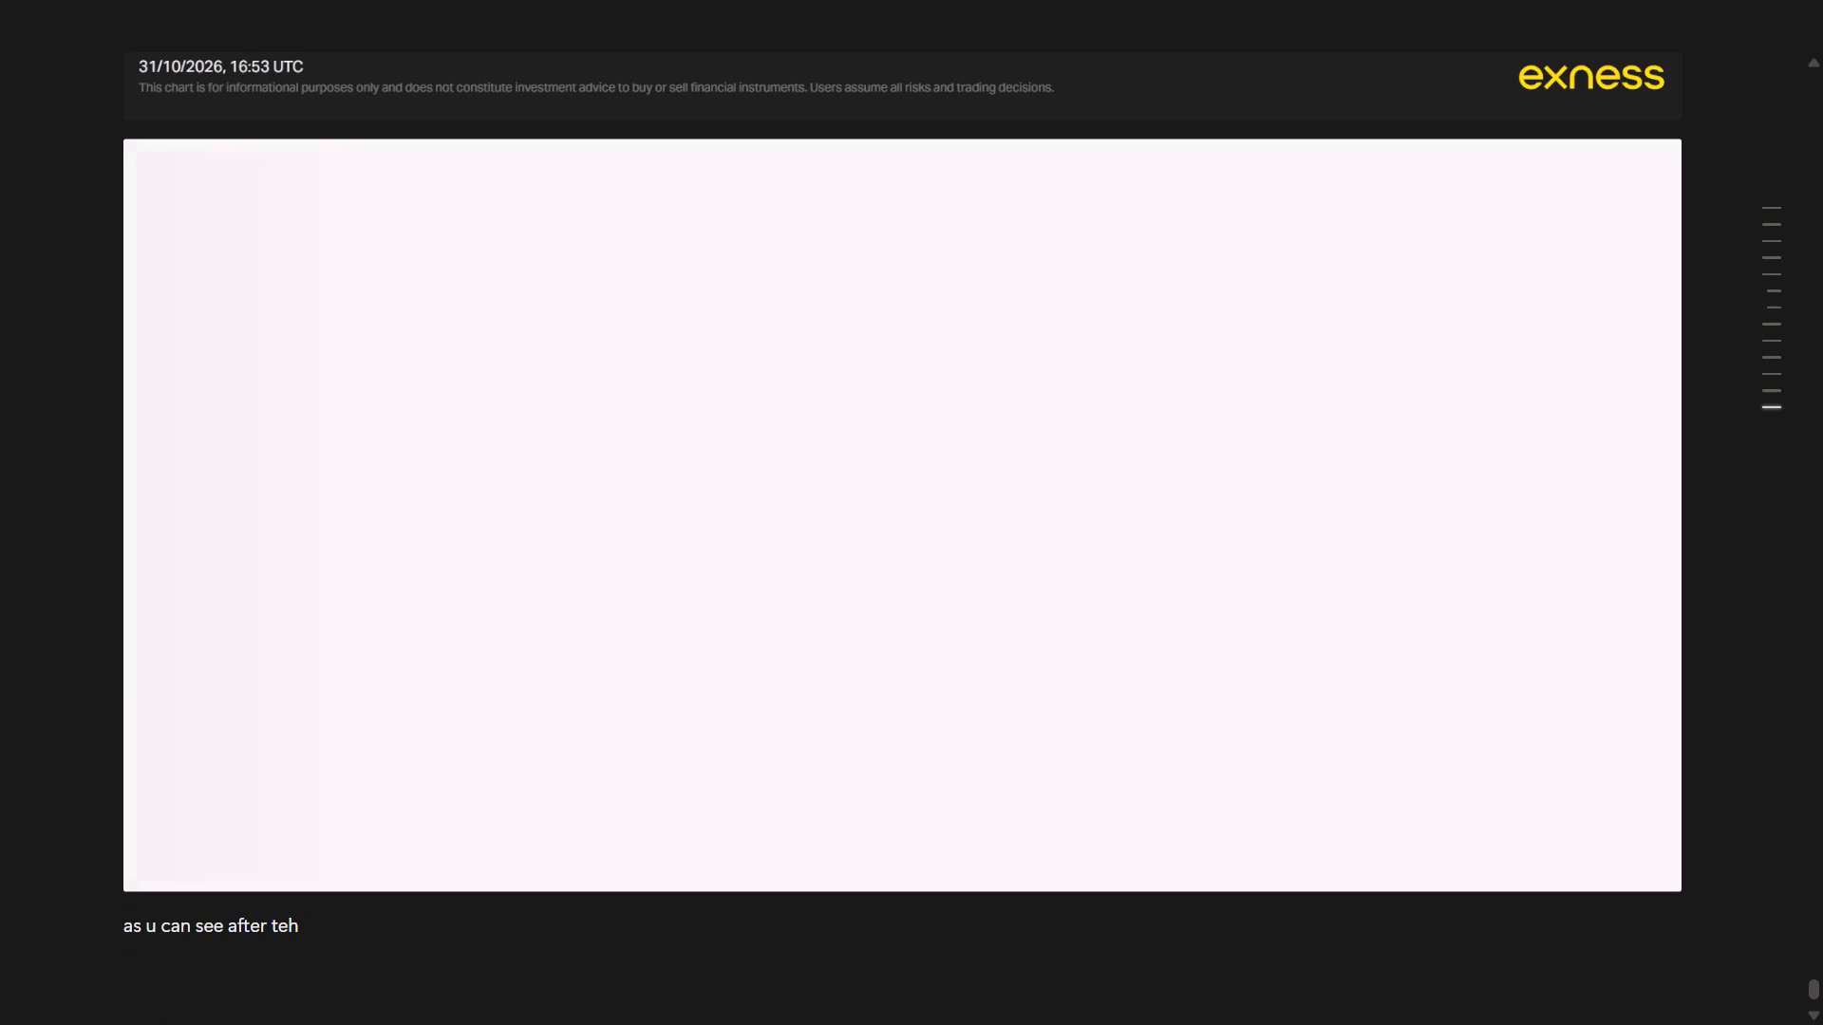
type("pause")
key("space")
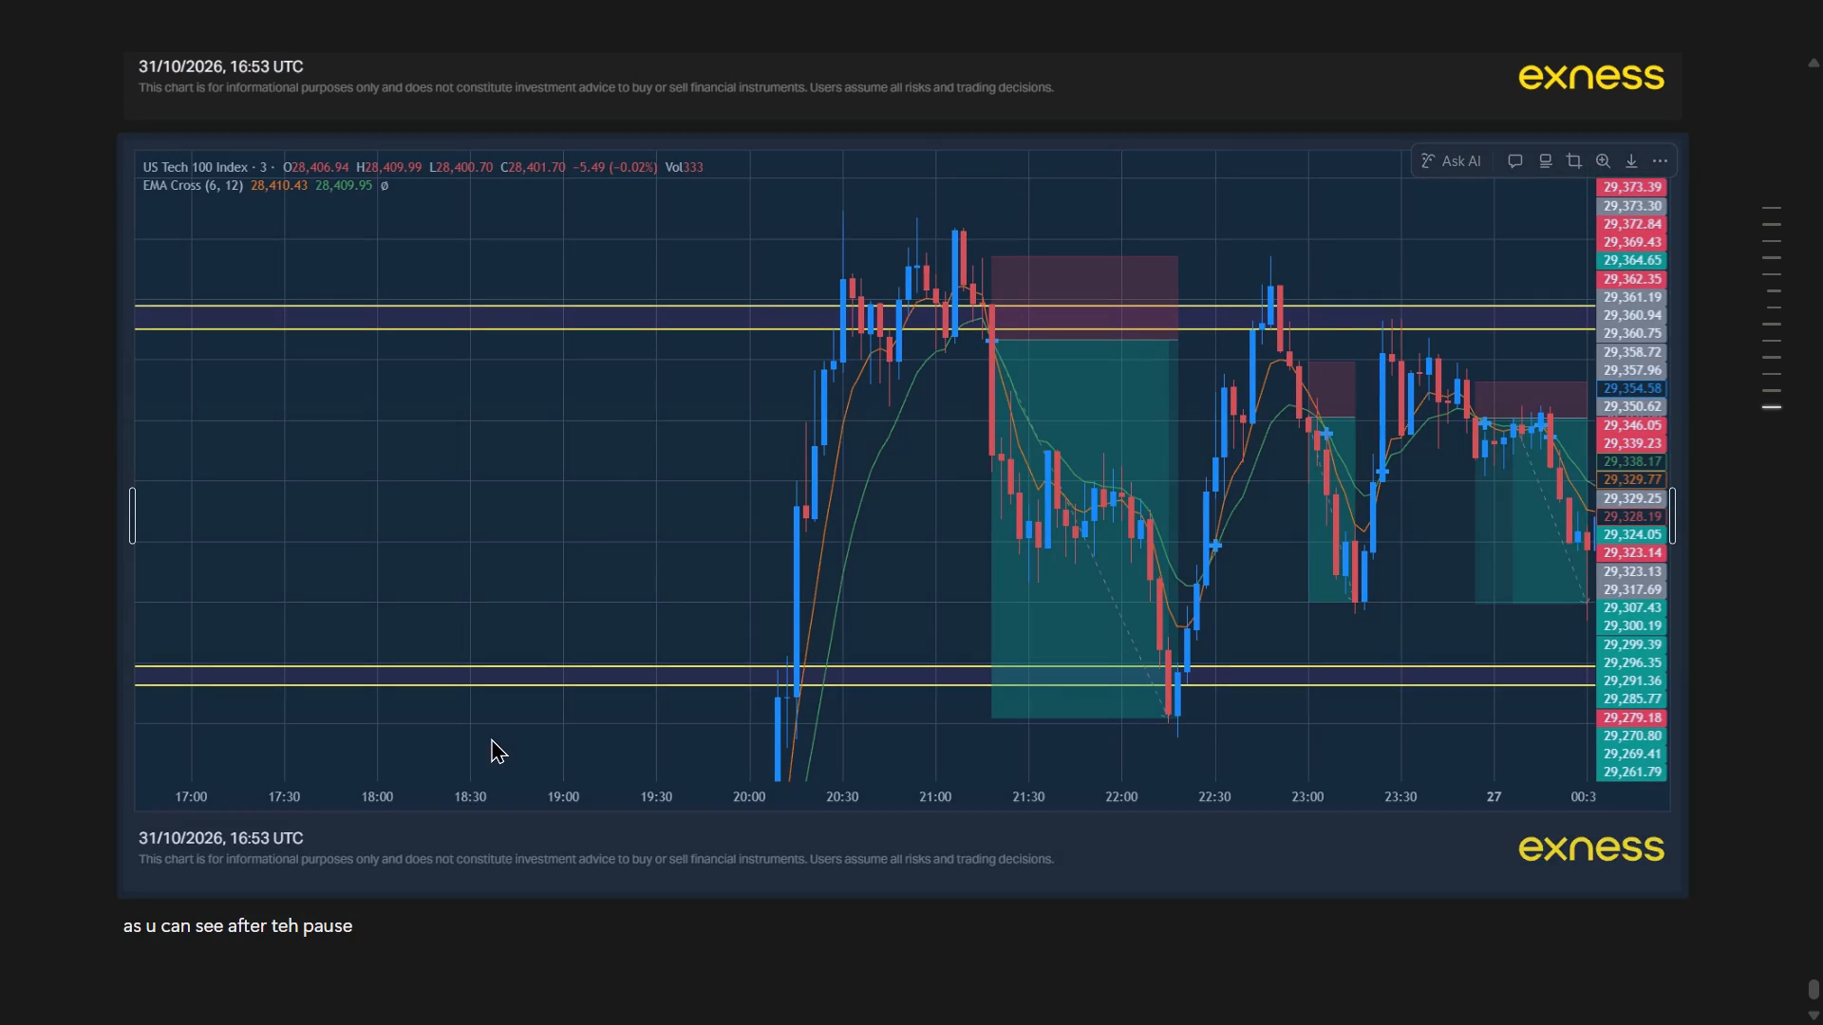
type("we")
key("space")
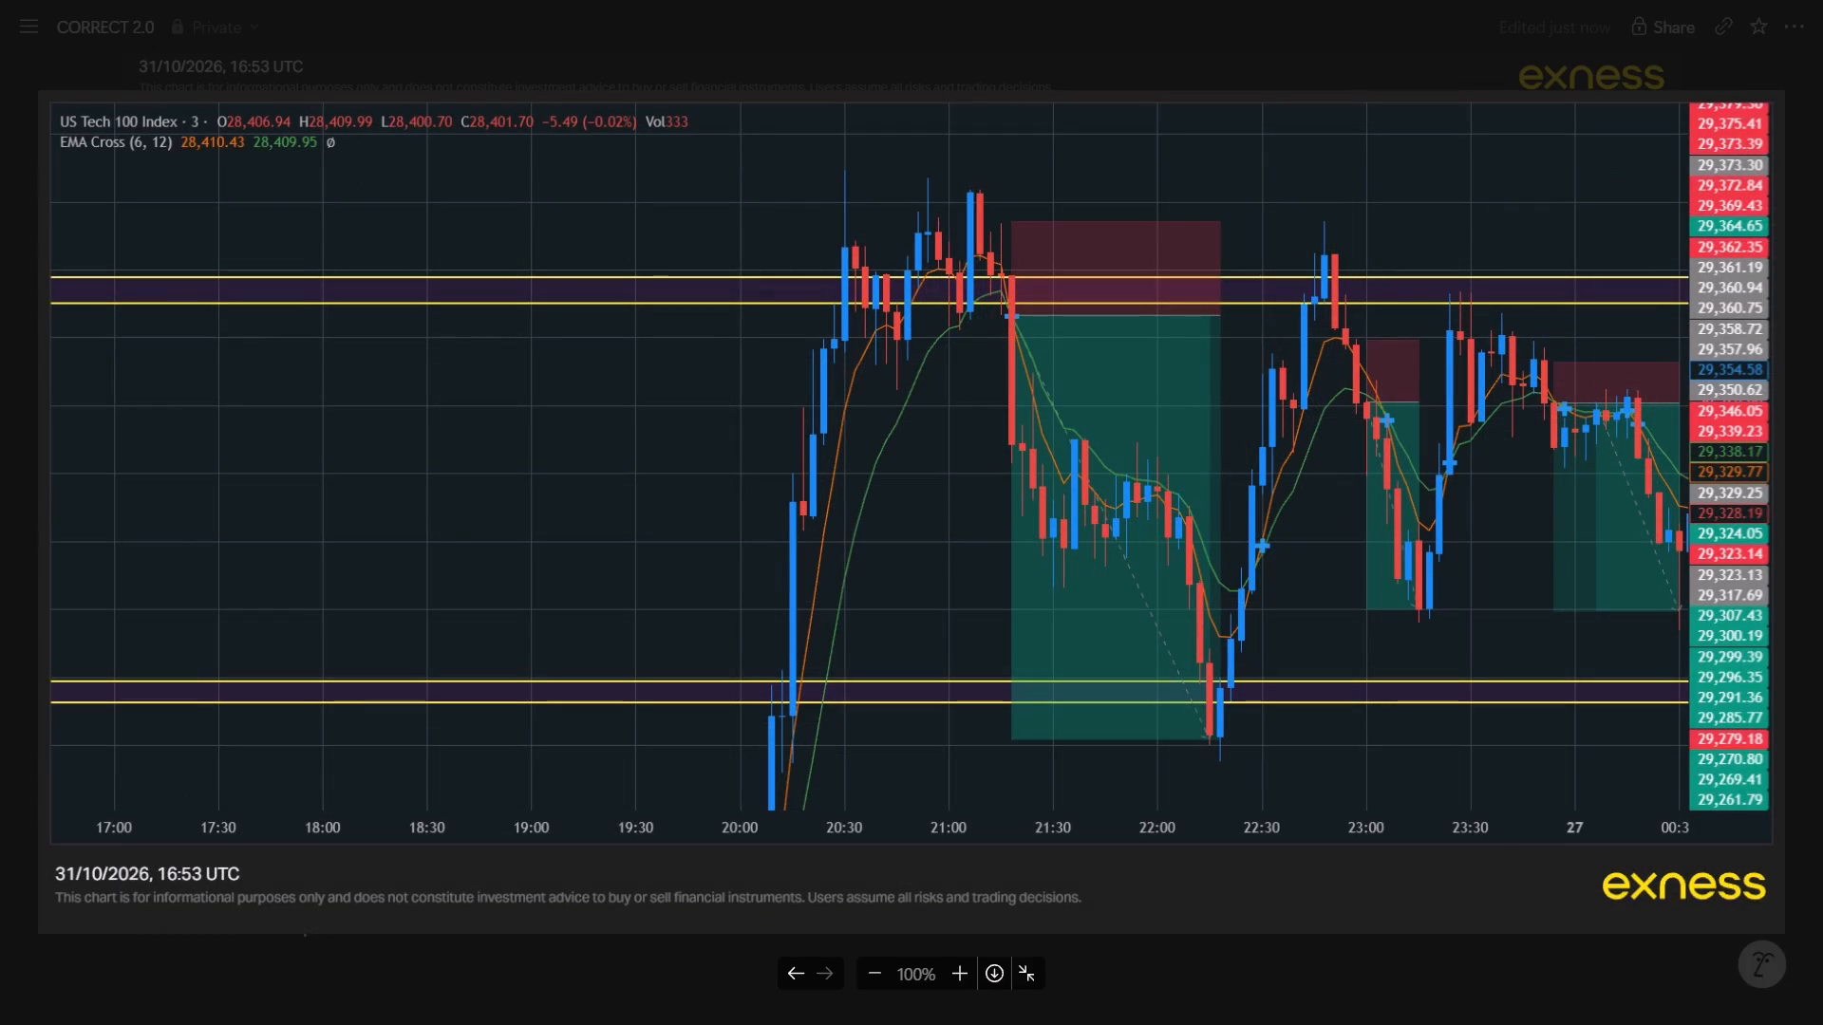
scroll(488, 783, "down", 2)
key("Escape")
left_click(388, 919)
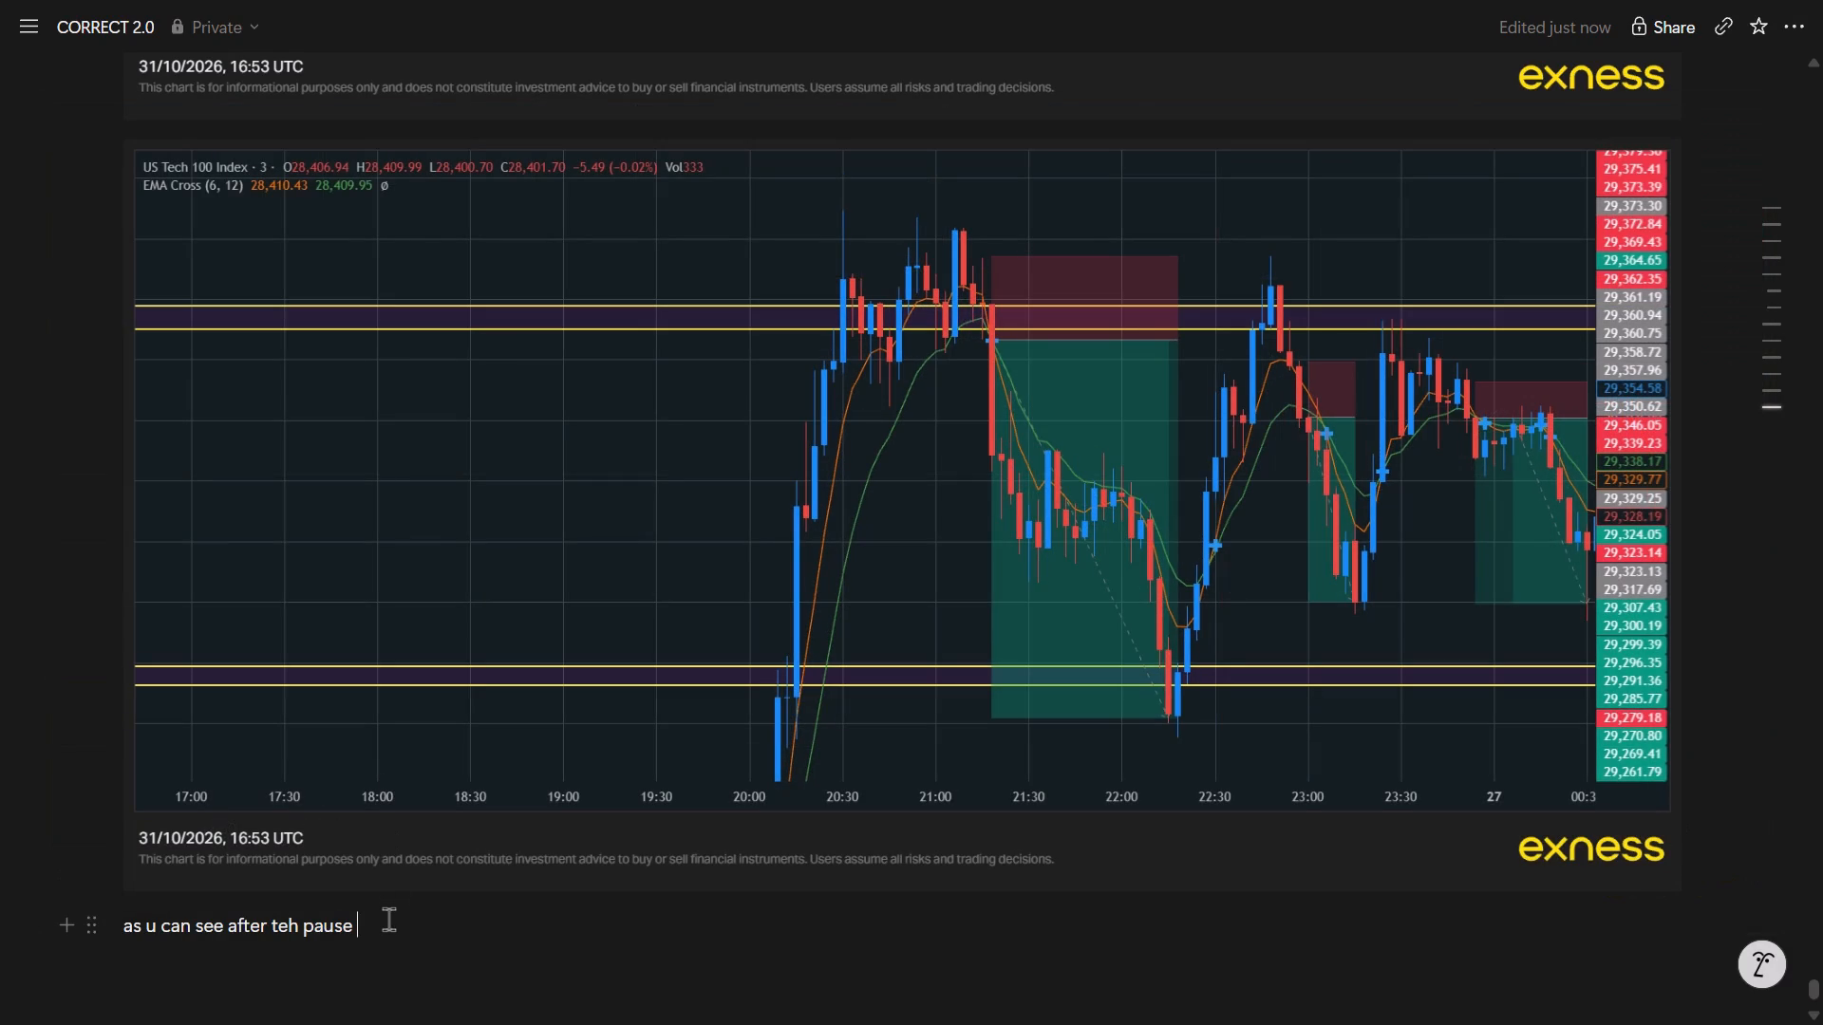
type("we hv to take trade after i")
key("BackSpace")
key("BackSpace")
key("space")
type("wick okay")
key("space")
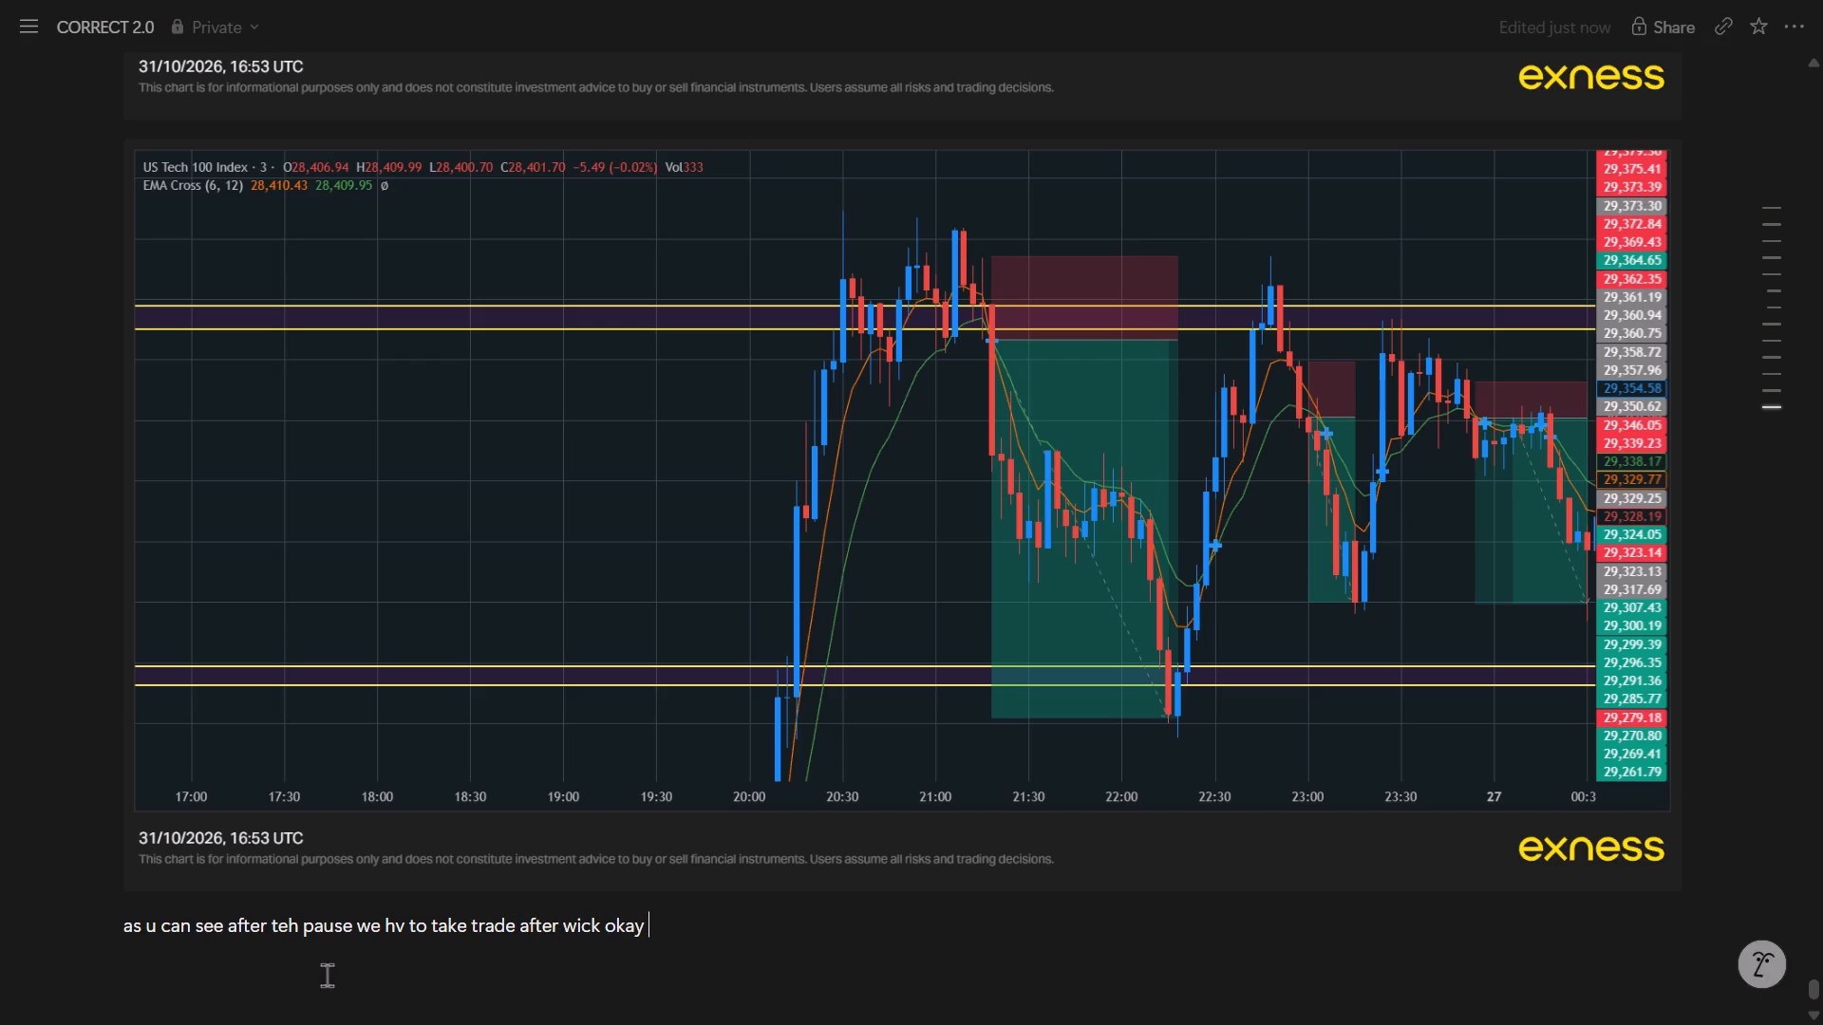
left_click(327, 975)
Look back through the earlier notes and XAU/USD chart examples higher up in the page.
scroll(350, 967, "up", 3)
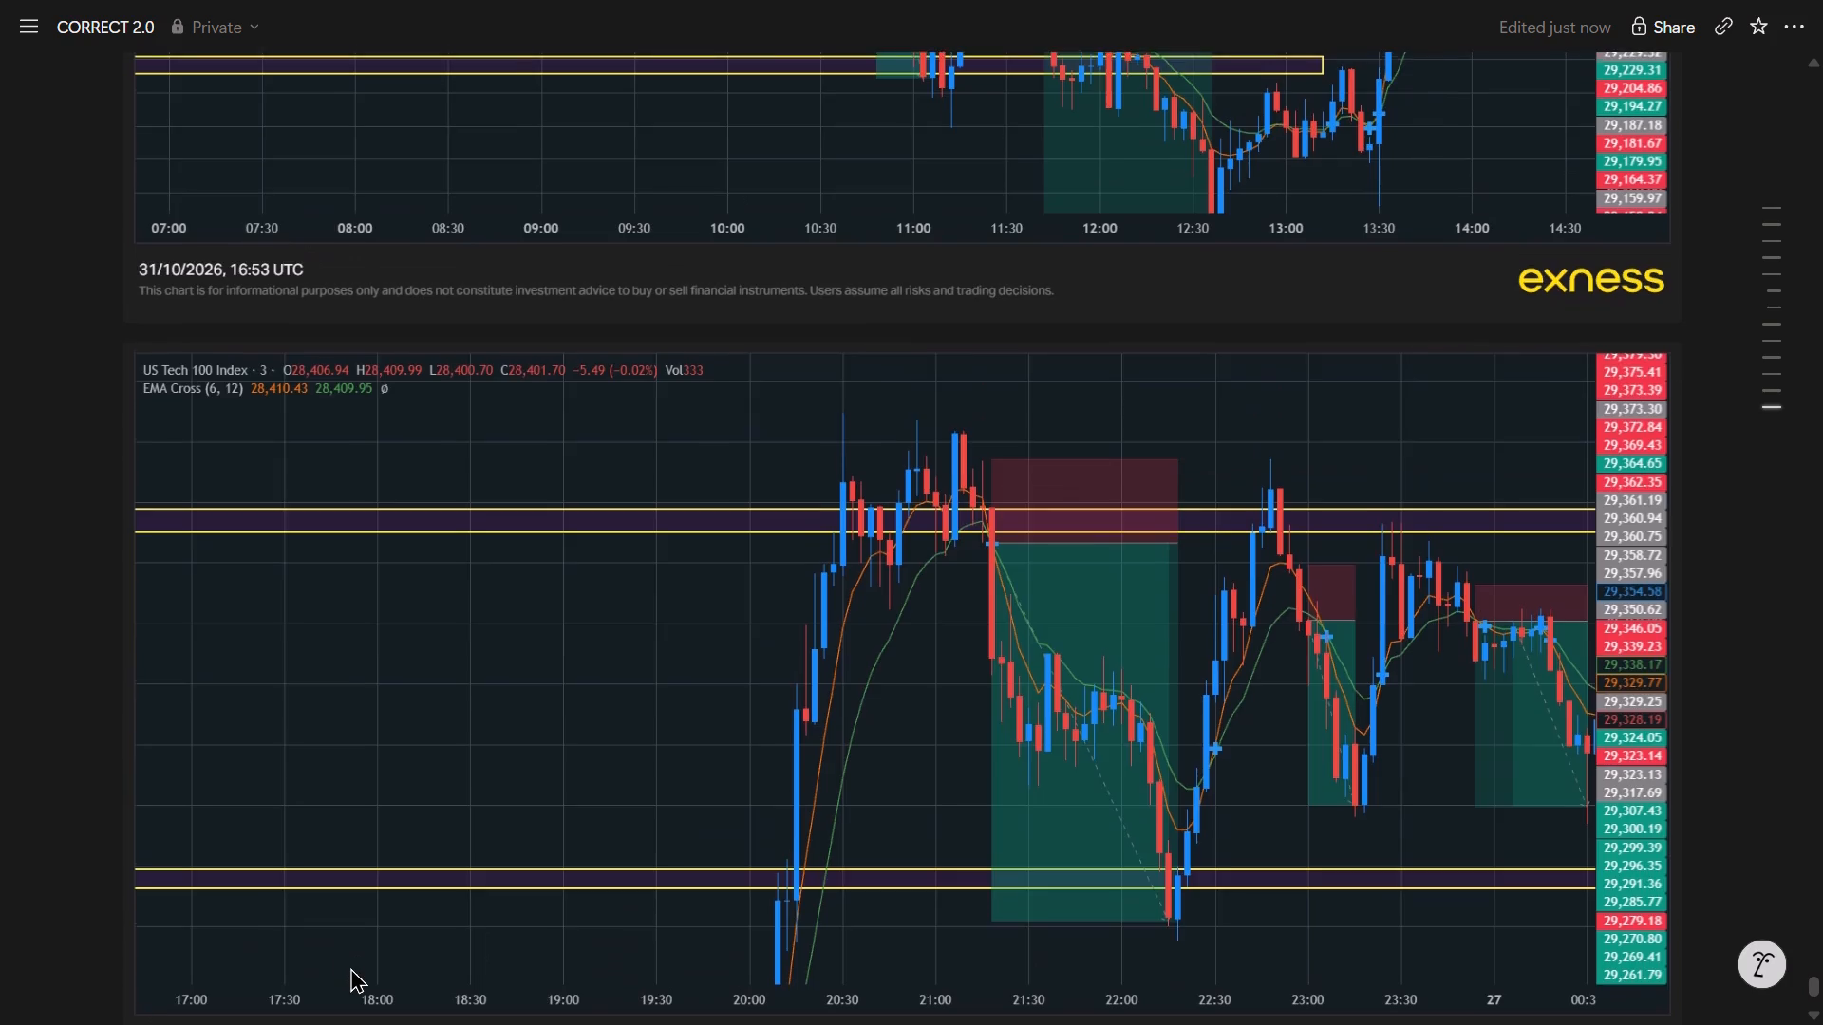
scroll(350, 967, "up", 12)
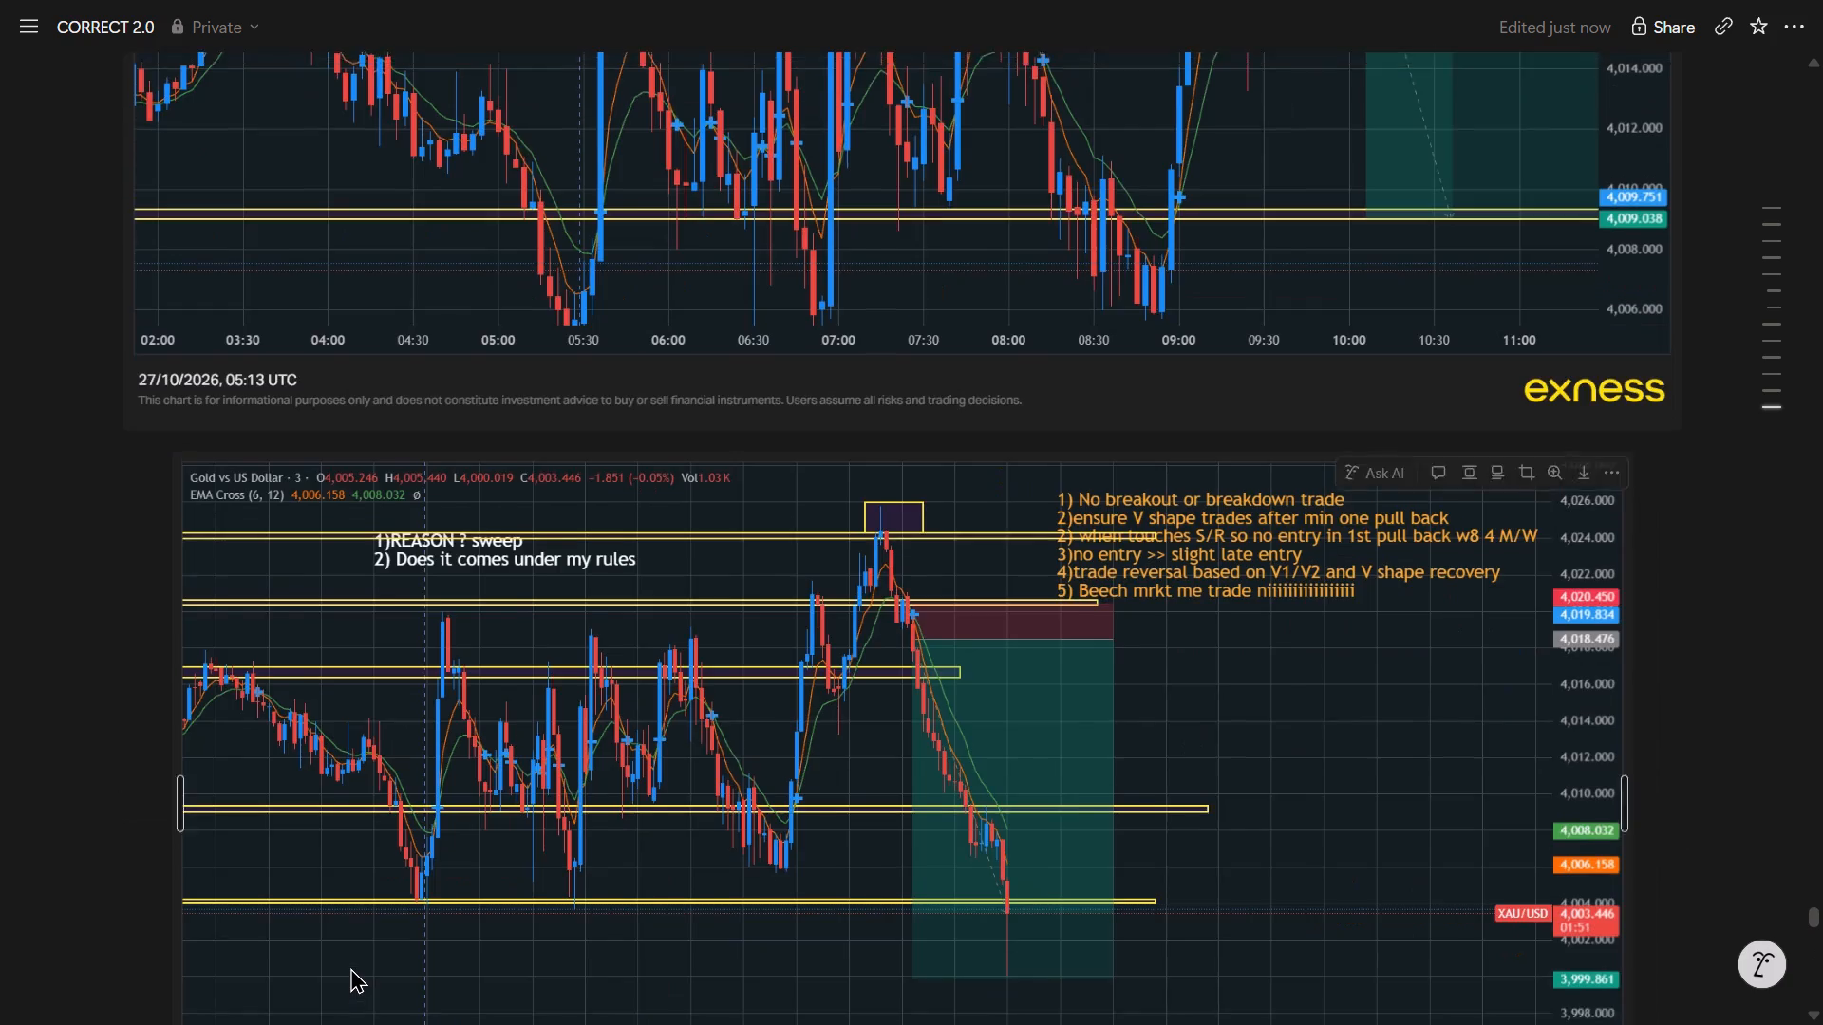
scroll(350, 967, "up", 12)
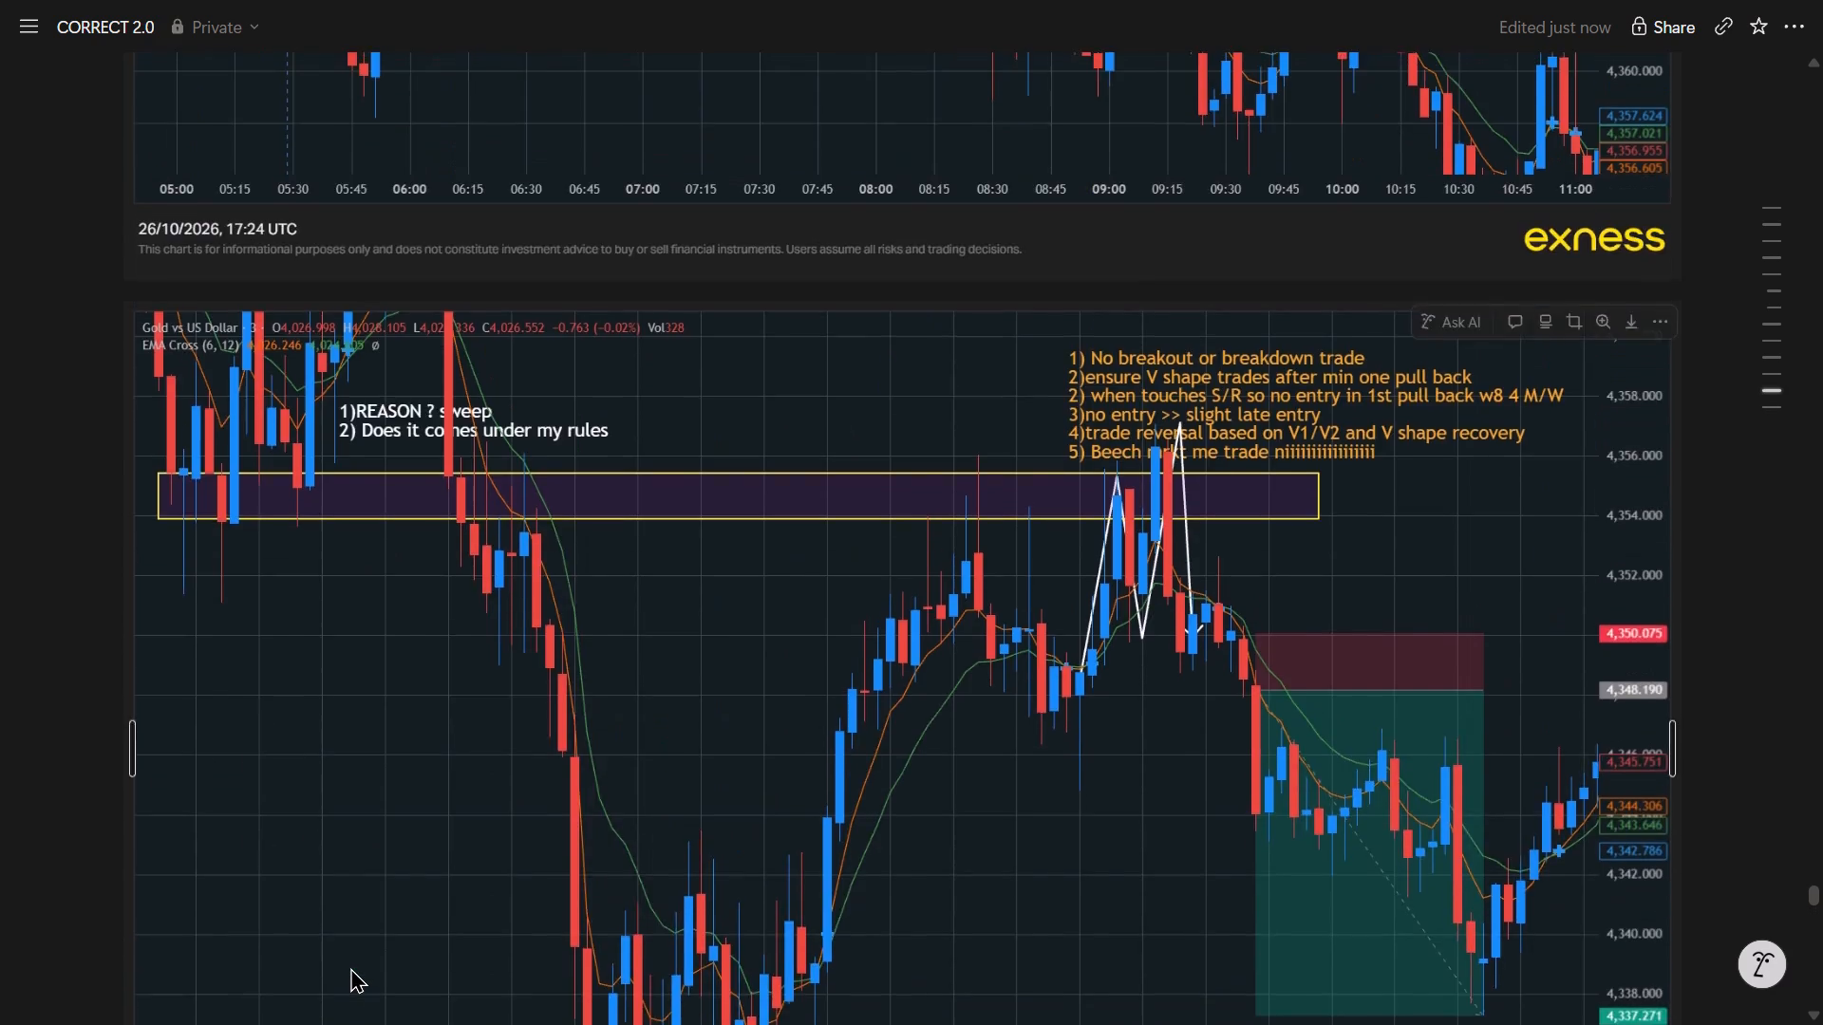
scroll(350, 967, "up", 8)
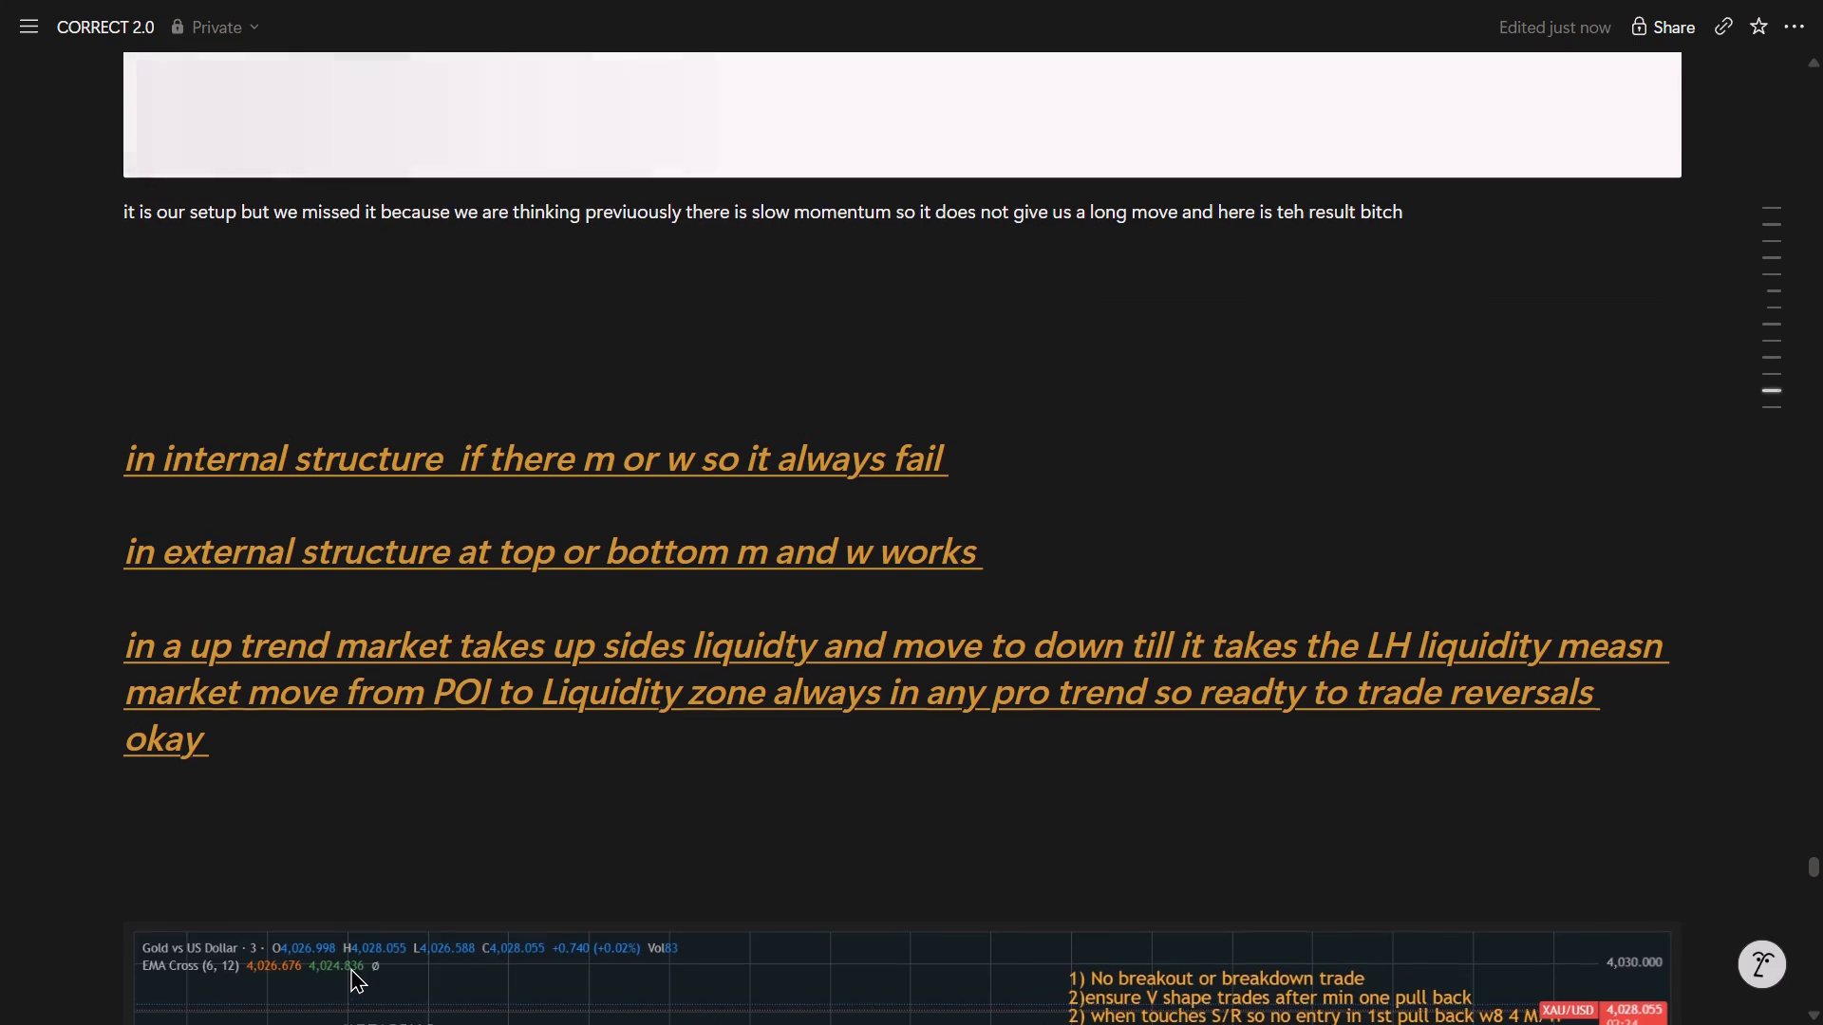
scroll(350, 967, "up", 3)
scroll(350, 967, "down", 20)
scroll(350, 967, "down", 11)
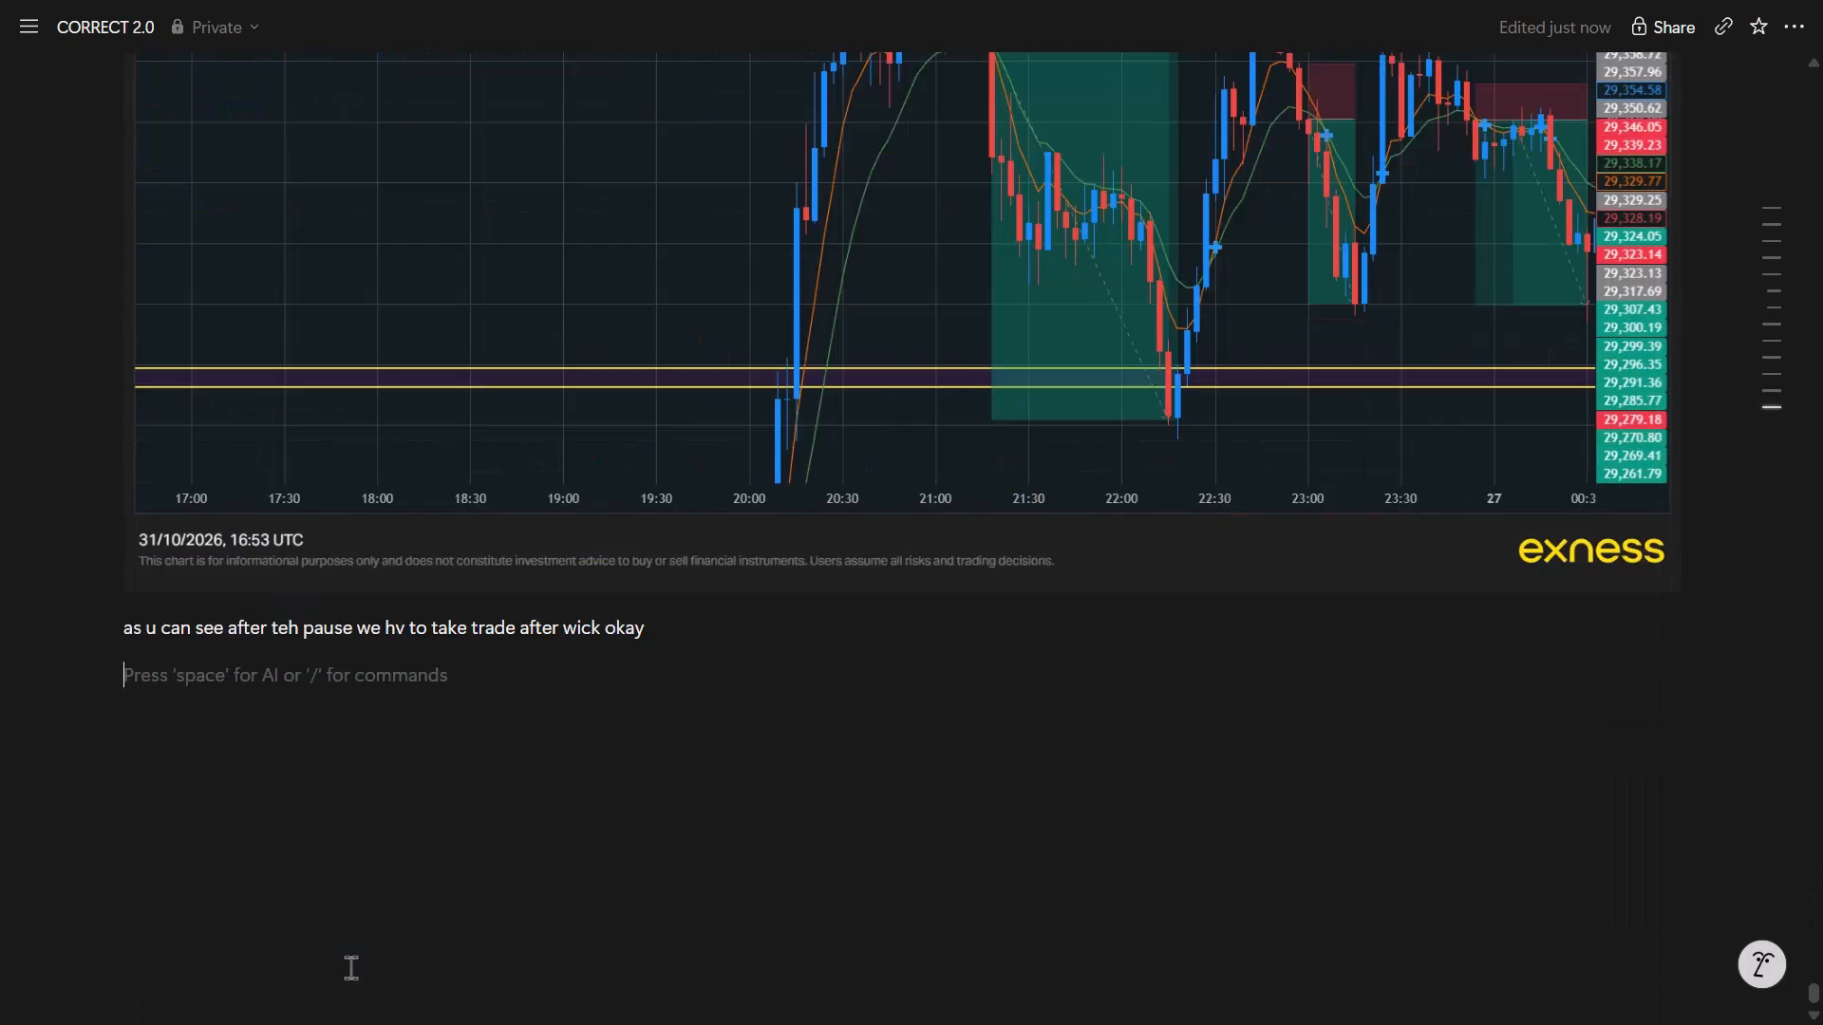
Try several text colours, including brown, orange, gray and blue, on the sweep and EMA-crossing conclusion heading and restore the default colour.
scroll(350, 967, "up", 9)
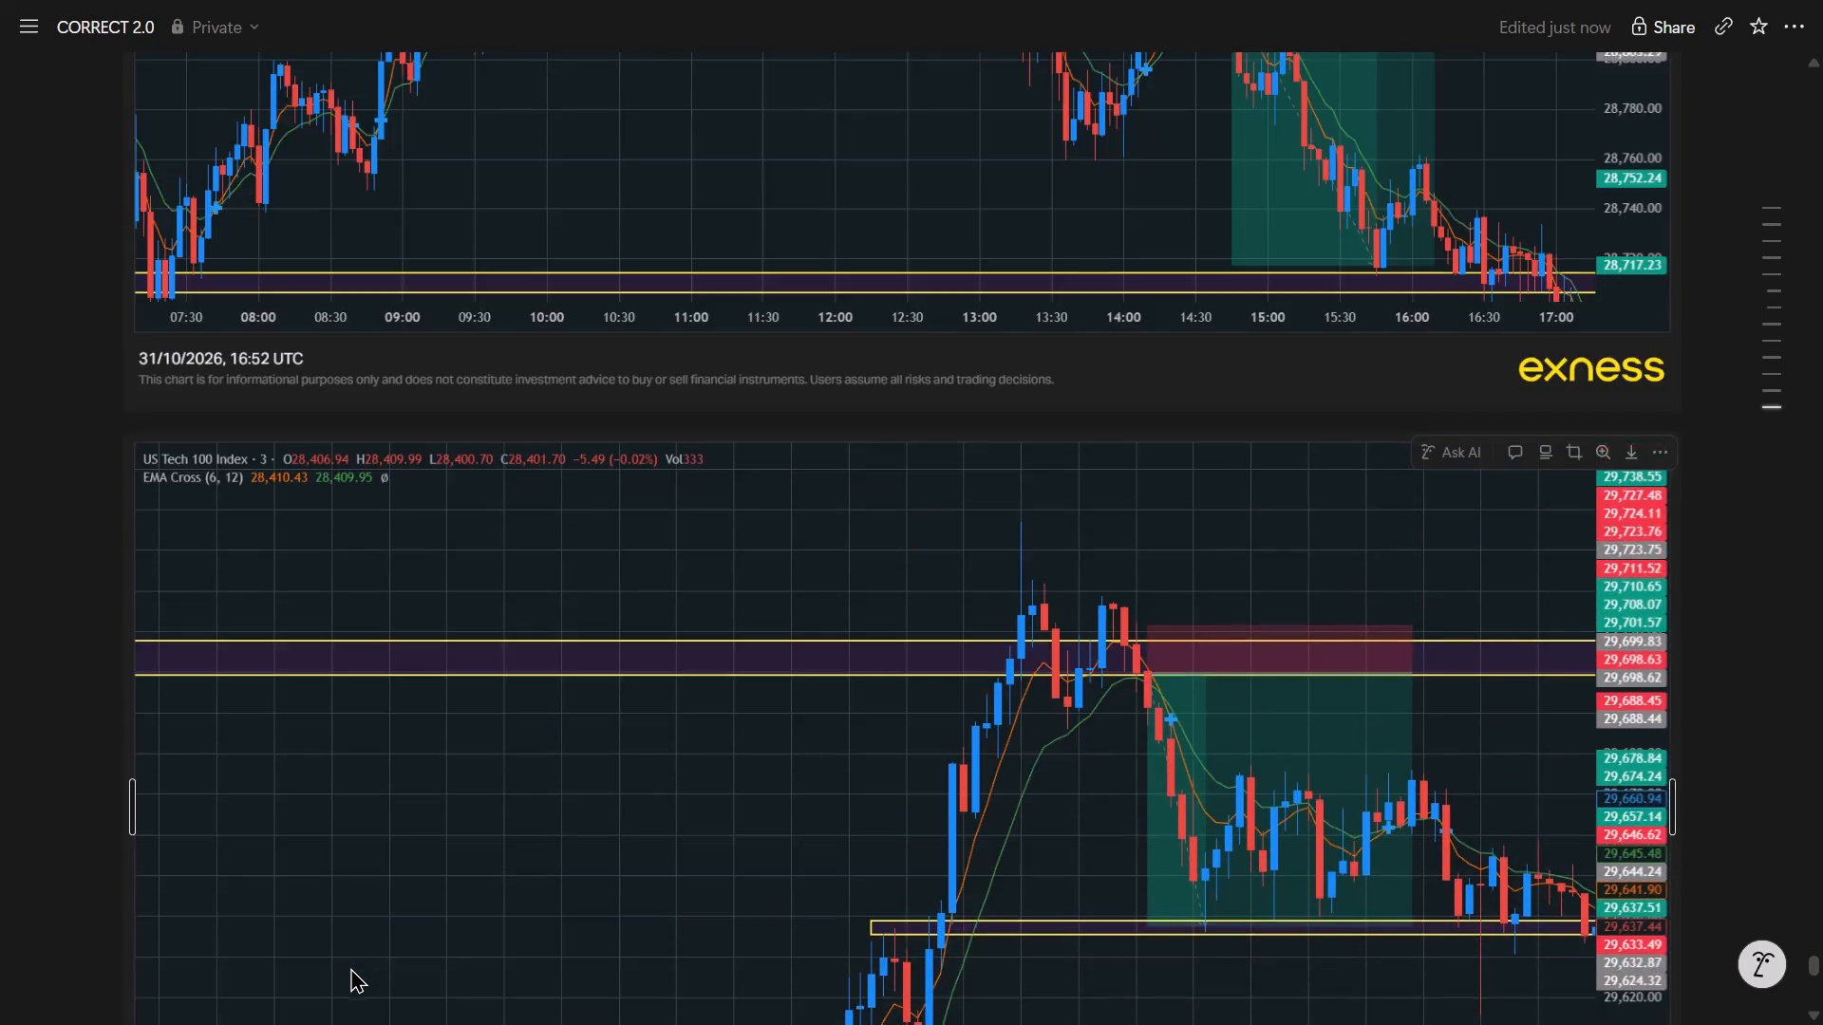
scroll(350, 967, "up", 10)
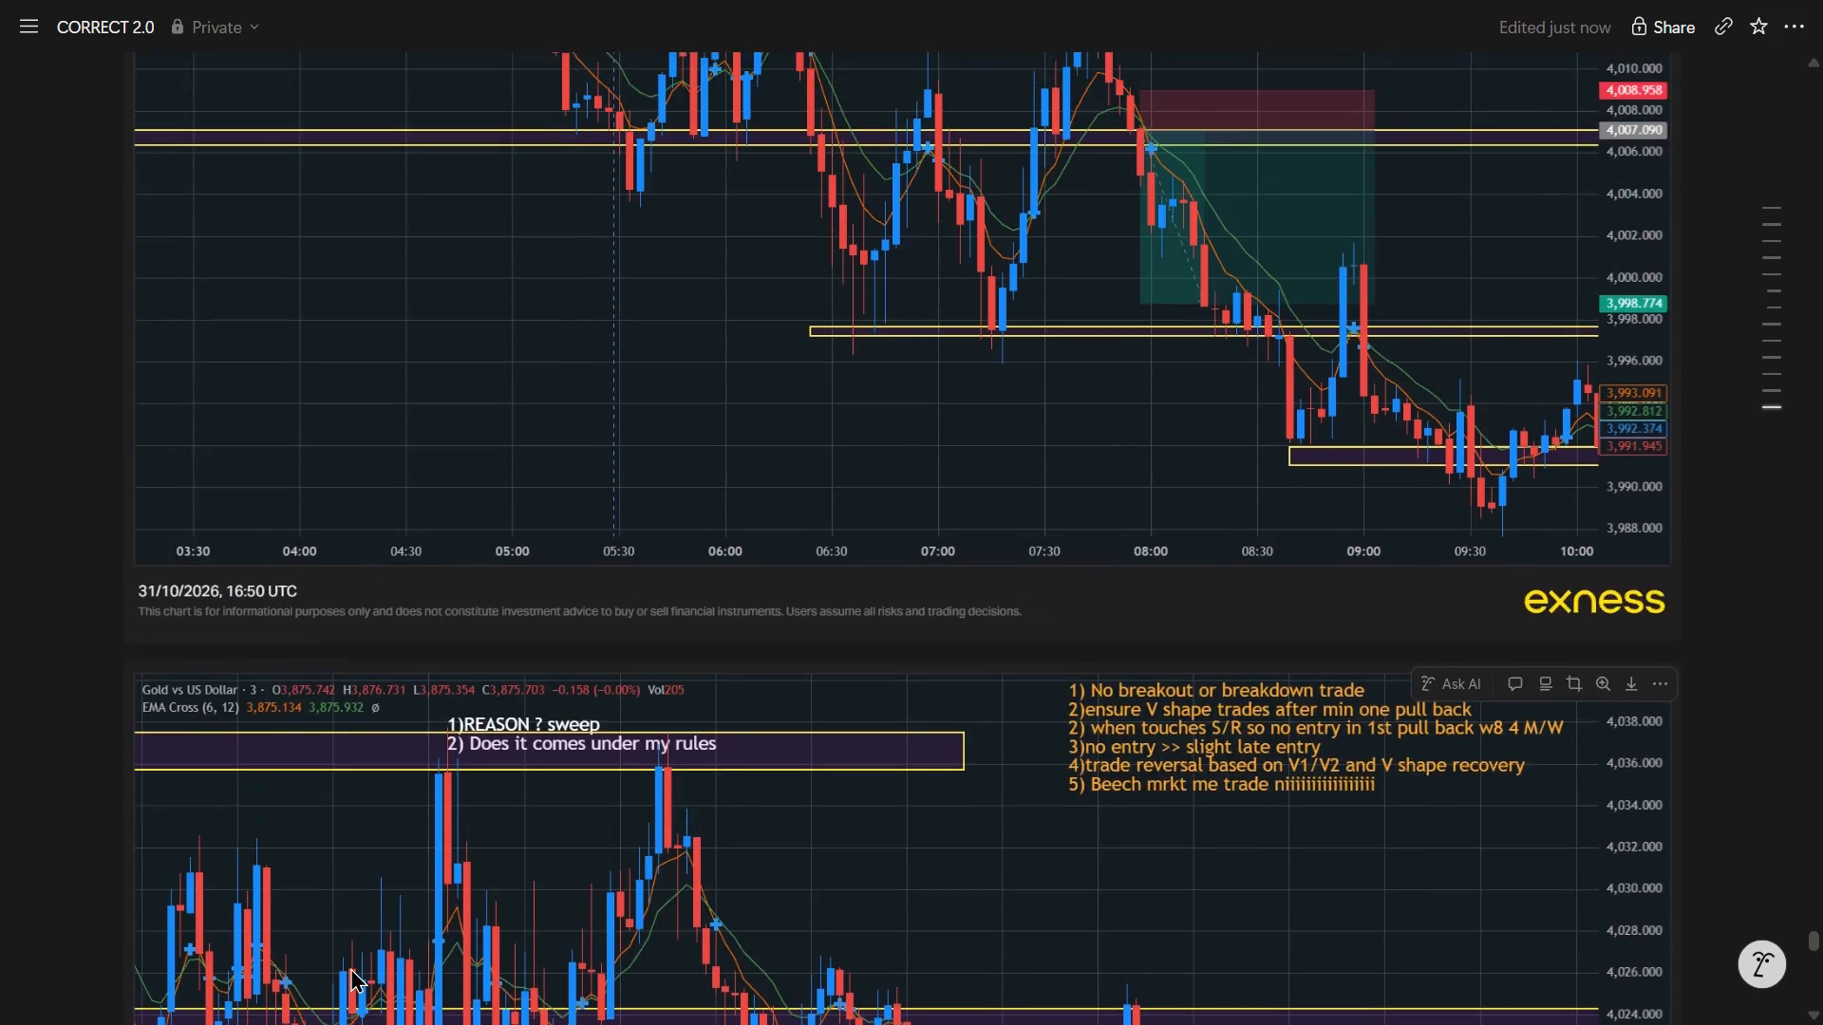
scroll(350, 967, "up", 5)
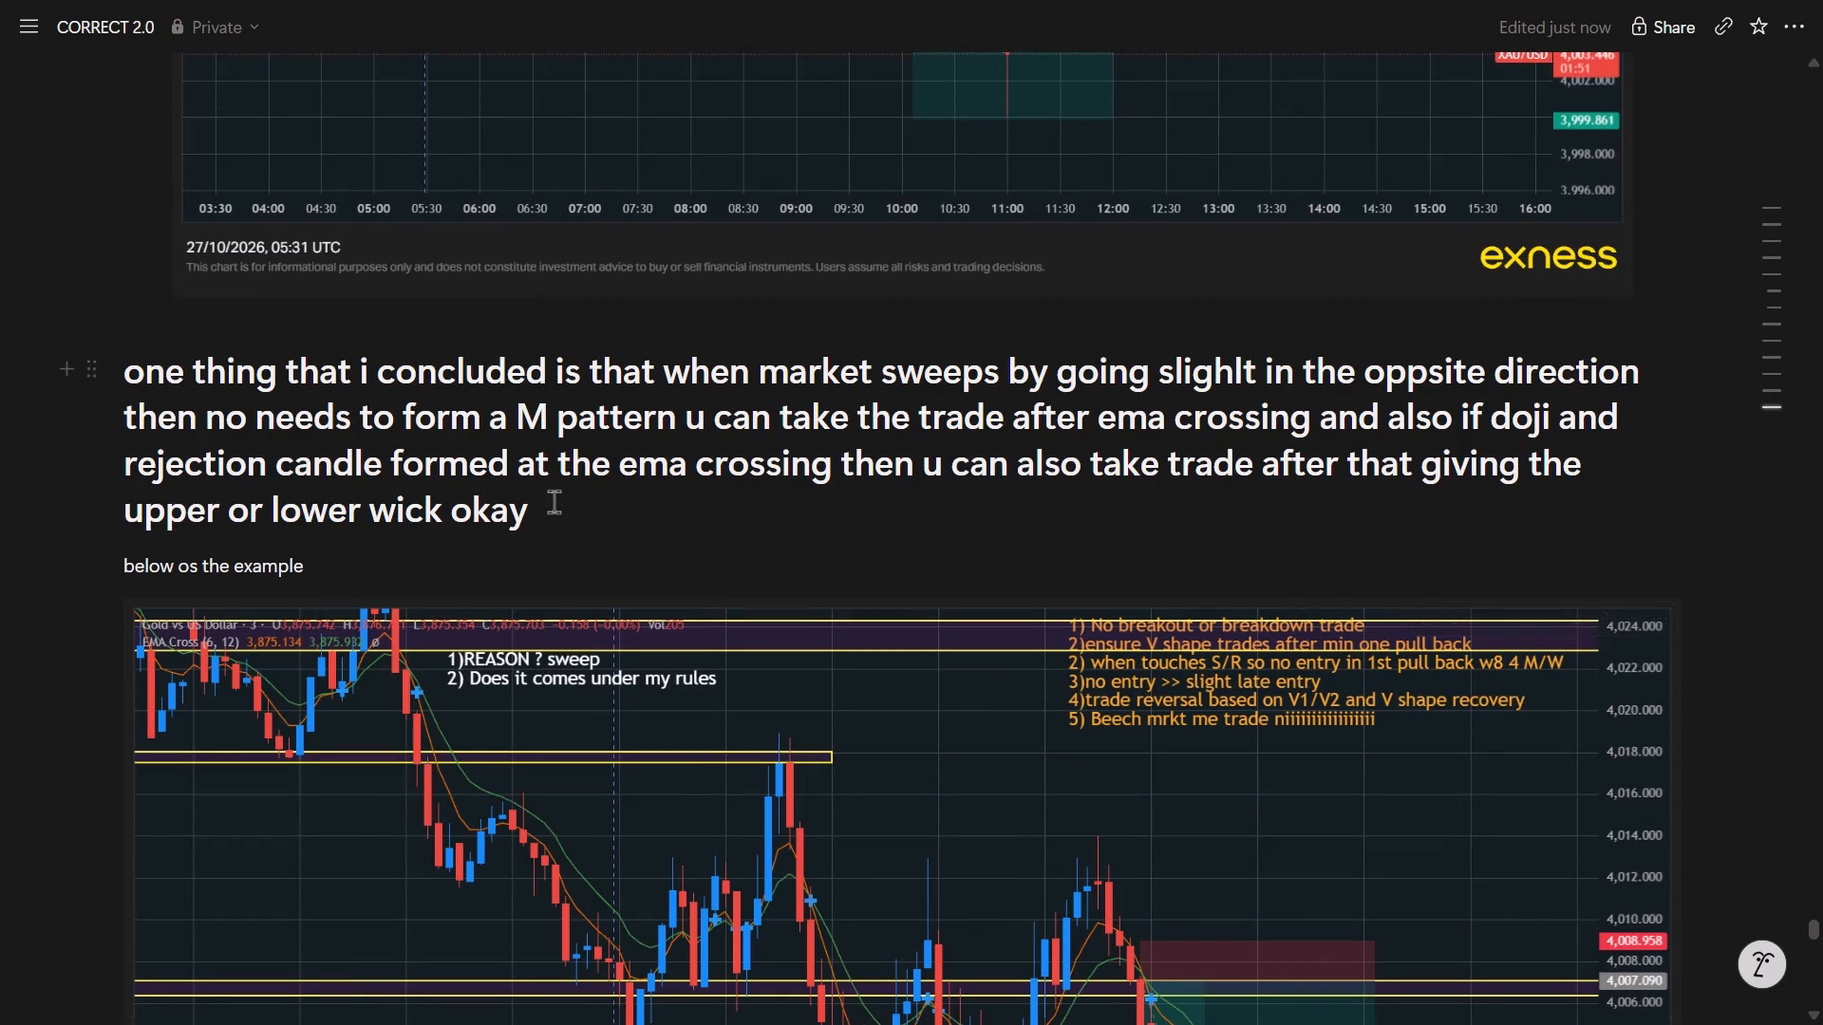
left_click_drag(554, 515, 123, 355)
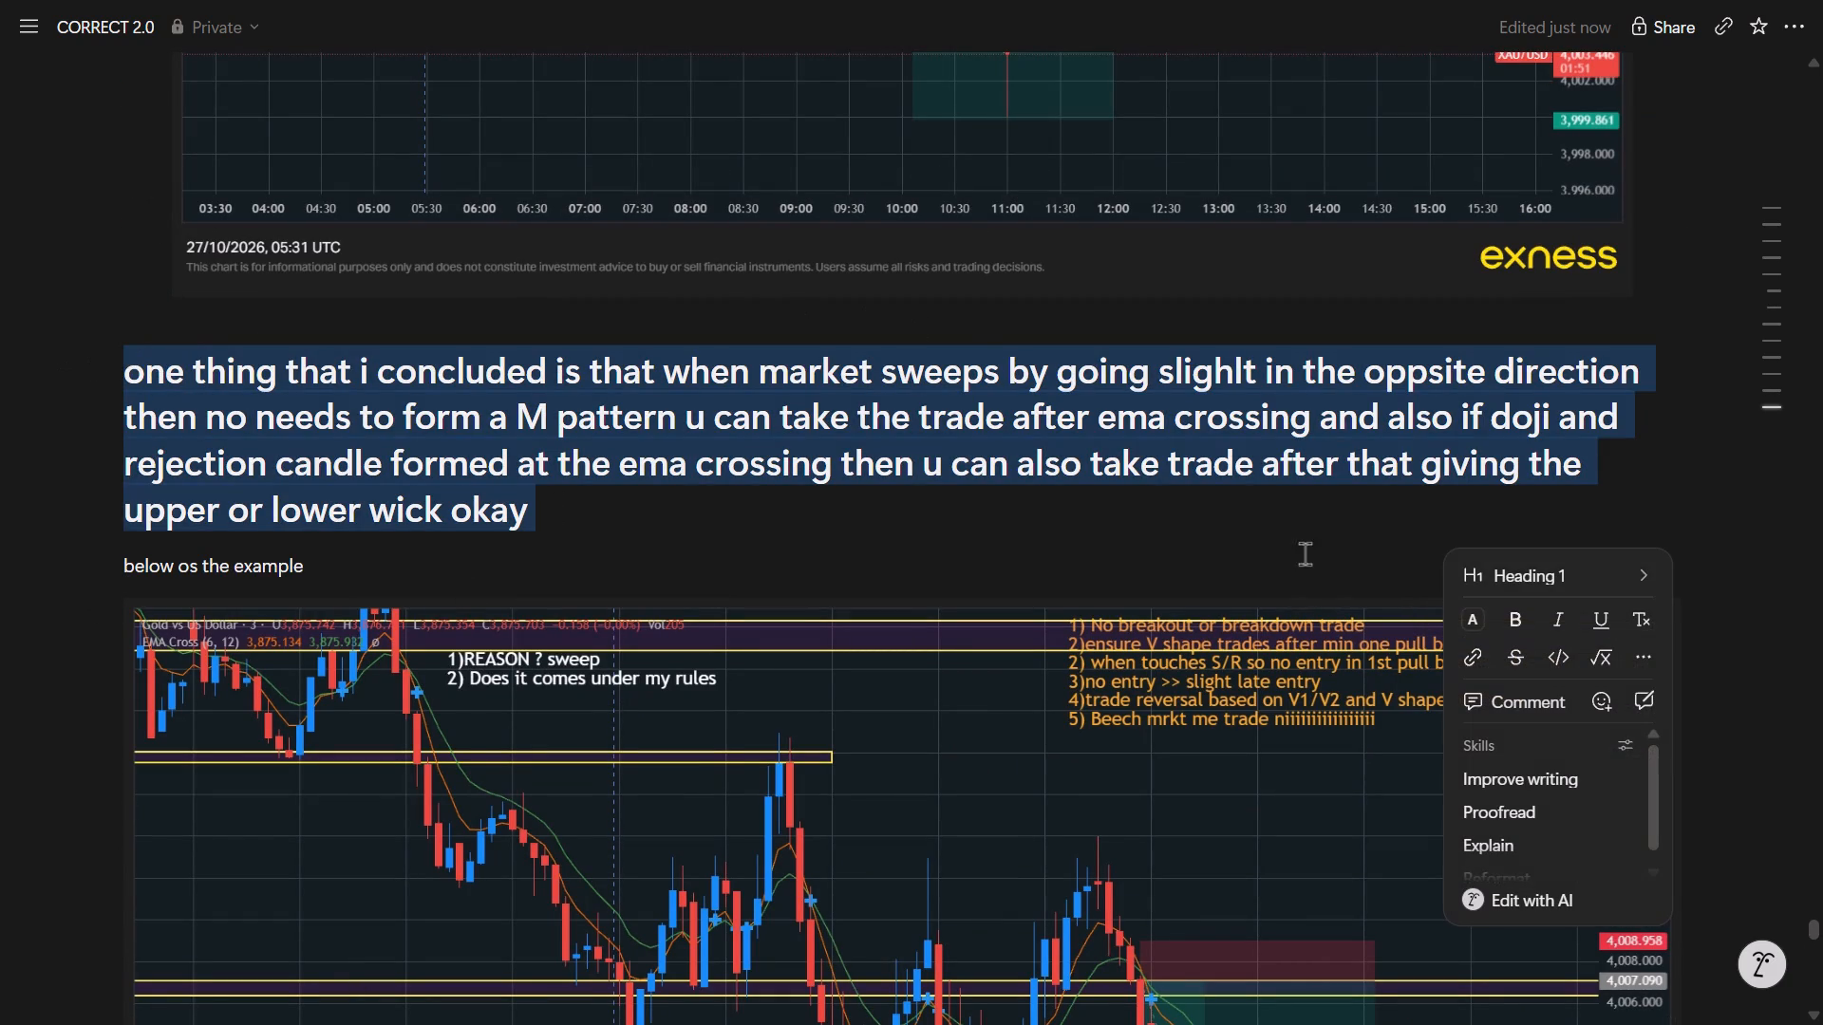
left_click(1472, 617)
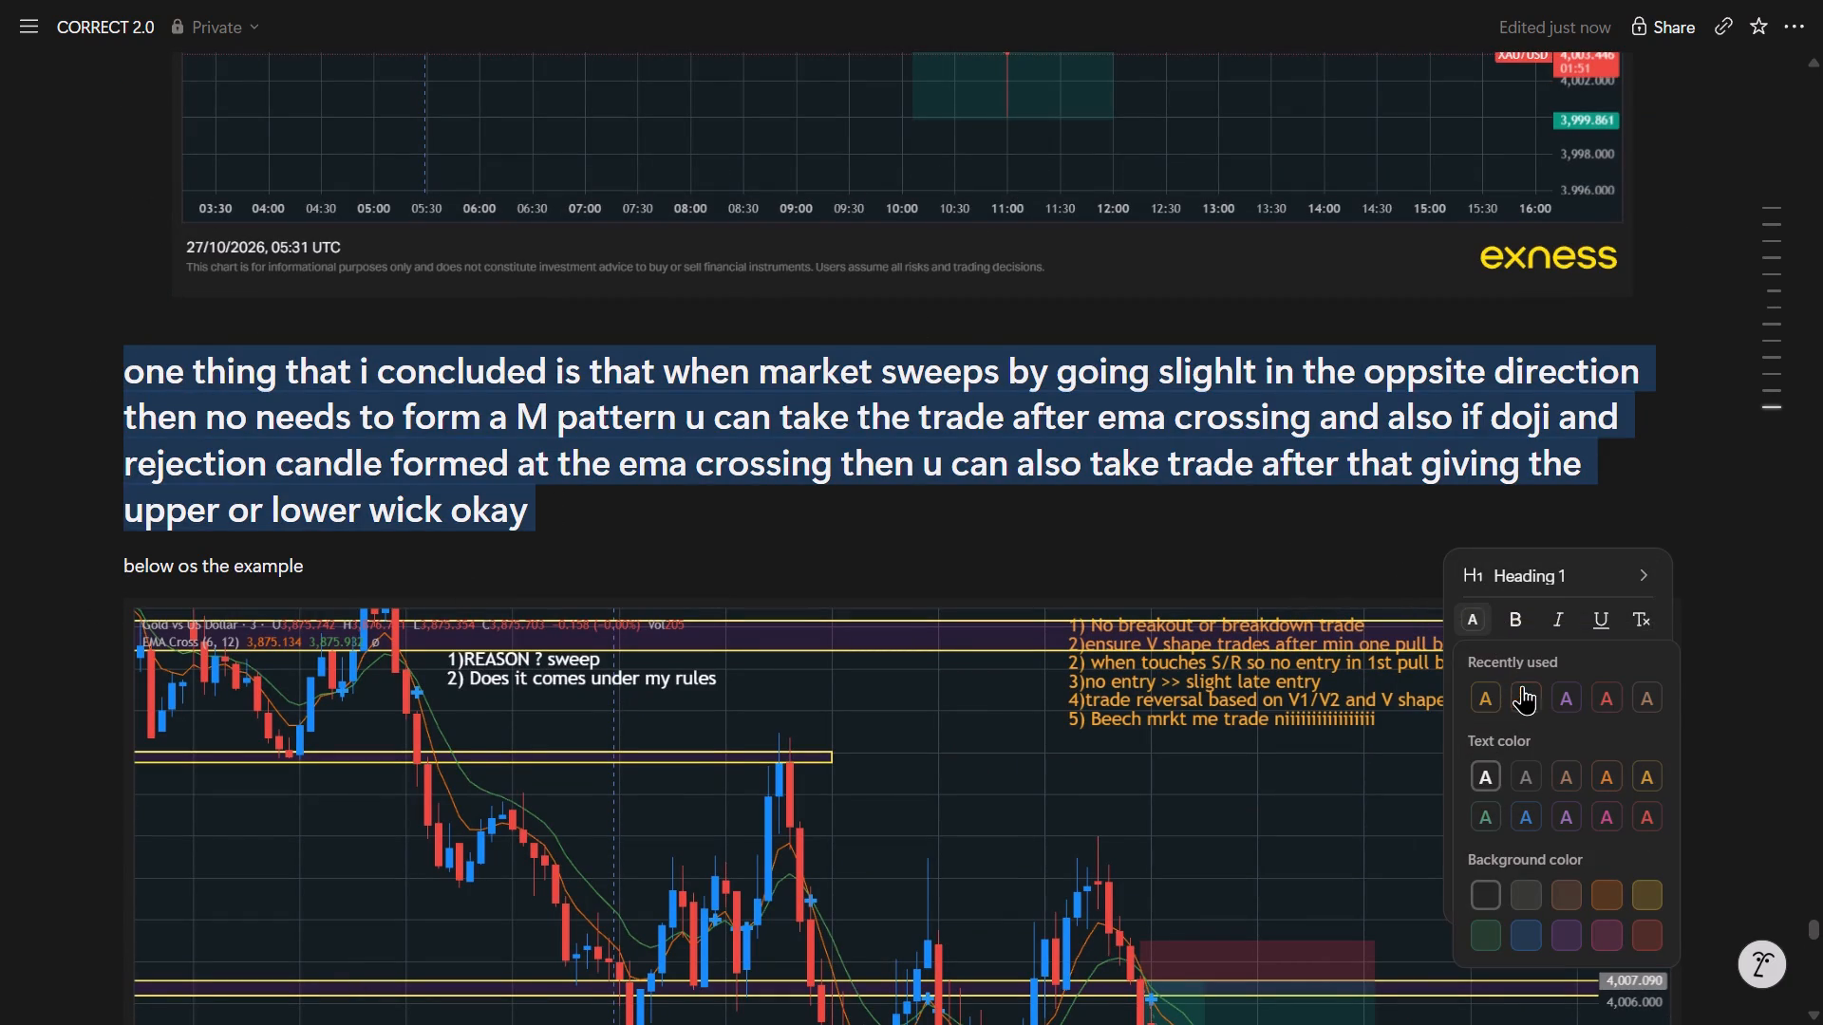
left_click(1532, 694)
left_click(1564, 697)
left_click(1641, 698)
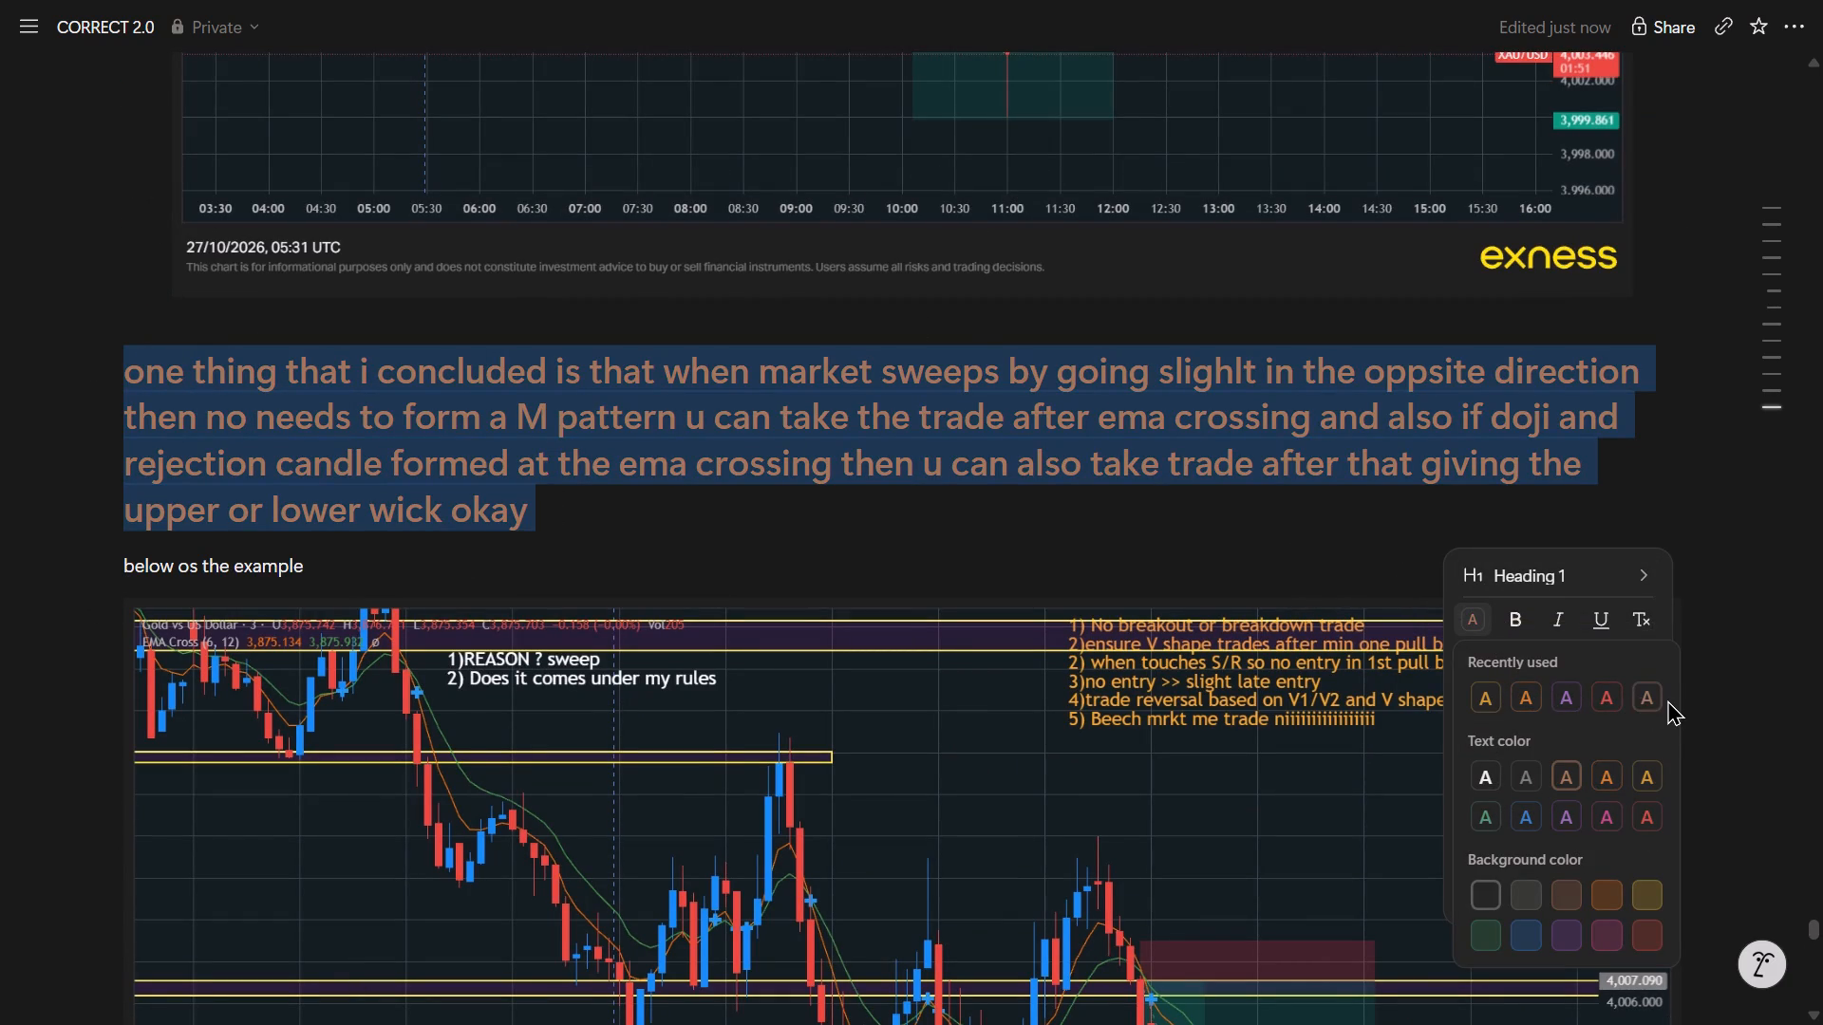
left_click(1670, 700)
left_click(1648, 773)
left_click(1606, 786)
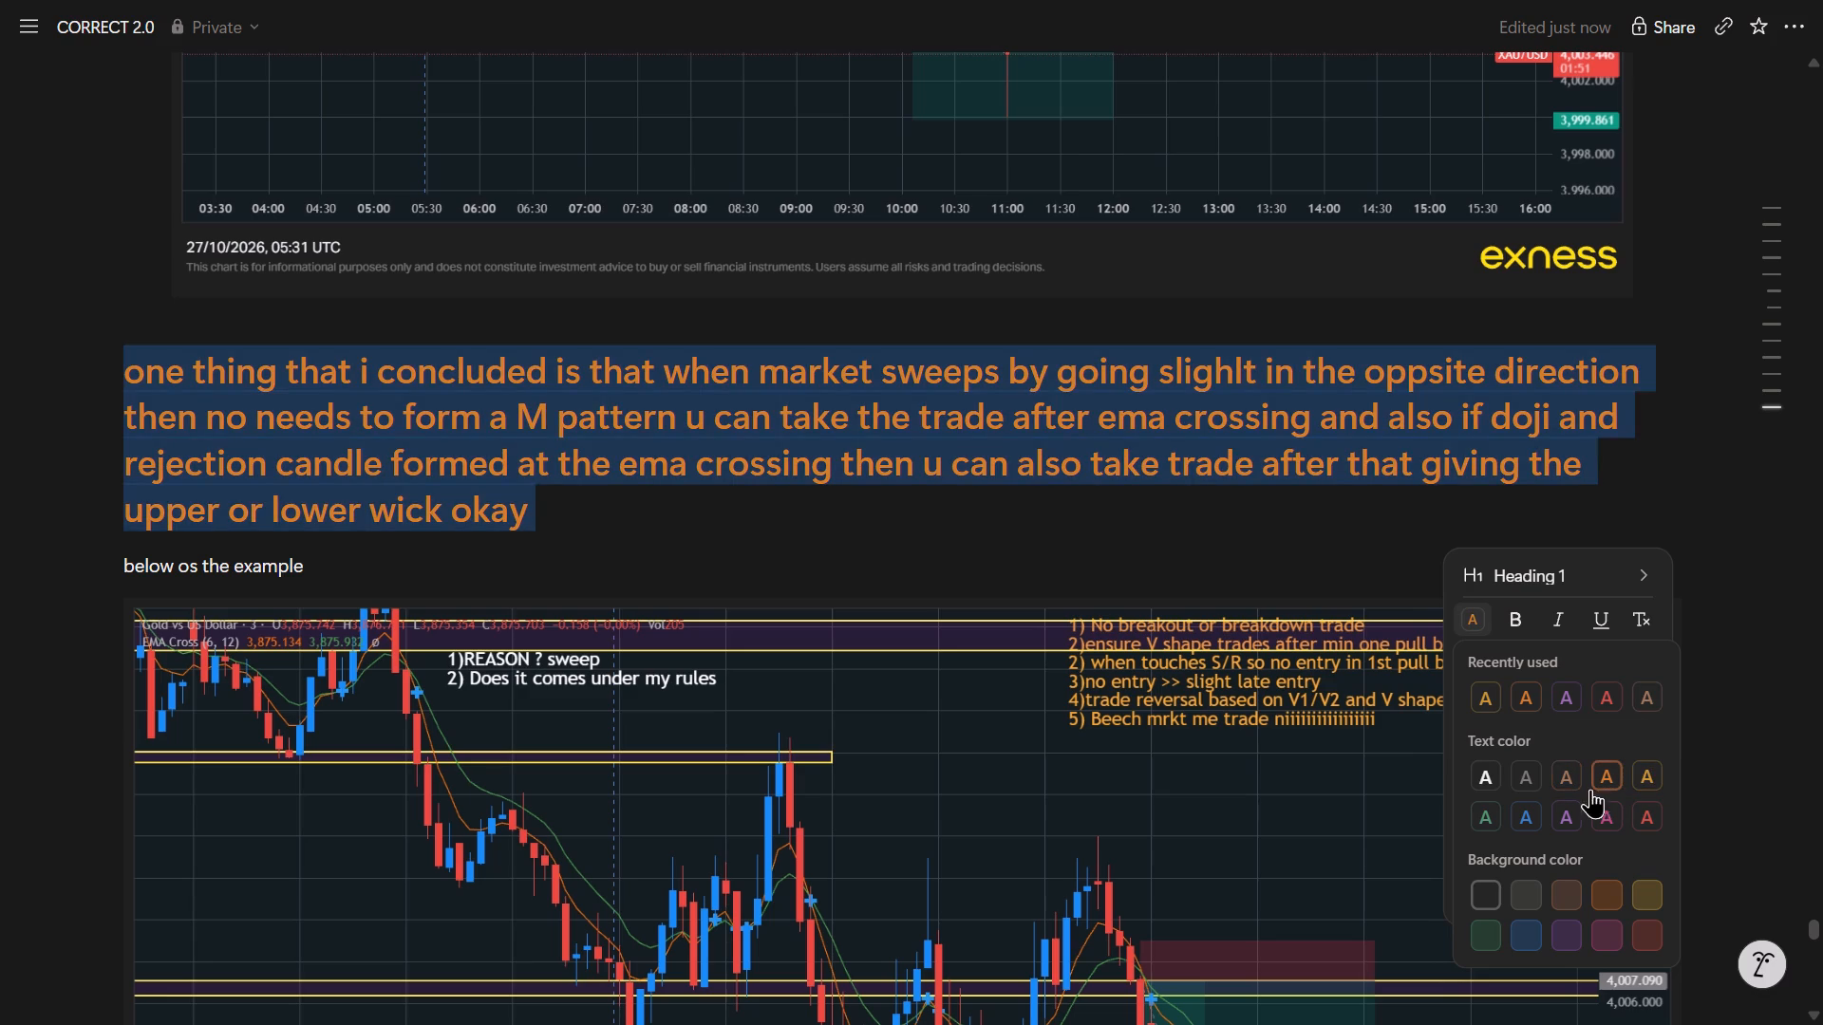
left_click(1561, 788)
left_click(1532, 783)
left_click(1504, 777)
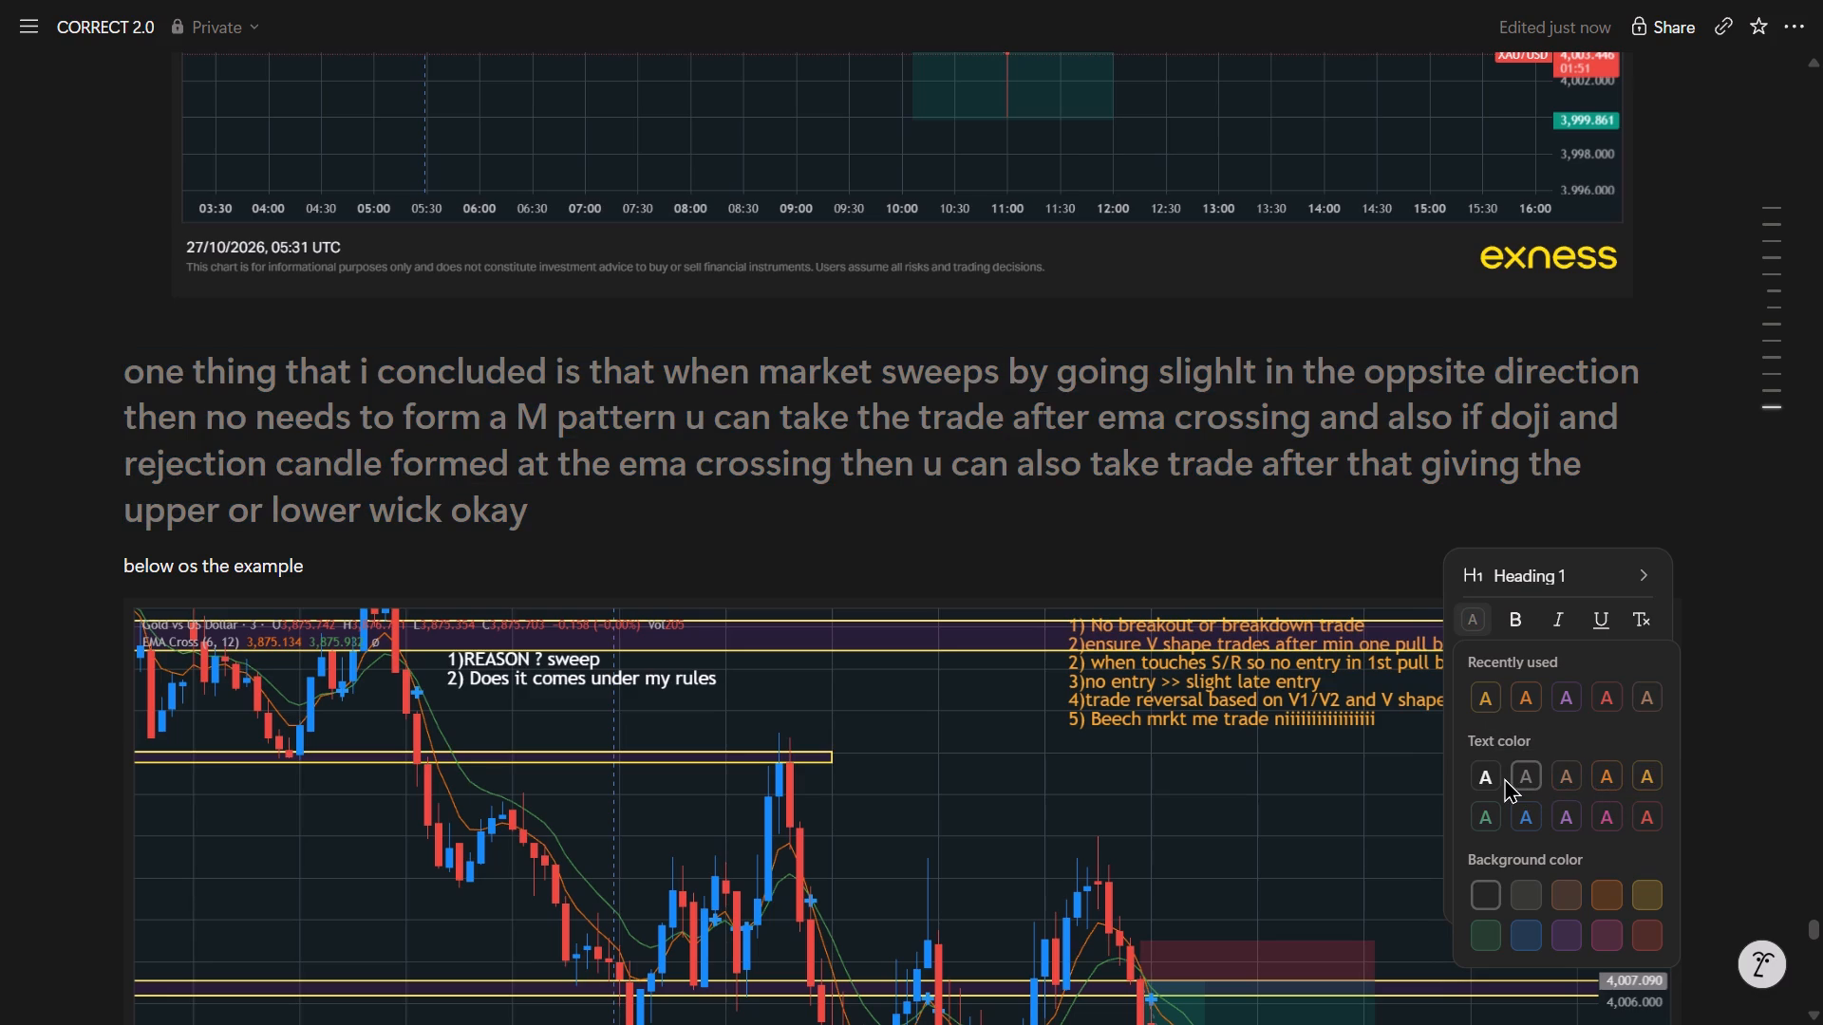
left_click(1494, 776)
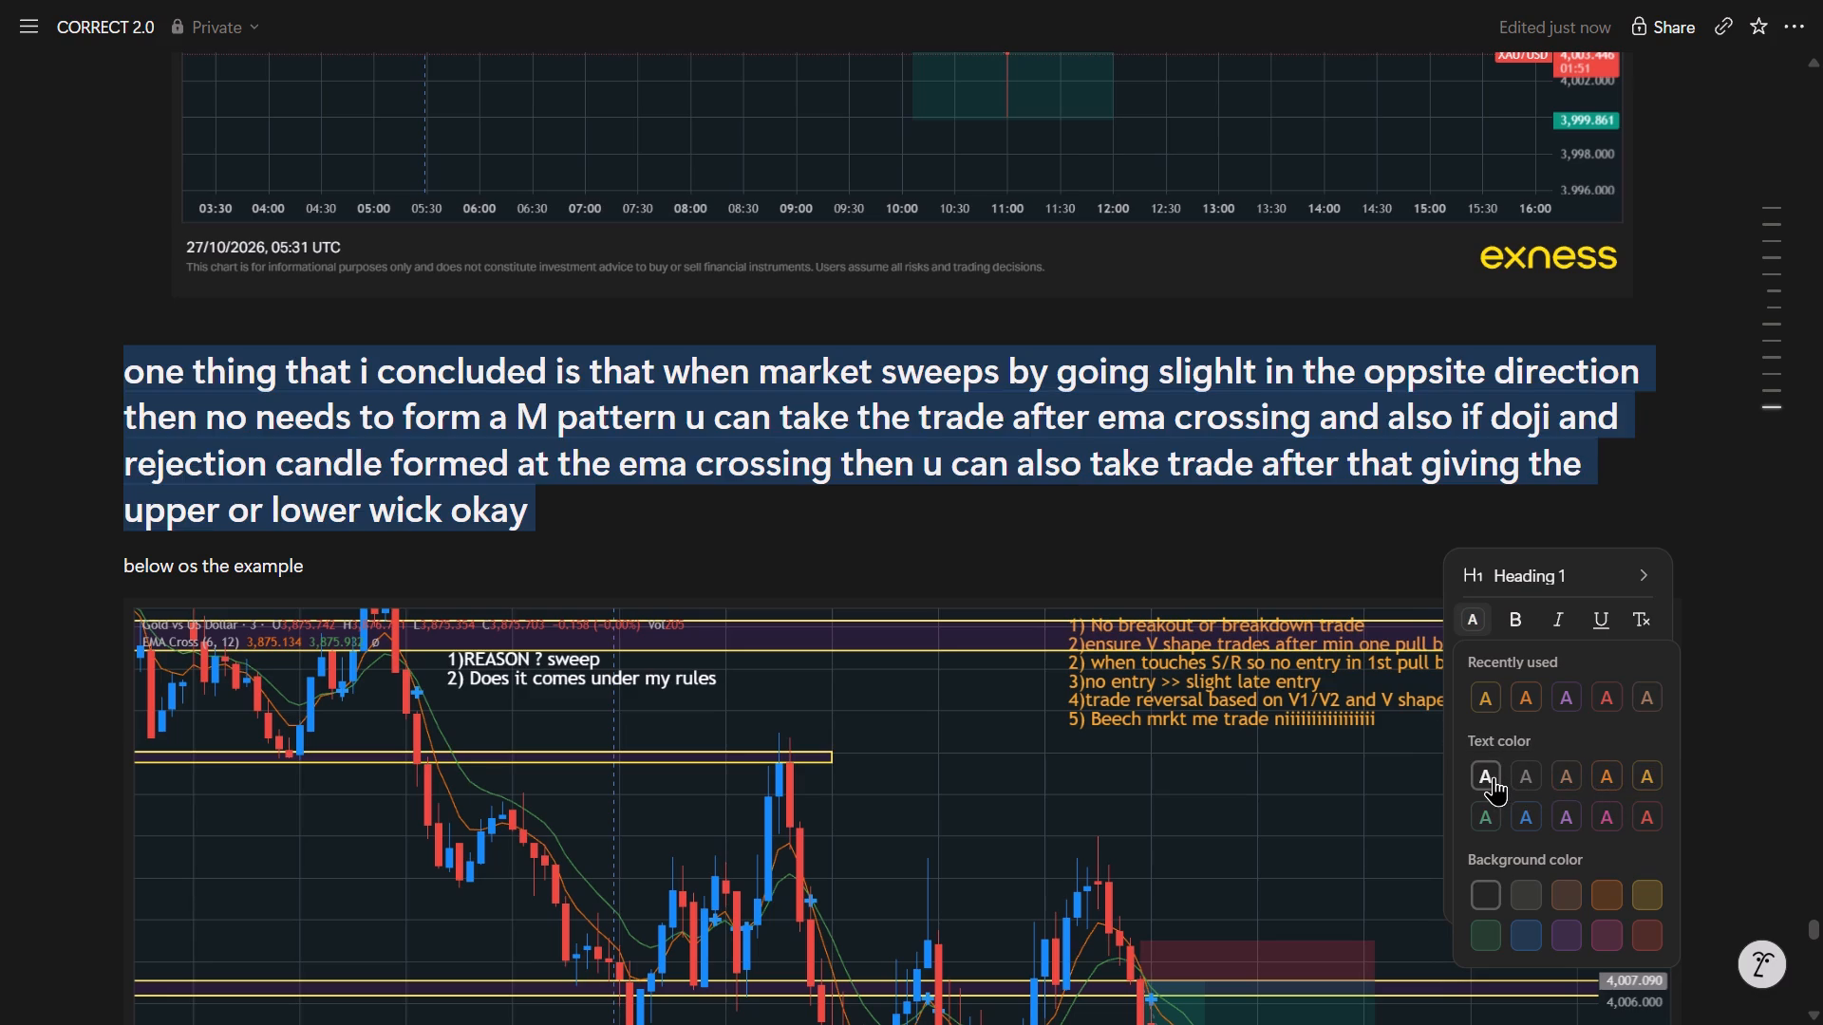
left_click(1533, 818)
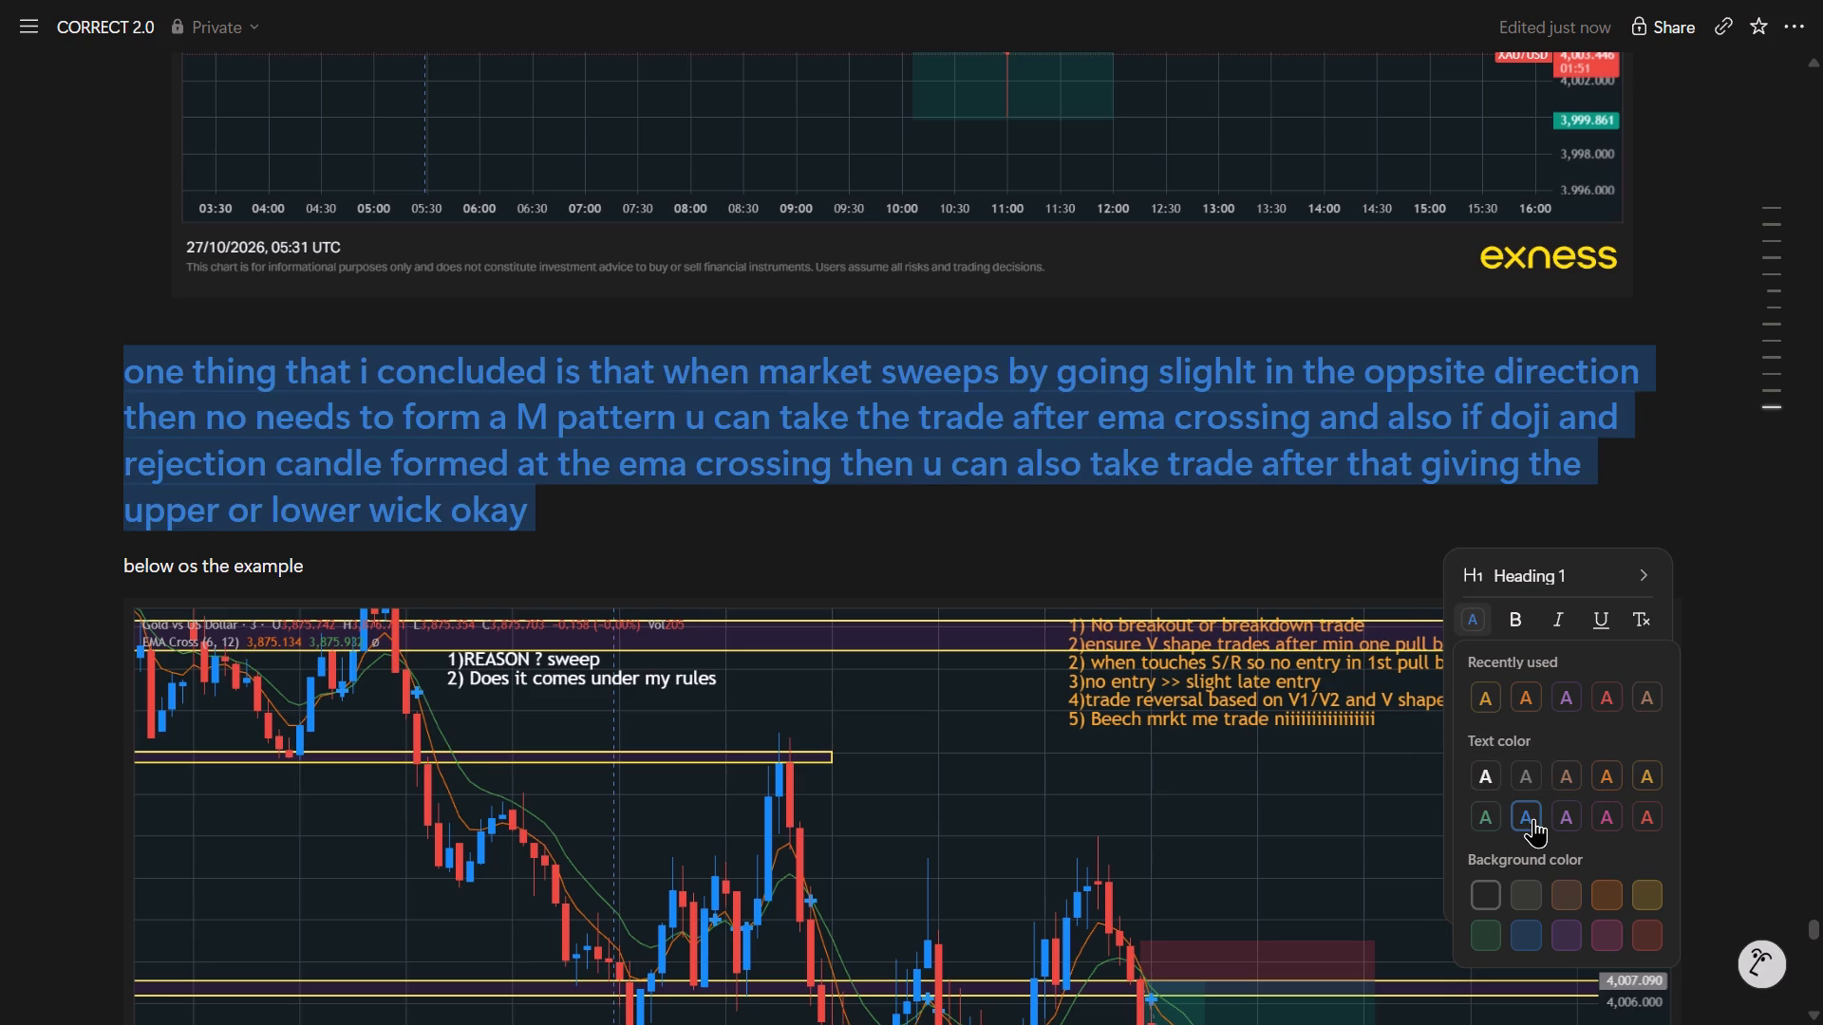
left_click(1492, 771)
Highlight the whole sweep and EMA-crossing conclusion heading with a pink background.
left_click(1569, 896)
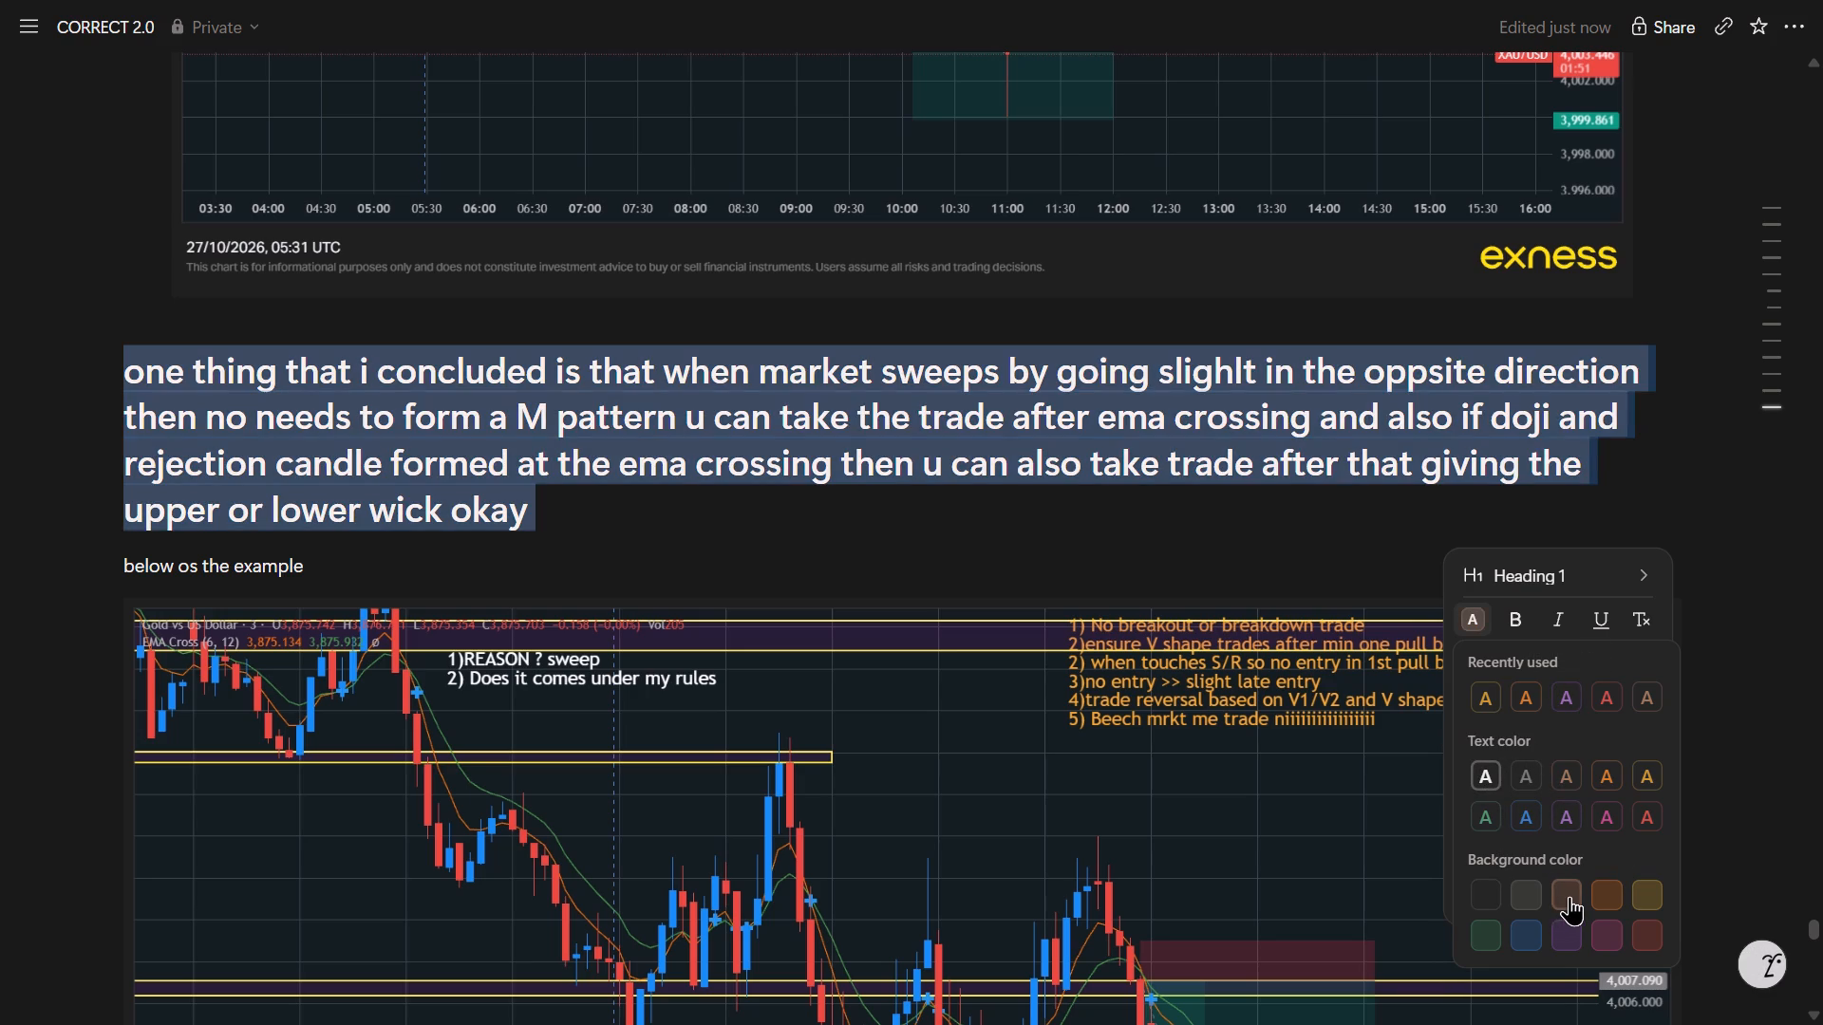
left_click(1633, 896)
left_click(1607, 927)
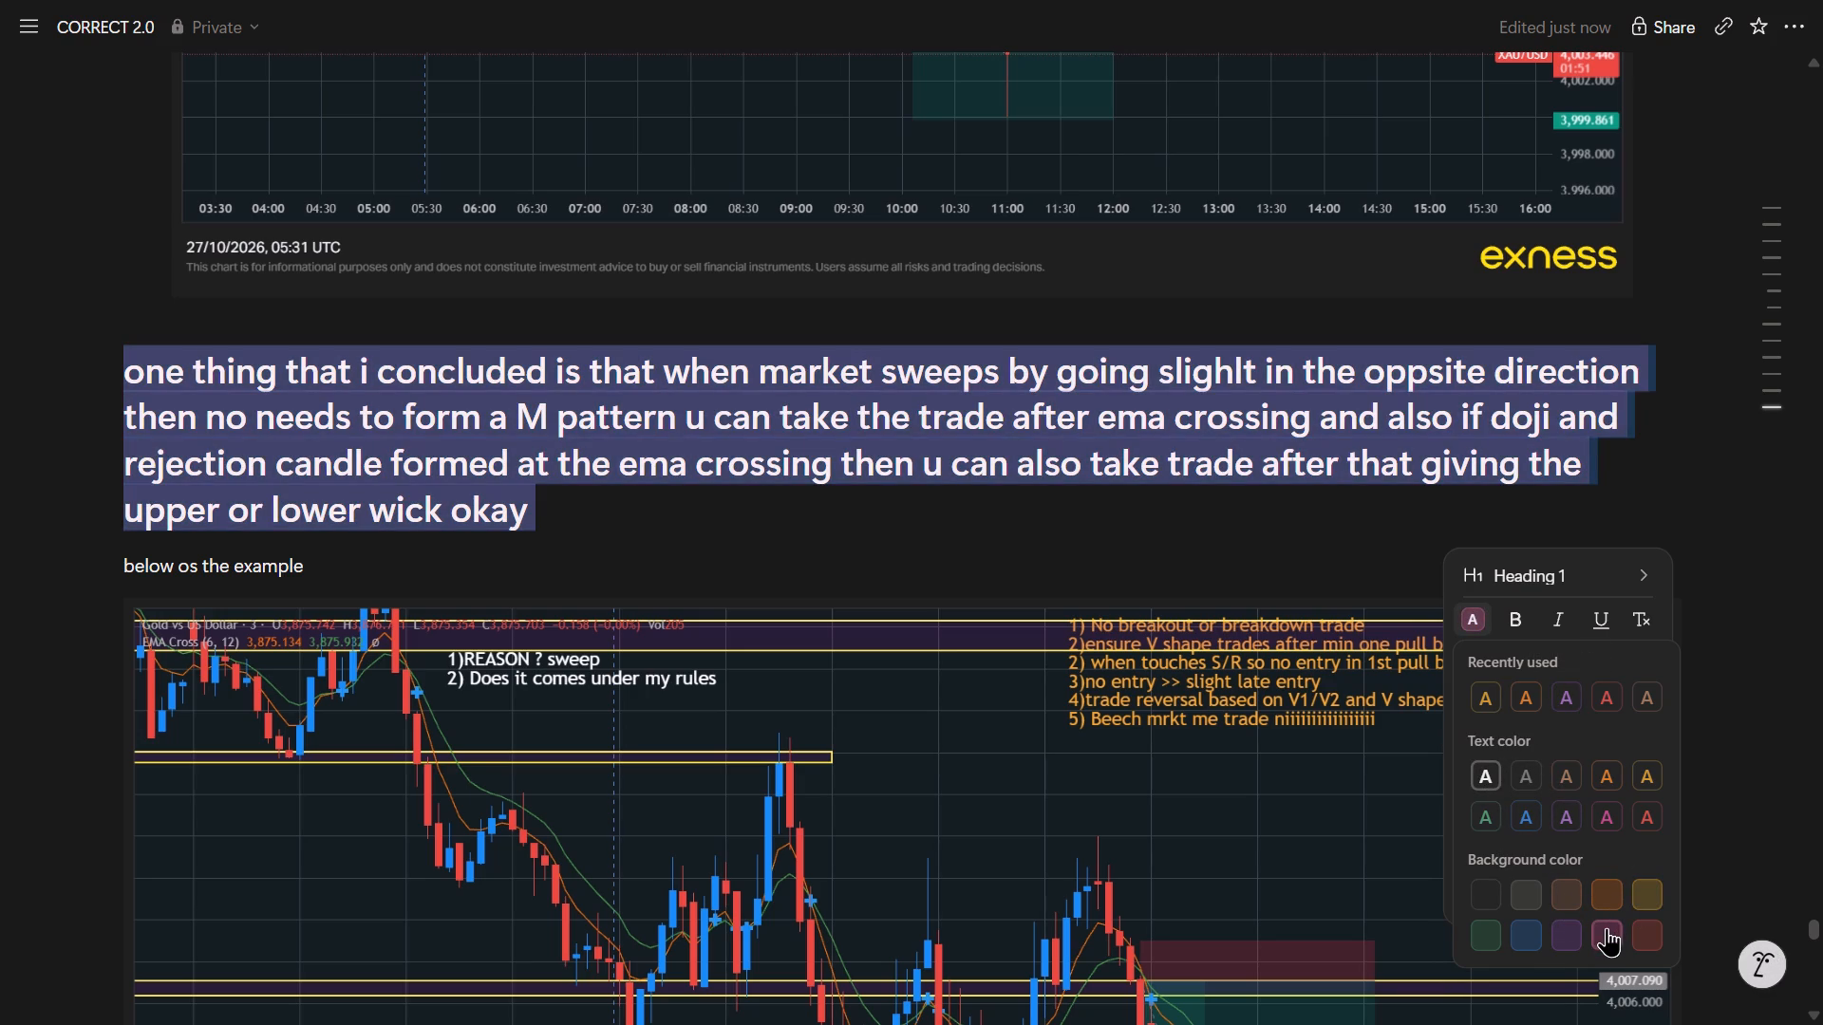
left_click(724, 579)
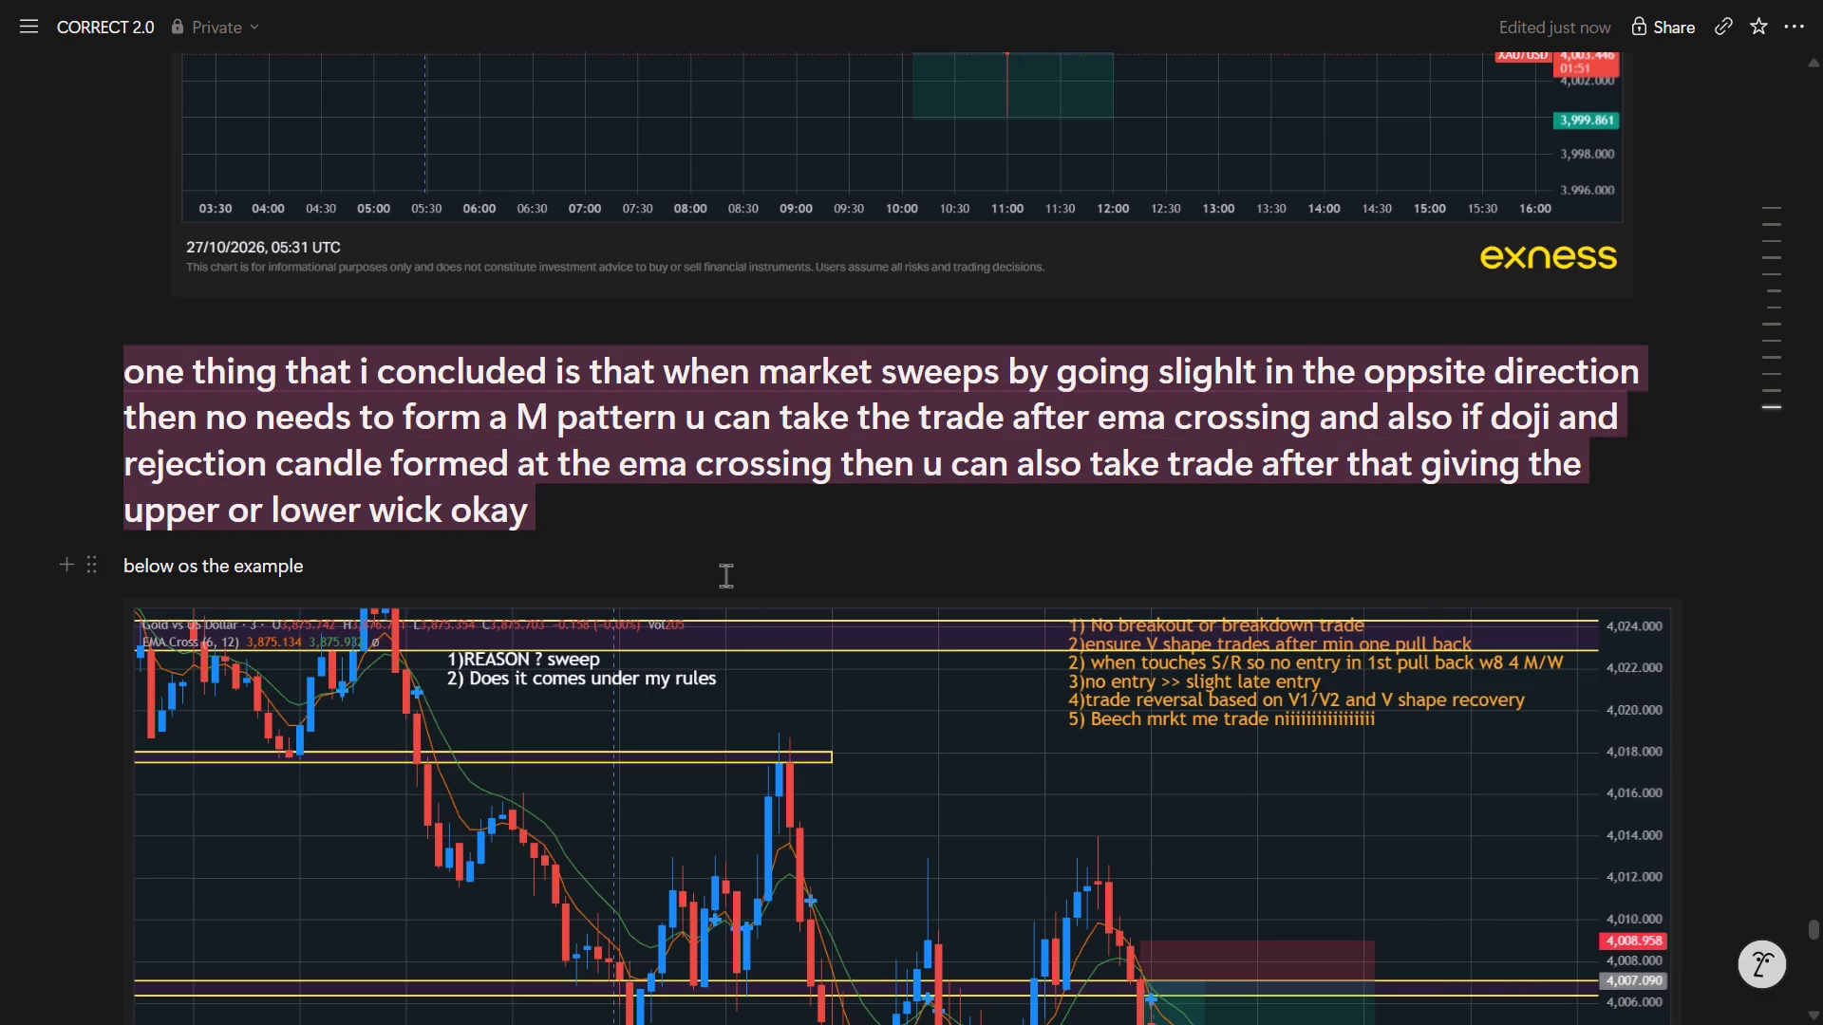
left_click(806, 531)
Review the chart examples under the conclusion down to the page's end and place the cursor below the final note.
scroll(806, 531, "down", 1)
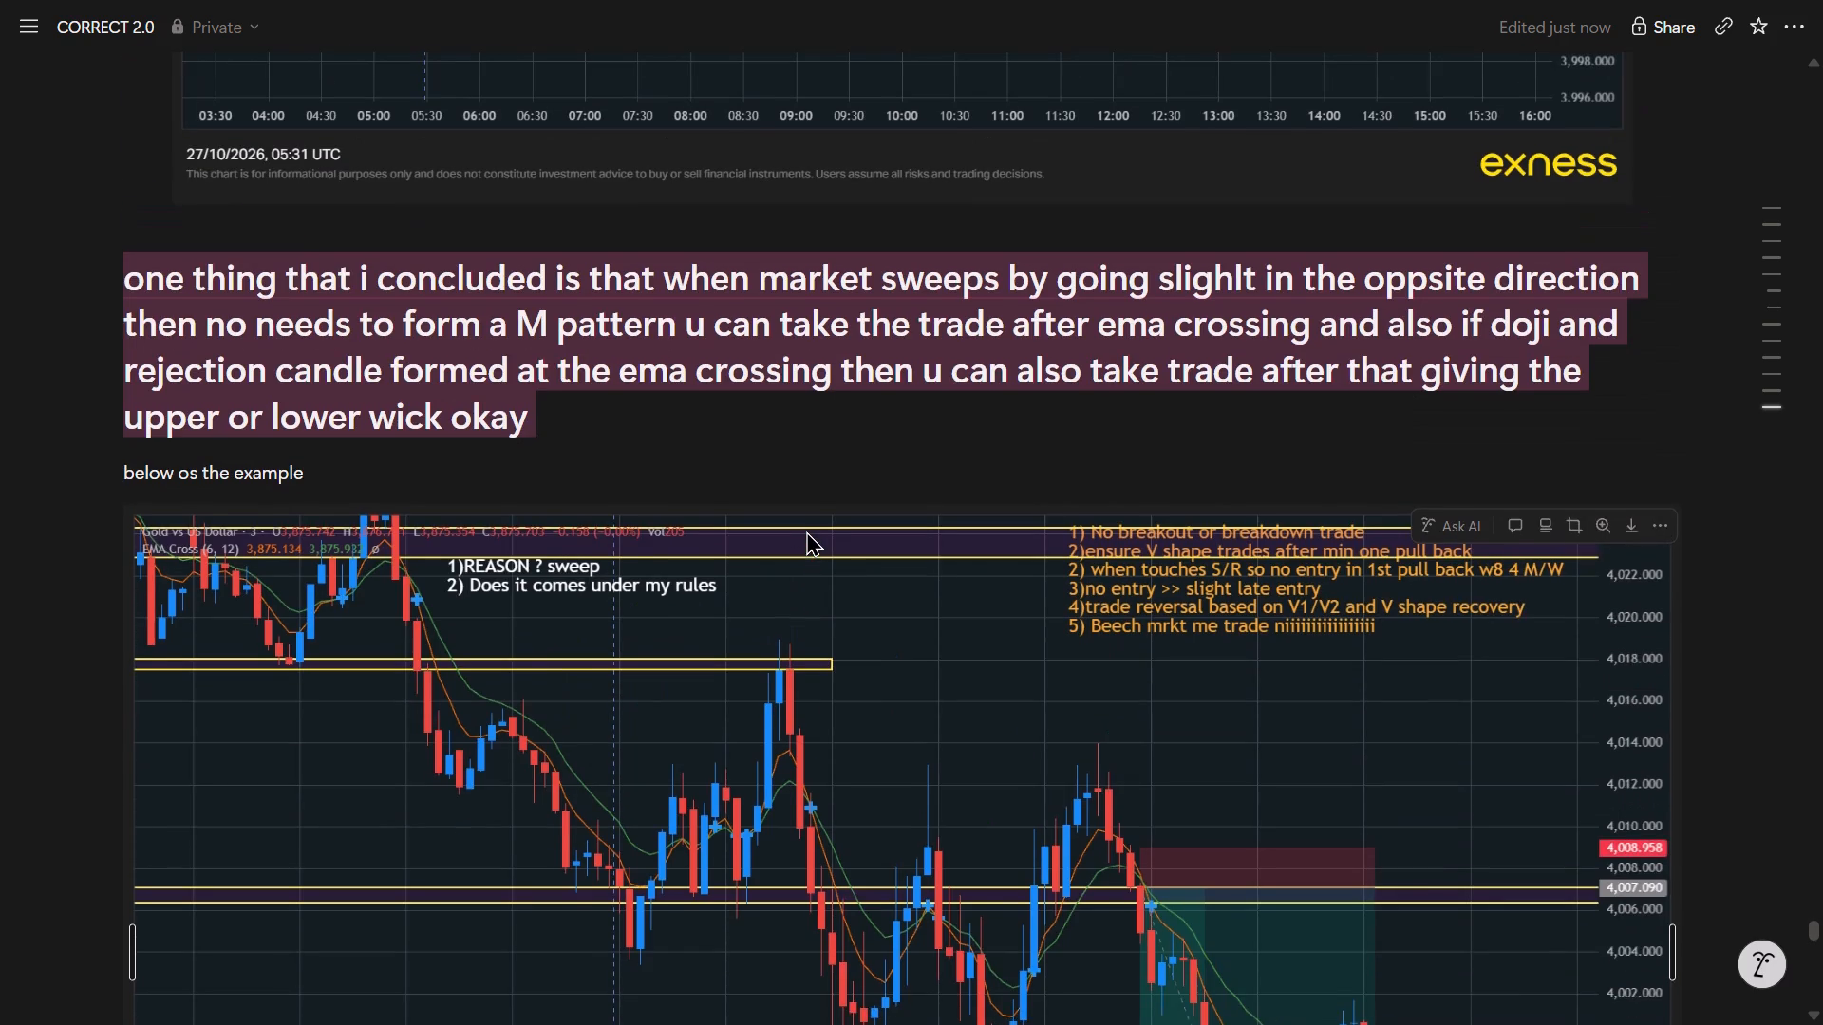
scroll(806, 531, "down", 1)
scroll(806, 531, "up", 1)
scroll(806, 531, "down", 6)
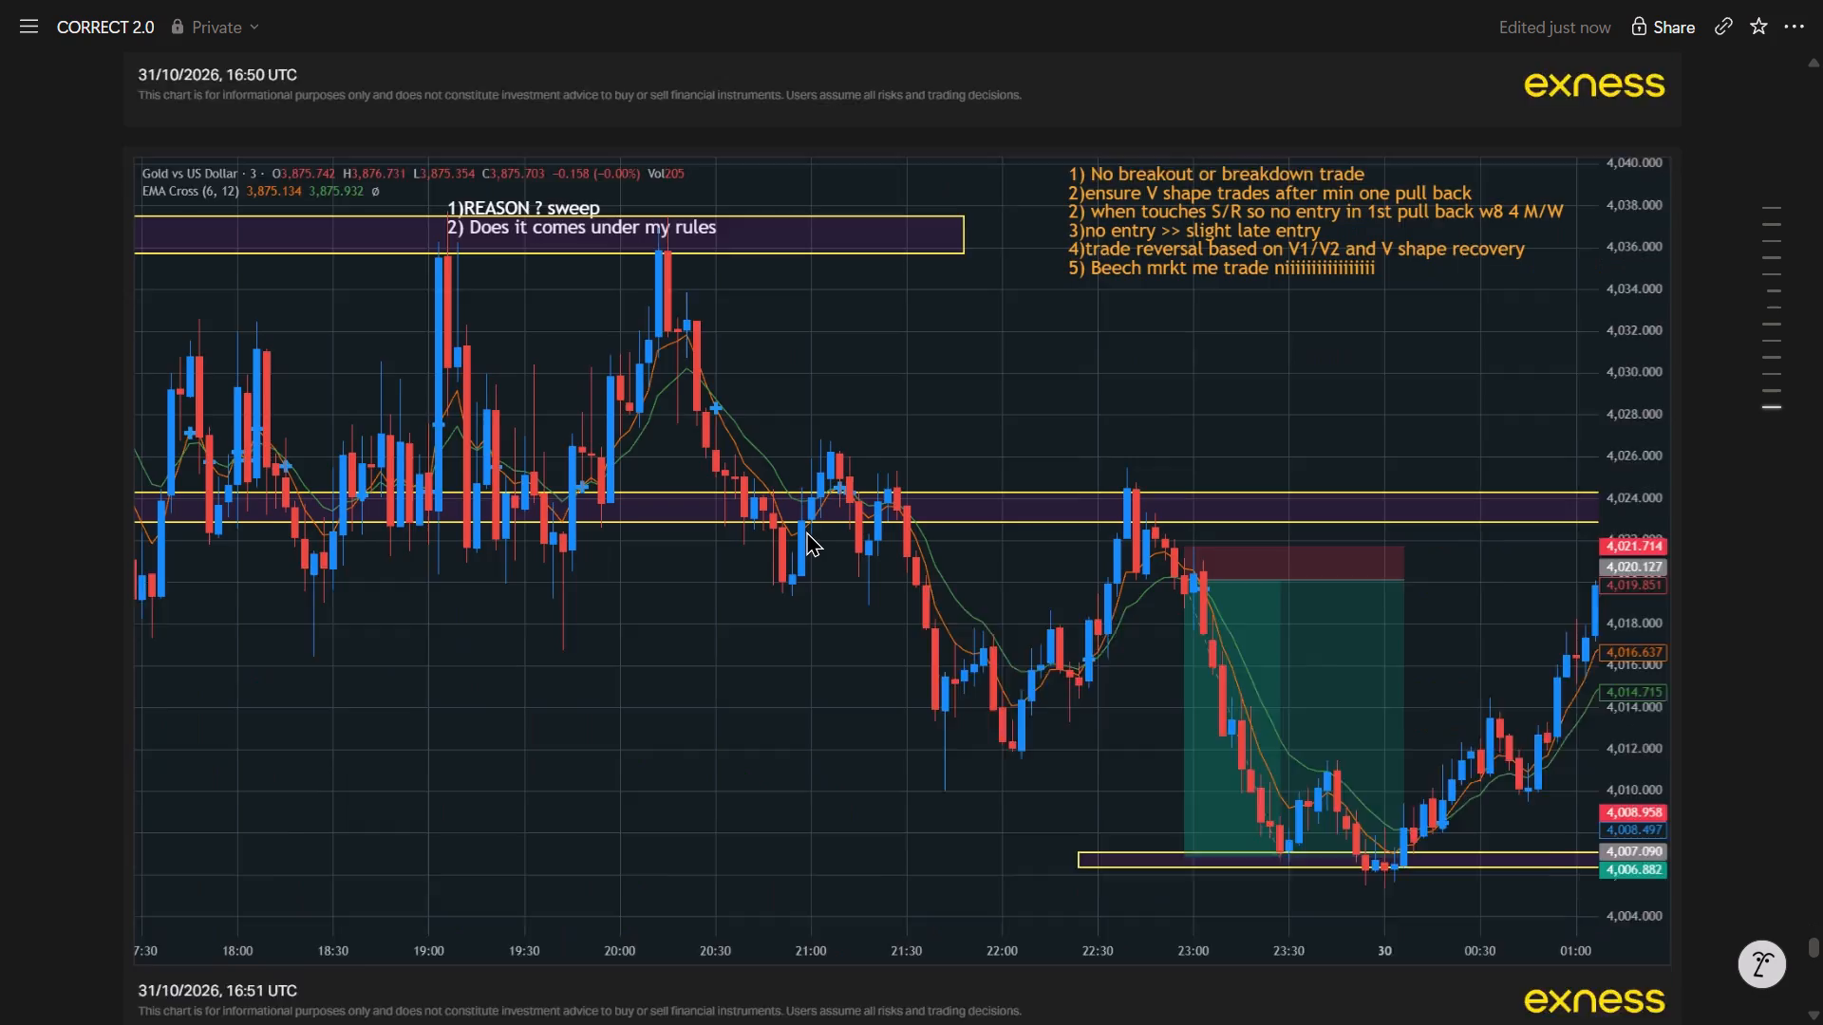
scroll(806, 531, "down", 12)
scroll(806, 531, "up", 1)
left_click(300, 825)
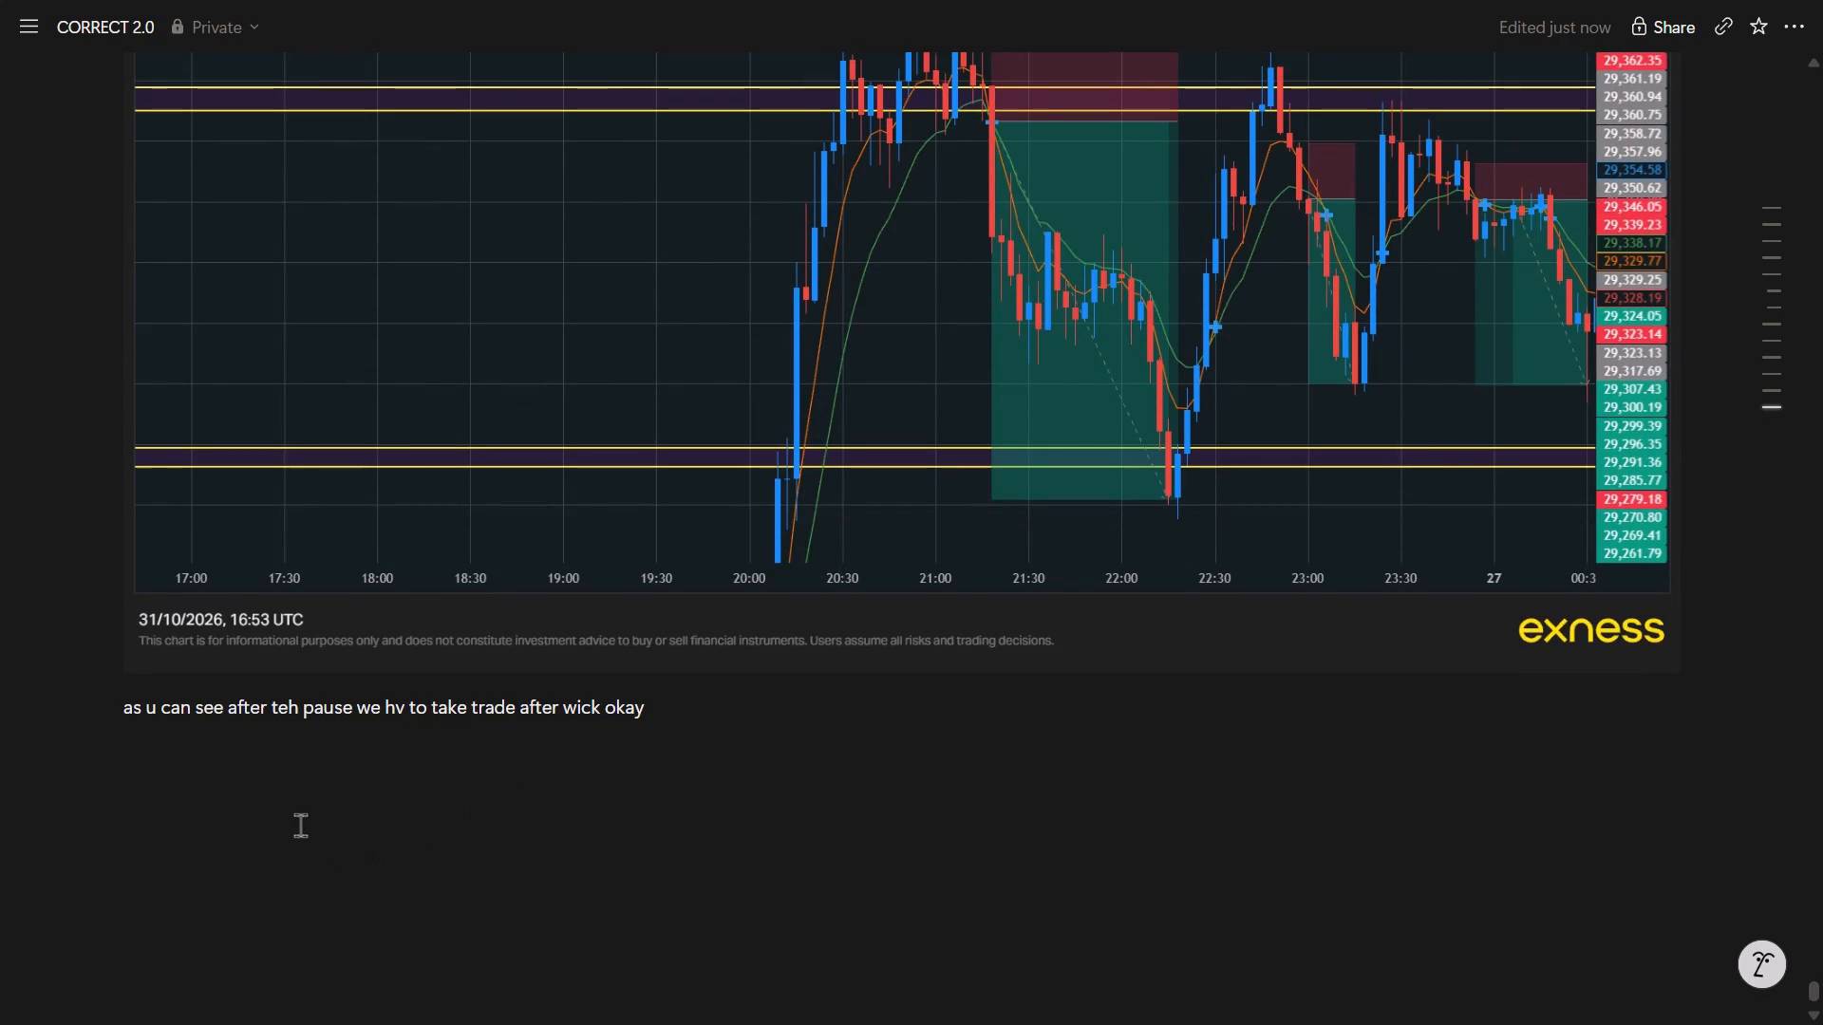
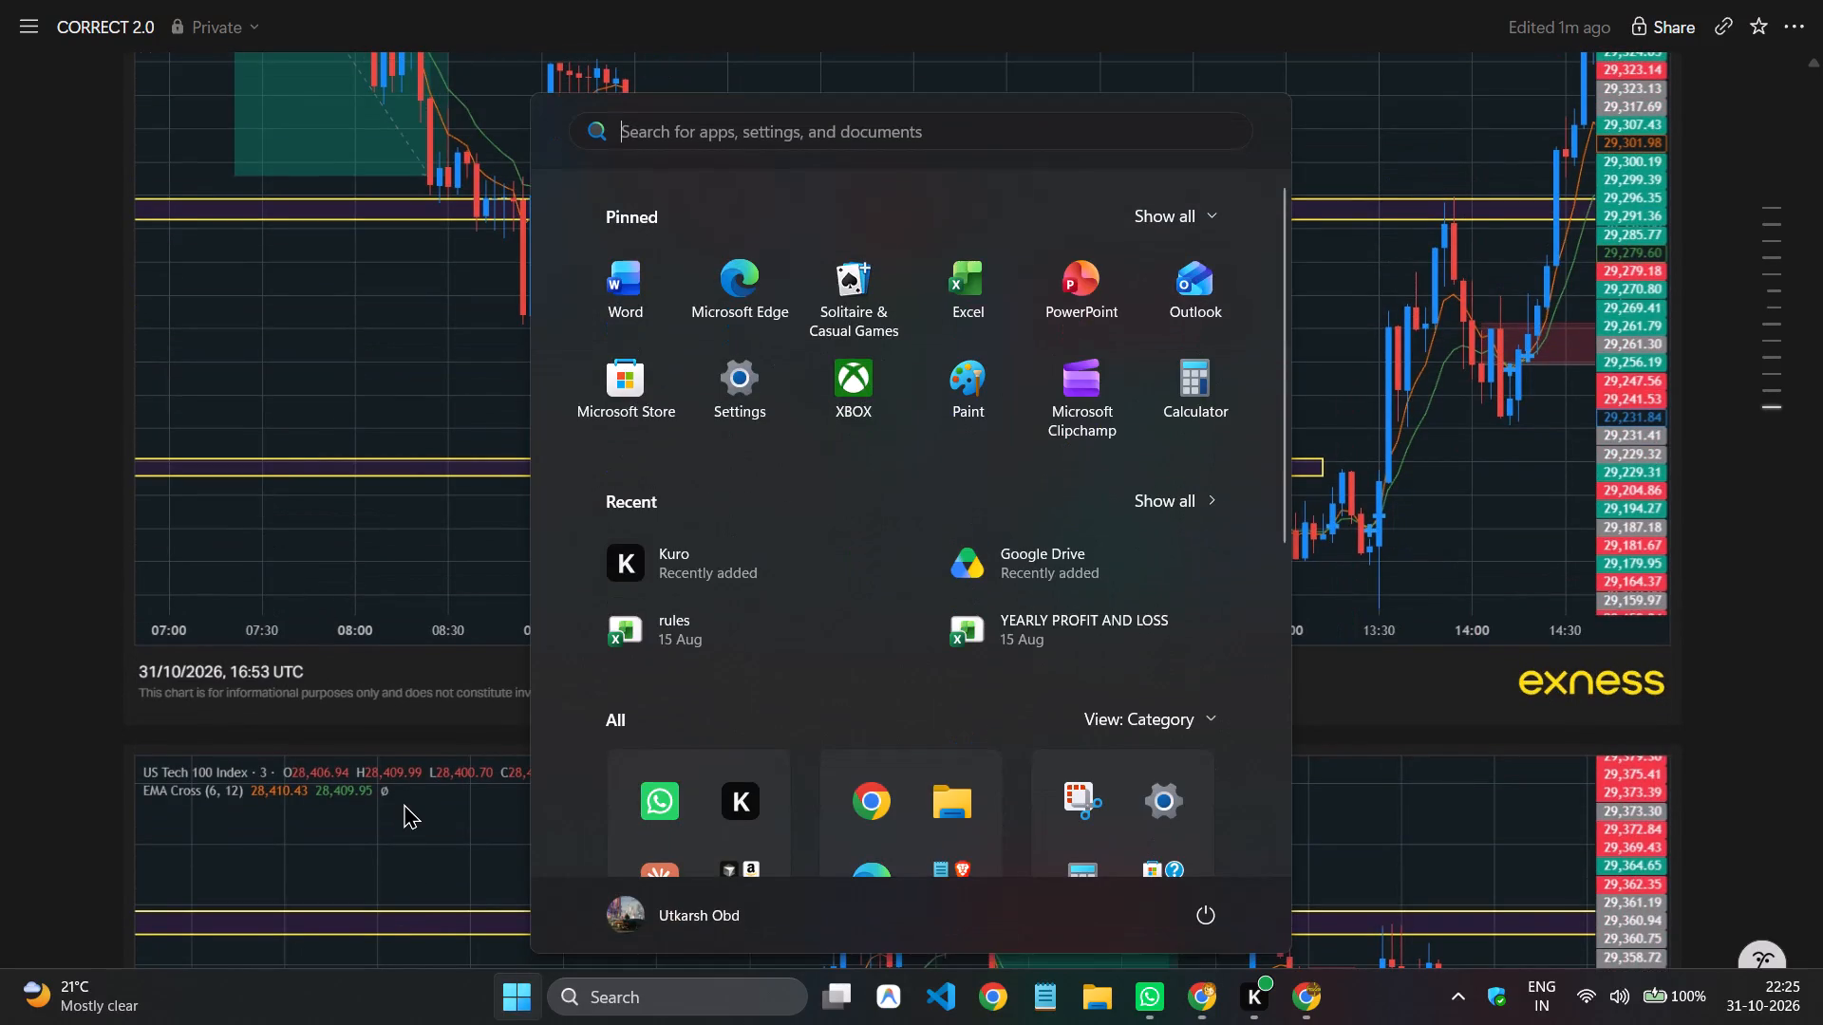
Review the last USTEC chart examples and the closing note about taking the trade after the wick at the page's end.
scroll(404, 803, "down", 5)
scroll(404, 803, "up", 1)
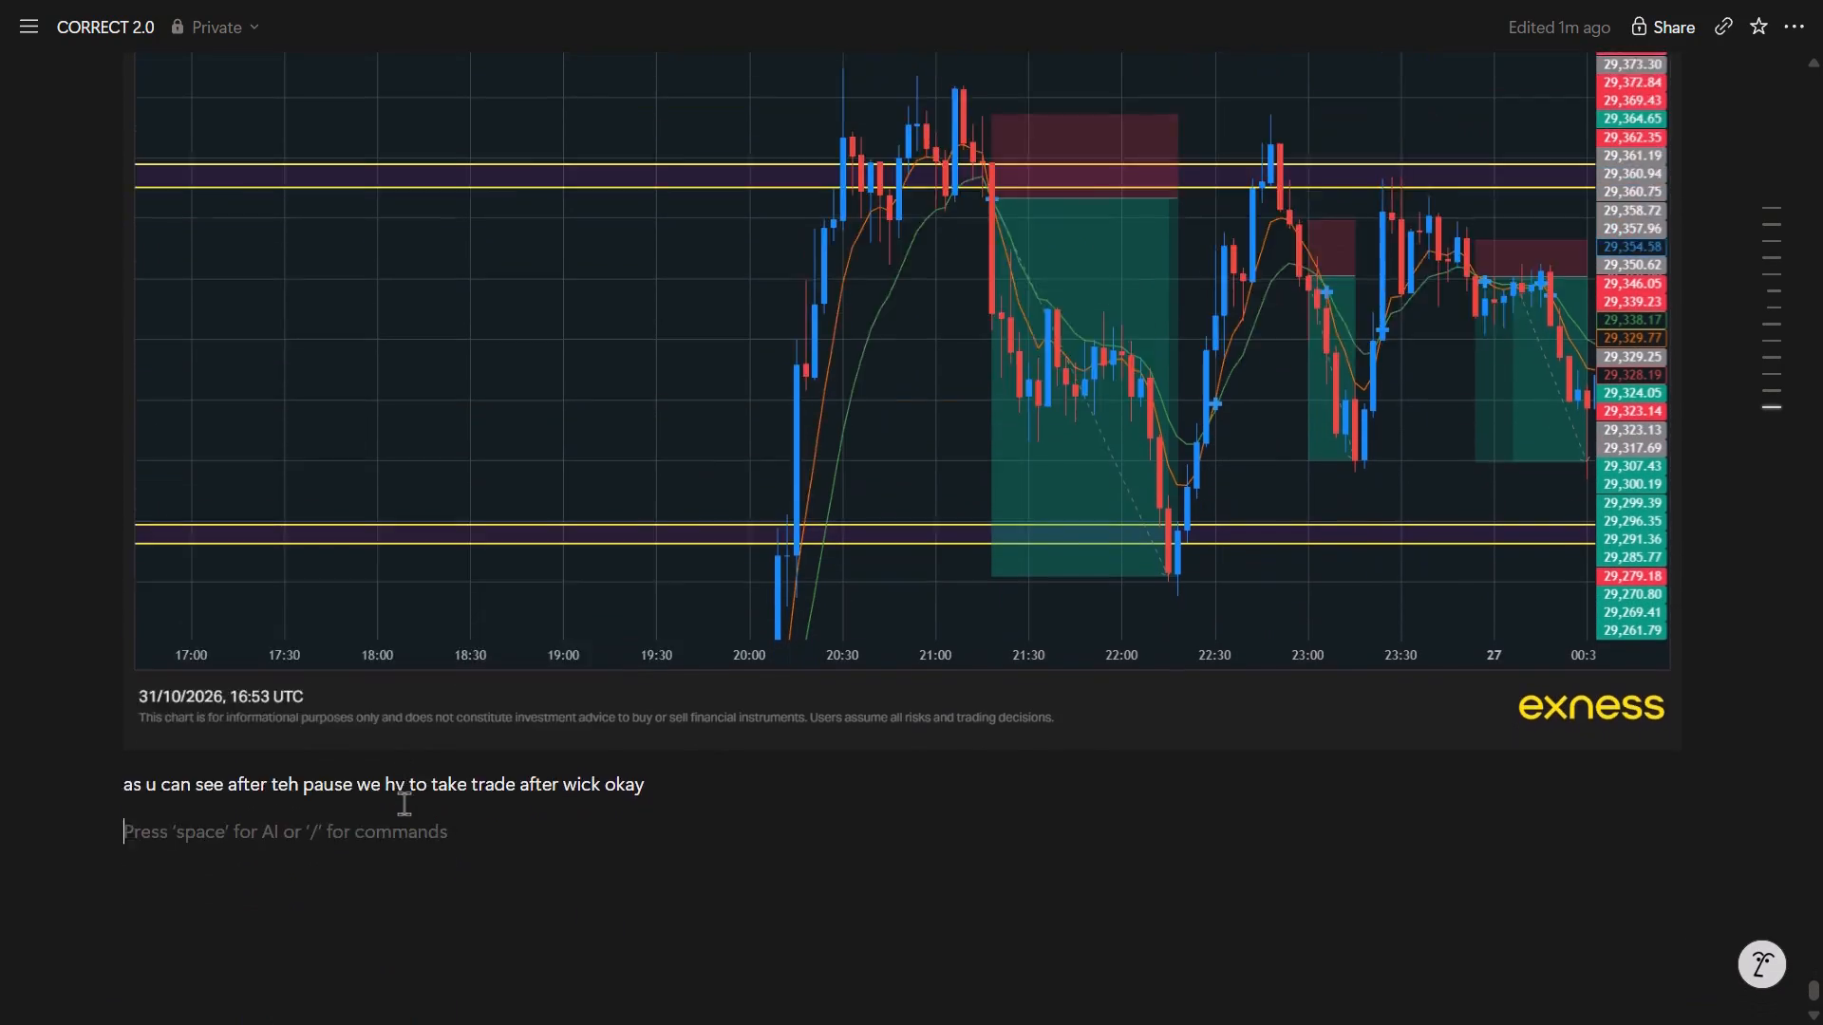
scroll(404, 803, "up", 1)
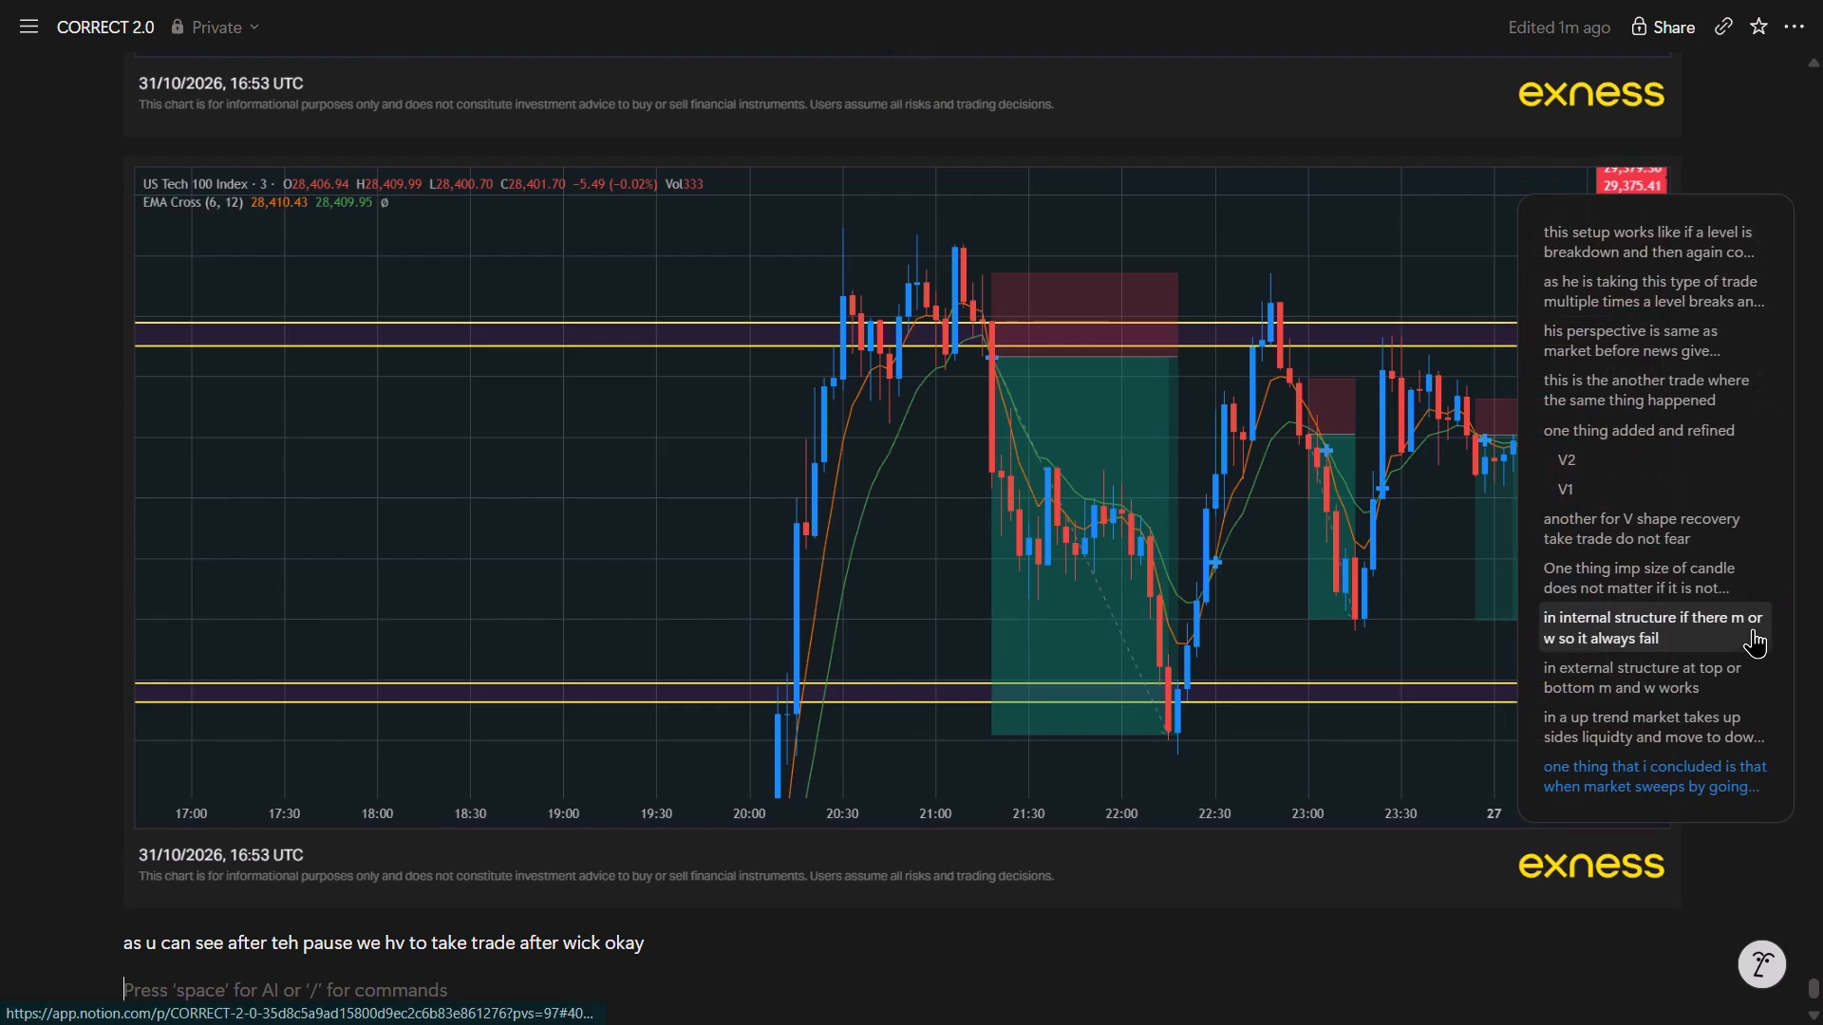
scroll(774, 270, "up", 1)
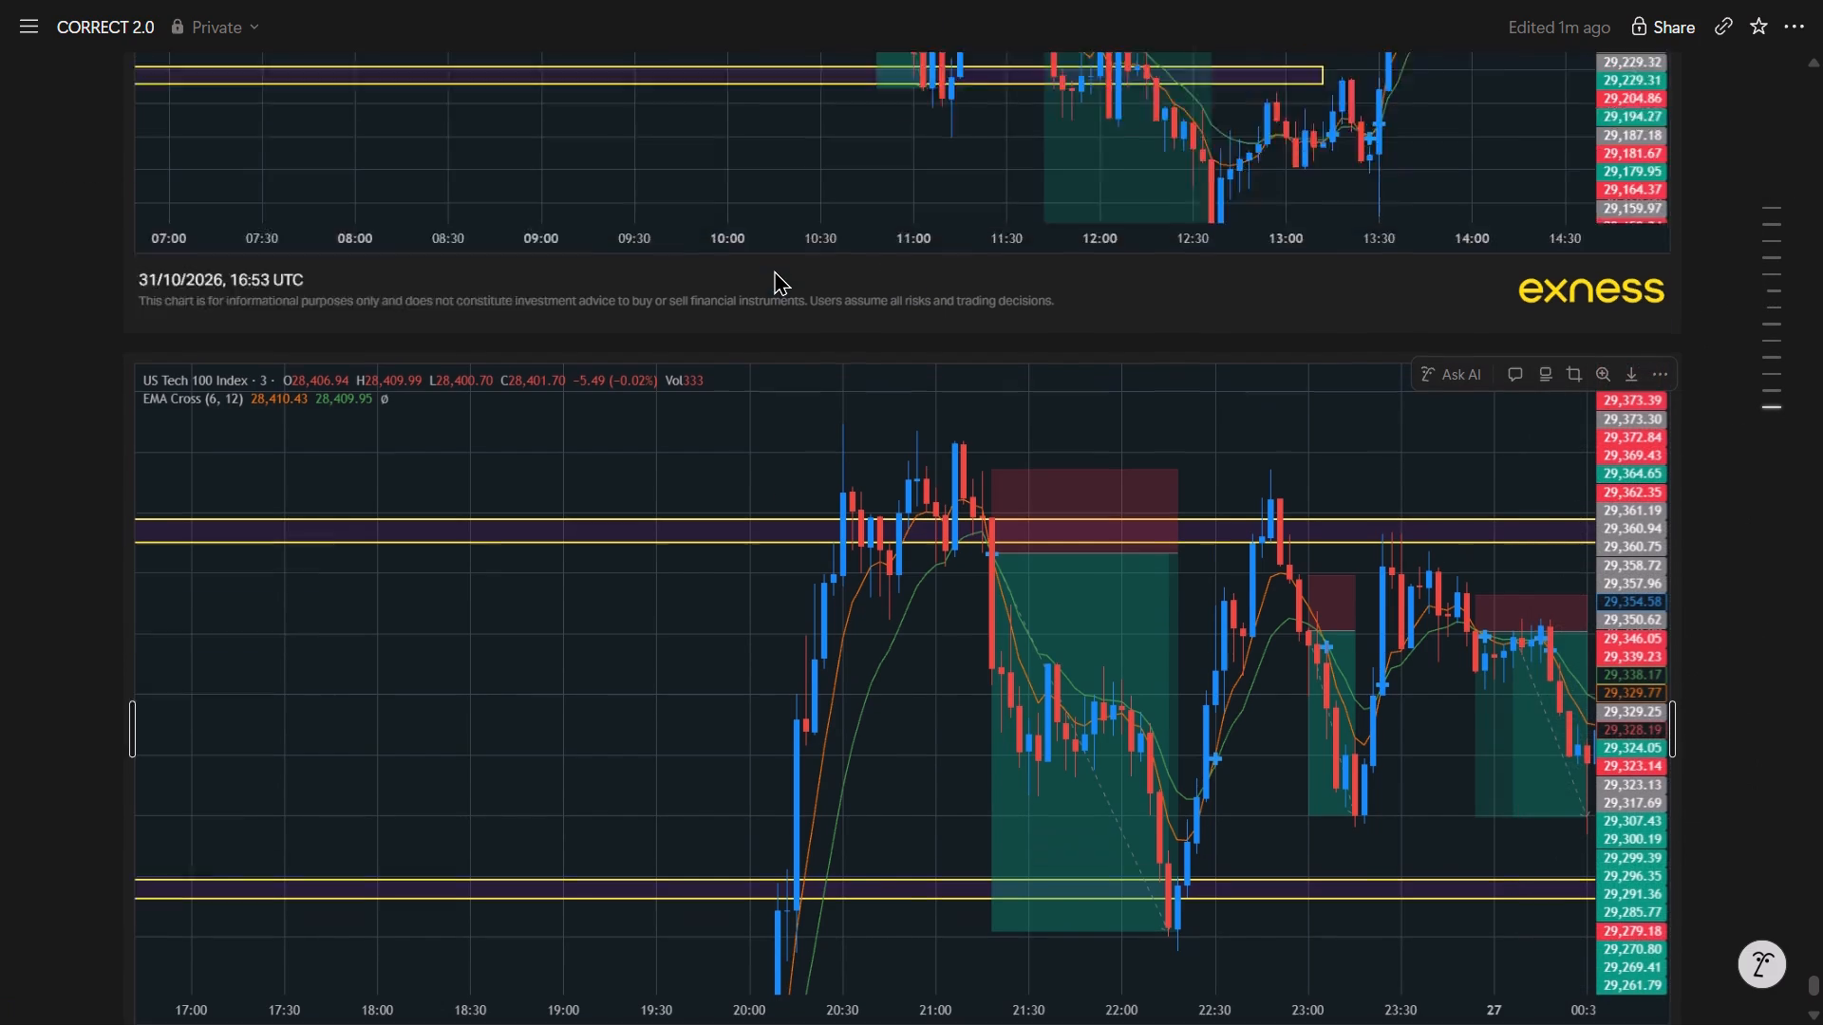
scroll(774, 270, "up", 1)
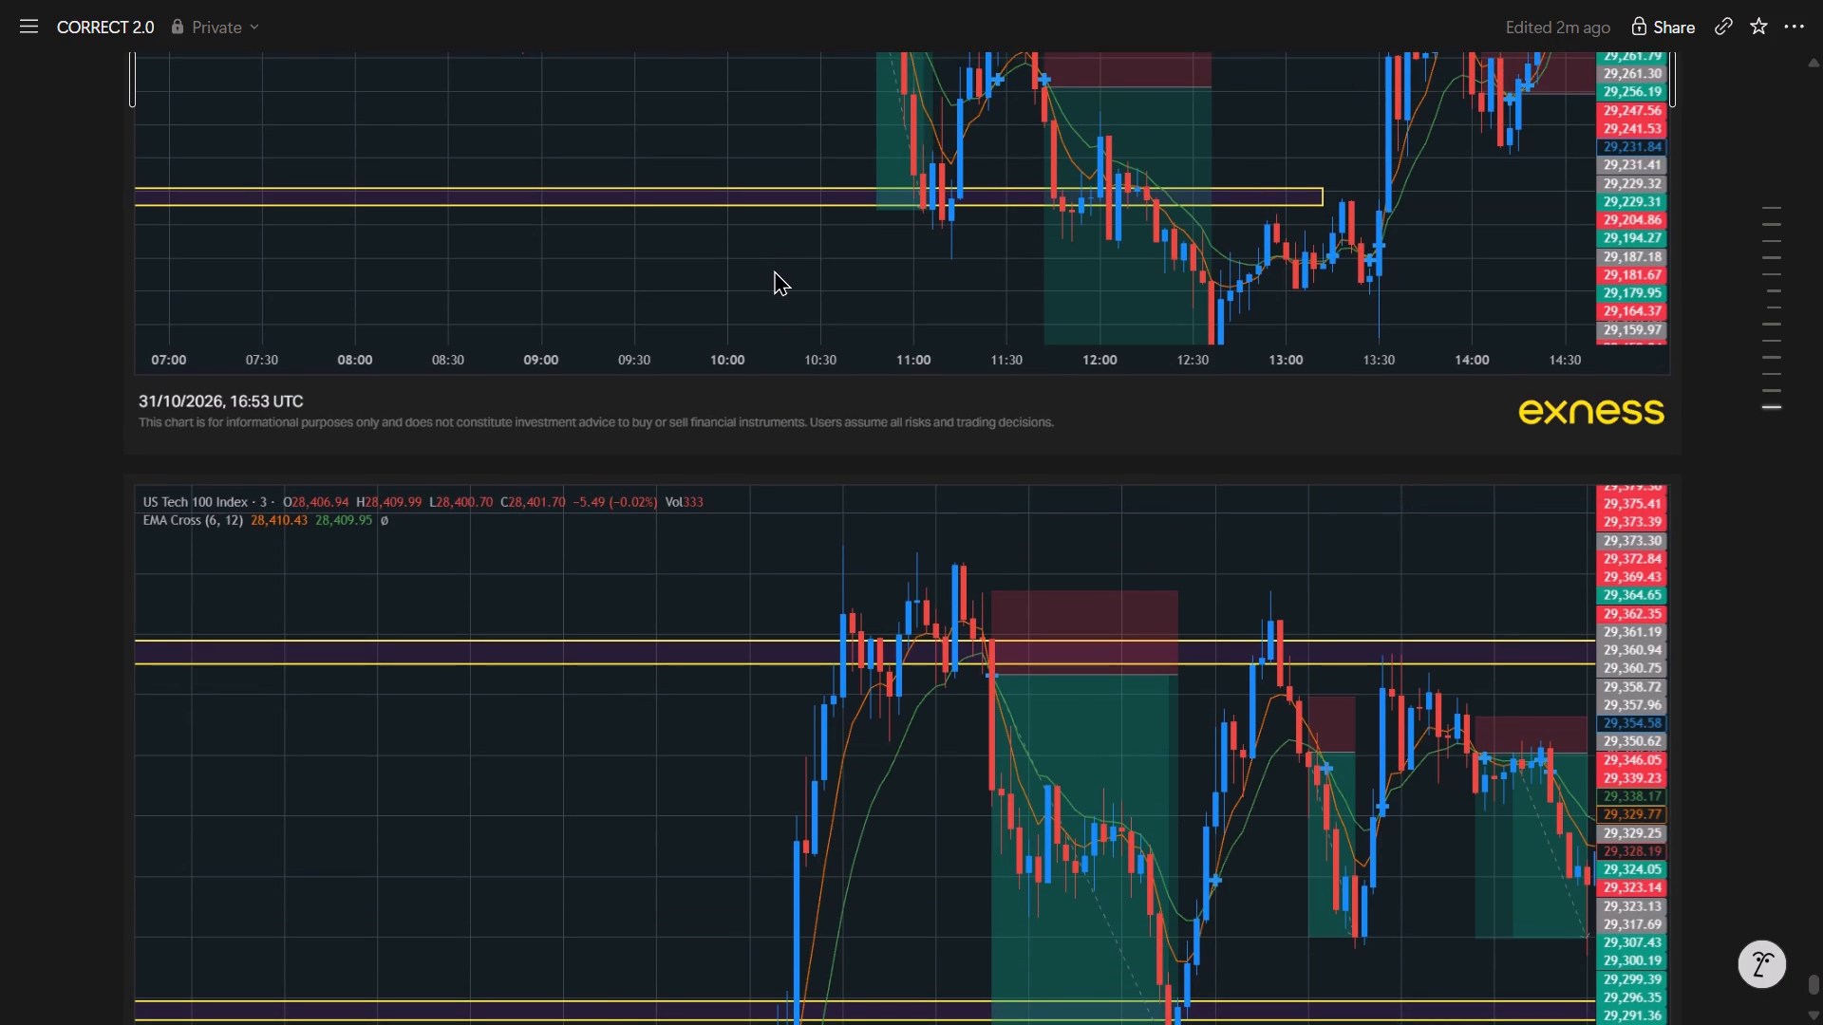
scroll(774, 270, "down", 1)
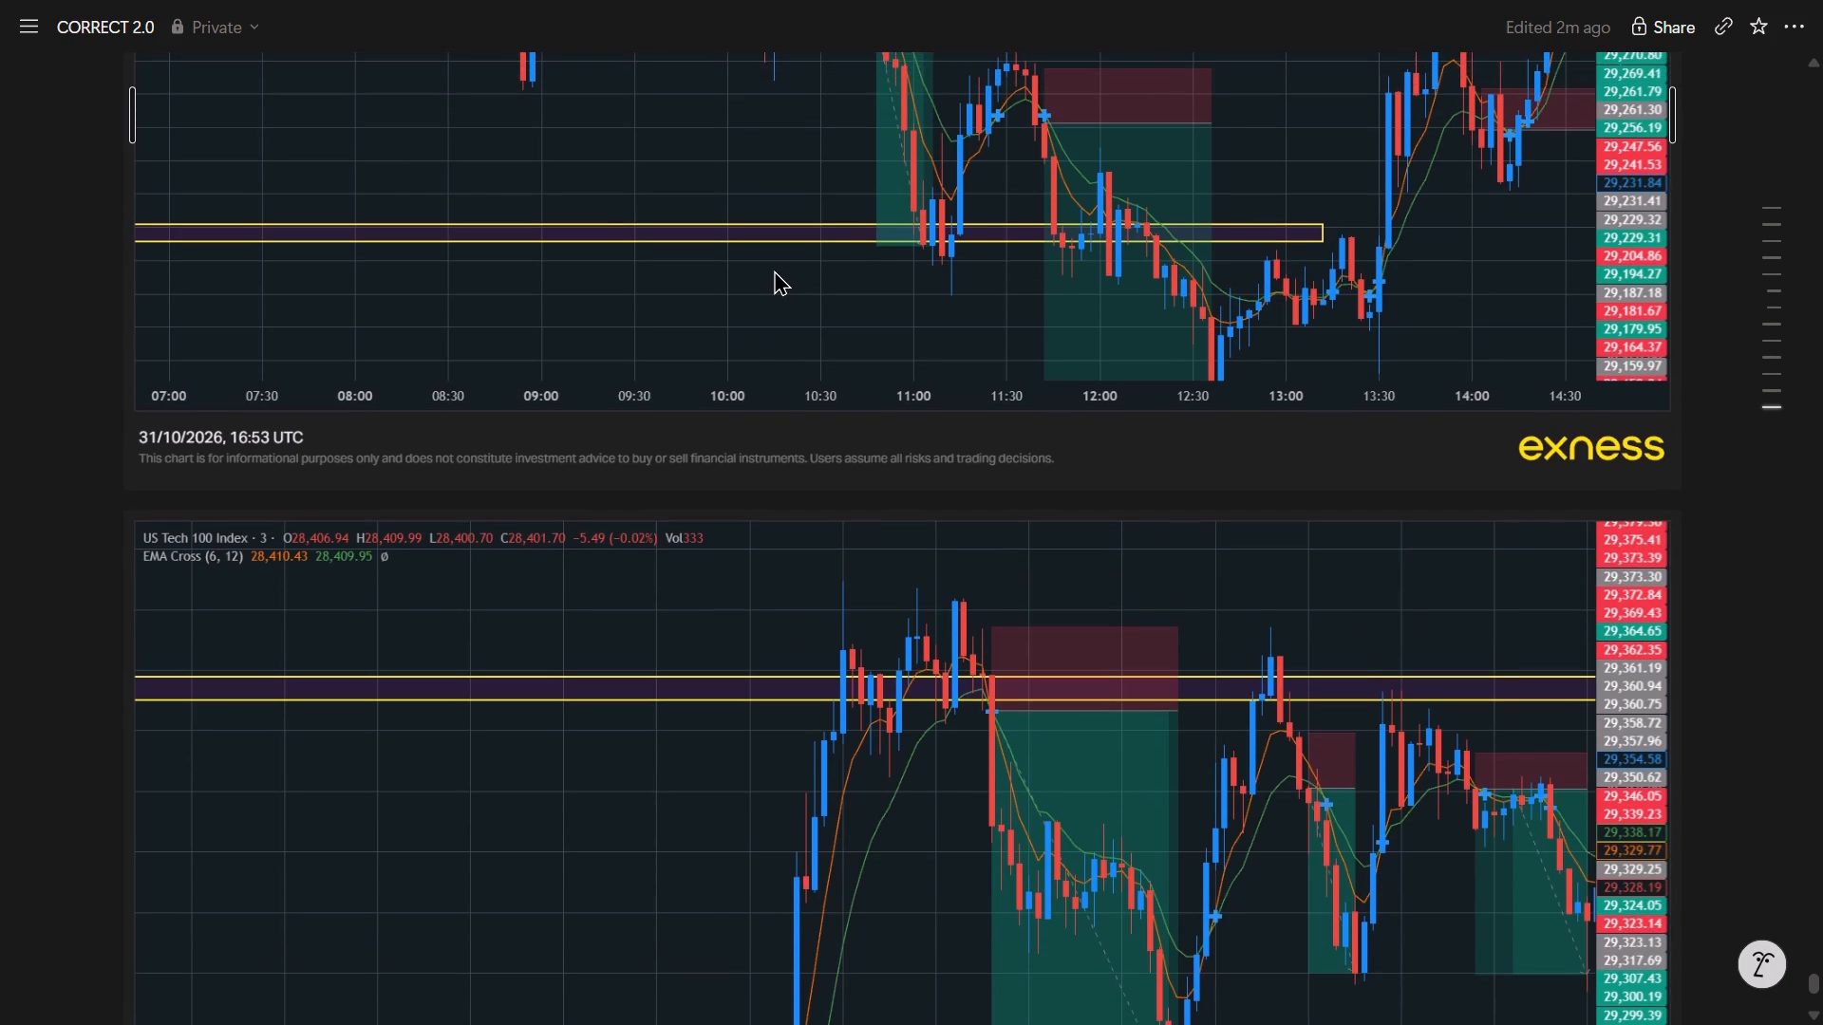
scroll(774, 270, "down", 2)
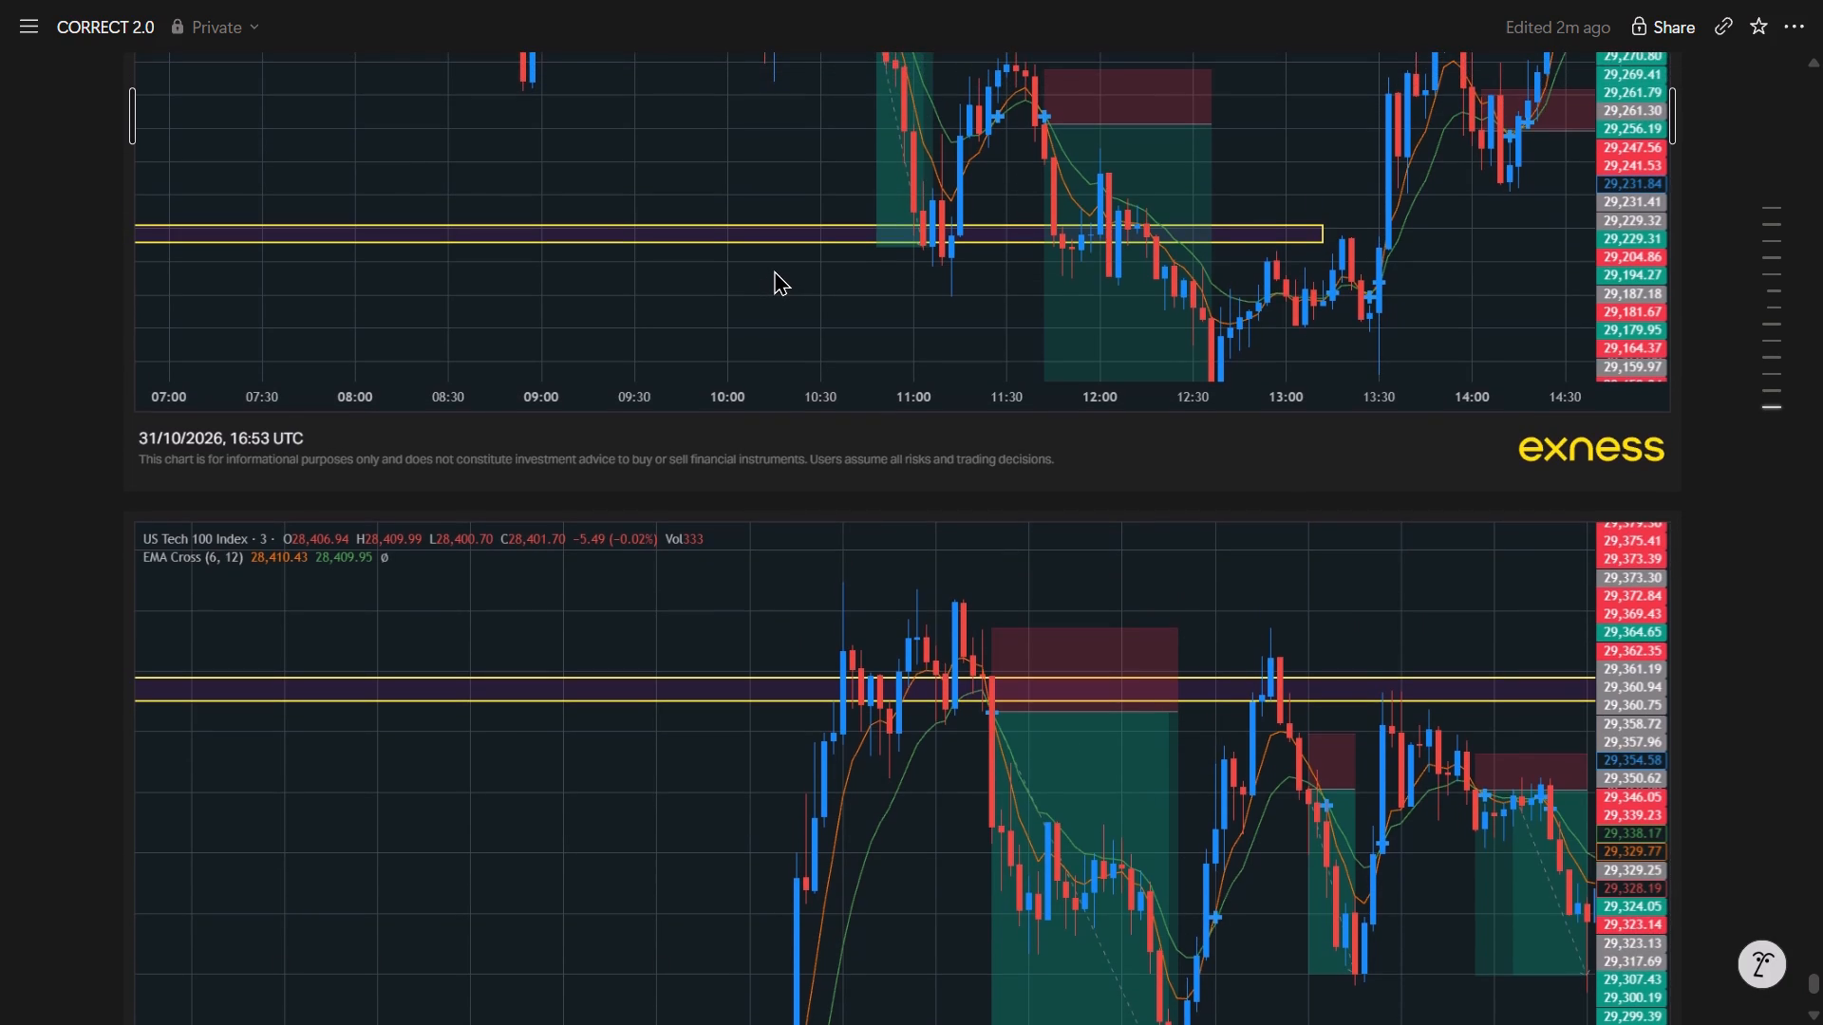
scroll(774, 270, "down", 2)
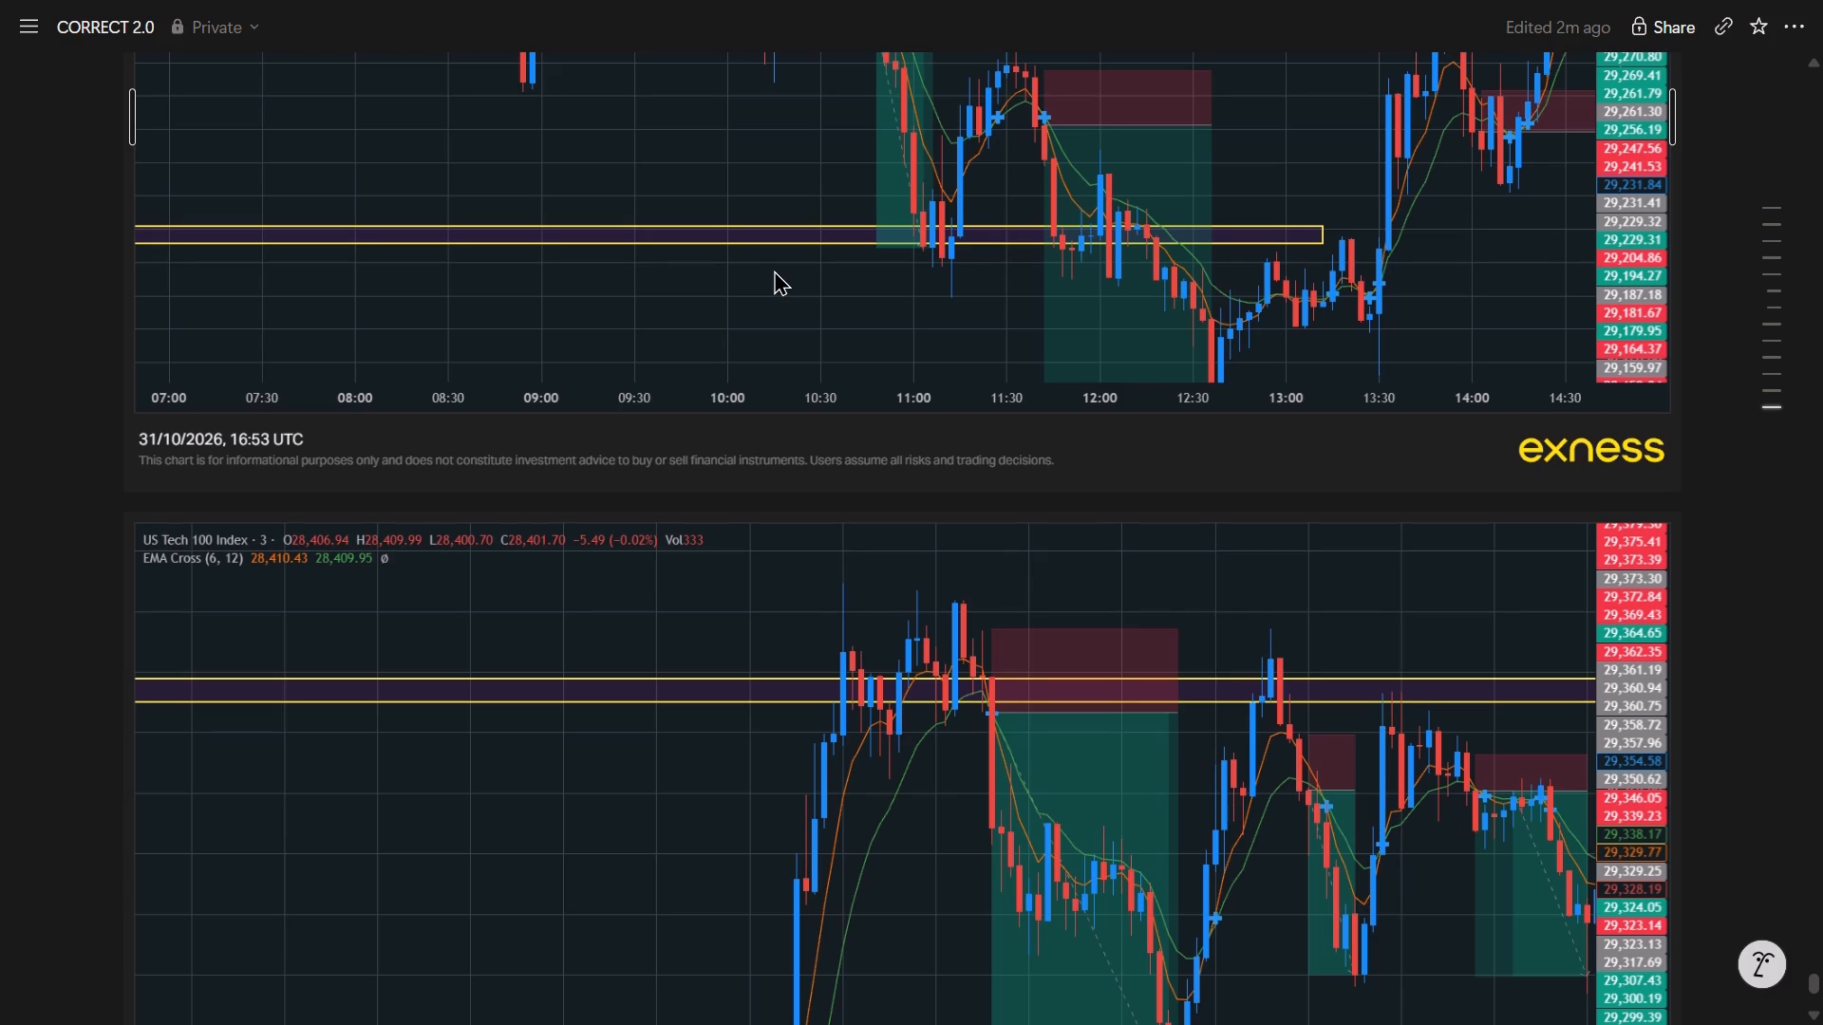
scroll(774, 270, "down", 4)
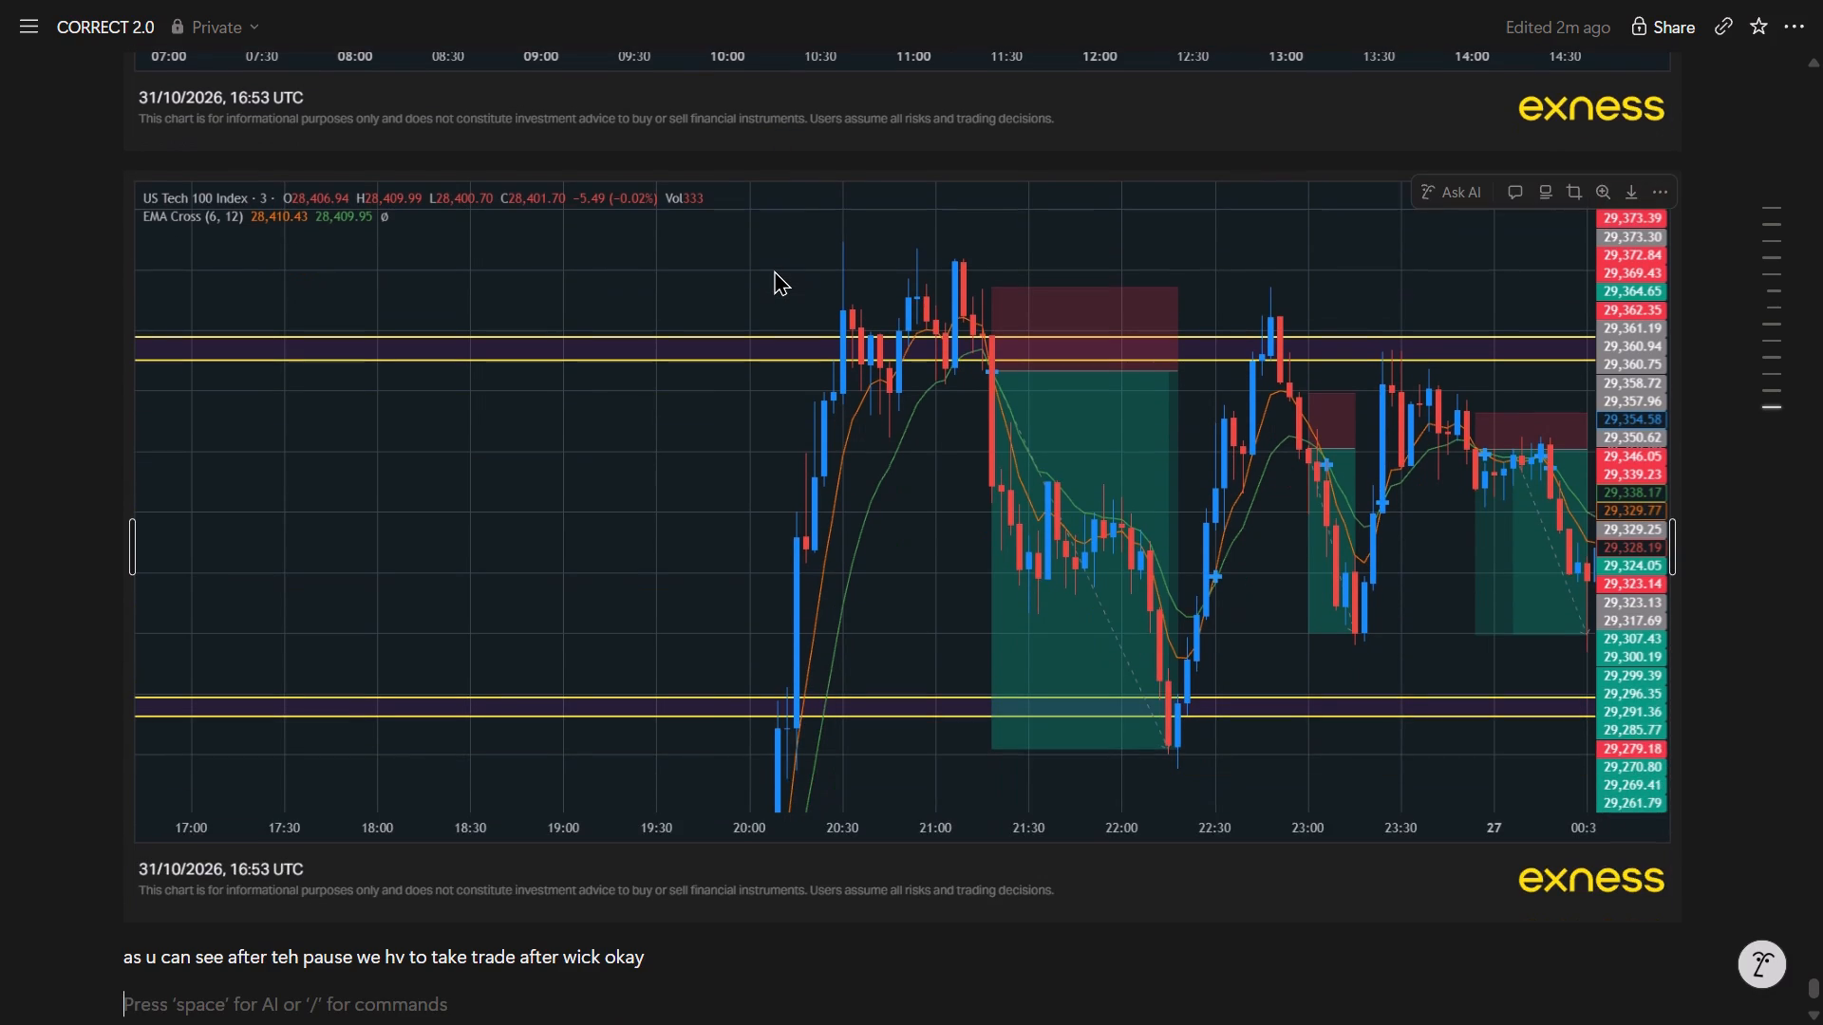
scroll(774, 270, "down", 1)
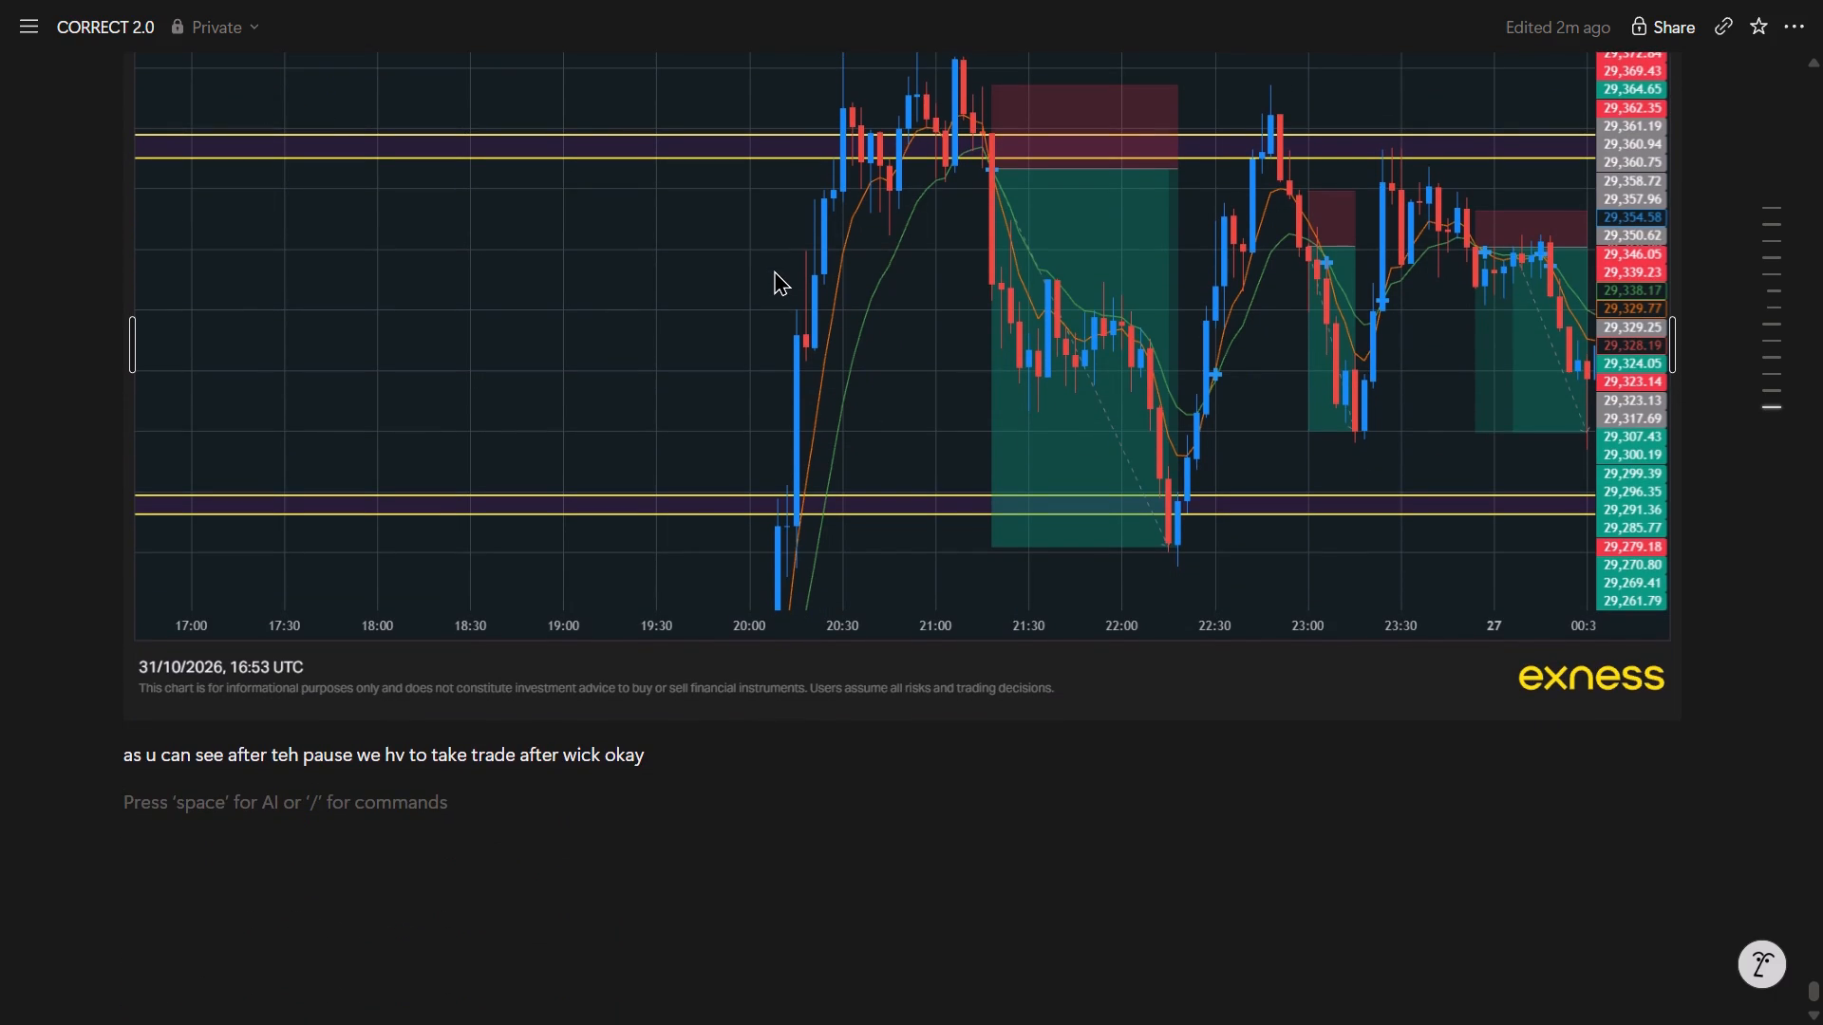
left_click(774, 270)
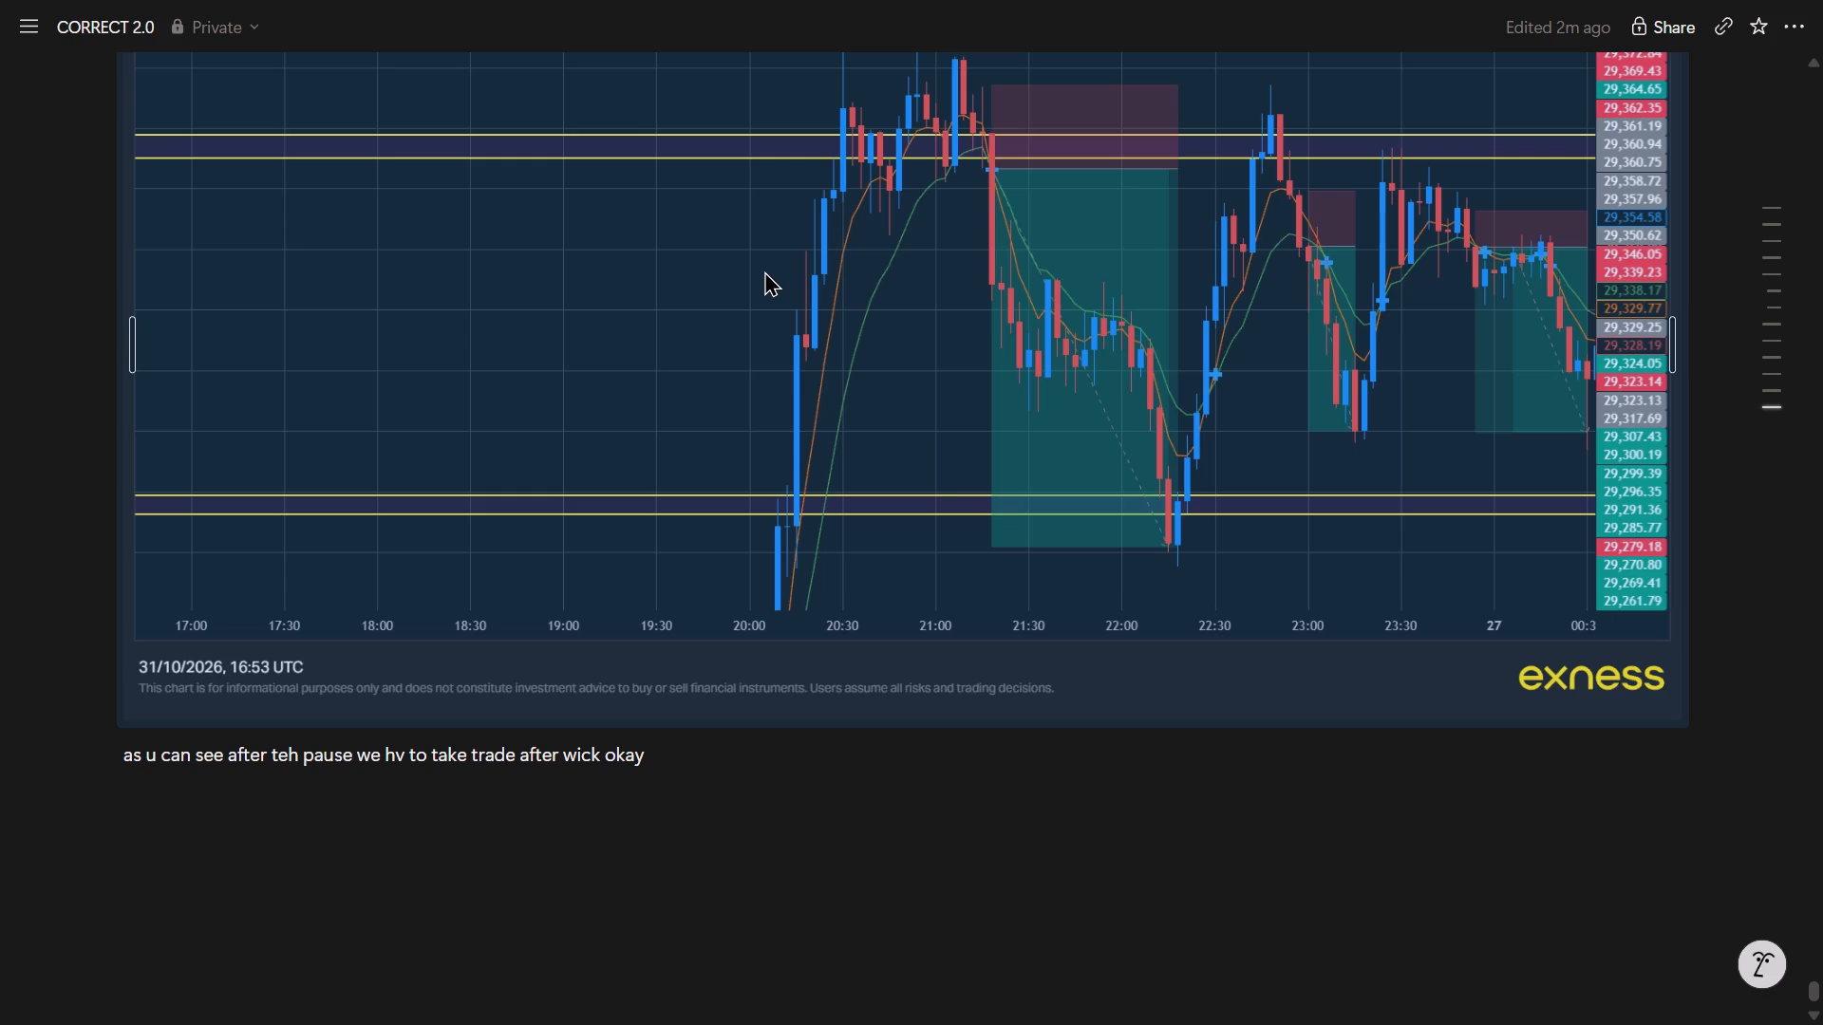
Switch to the Exness terminal and look back through the marked levels and trades on the USTEC 3-minute chart for 26 October.
key("ctrl+Tab")
left_click_drag(950, 589, 643, 227)
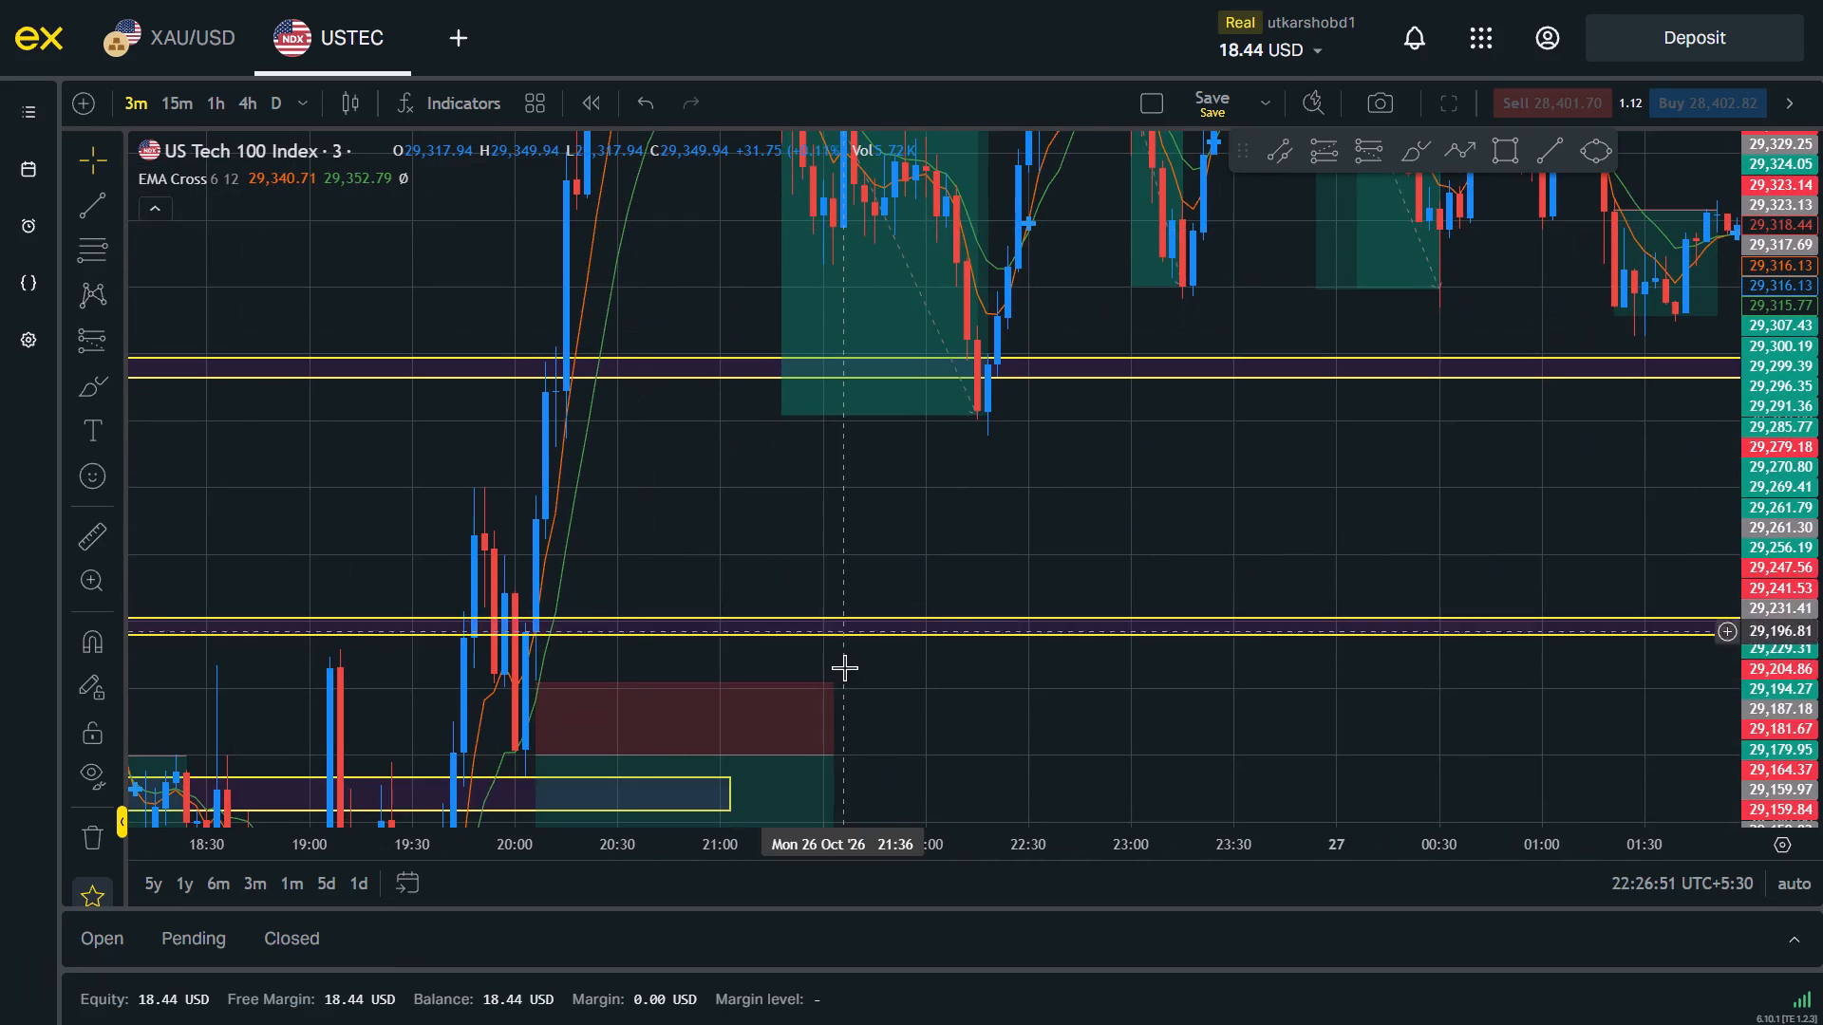
left_click_drag(1100, 756, 1216, 447)
scroll(1216, 447, "down", 3)
left_click_drag(1822, 393, 1822, 399)
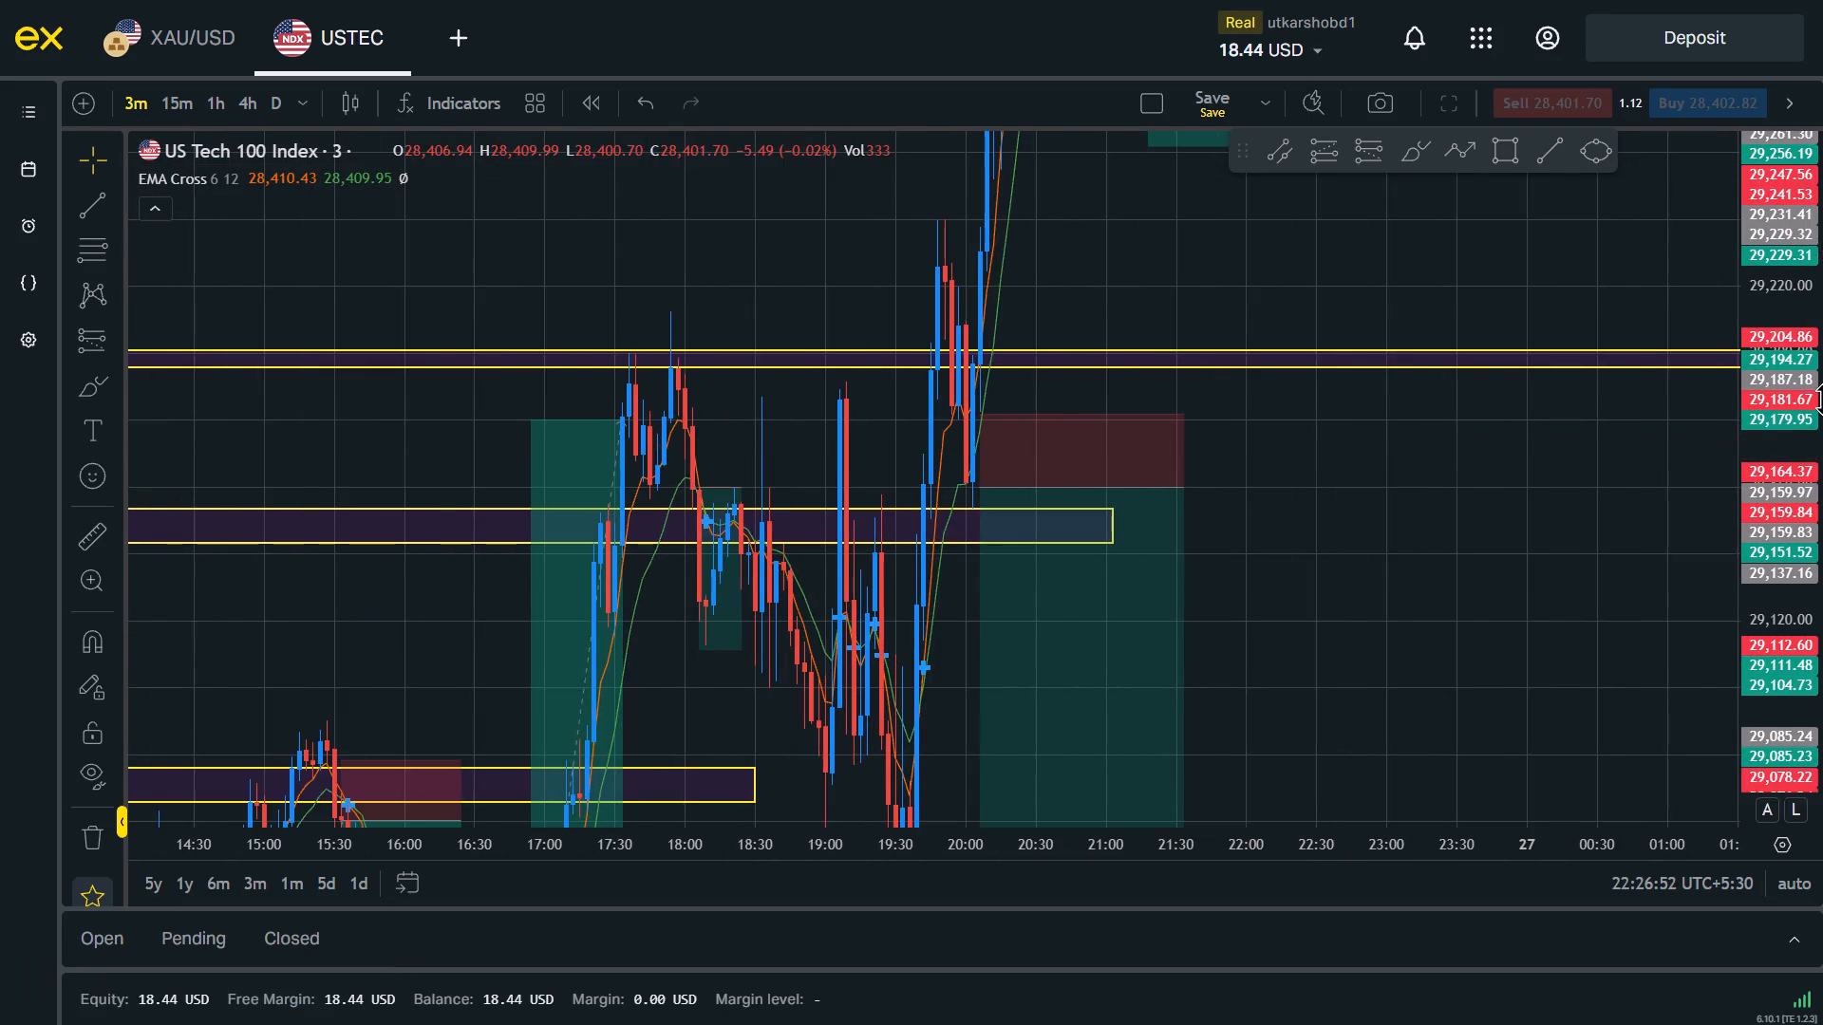
left_click_drag(1822, 399, 1822, 660)
left_click_drag(1488, 697, 1822, 482)
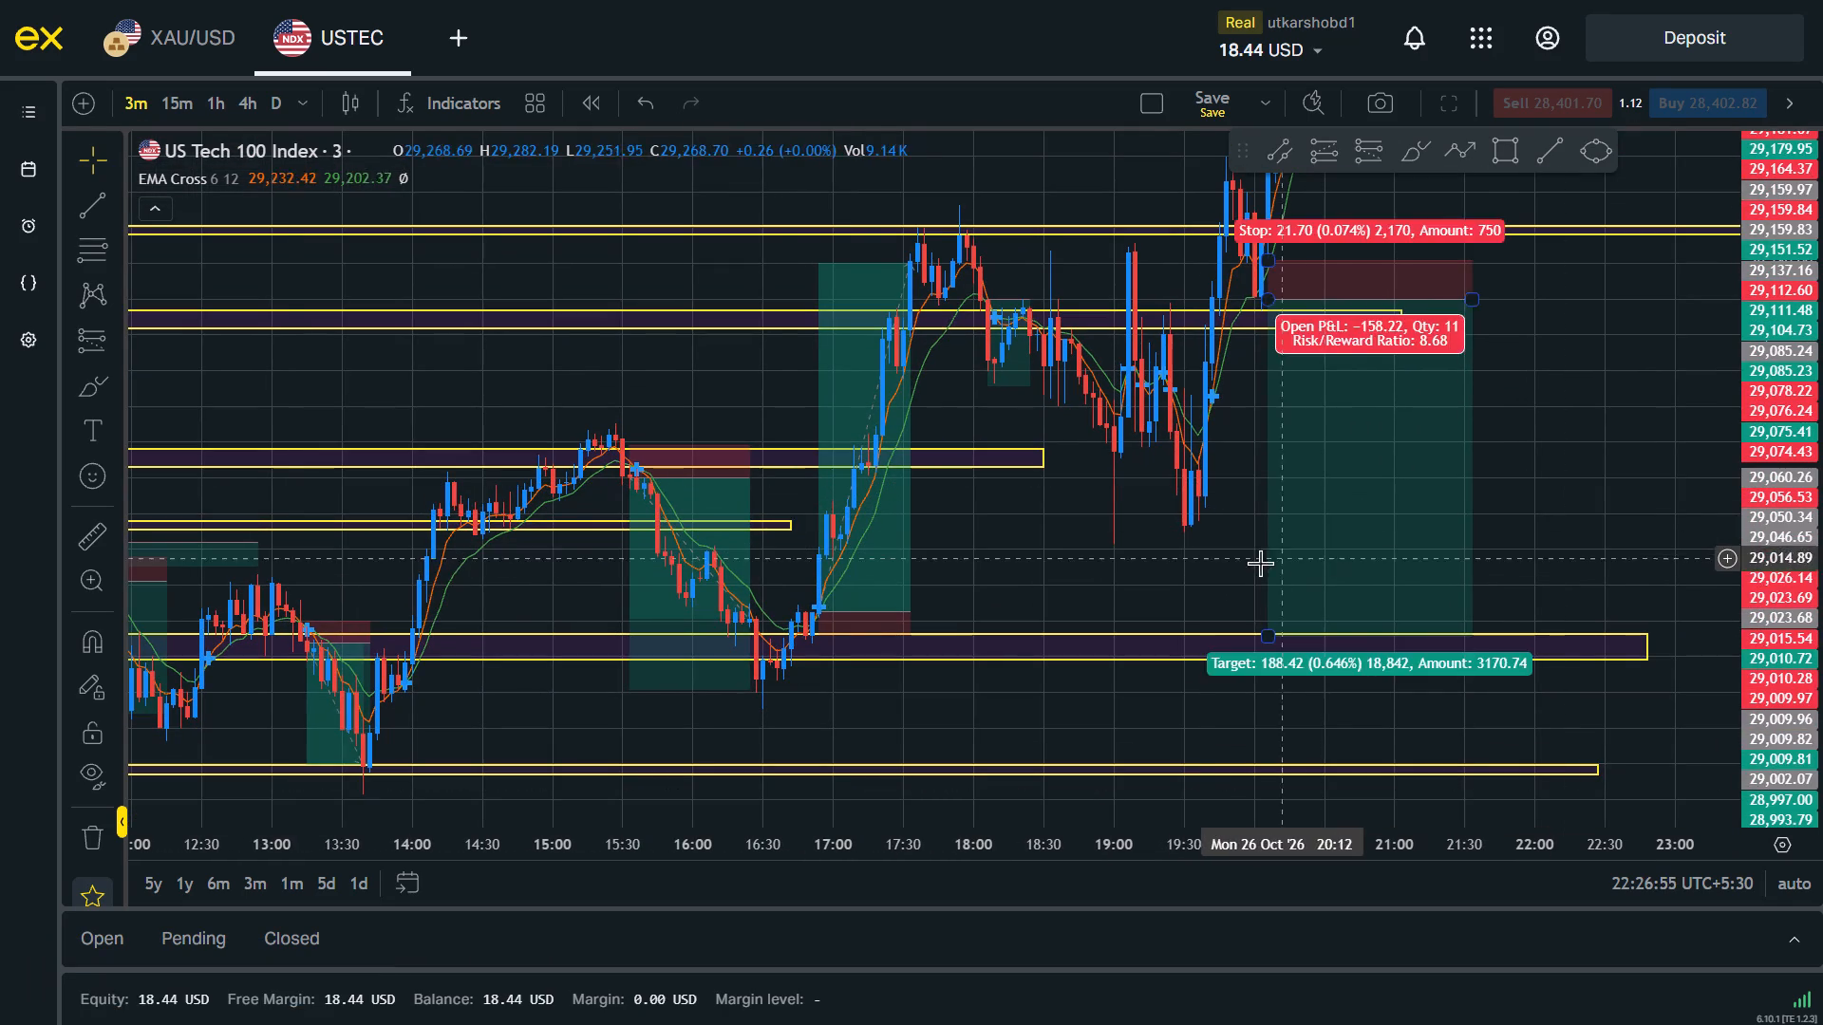
left_click_drag(1174, 576, 1810, 522)
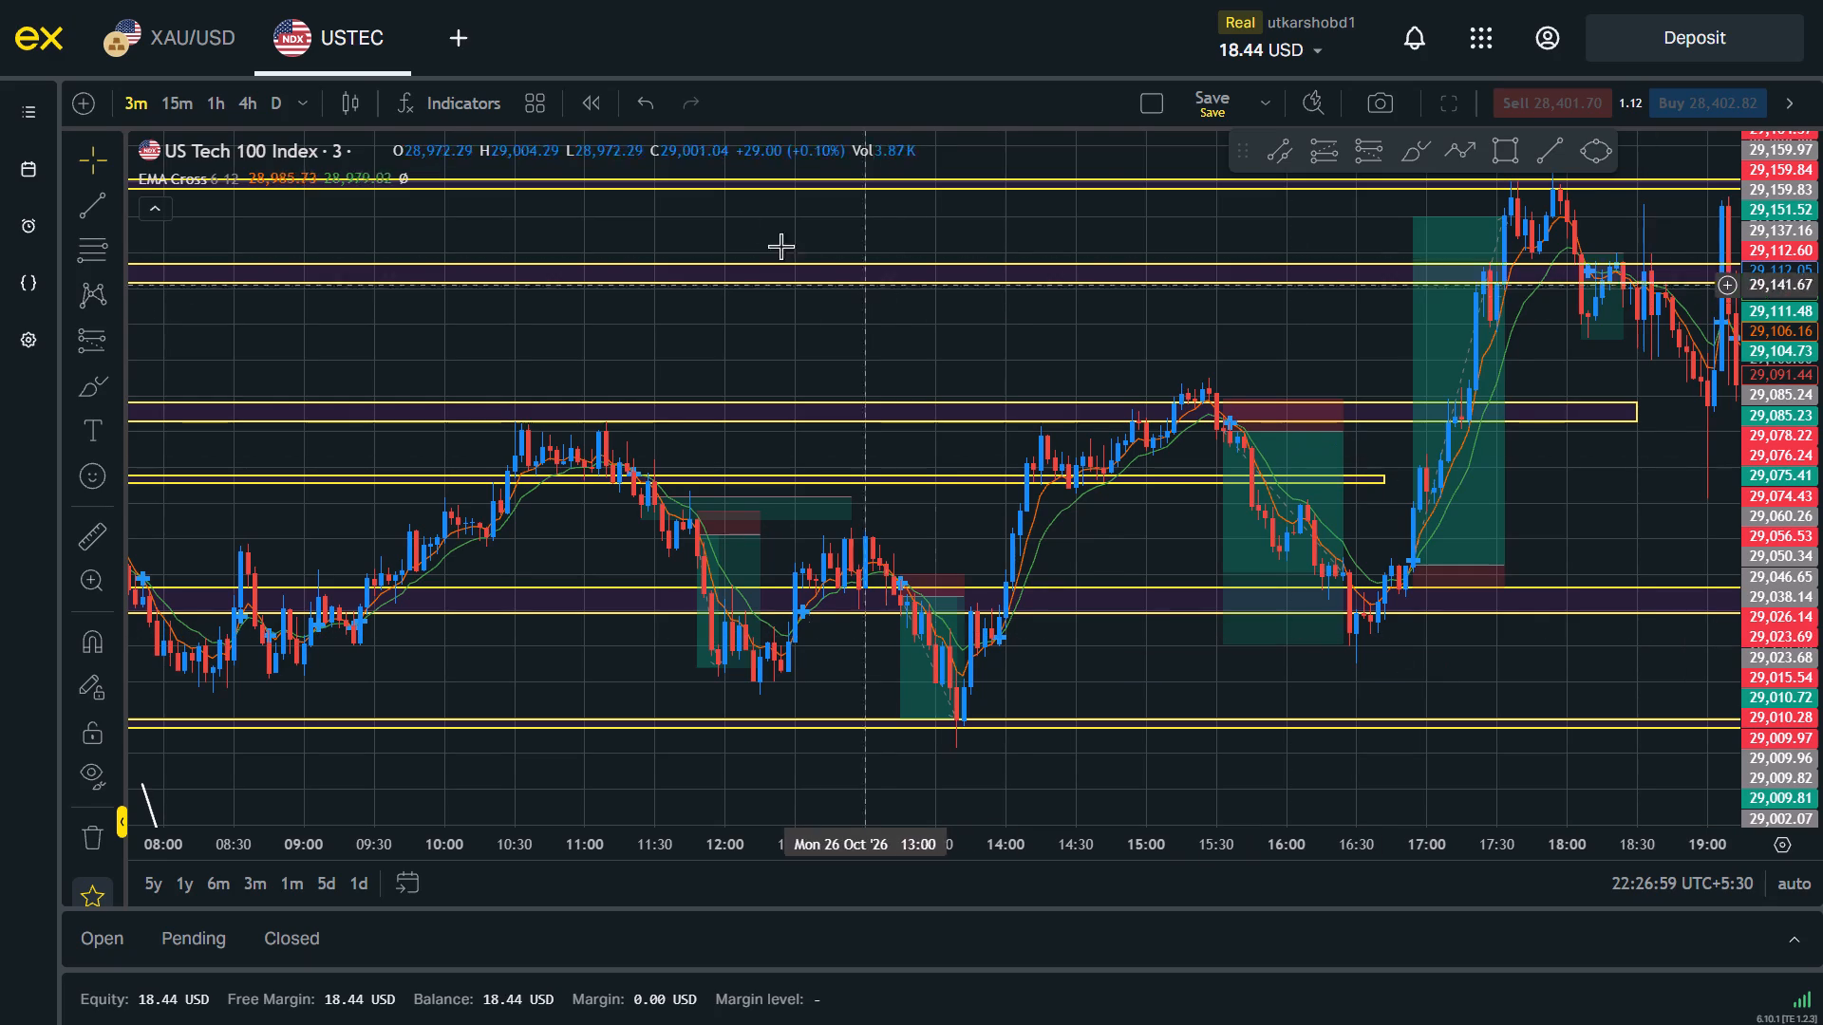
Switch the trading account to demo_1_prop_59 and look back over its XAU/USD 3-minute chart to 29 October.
left_click(1237, 43)
left_click(1247, 680)
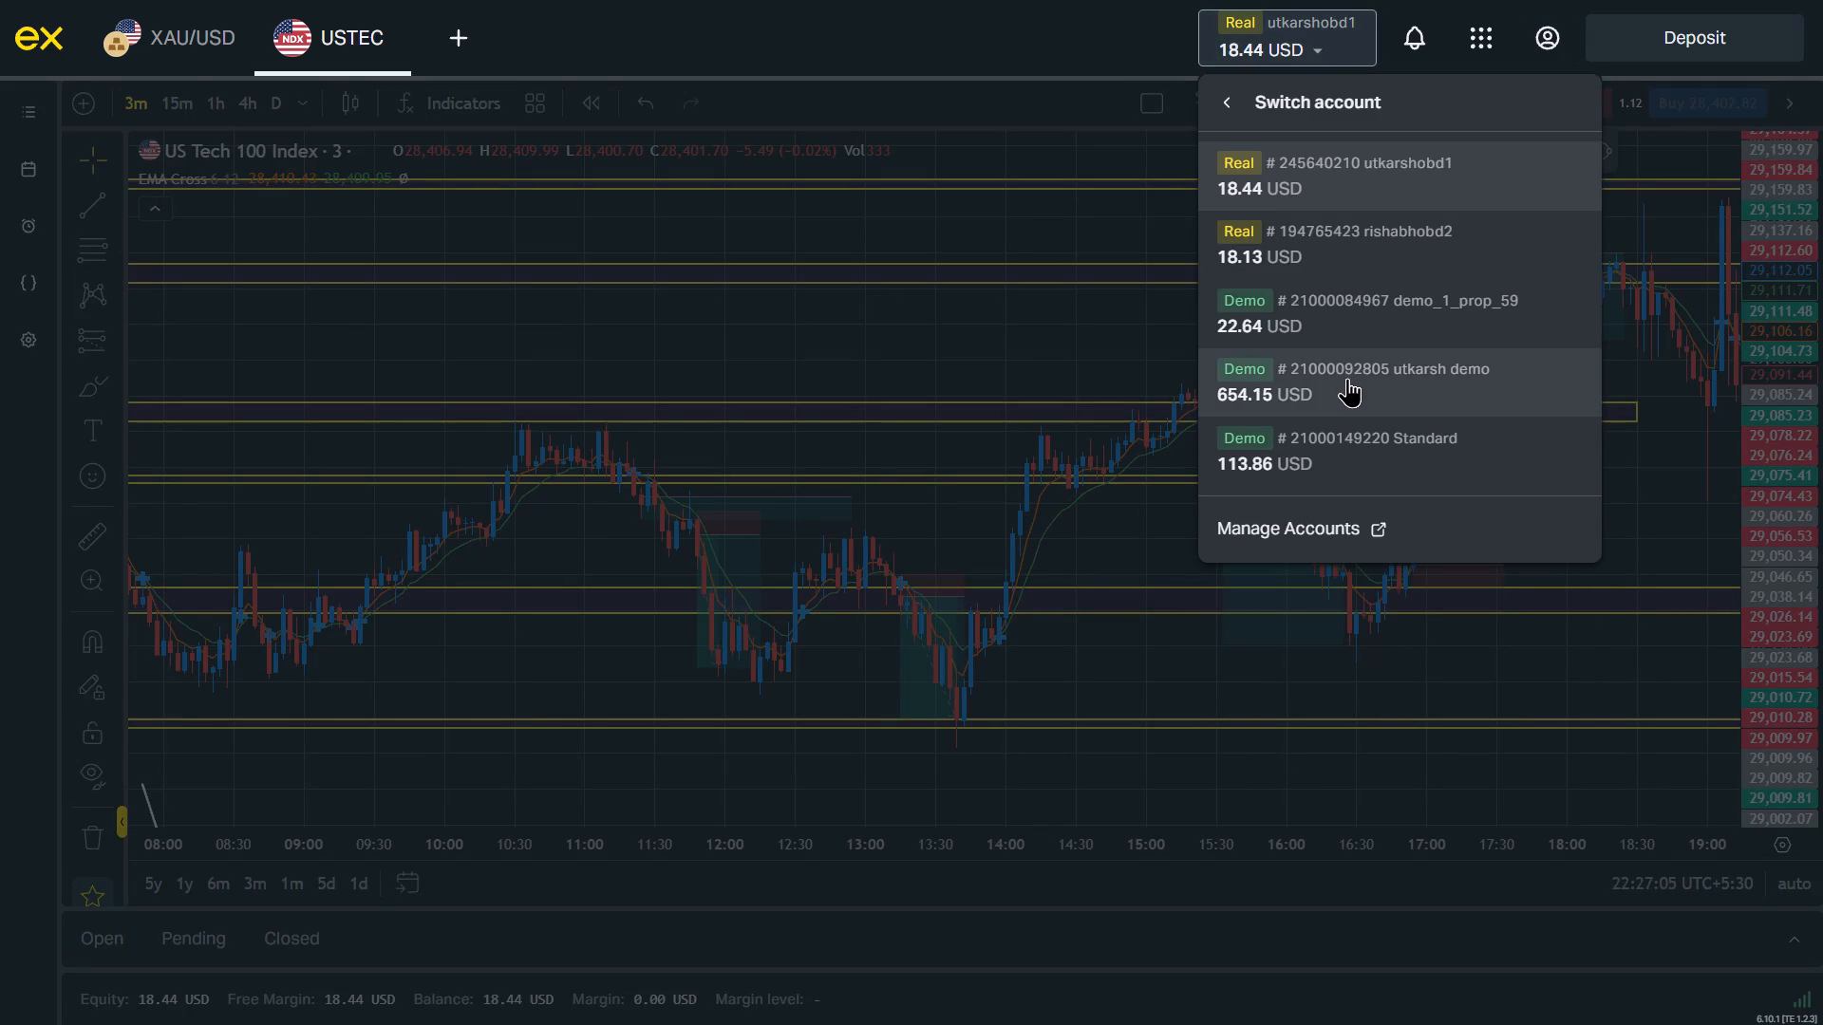
left_click(1362, 300)
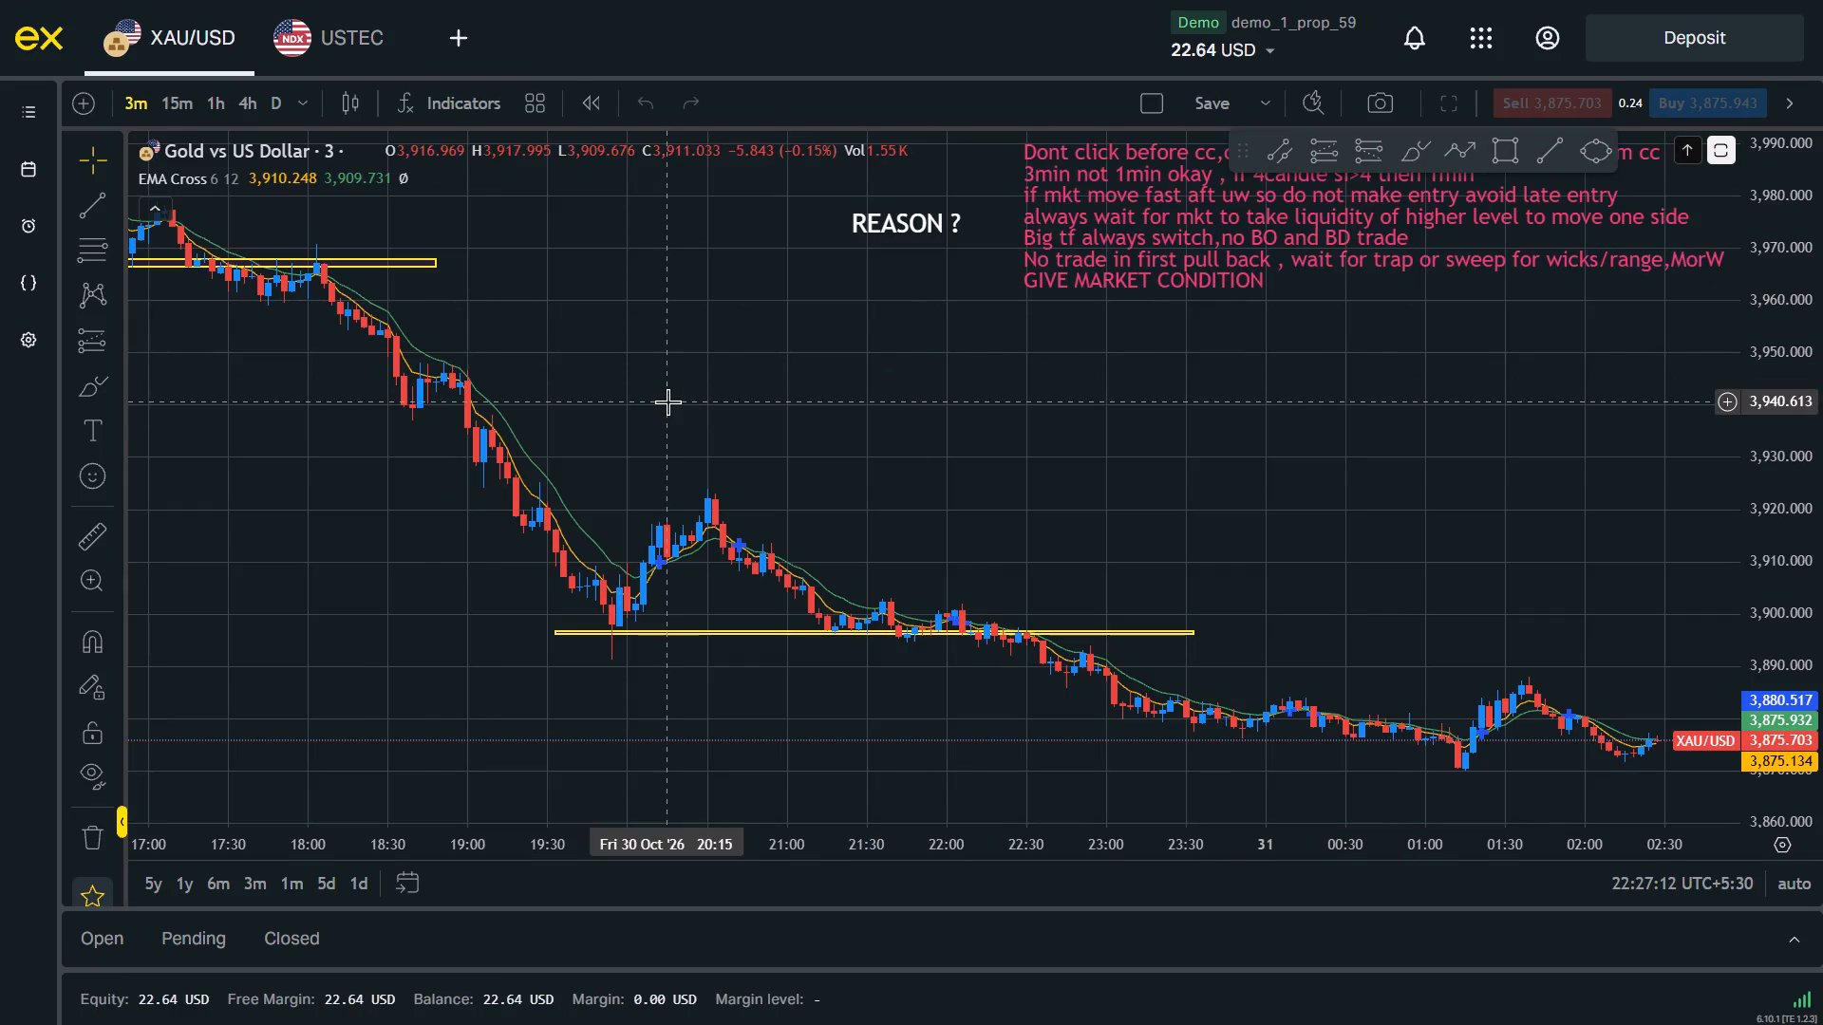
left_click_drag(376, 469, 1822, 766)
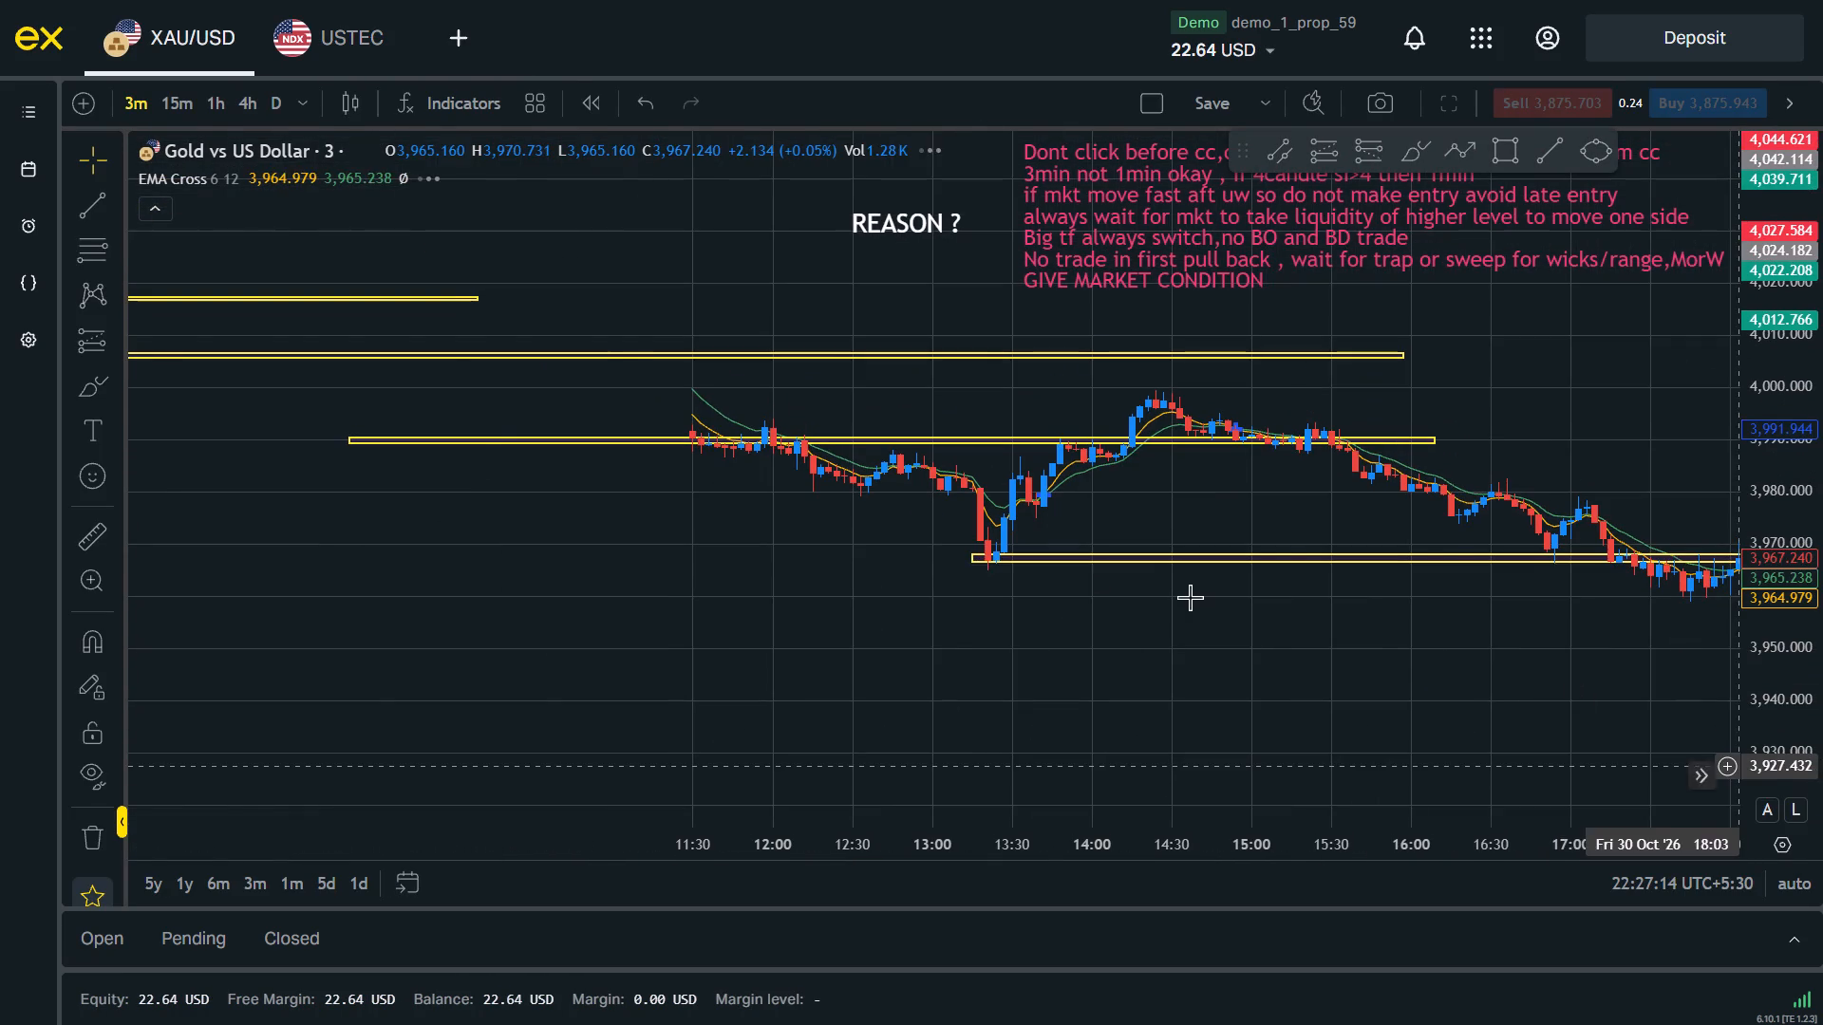
scroll(968, 559, "down", 10)
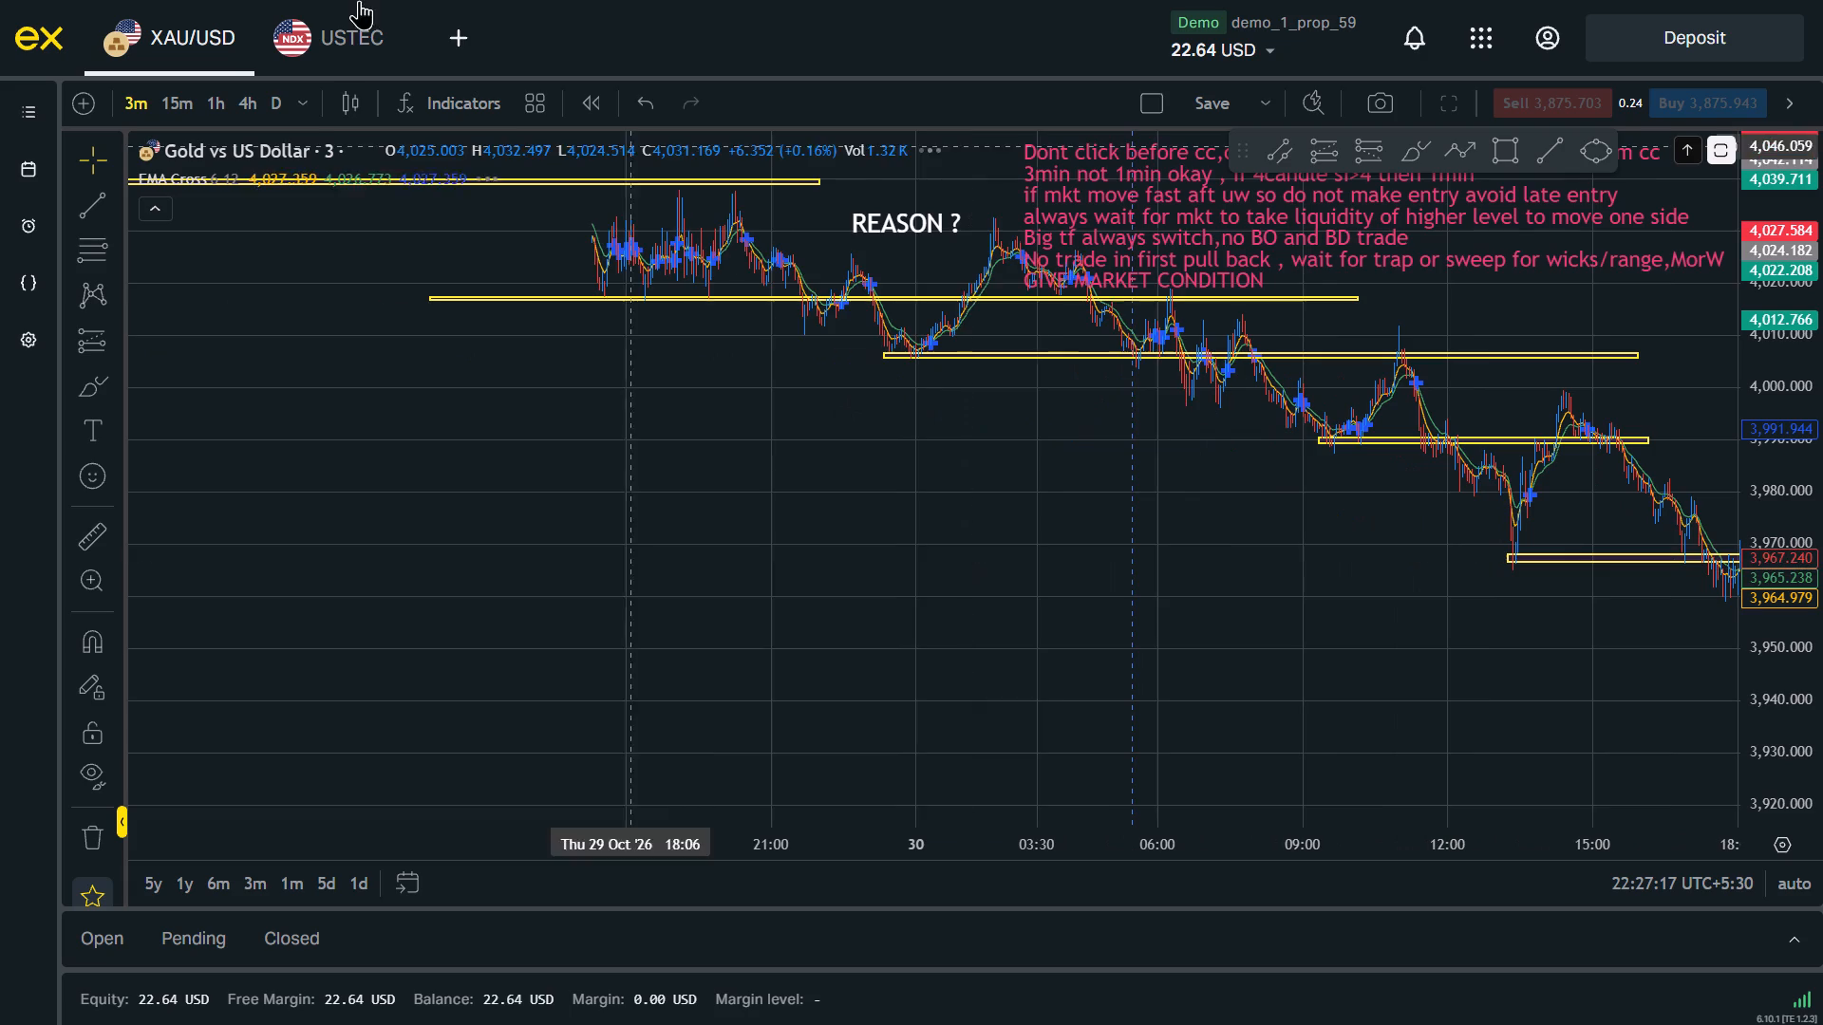
Open the USTEC chart on the demo account and go to the date 2026-10-20.
left_click(304, 62)
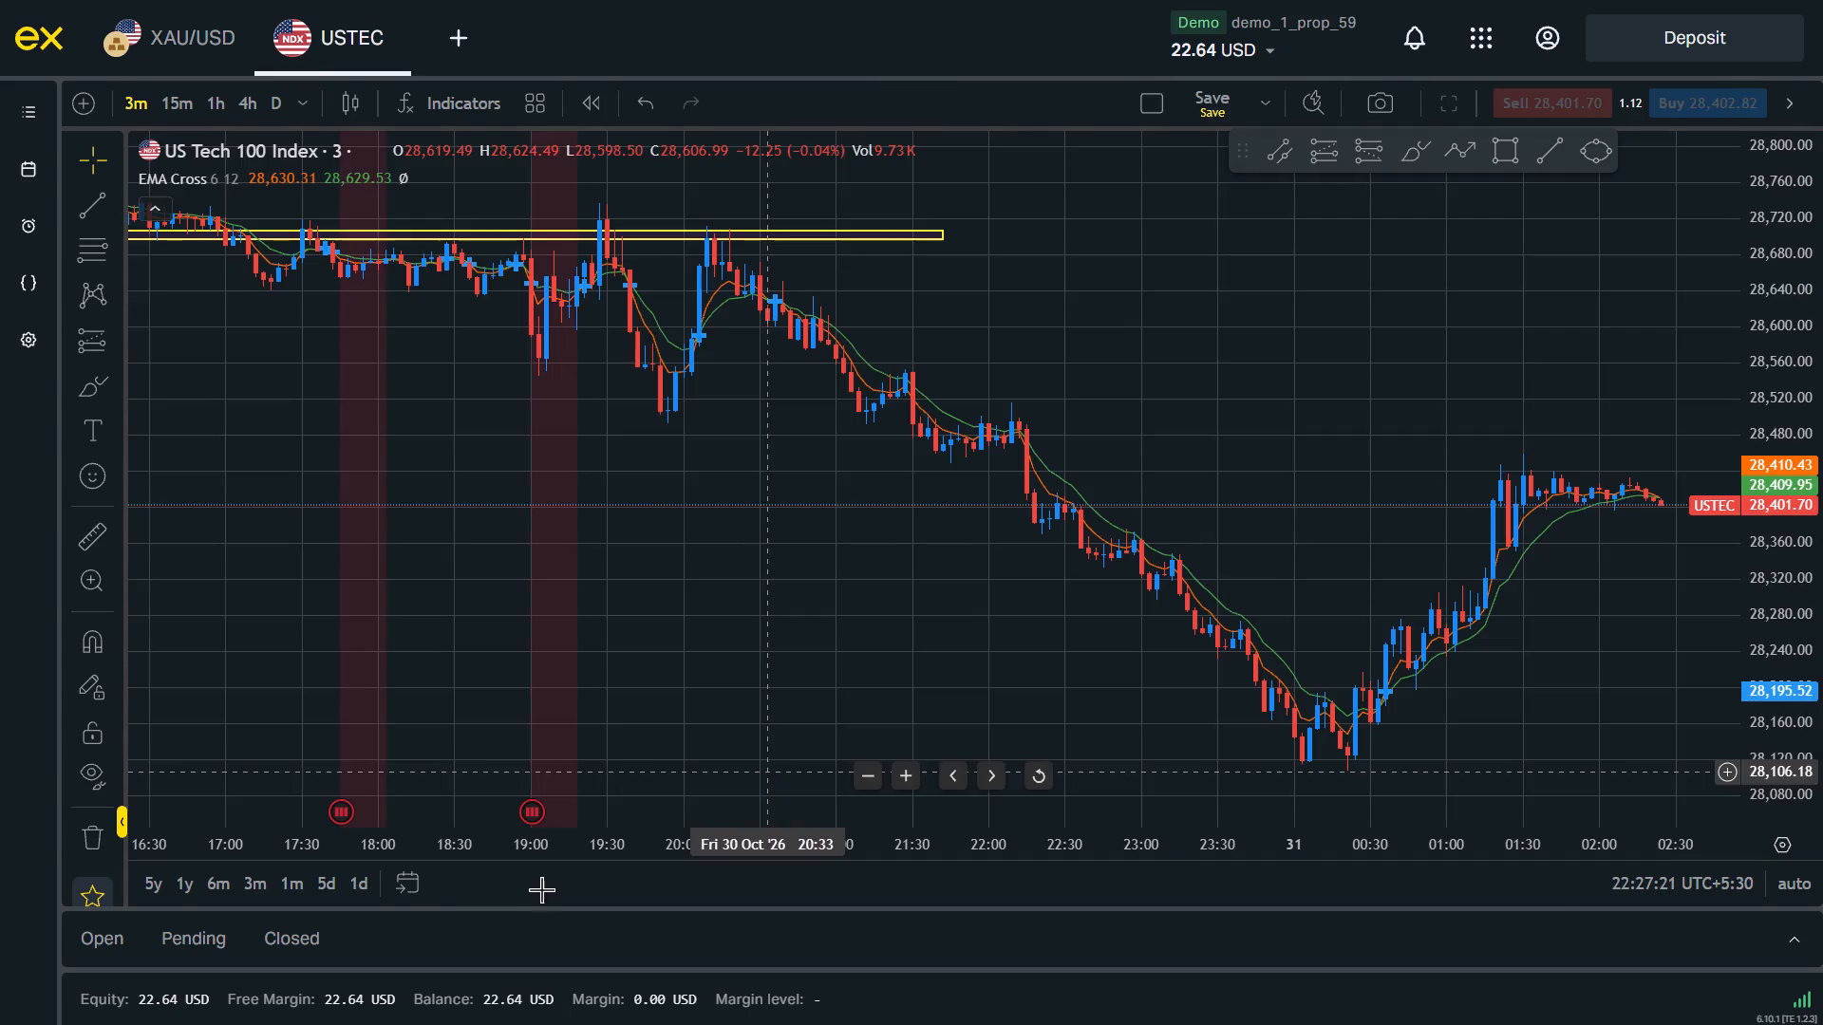
left_click(410, 873)
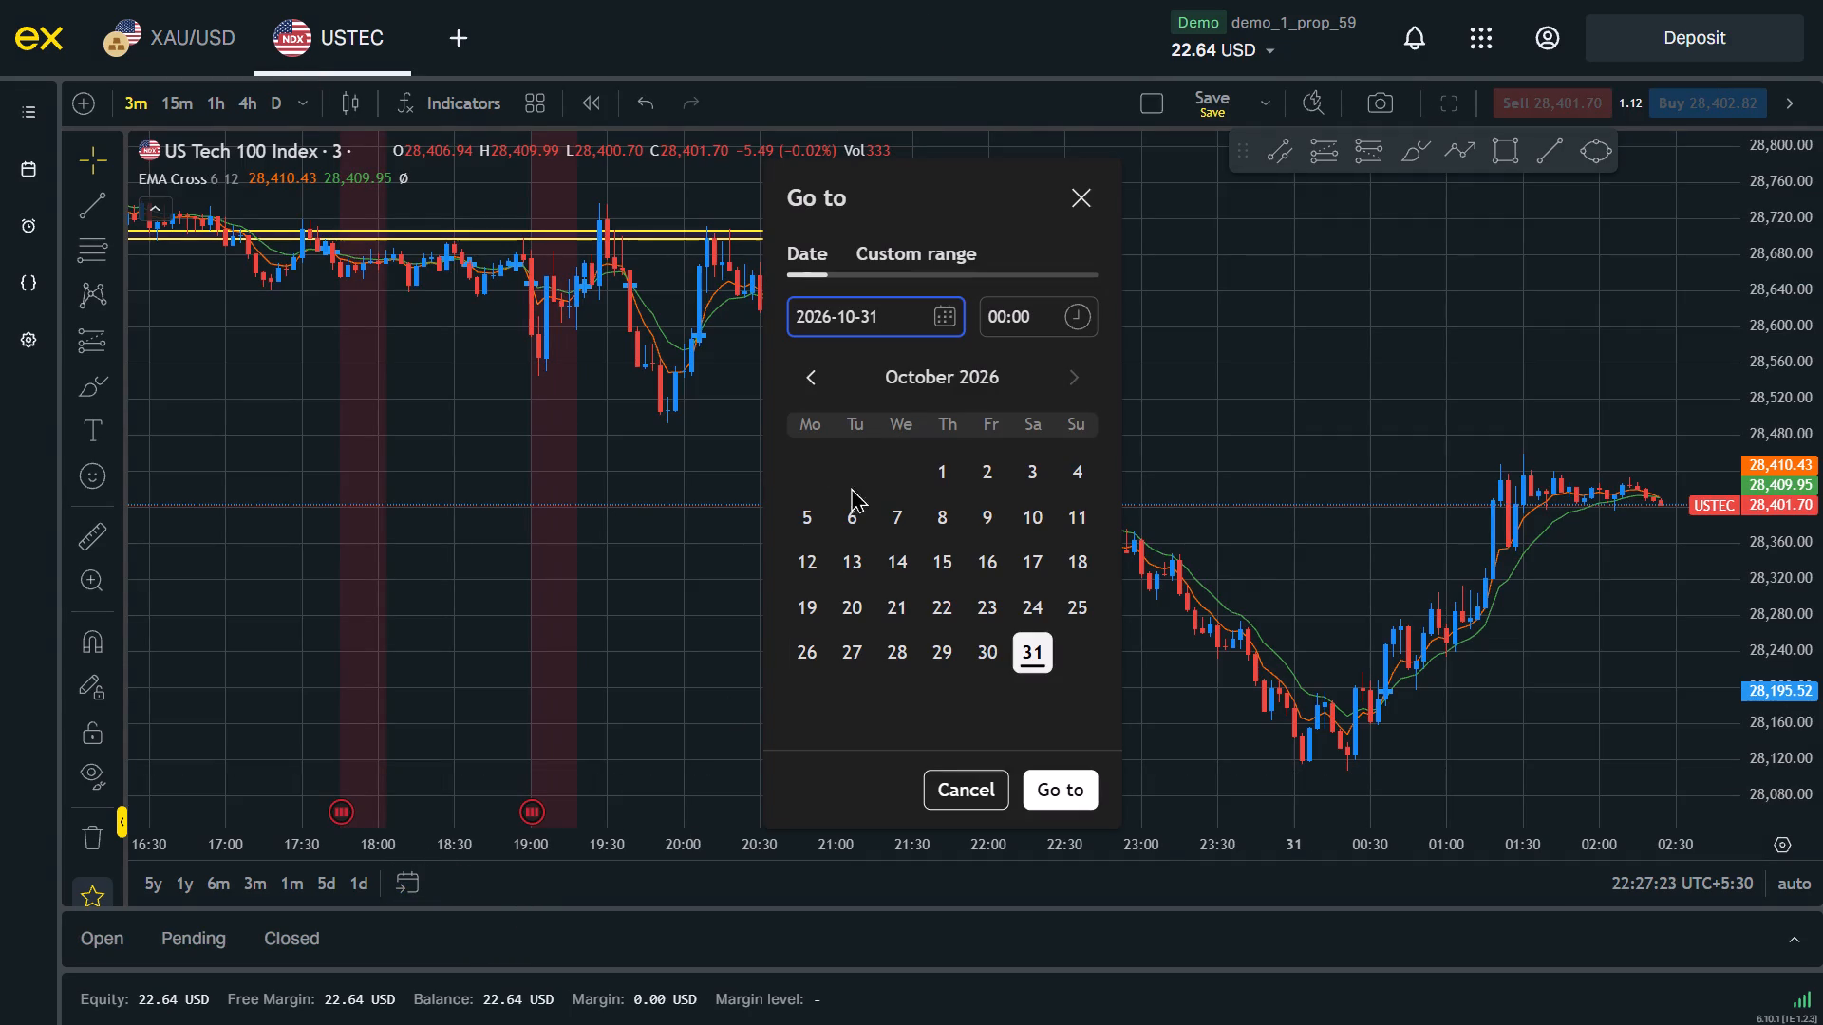
left_click(855, 592)
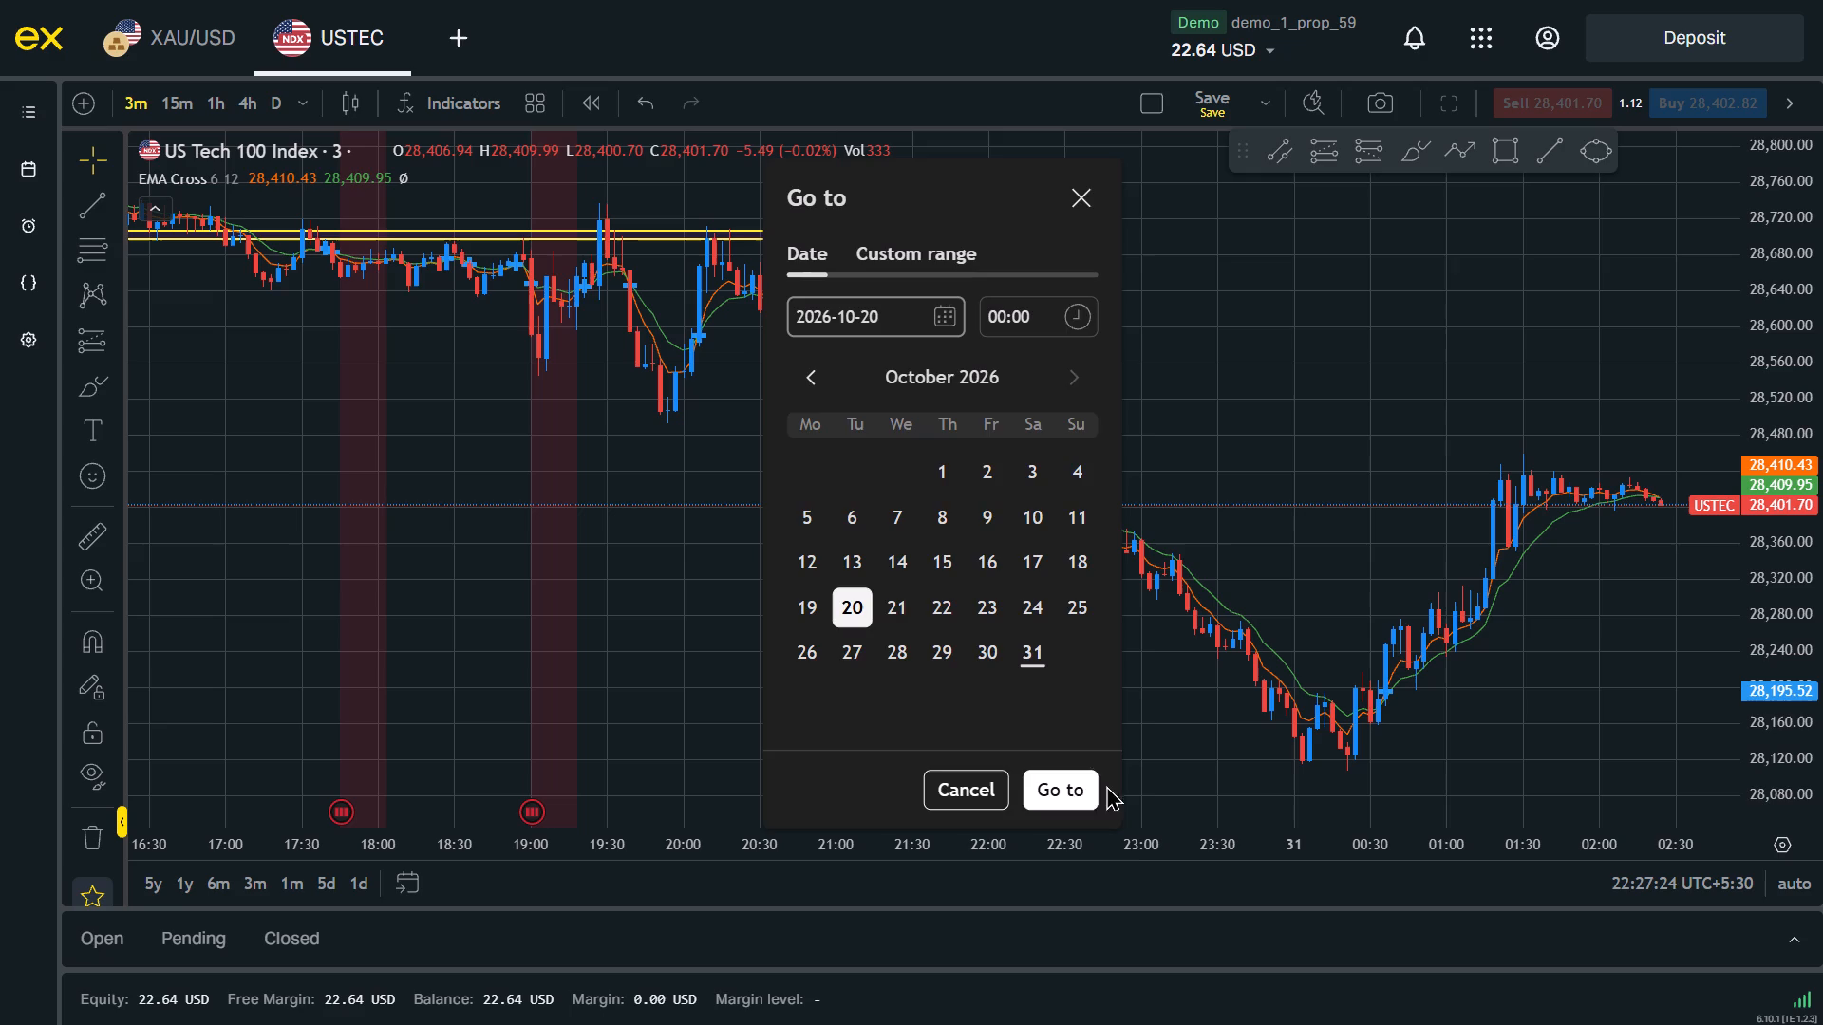
left_click(1068, 778)
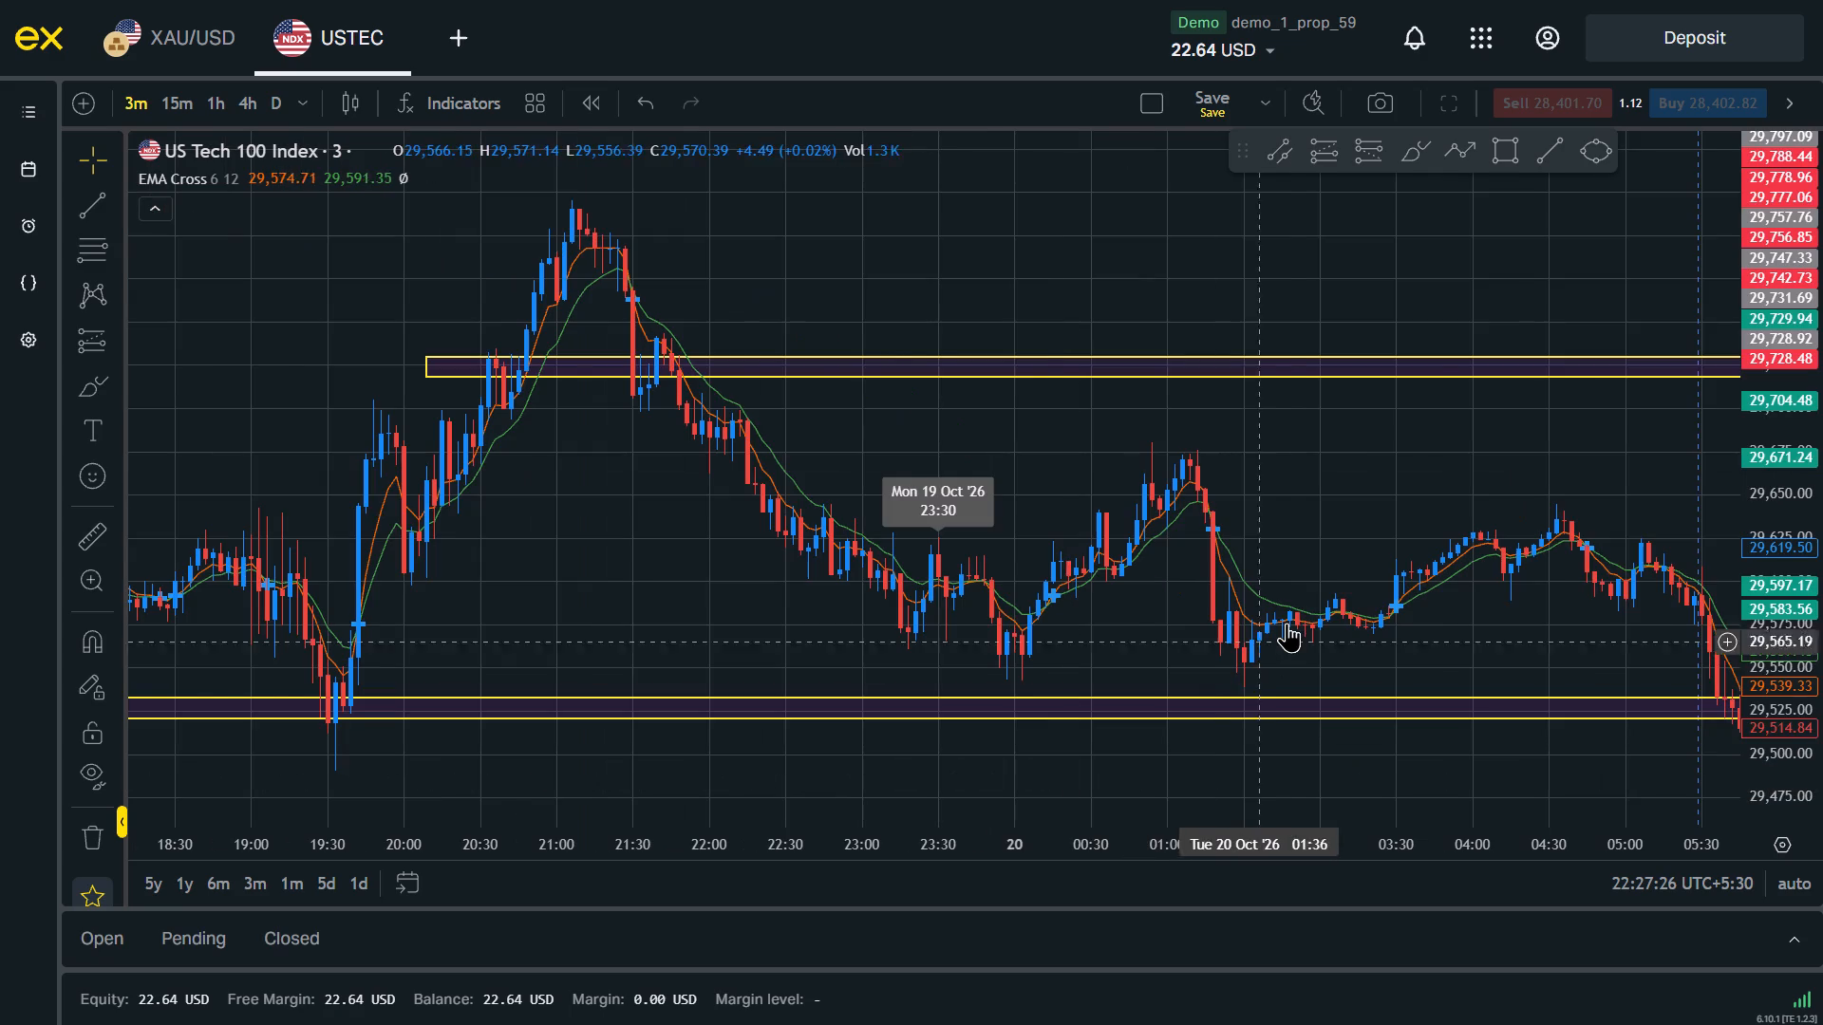
Examine the marked zones, circled sweeps and EMA crossings on the USTEC 3-minute chart for 20 and 21 October.
scroll(1287, 623, "down", 6)
scroll(1287, 623, "left", 8)
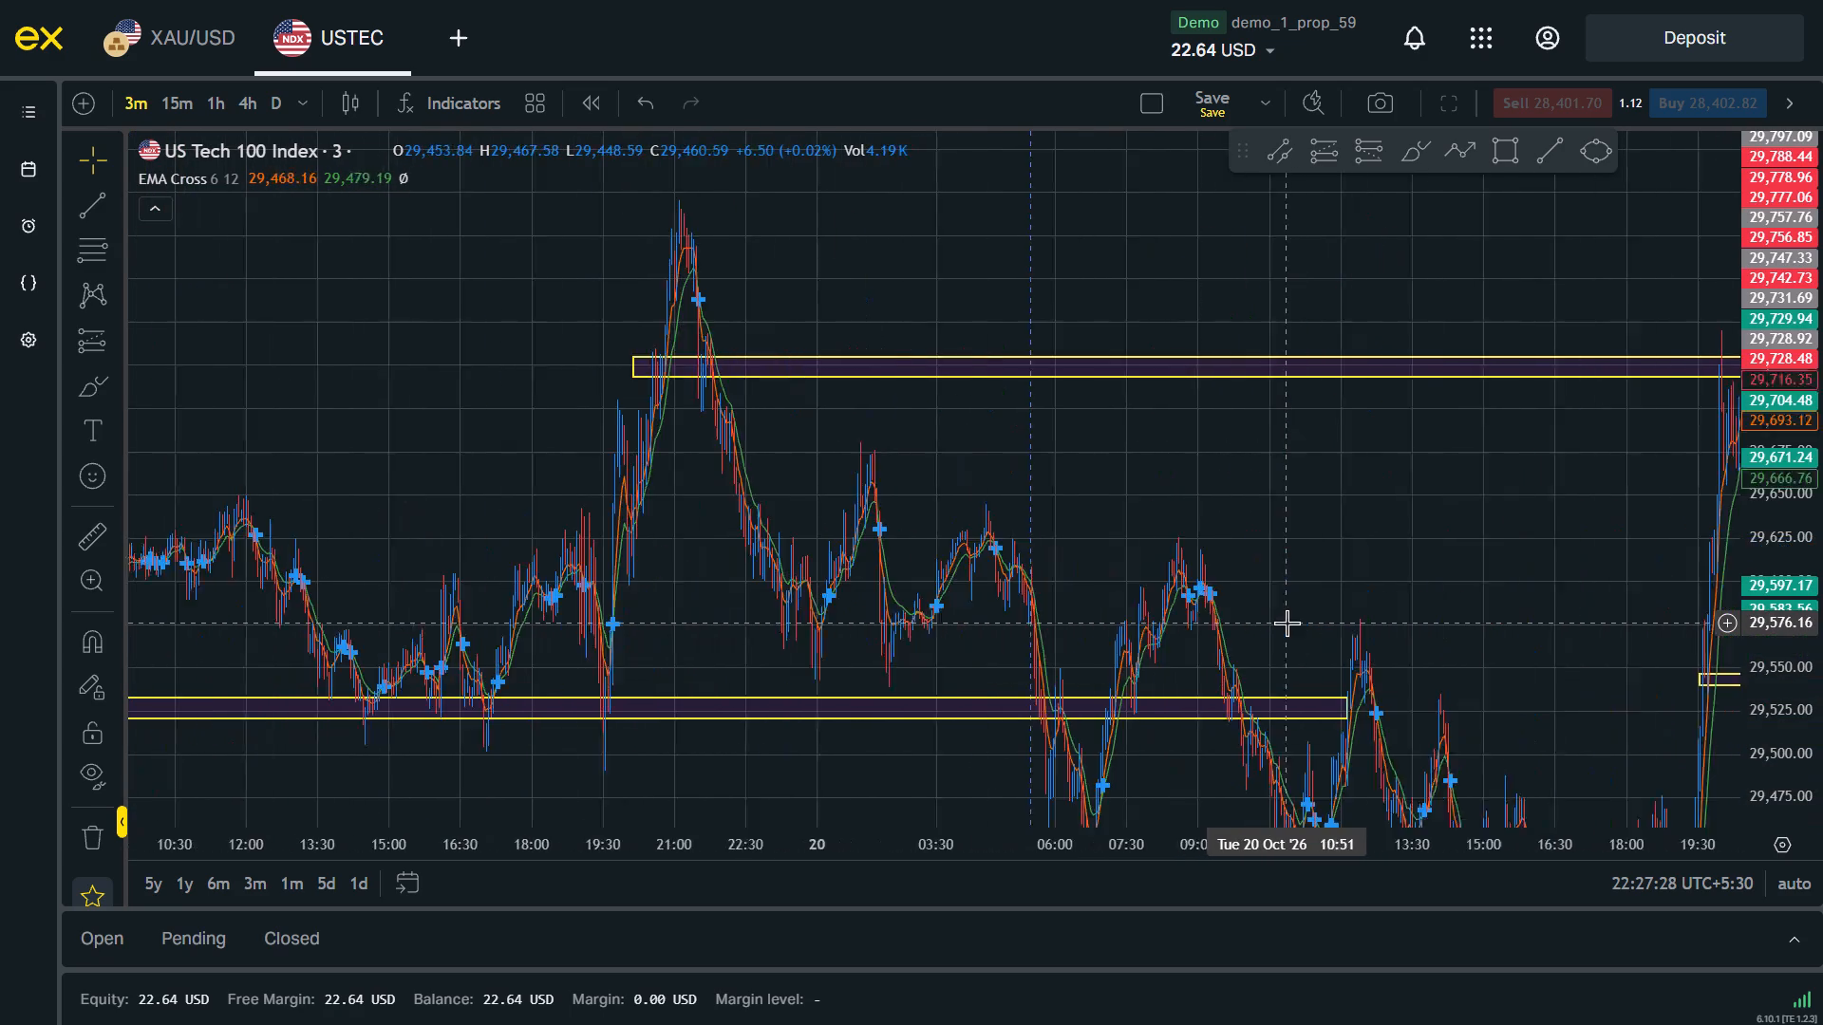
scroll(1287, 623, "up", 4)
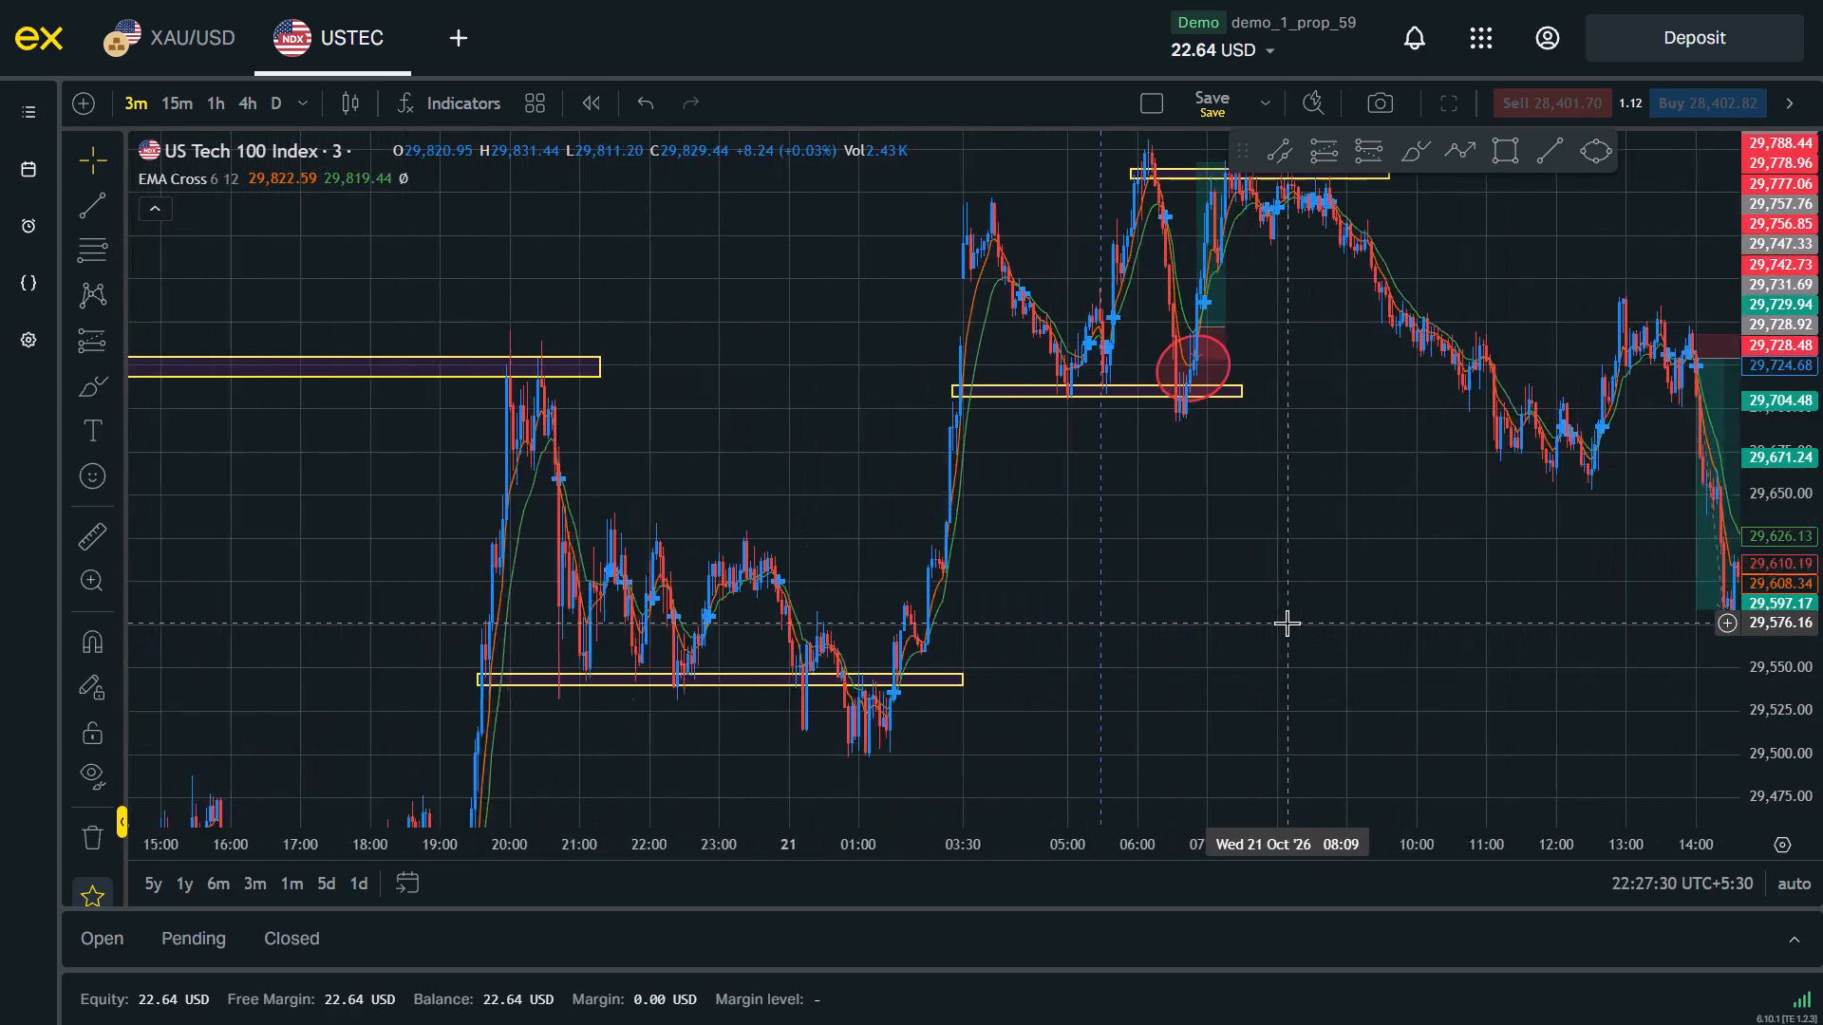
scroll(1287, 623, "up", 2)
left_click_drag(1270, 491, 1347, 735)
left_click_drag(1757, 708, 1766, 649)
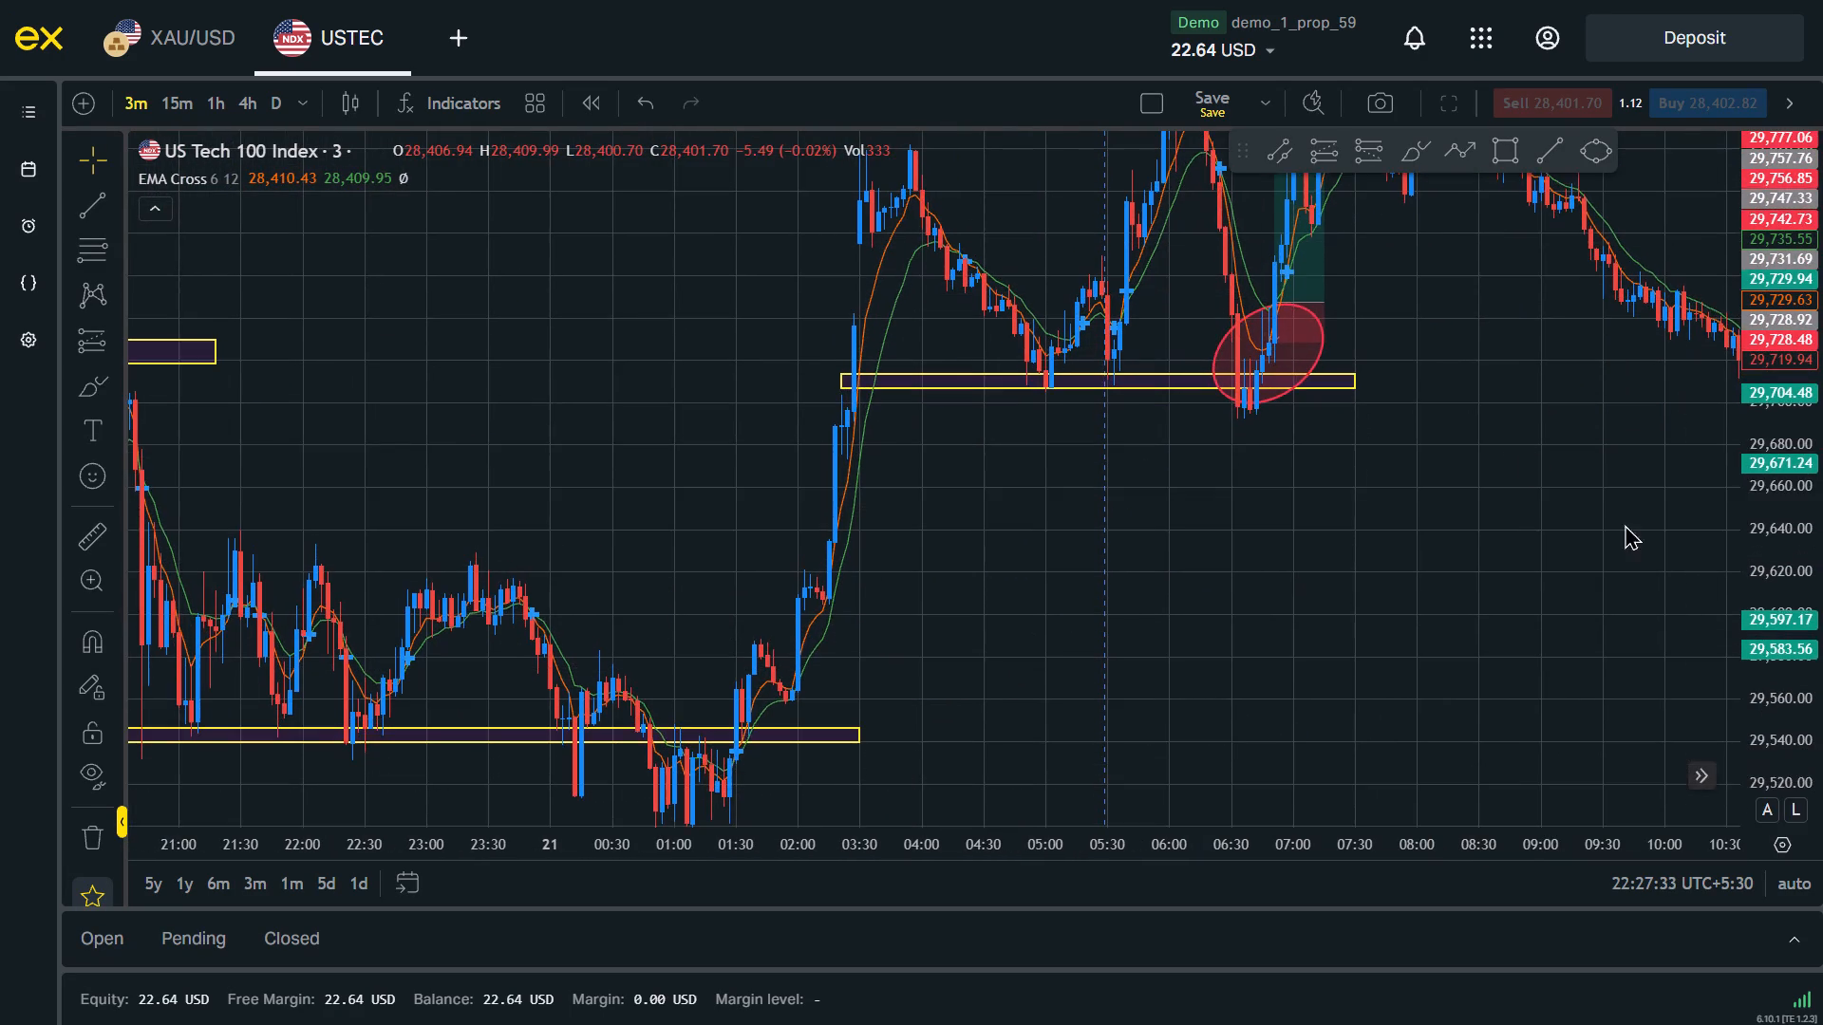
left_click_drag(1516, 481, 1500, 700)
scroll(1500, 700, "up", 3)
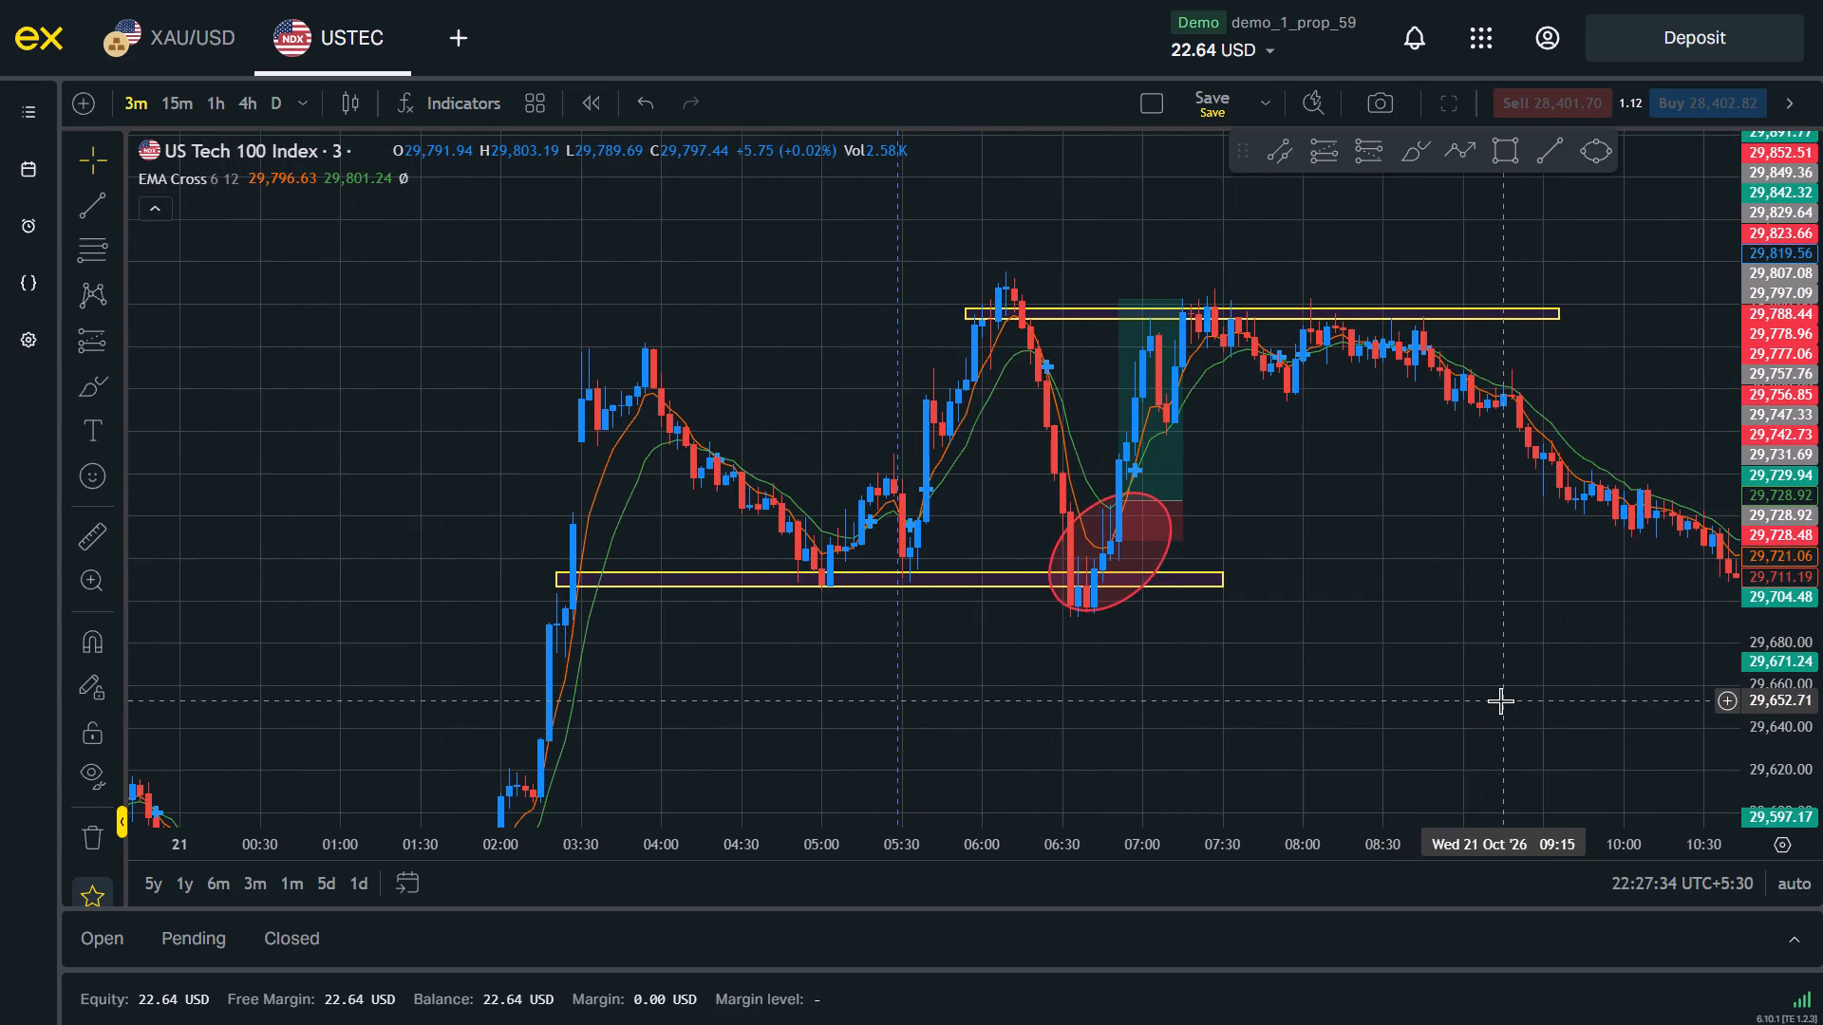
scroll(1500, 700, "down", 3)
left_click_drag(1822, 333, 1821, 628)
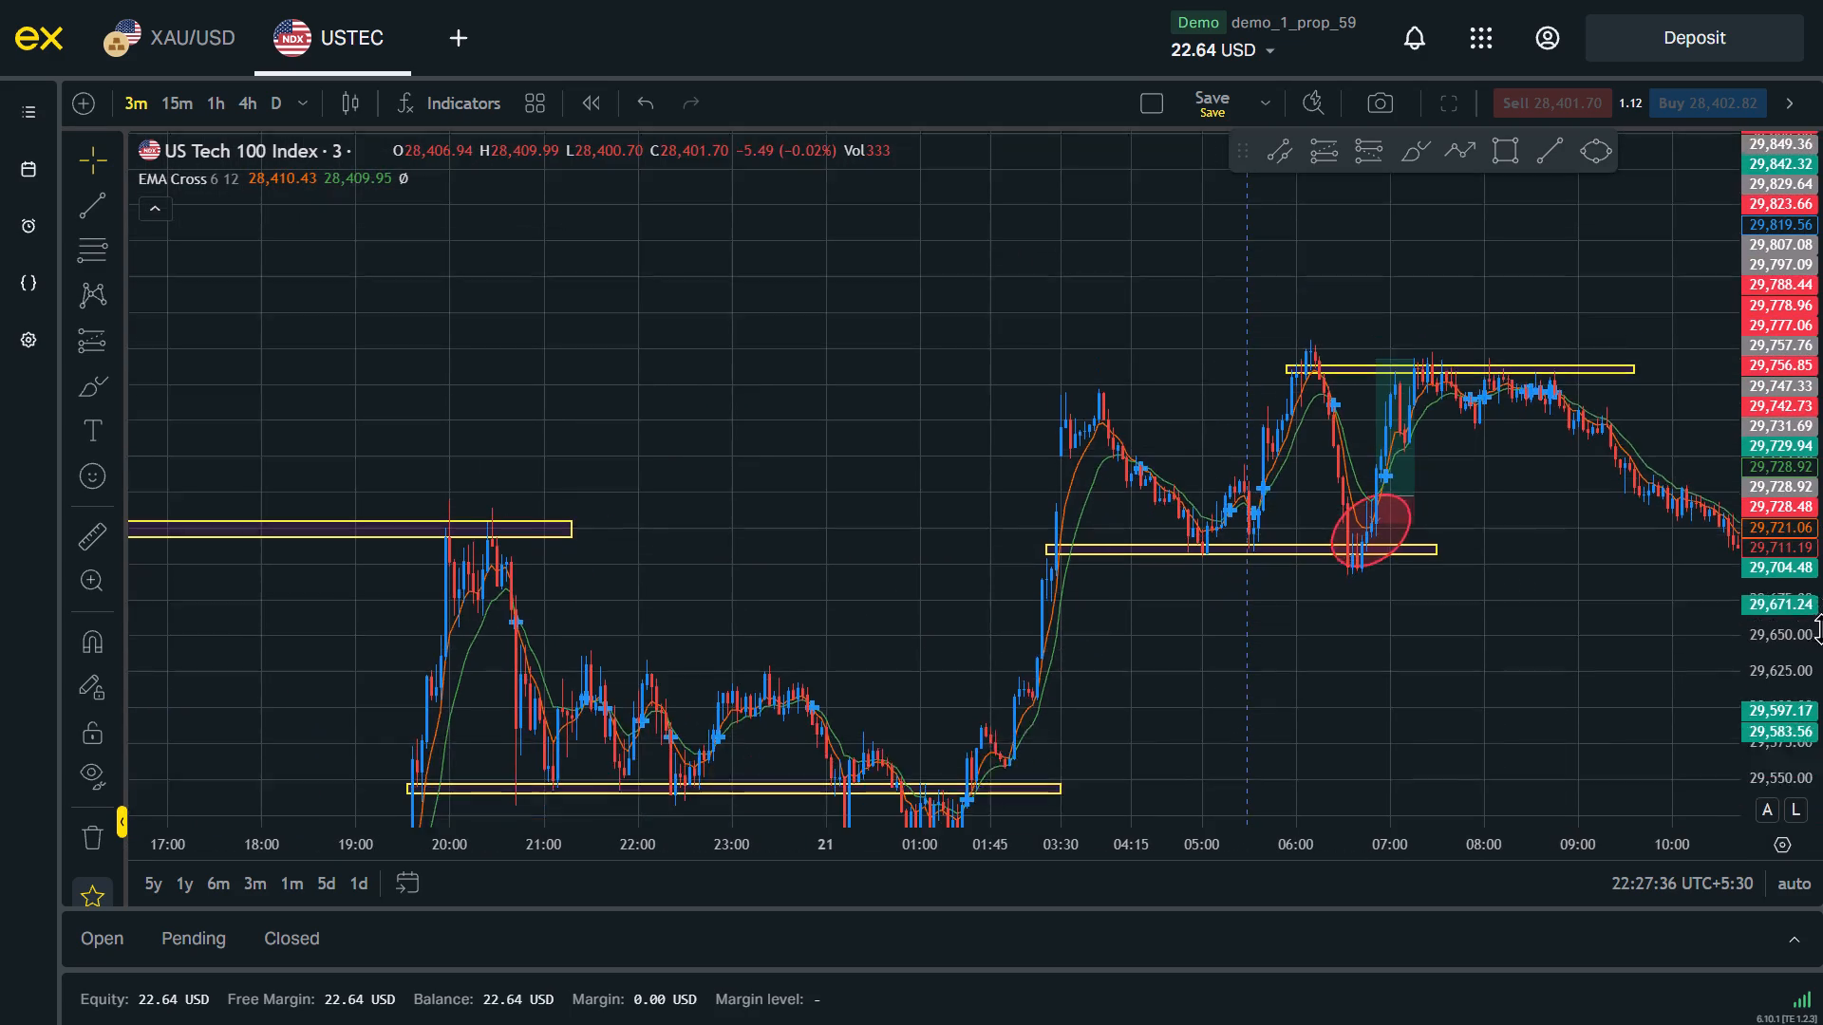
left_click_drag(1821, 628, 1817, 712)
left_click_drag(1532, 668, 1238, 75)
scroll(1287, 440, "down", 3)
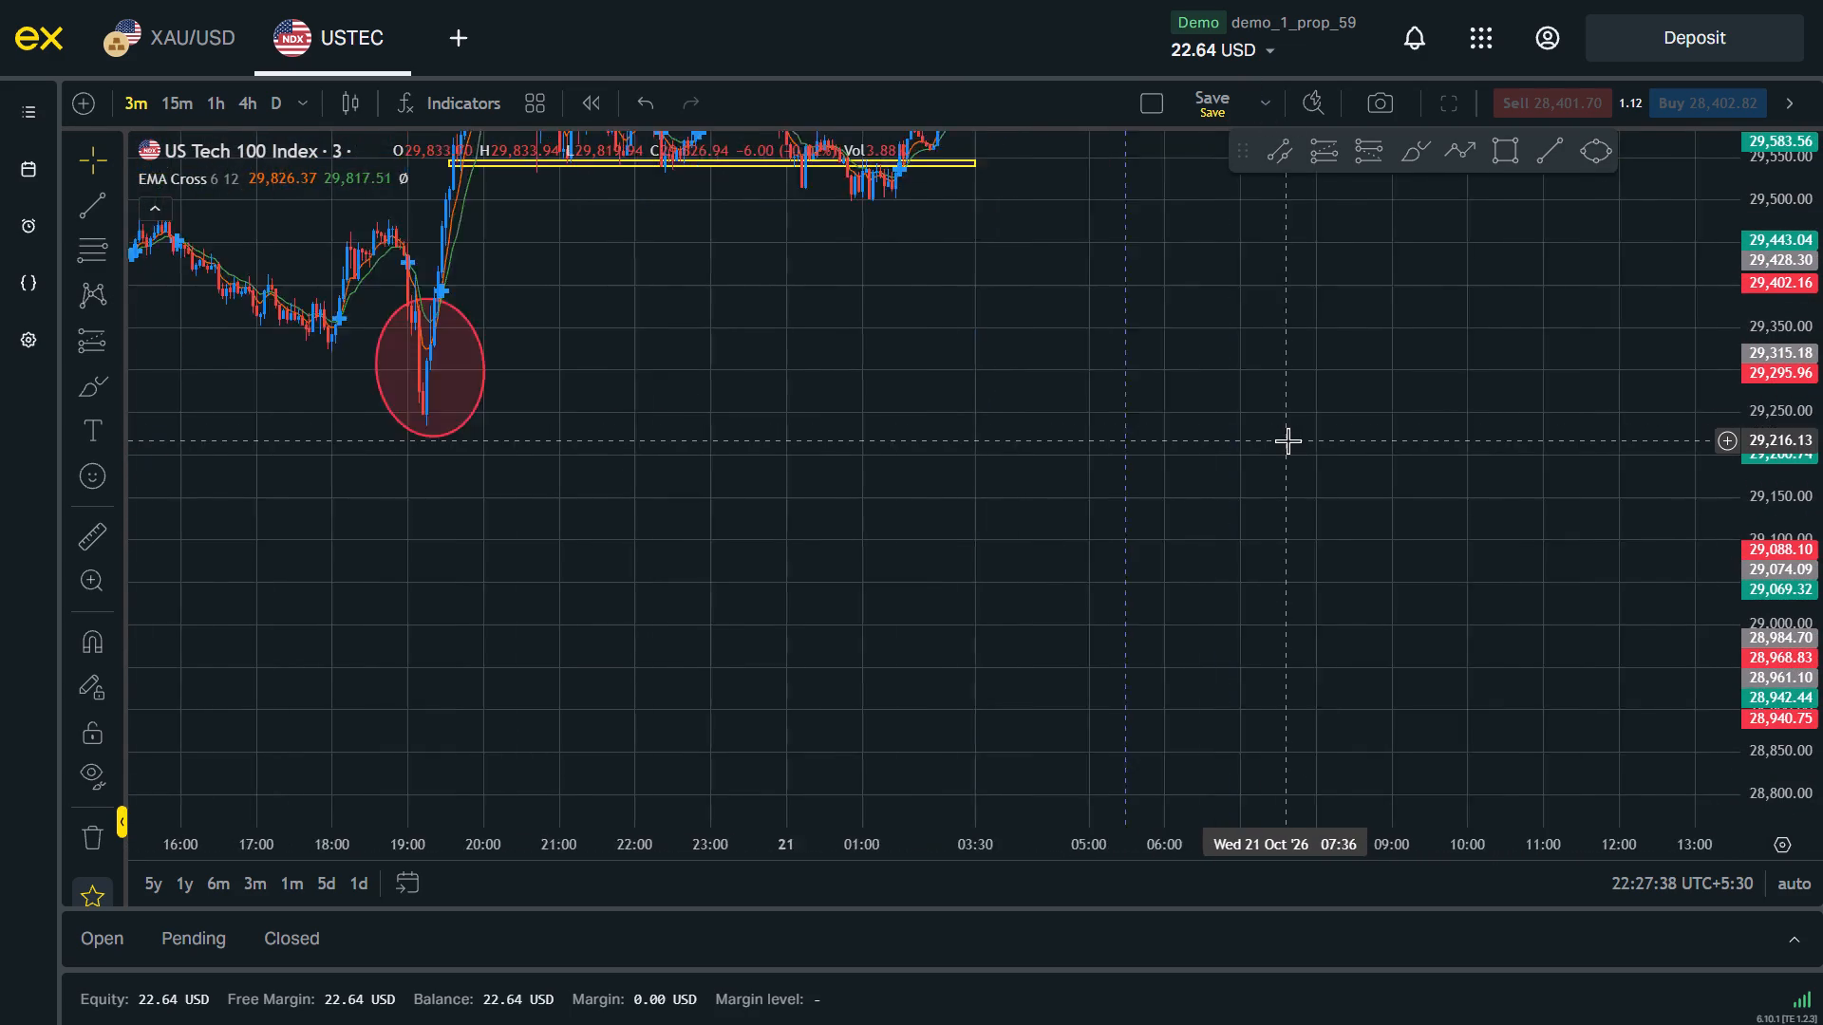
Look over the marked levels and trades on the USTEC 3-minute chart between 15 and 29 October for further examples.
scroll(1287, 440, "down", 7)
left_click_drag(1822, 345, 1822, 757)
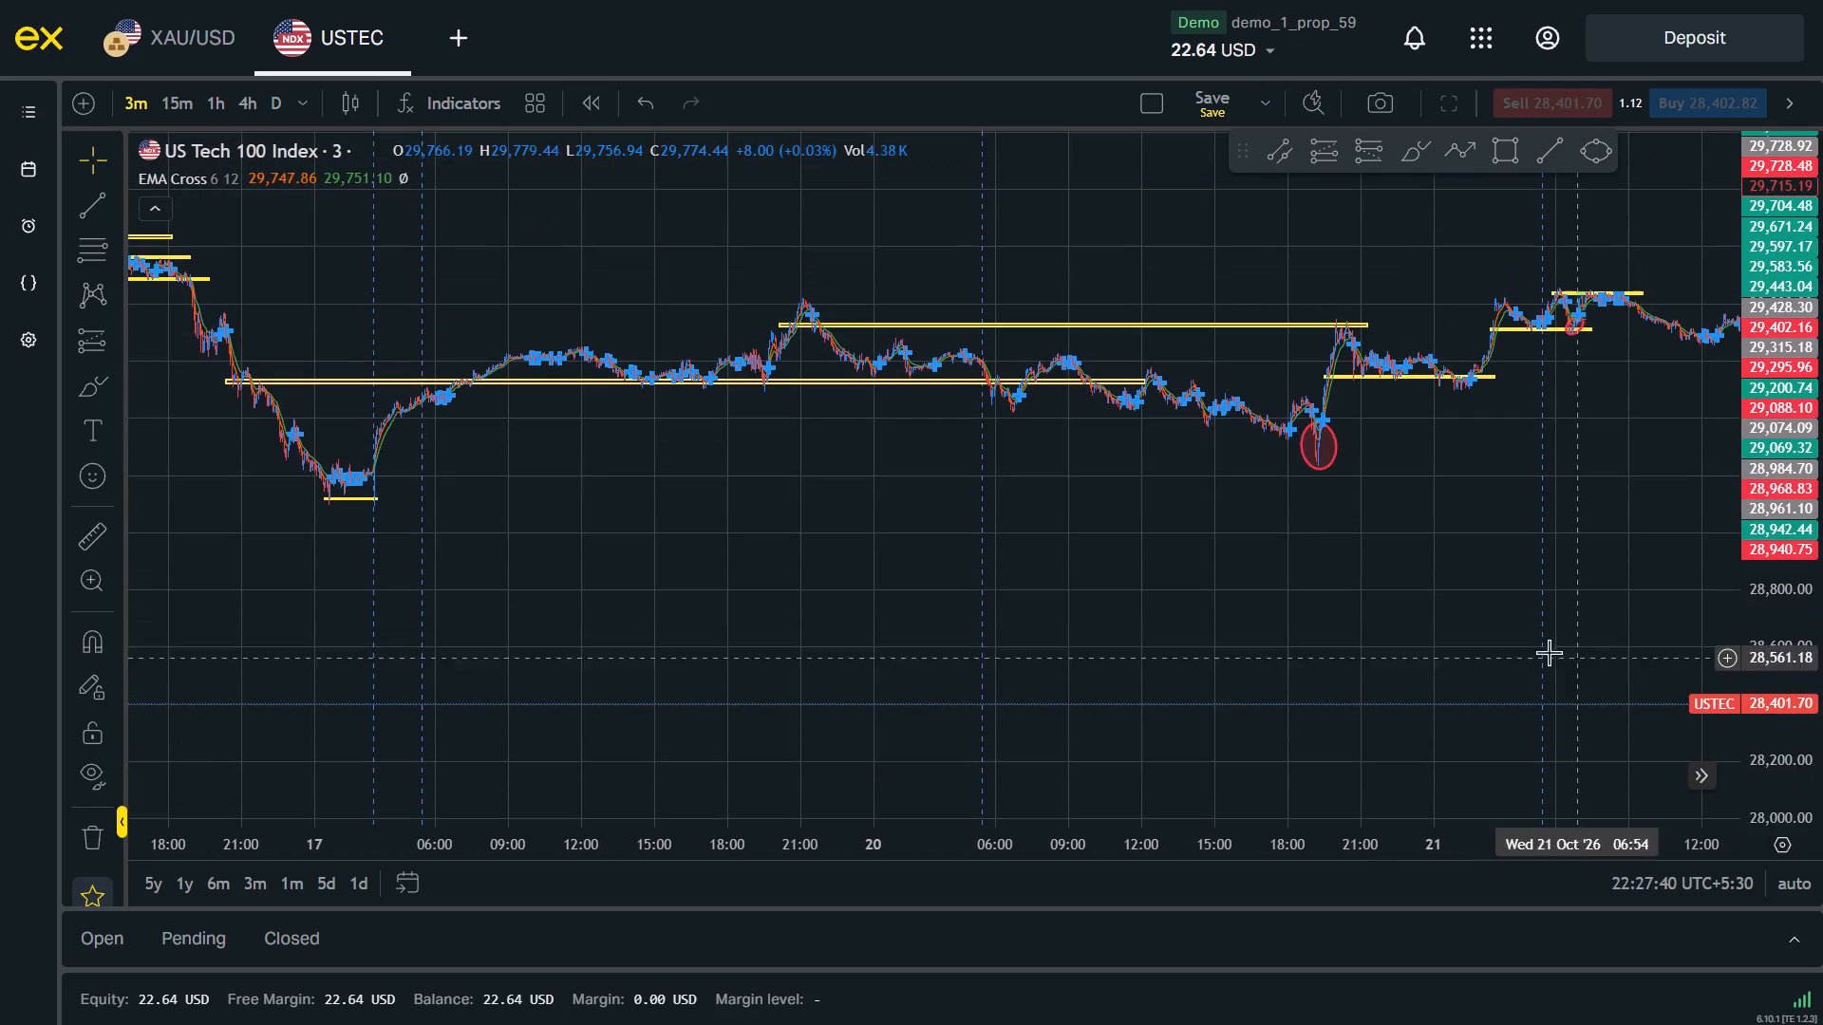
left_click_drag(1538, 650, 0, 553)
scroll(970, 566, "down", 7)
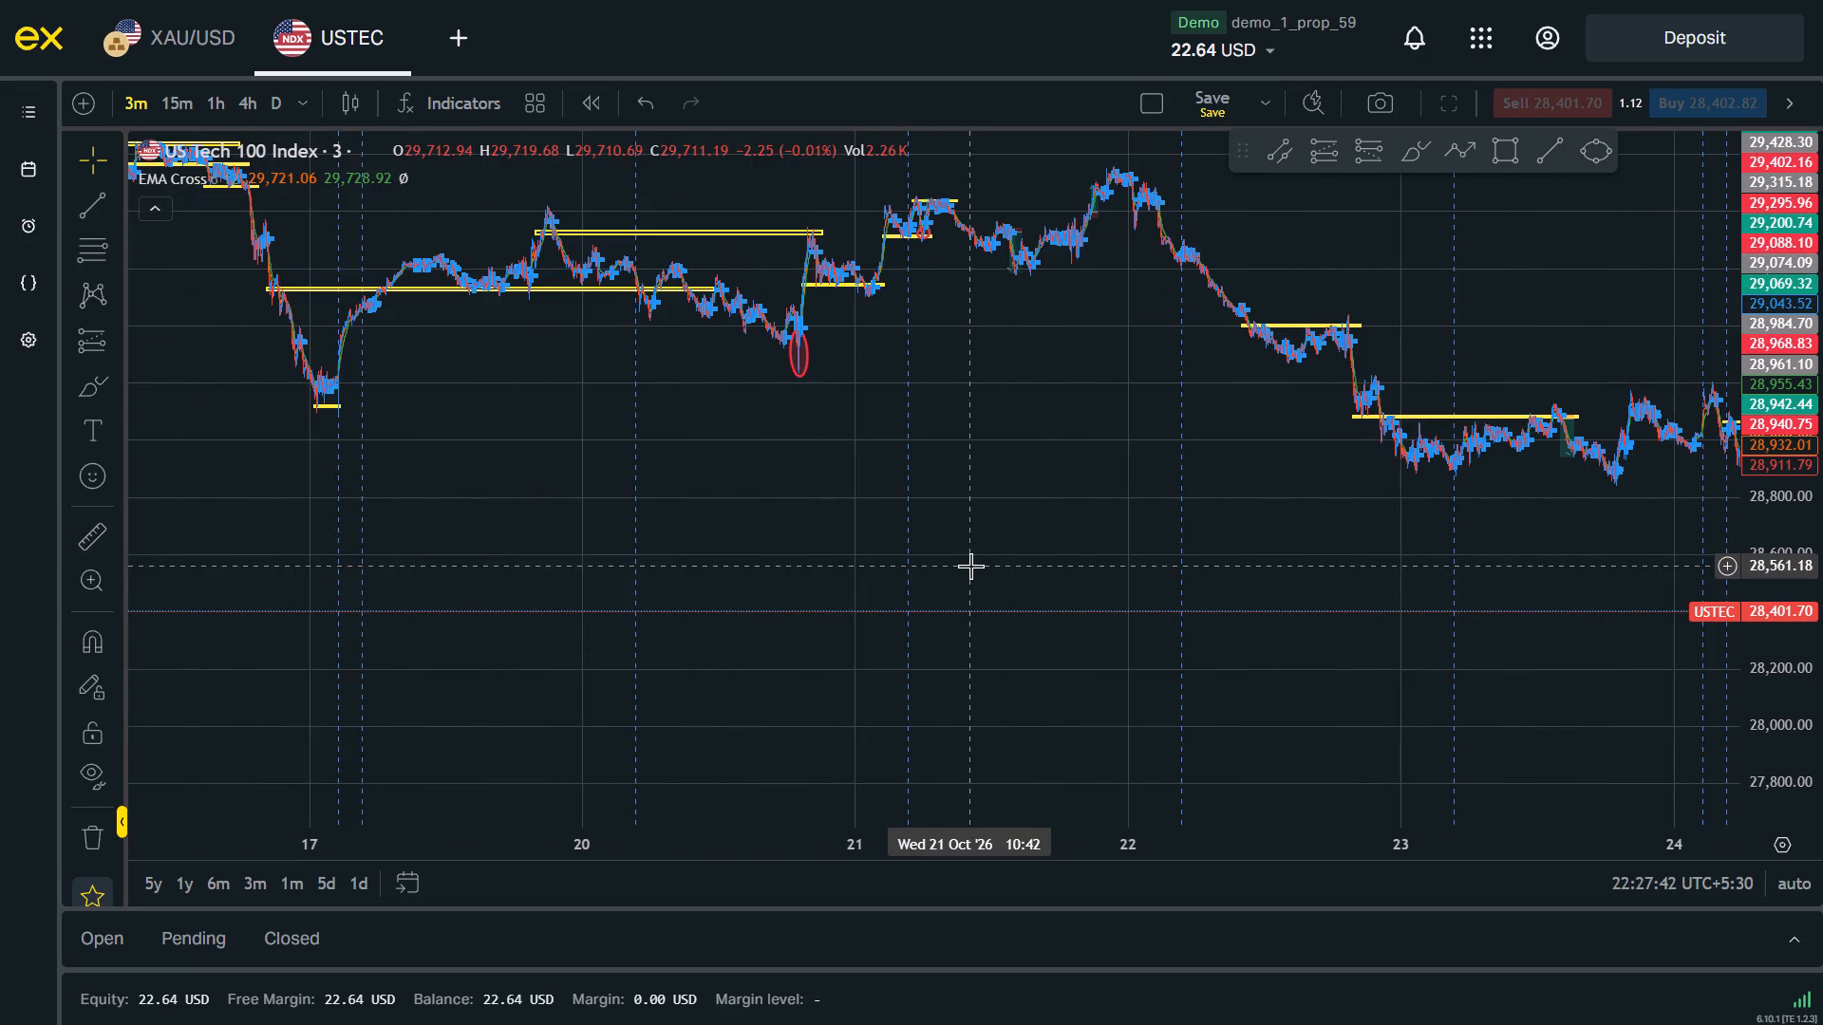
scroll(970, 566, "down", 4)
scroll(970, 566, "right", 9)
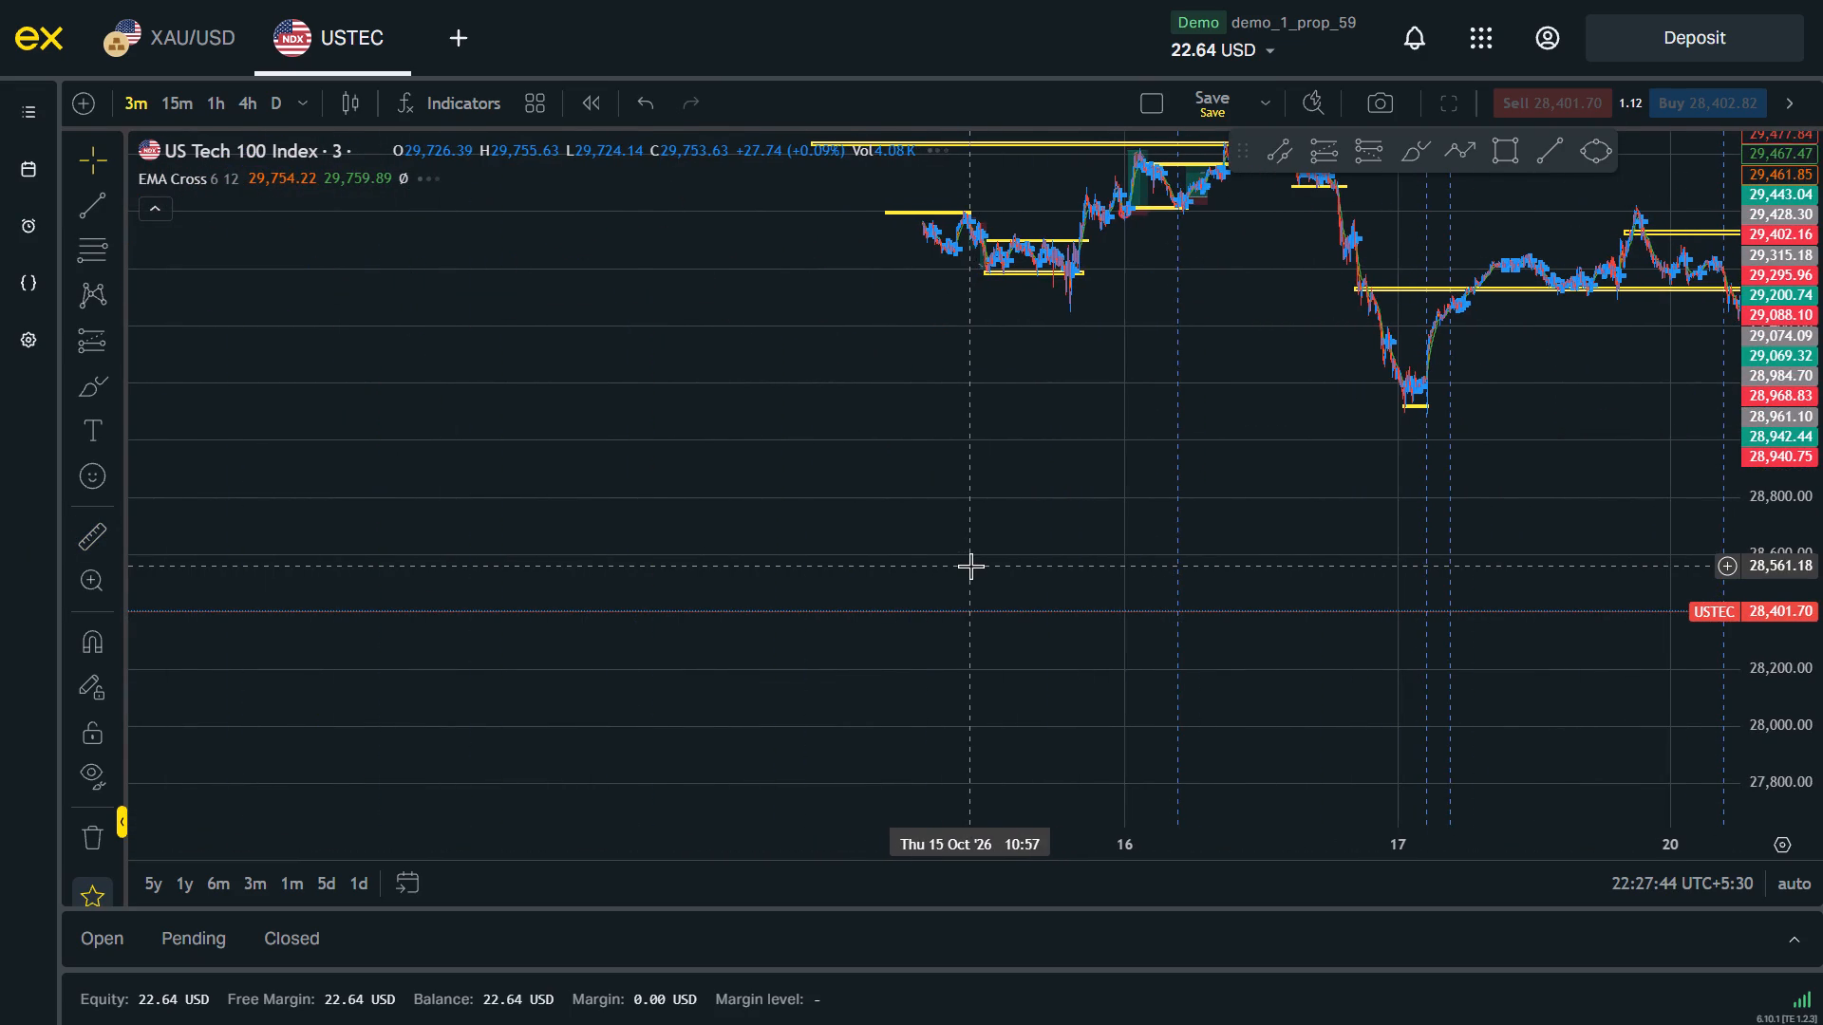
scroll(970, 566, "right", 5)
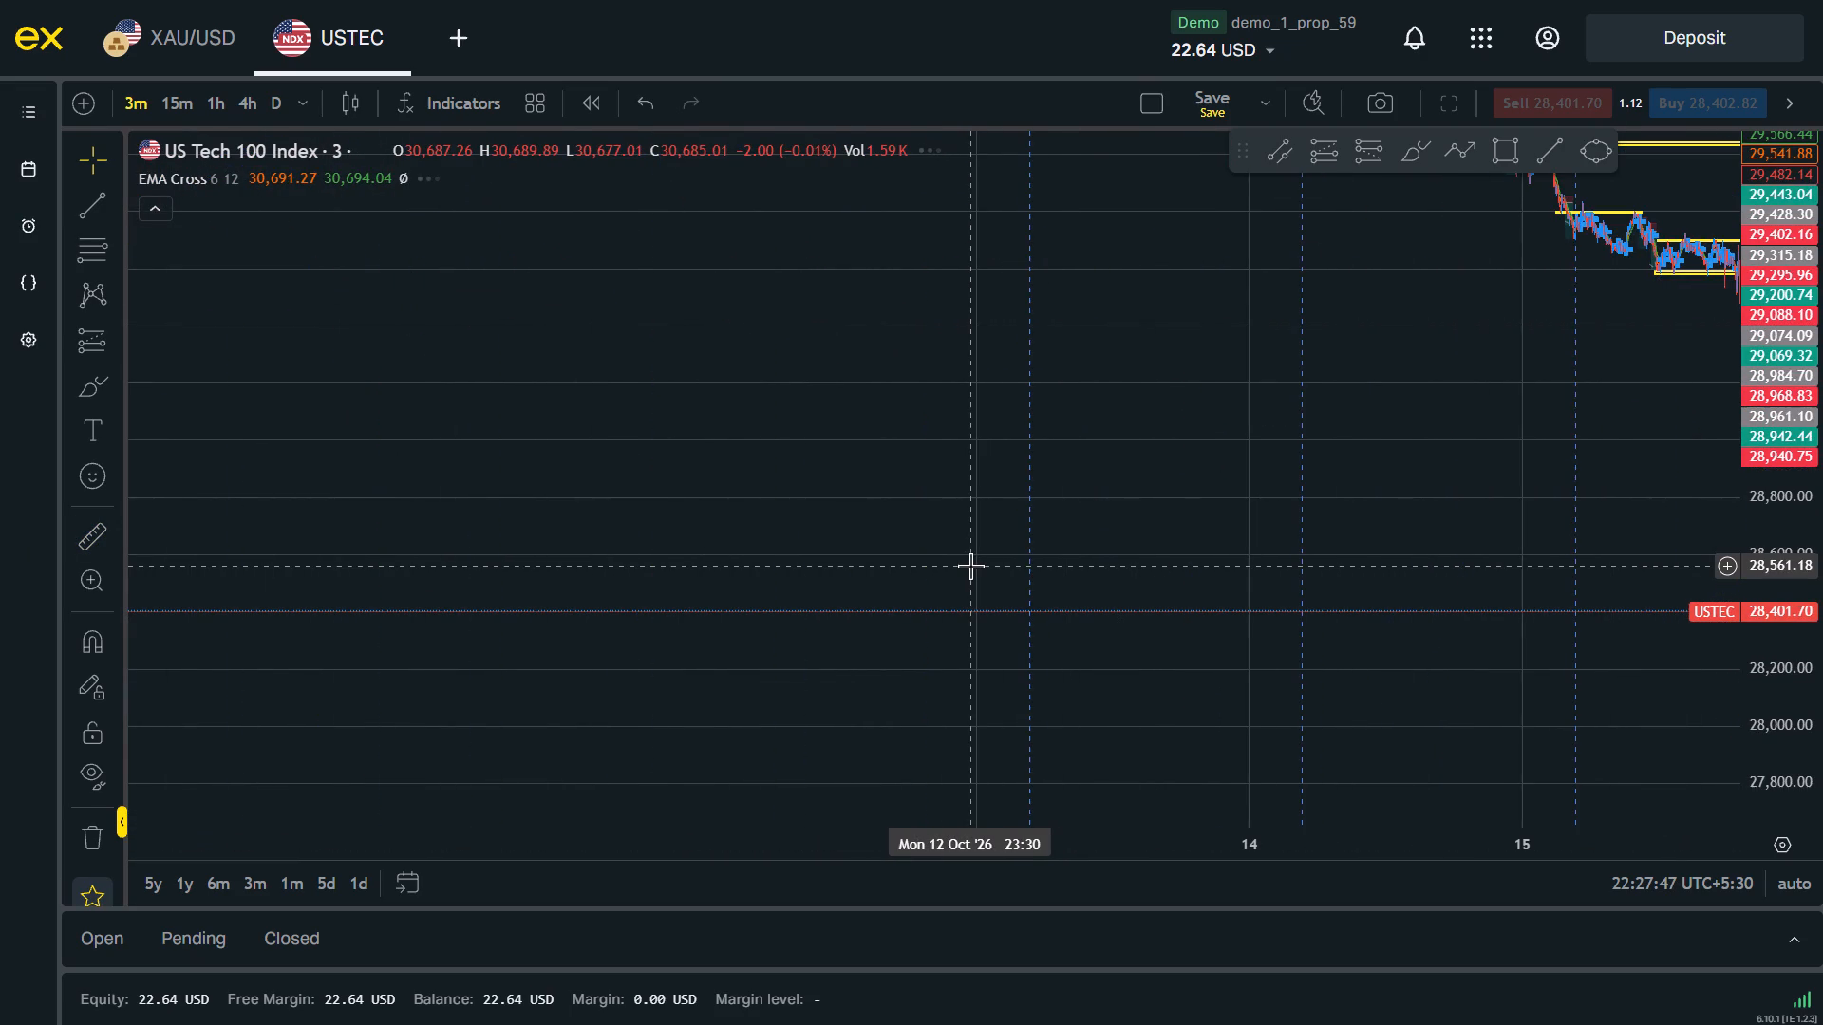
scroll(970, 566, "left", 17)
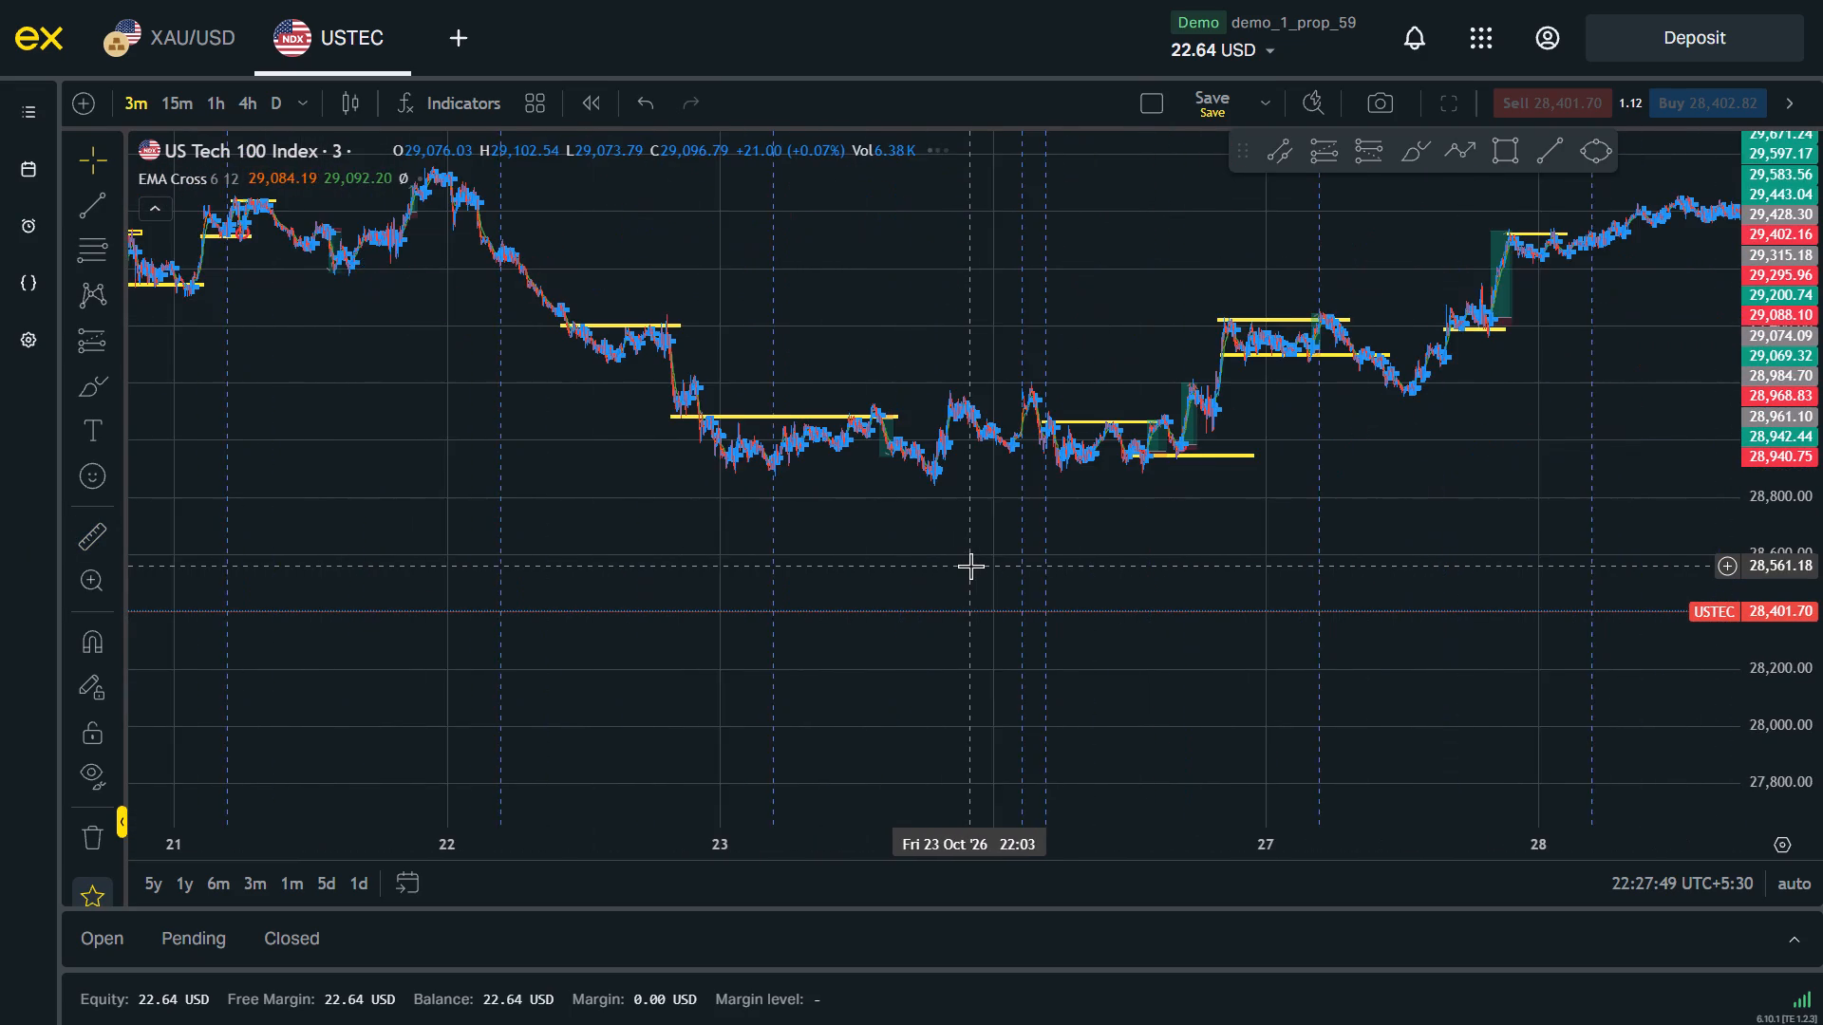
scroll(970, 566, "left", 4)
scroll(970, 566, "right", 5)
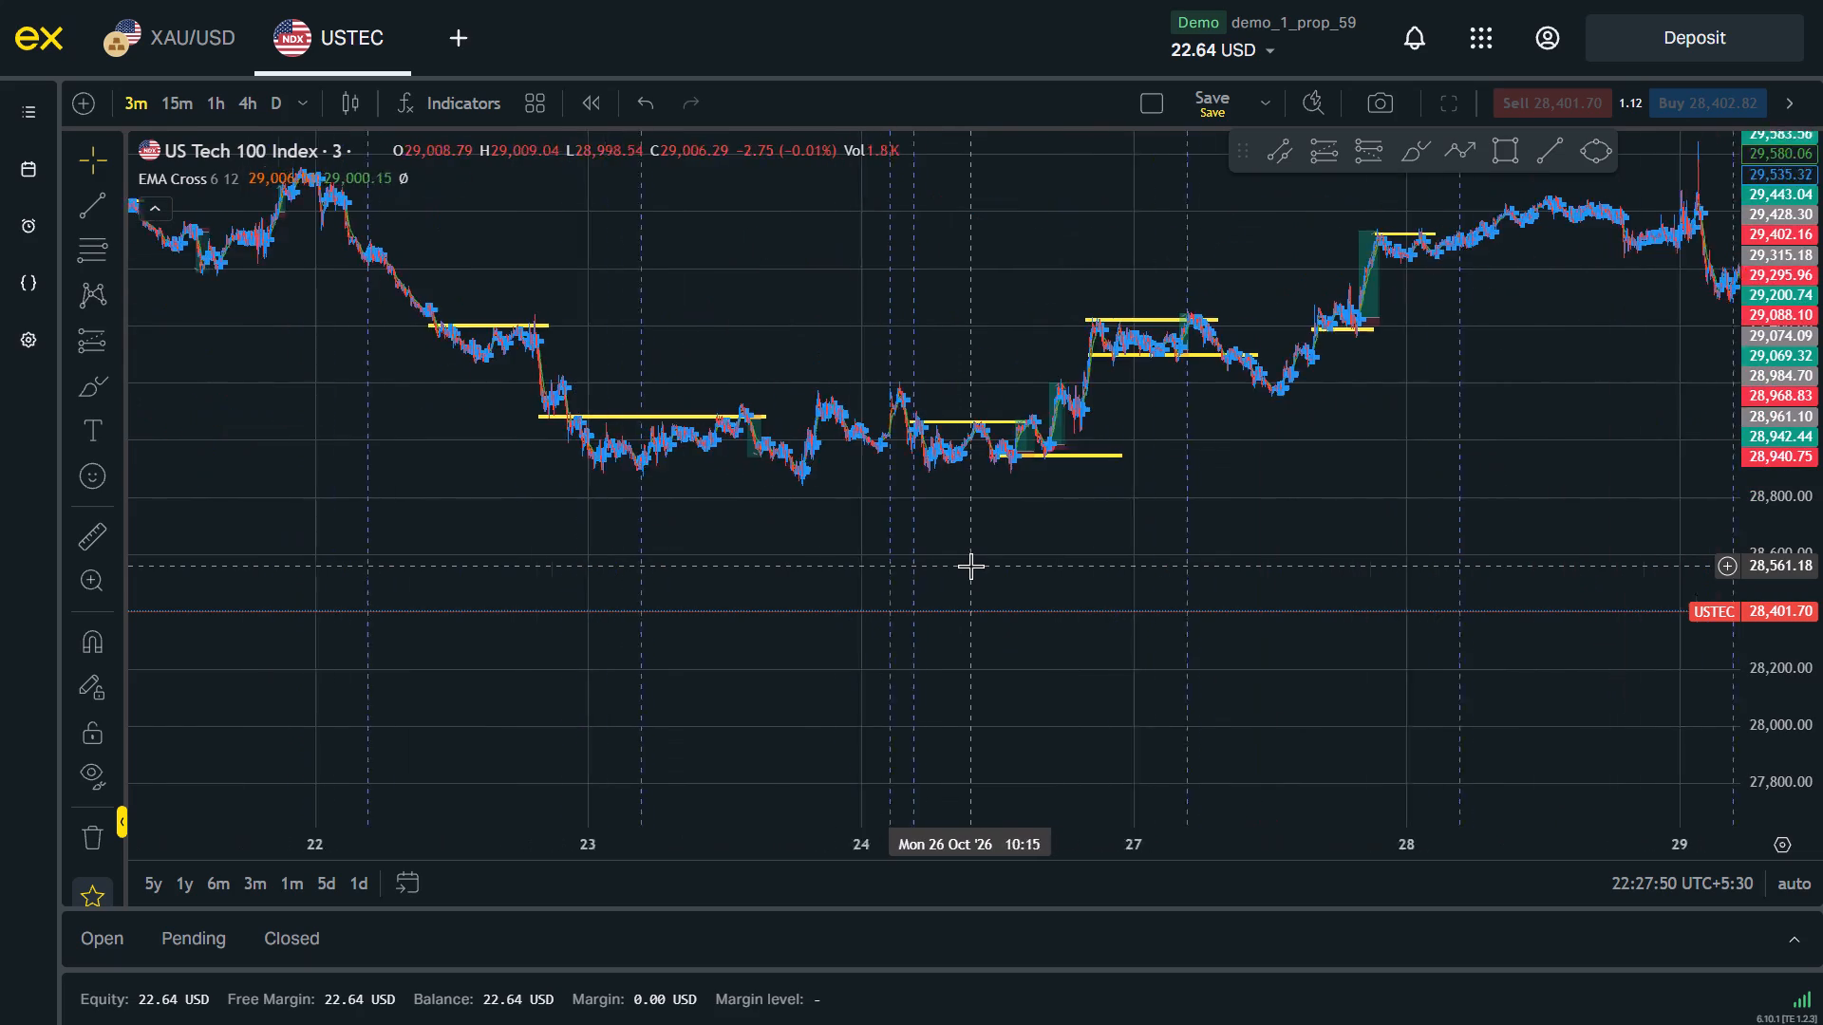
Look back through the USTEC 3-minute chart for 7 to 14 October for earlier marked setups.
scroll(970, 566, "right", 5)
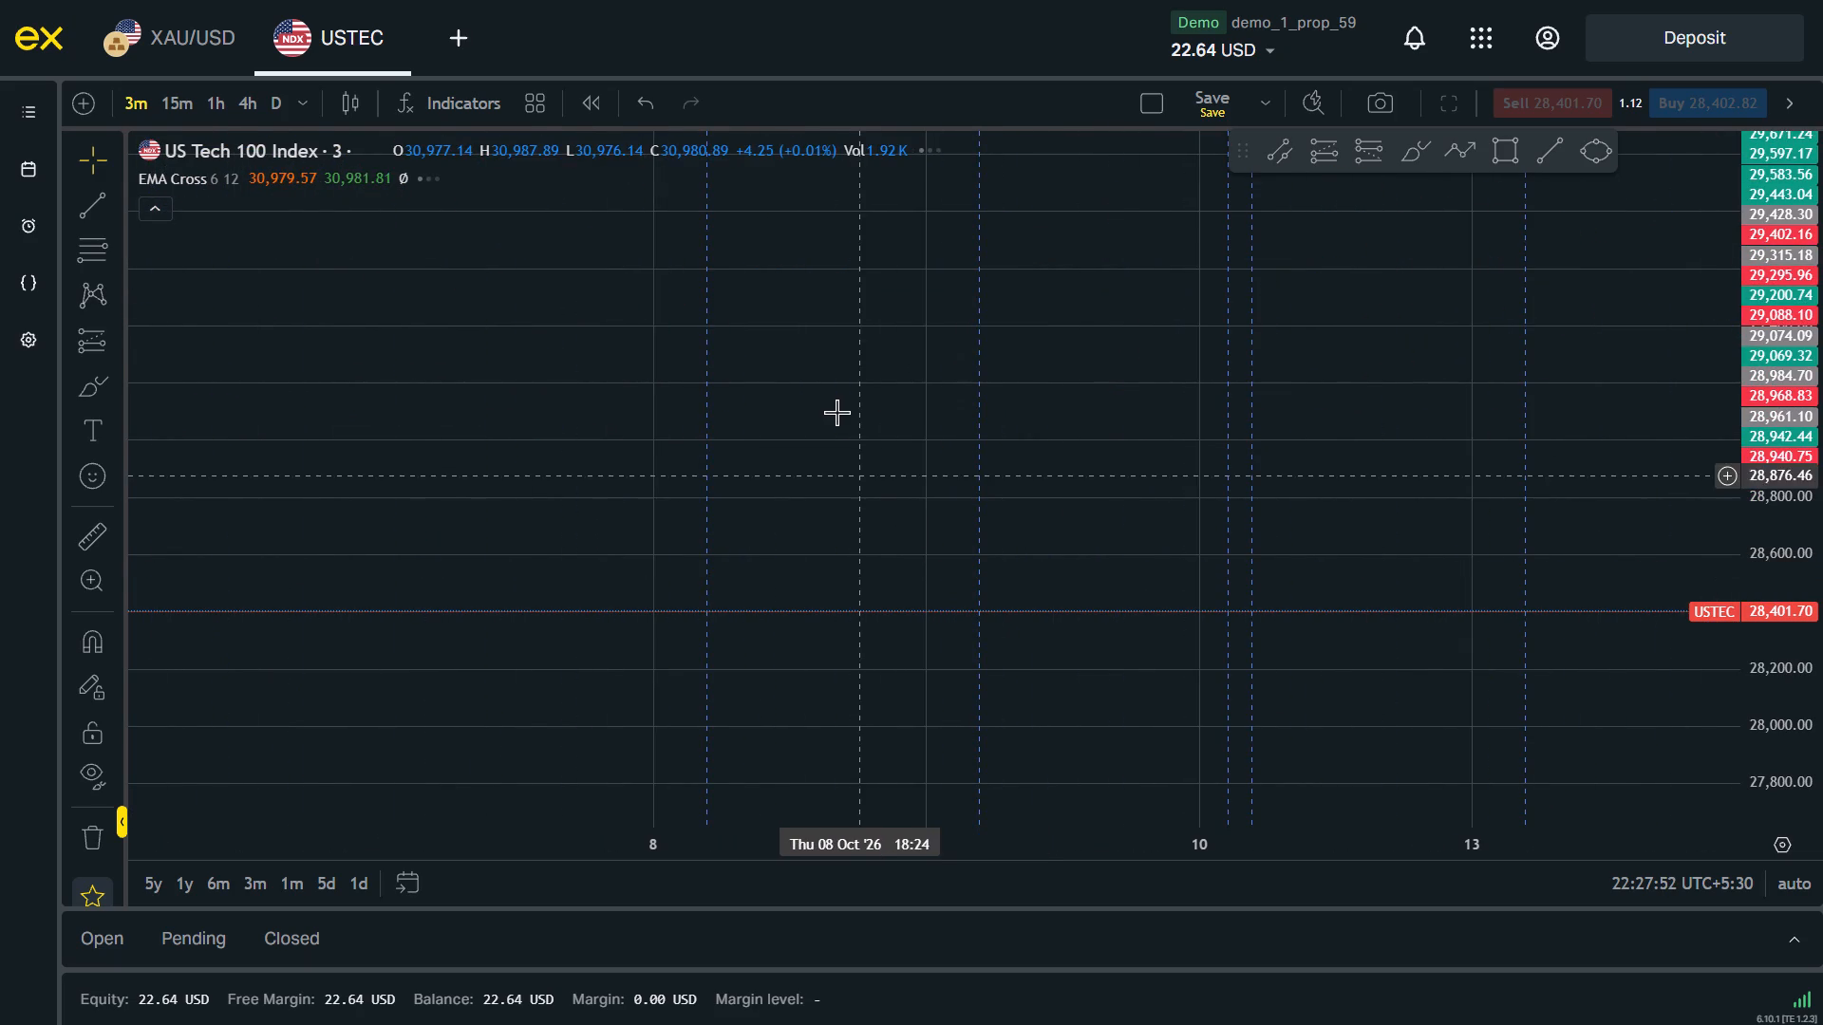
scroll(836, 412, "left", 2)
left_click_drag(915, 331, 840, 790)
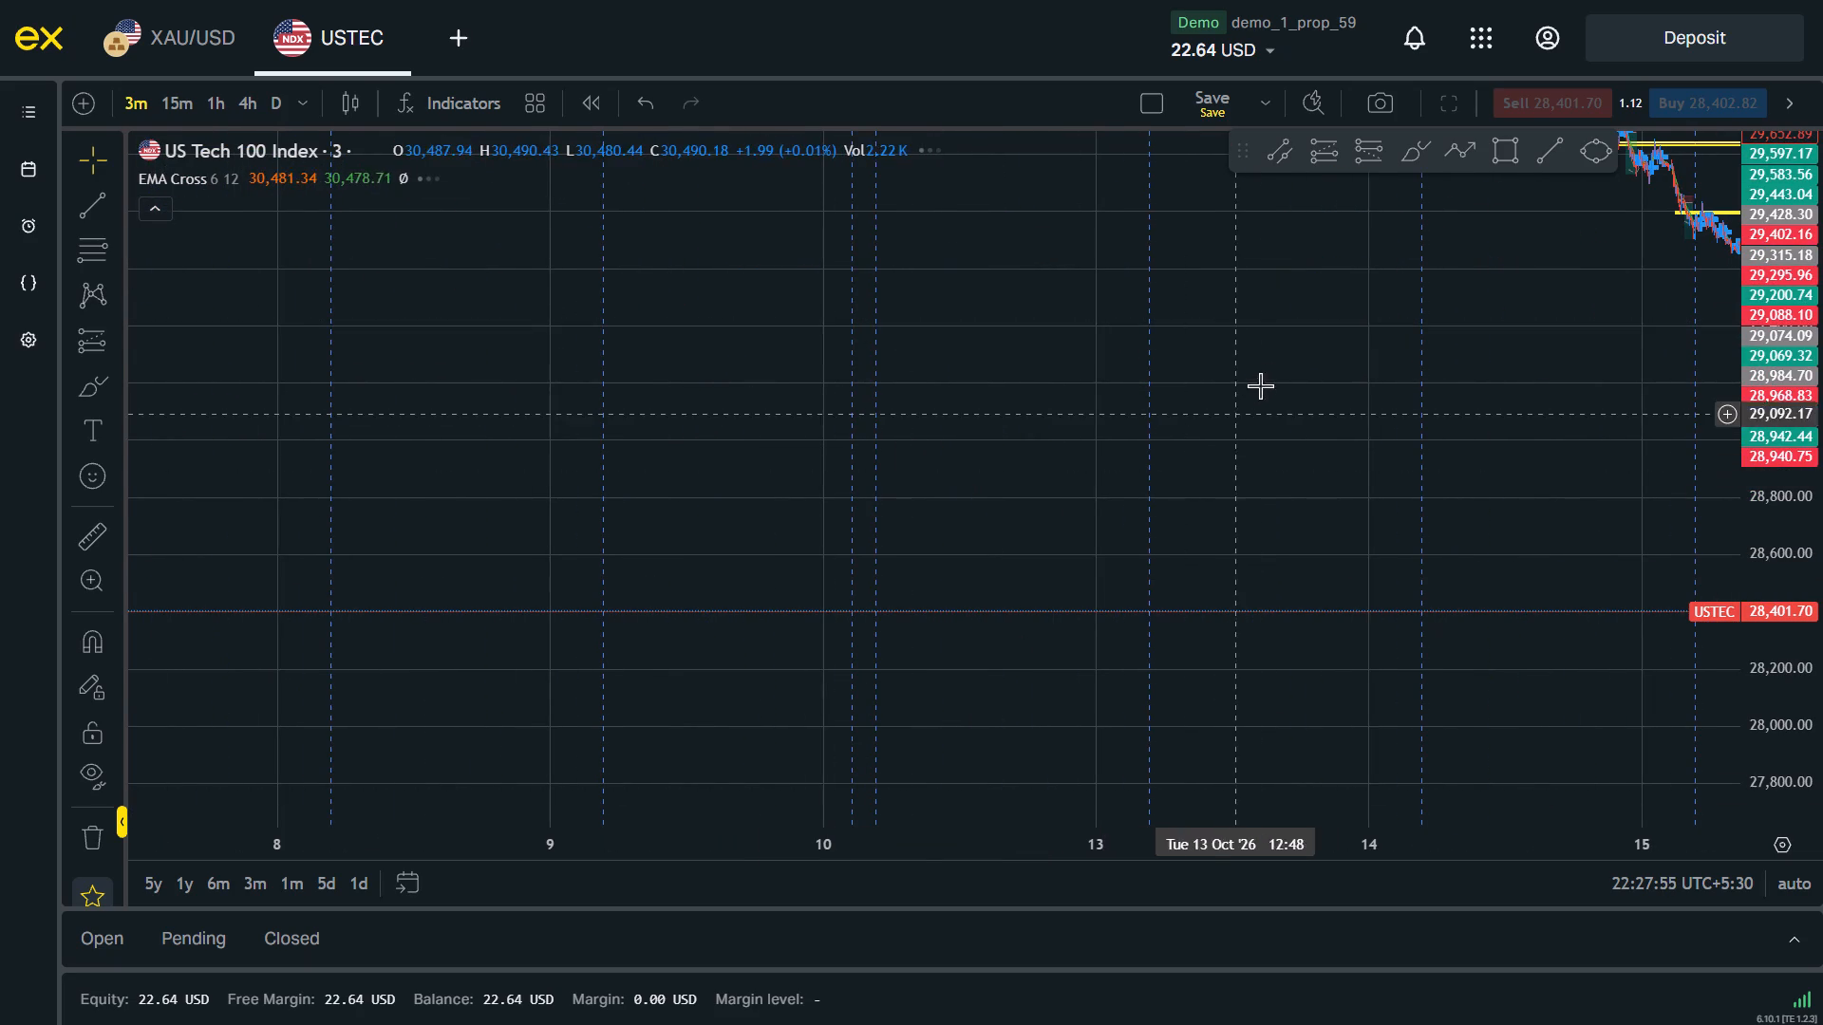
left_click_drag(1307, 320, 1140, 717)
scroll(1140, 717, "right", 3)
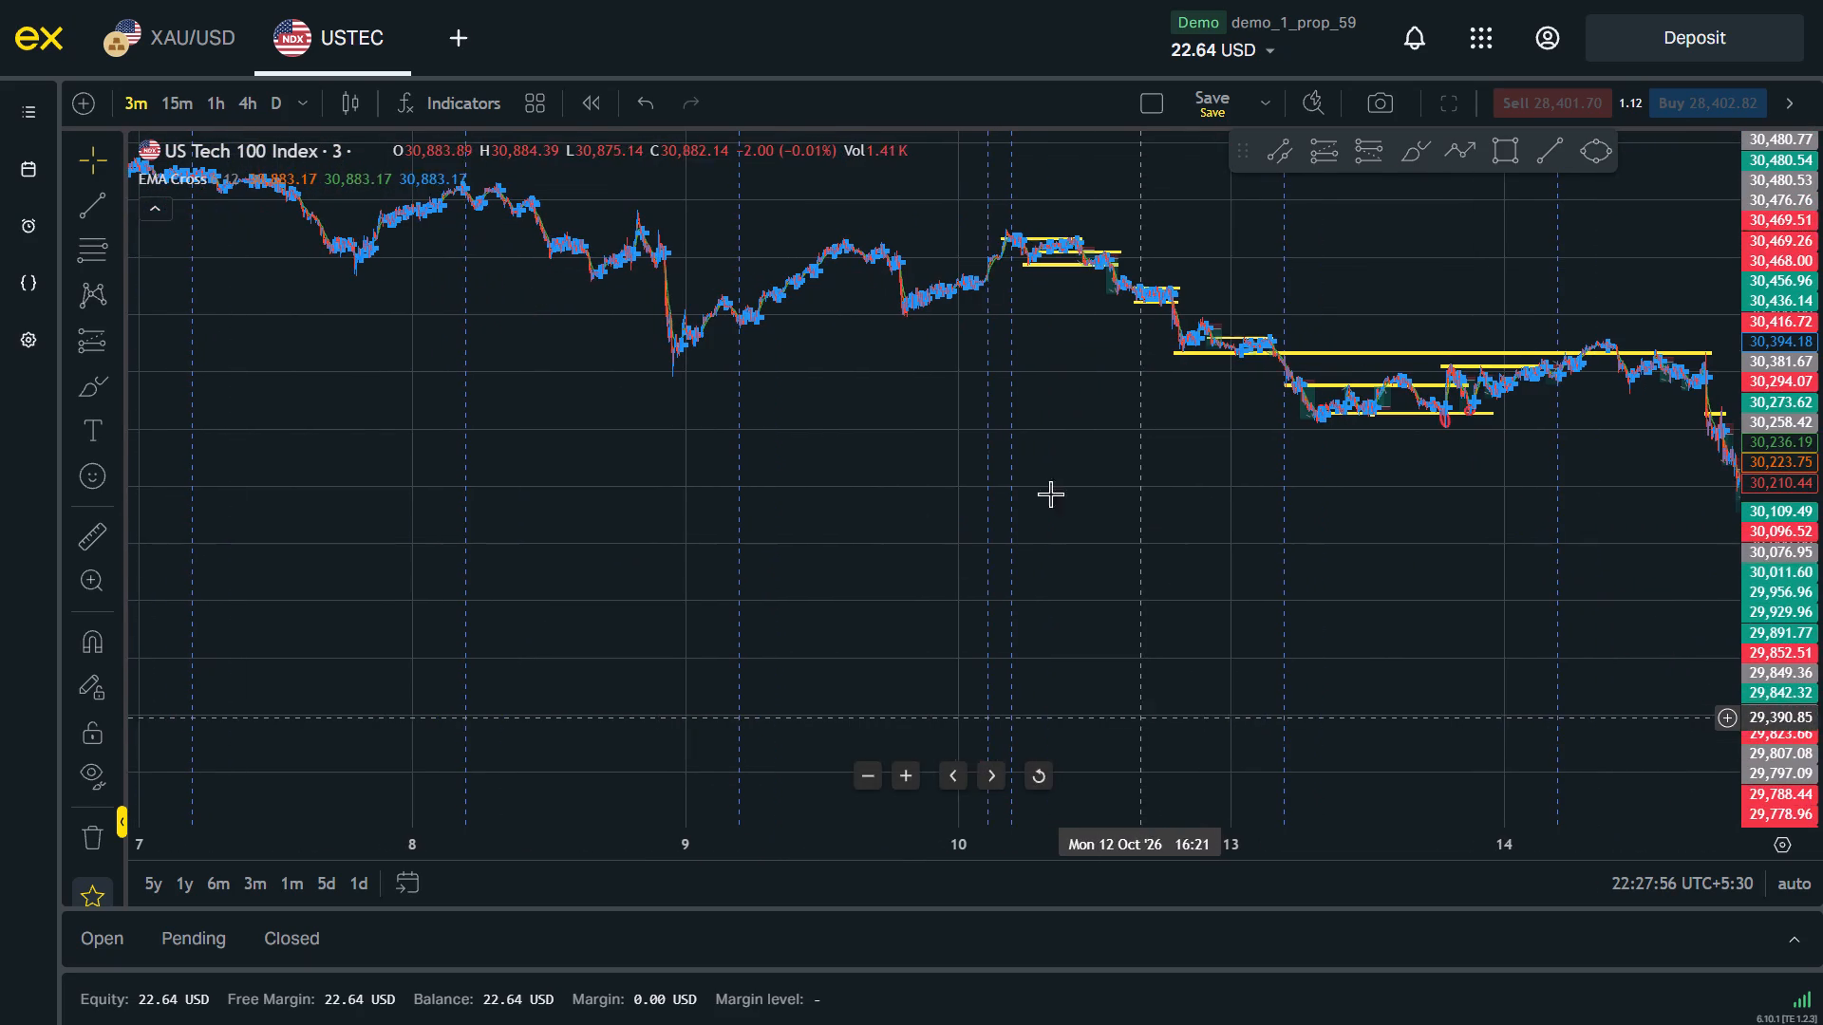
left_click_drag(991, 336, 1306, 850)
scroll(1306, 850, "up", 5)
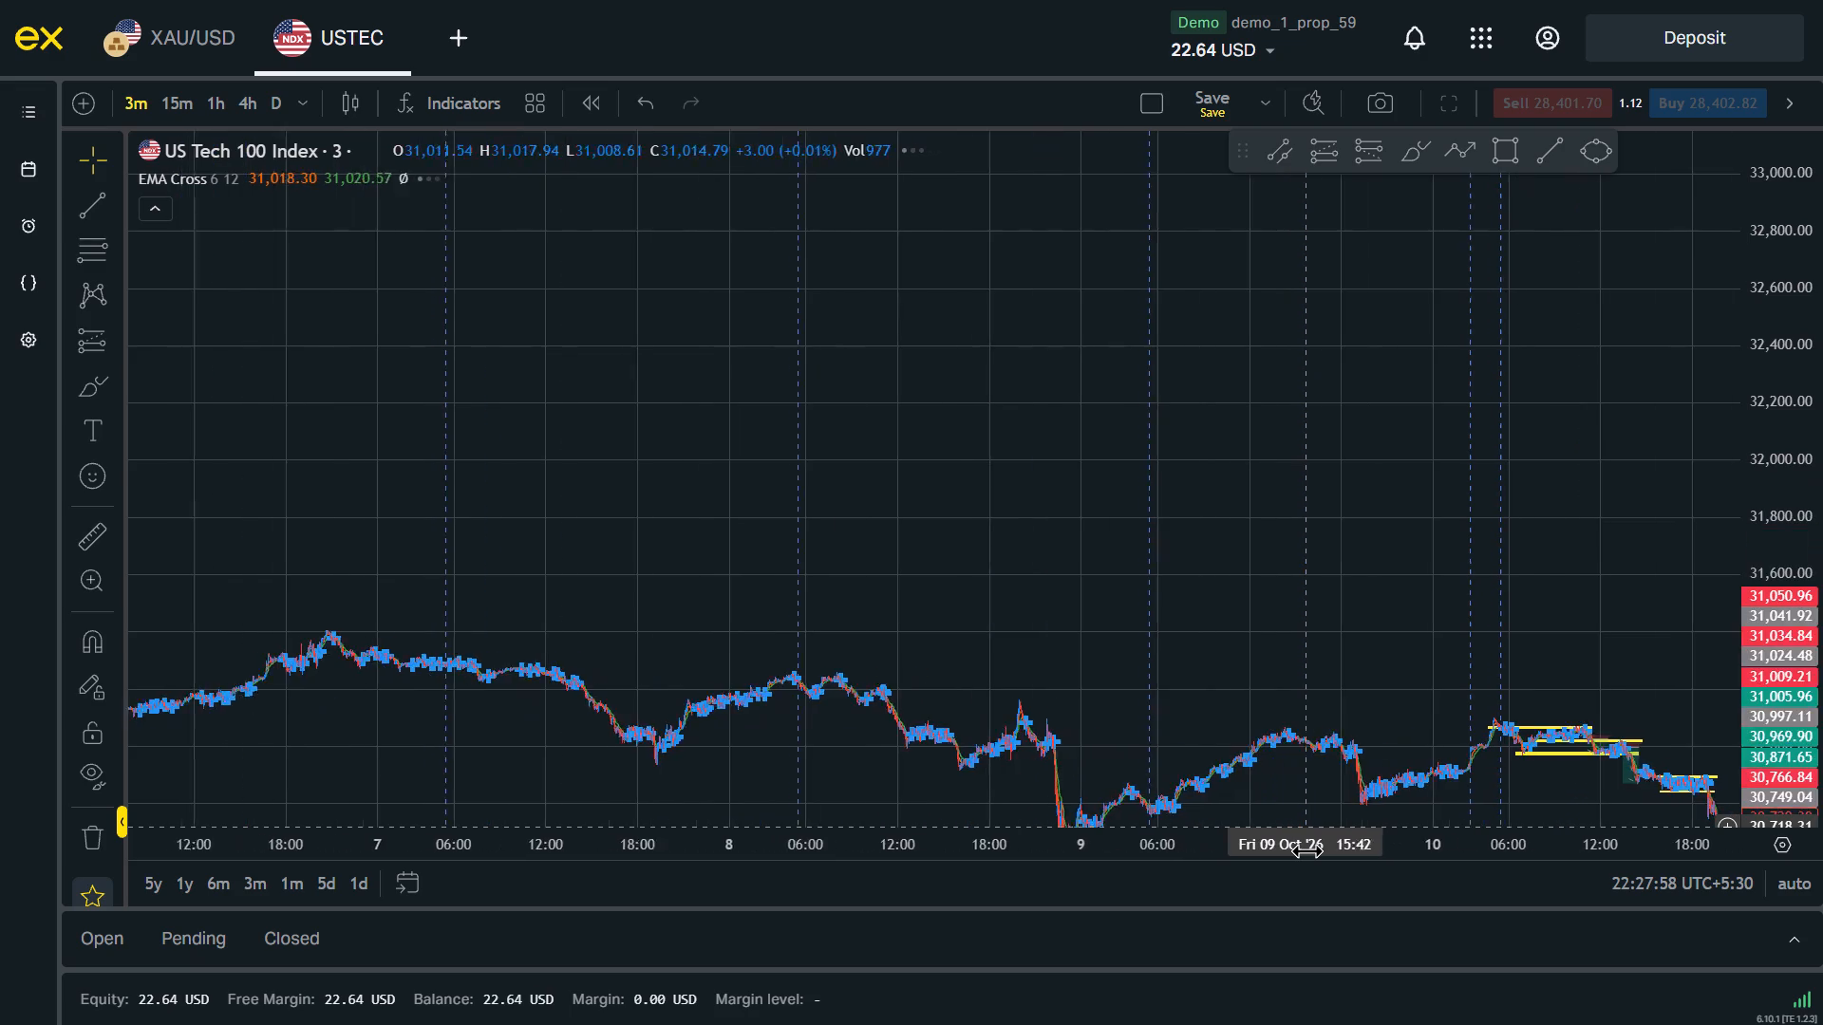
scroll(1306, 850, "up", 7)
scroll(1319, 698, "up", 1)
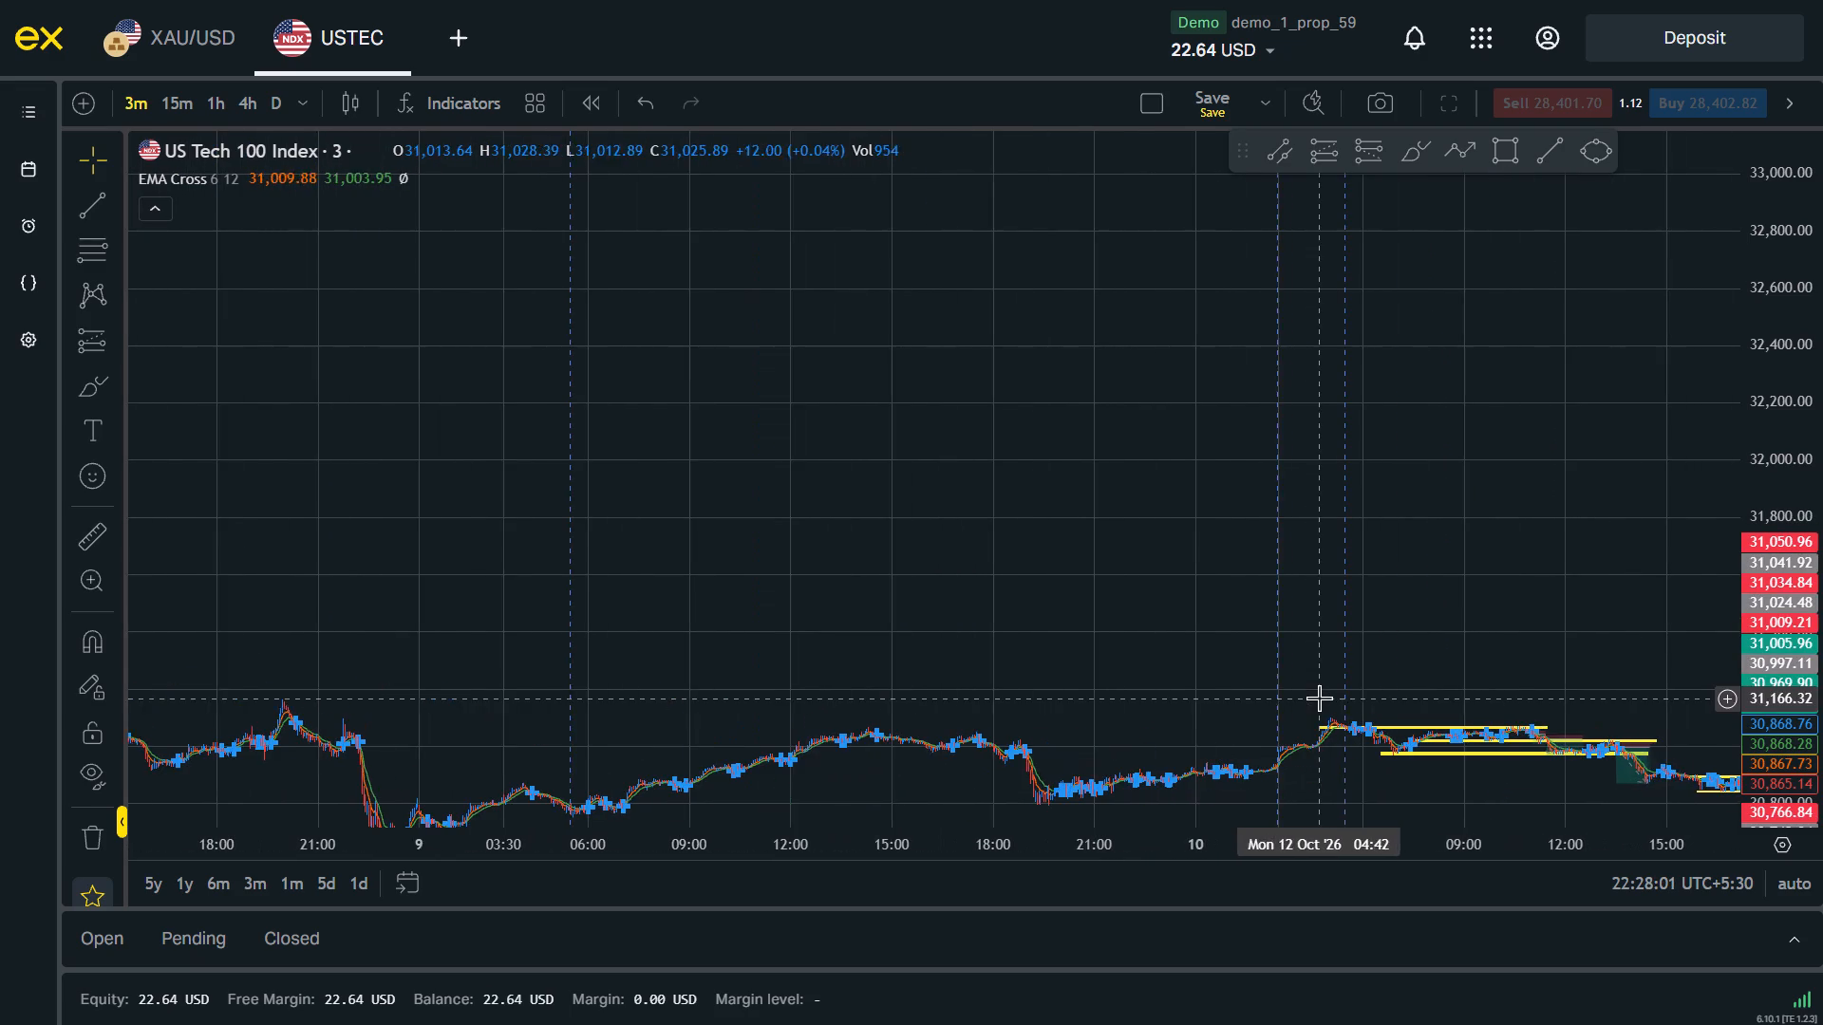
Examine the marked zones, short-position drawings and EMA crossings on the USTEC 3-minute chart for 12 October.
left_click_drag(1759, 663, 1663, 272)
left_click_drag(1447, 645, 1159, 163)
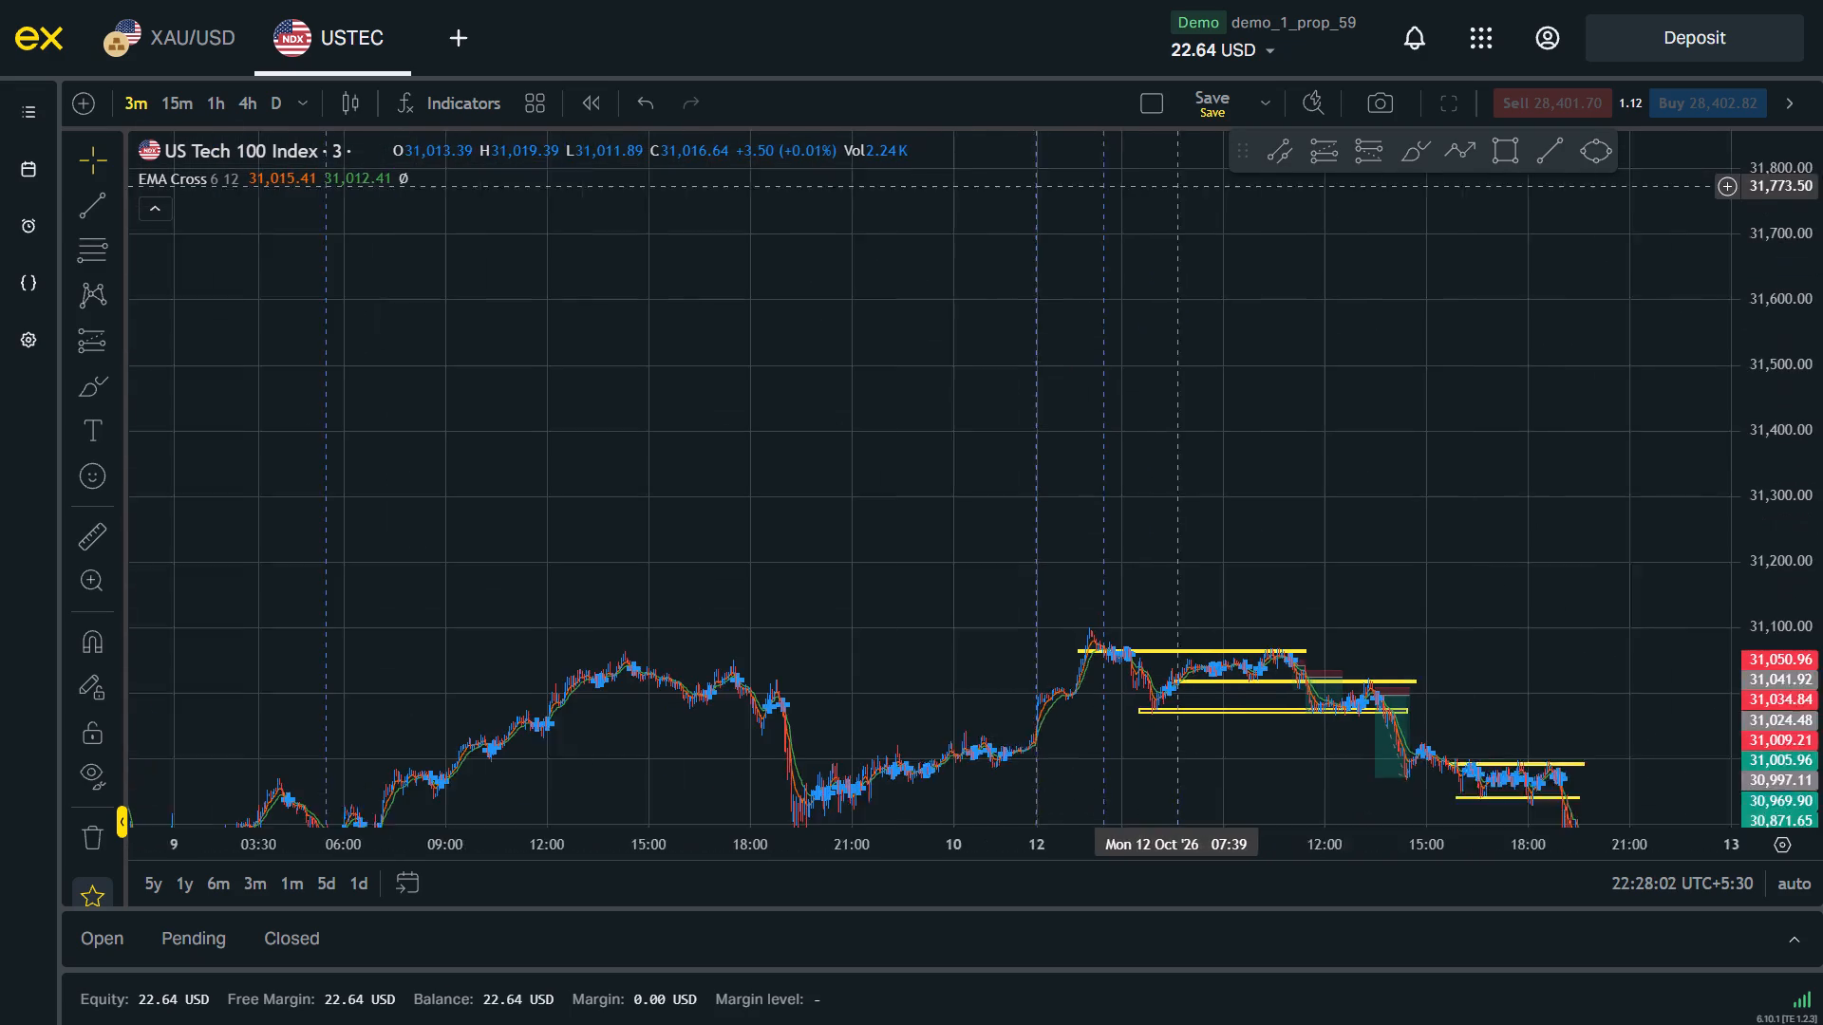
left_click_drag(1159, 163, 1156, 159)
left_click_drag(1820, 643, 1786, 269)
left_click_drag(1505, 710, 1519, 307)
scroll(1519, 307, "up", 3)
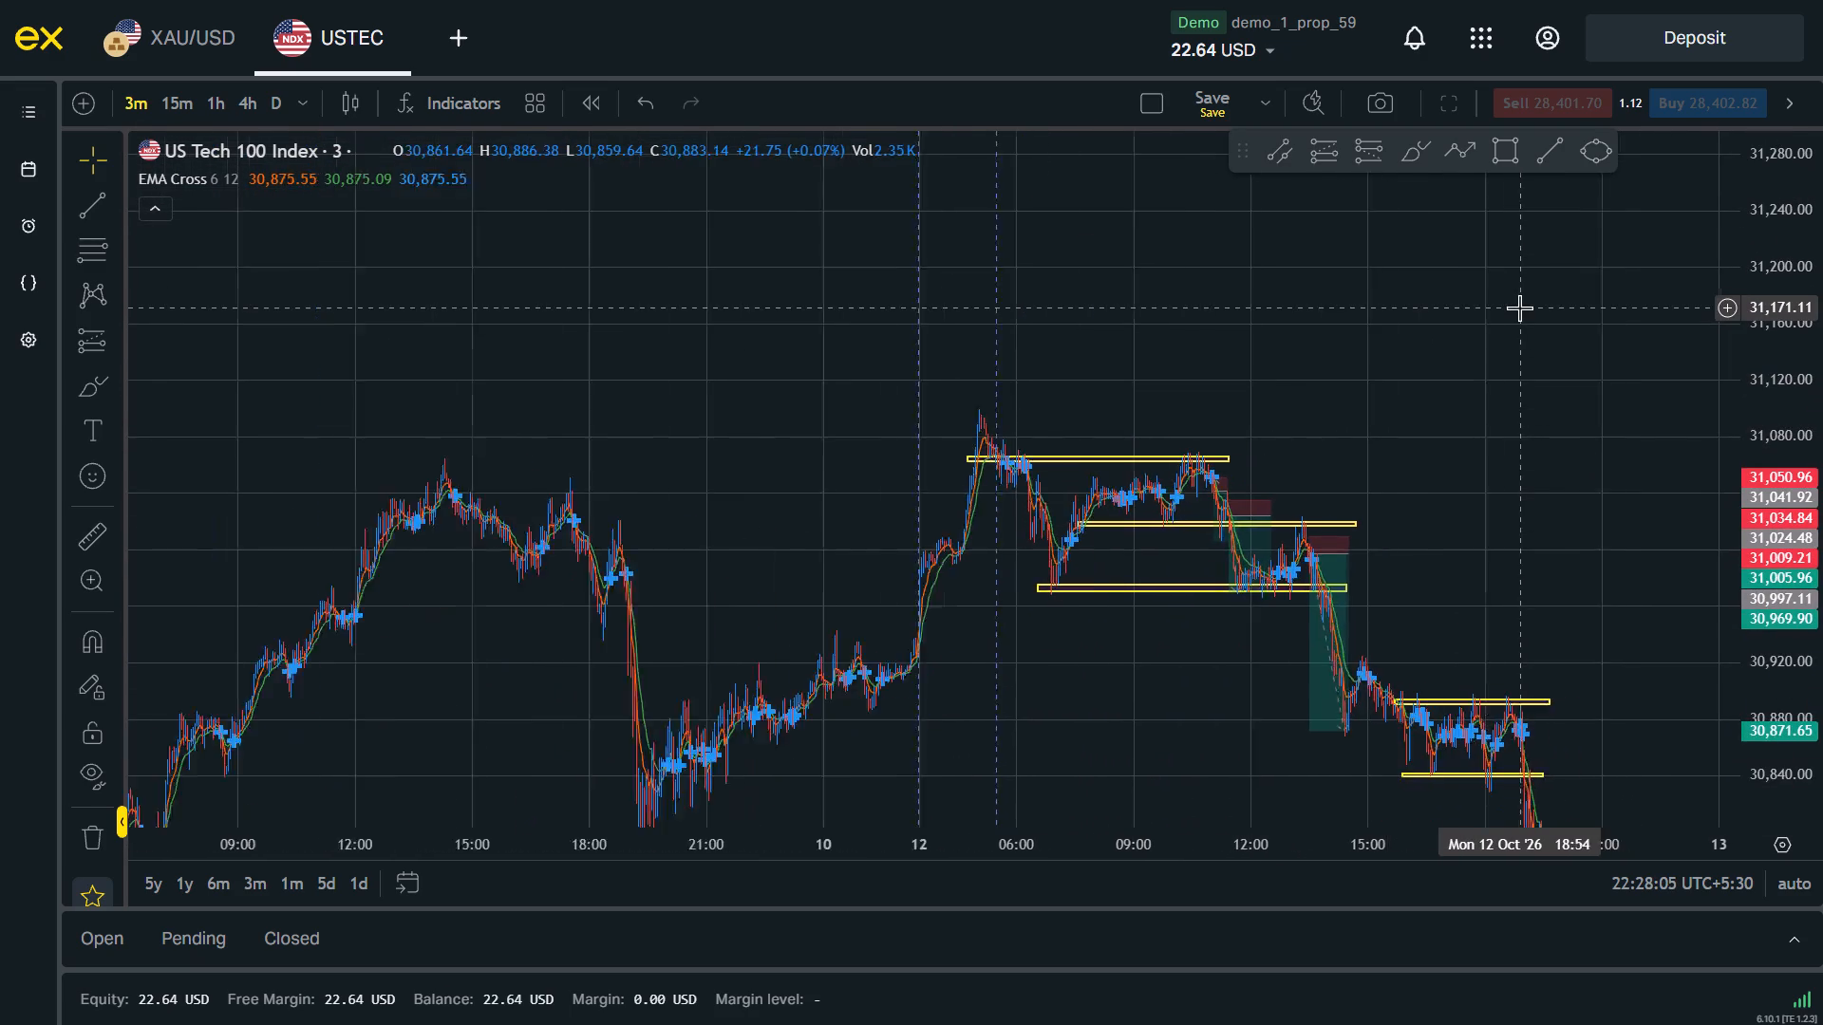
scroll(1519, 307, "up", 2)
left_click_drag(1822, 605, 1783, 250)
left_click_drag(1378, 495, 1741, 296)
scroll(1741, 296, "up", 8)
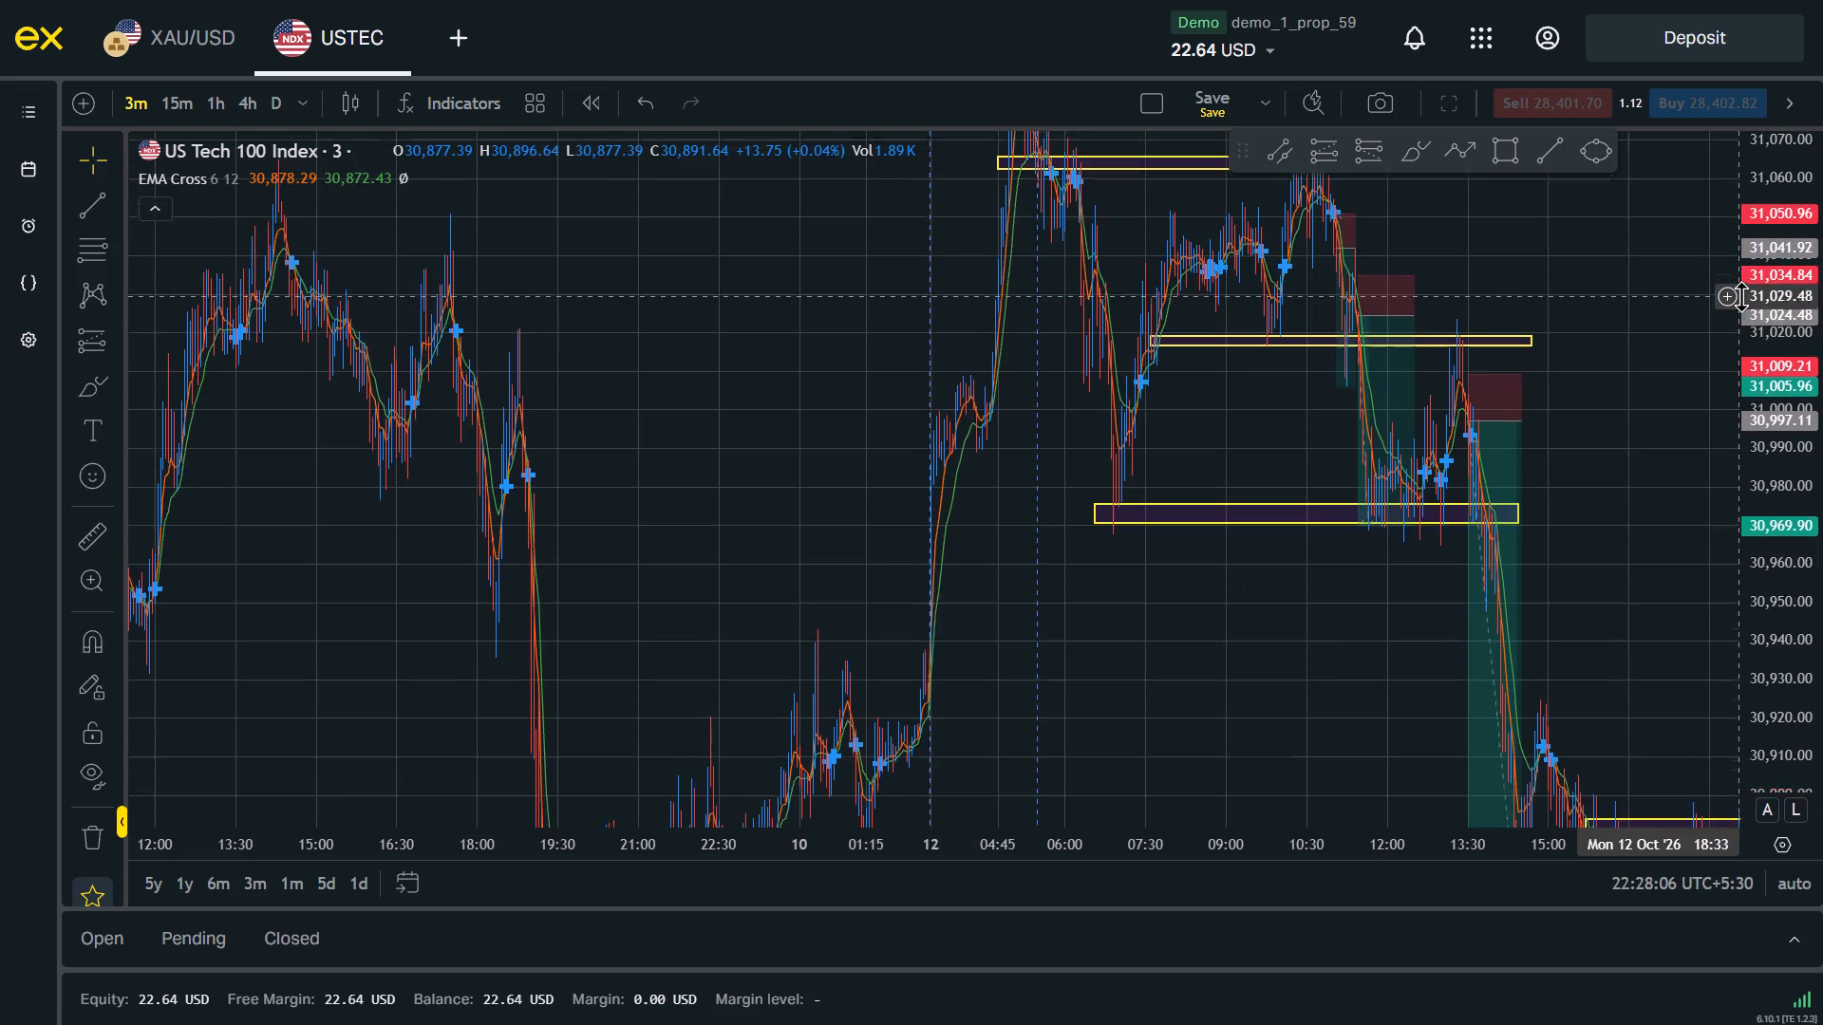
scroll(1555, 330, "up", 9)
left_click_drag(1242, 325, 1594, 546)
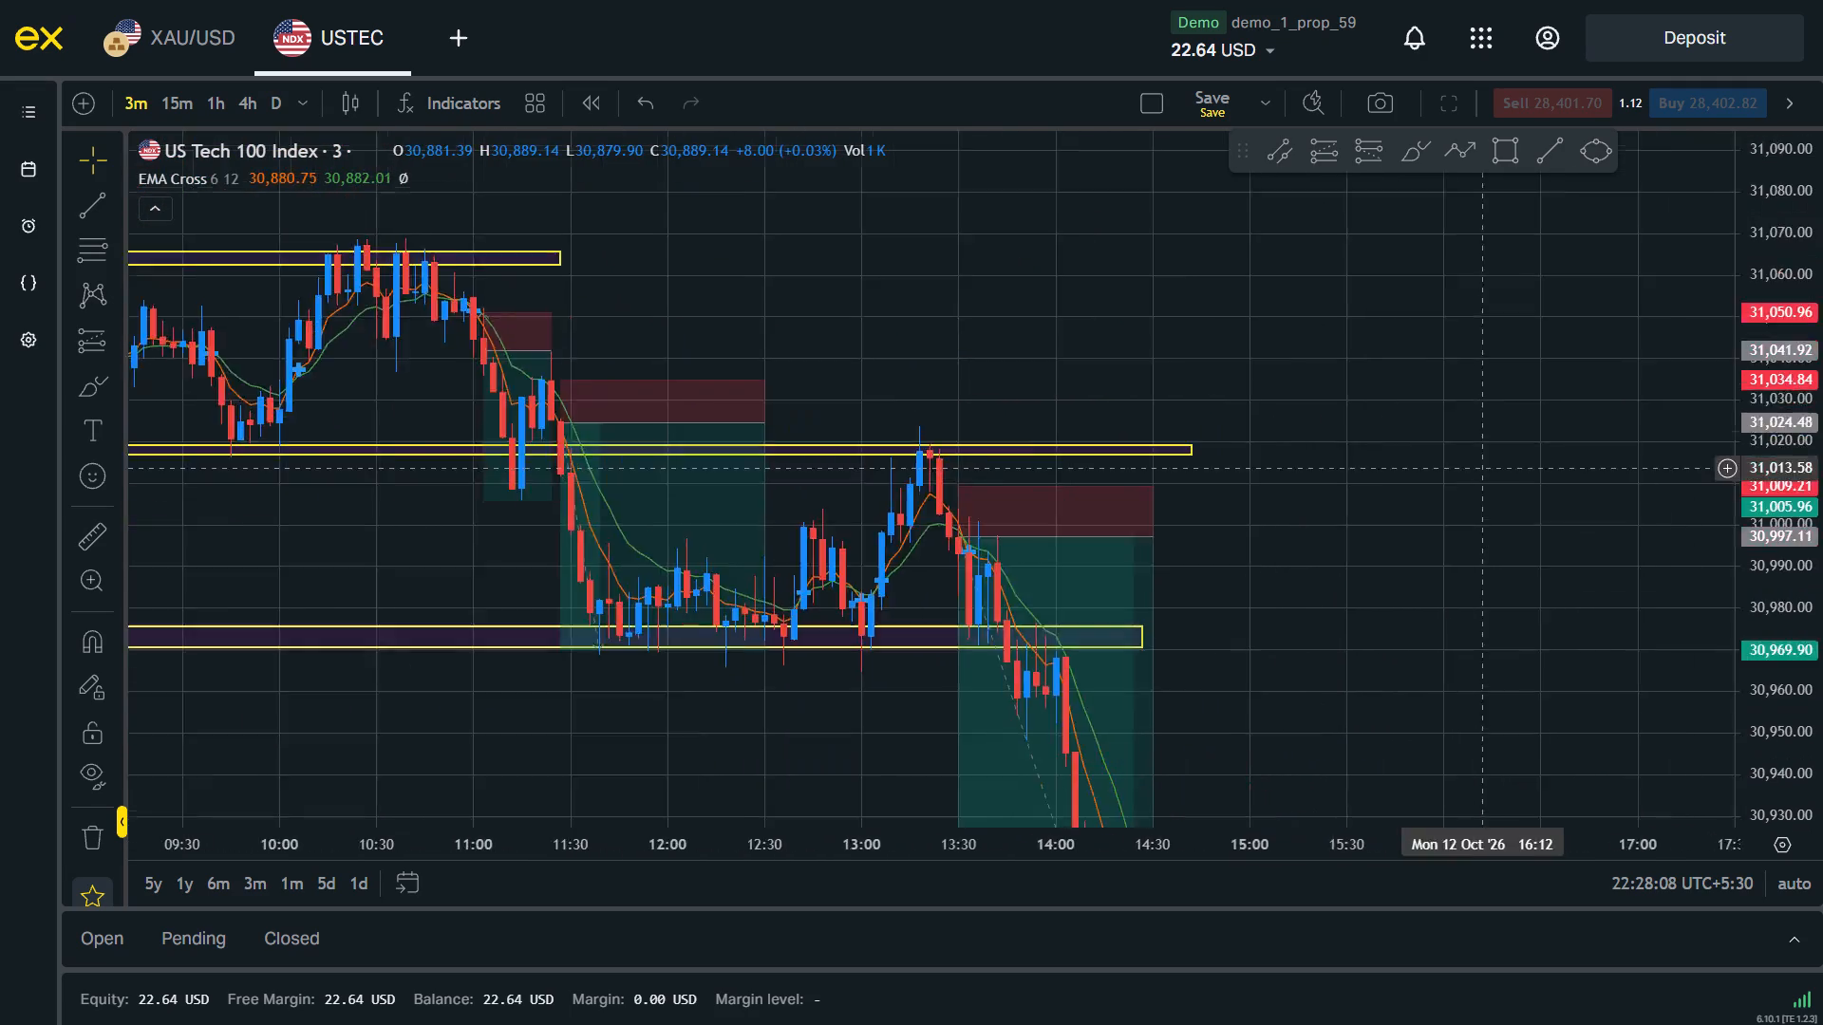
left_click_drag(1594, 546, 1822, 412)
scroll(1822, 412, "down", 3)
scroll(1467, 486, "down", 3)
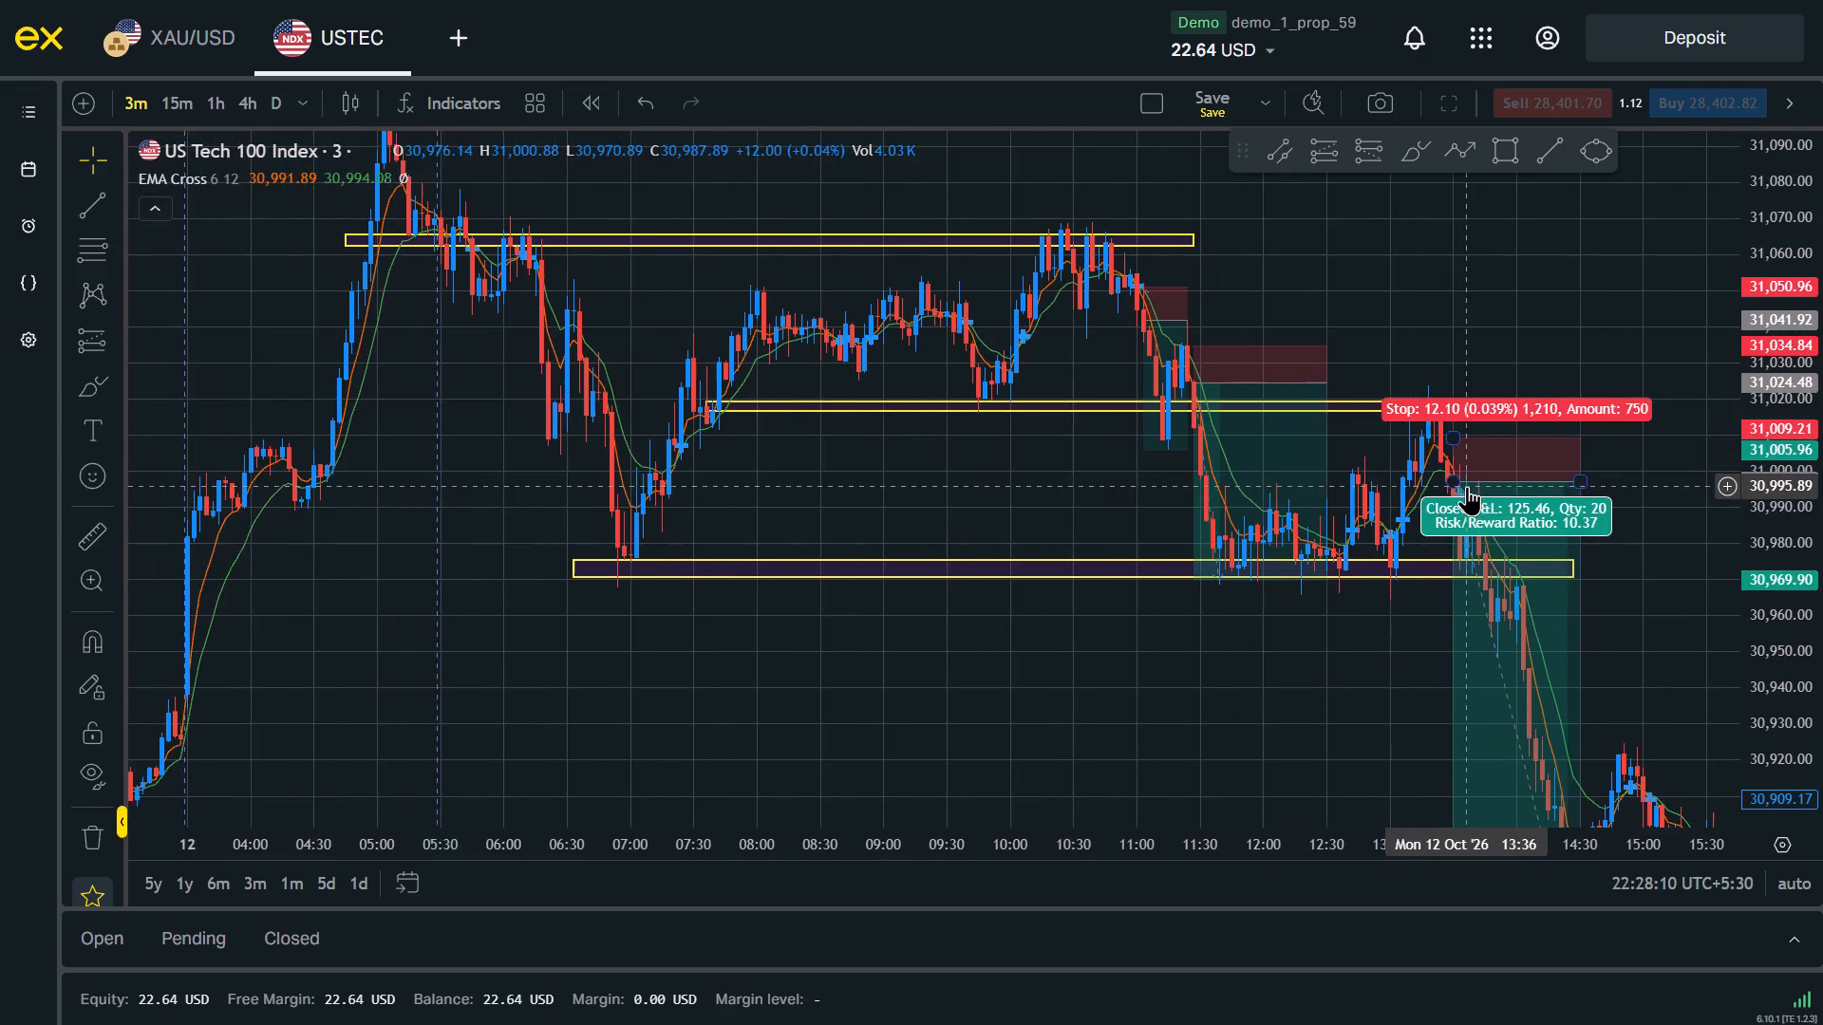
left_click(1052, 490)
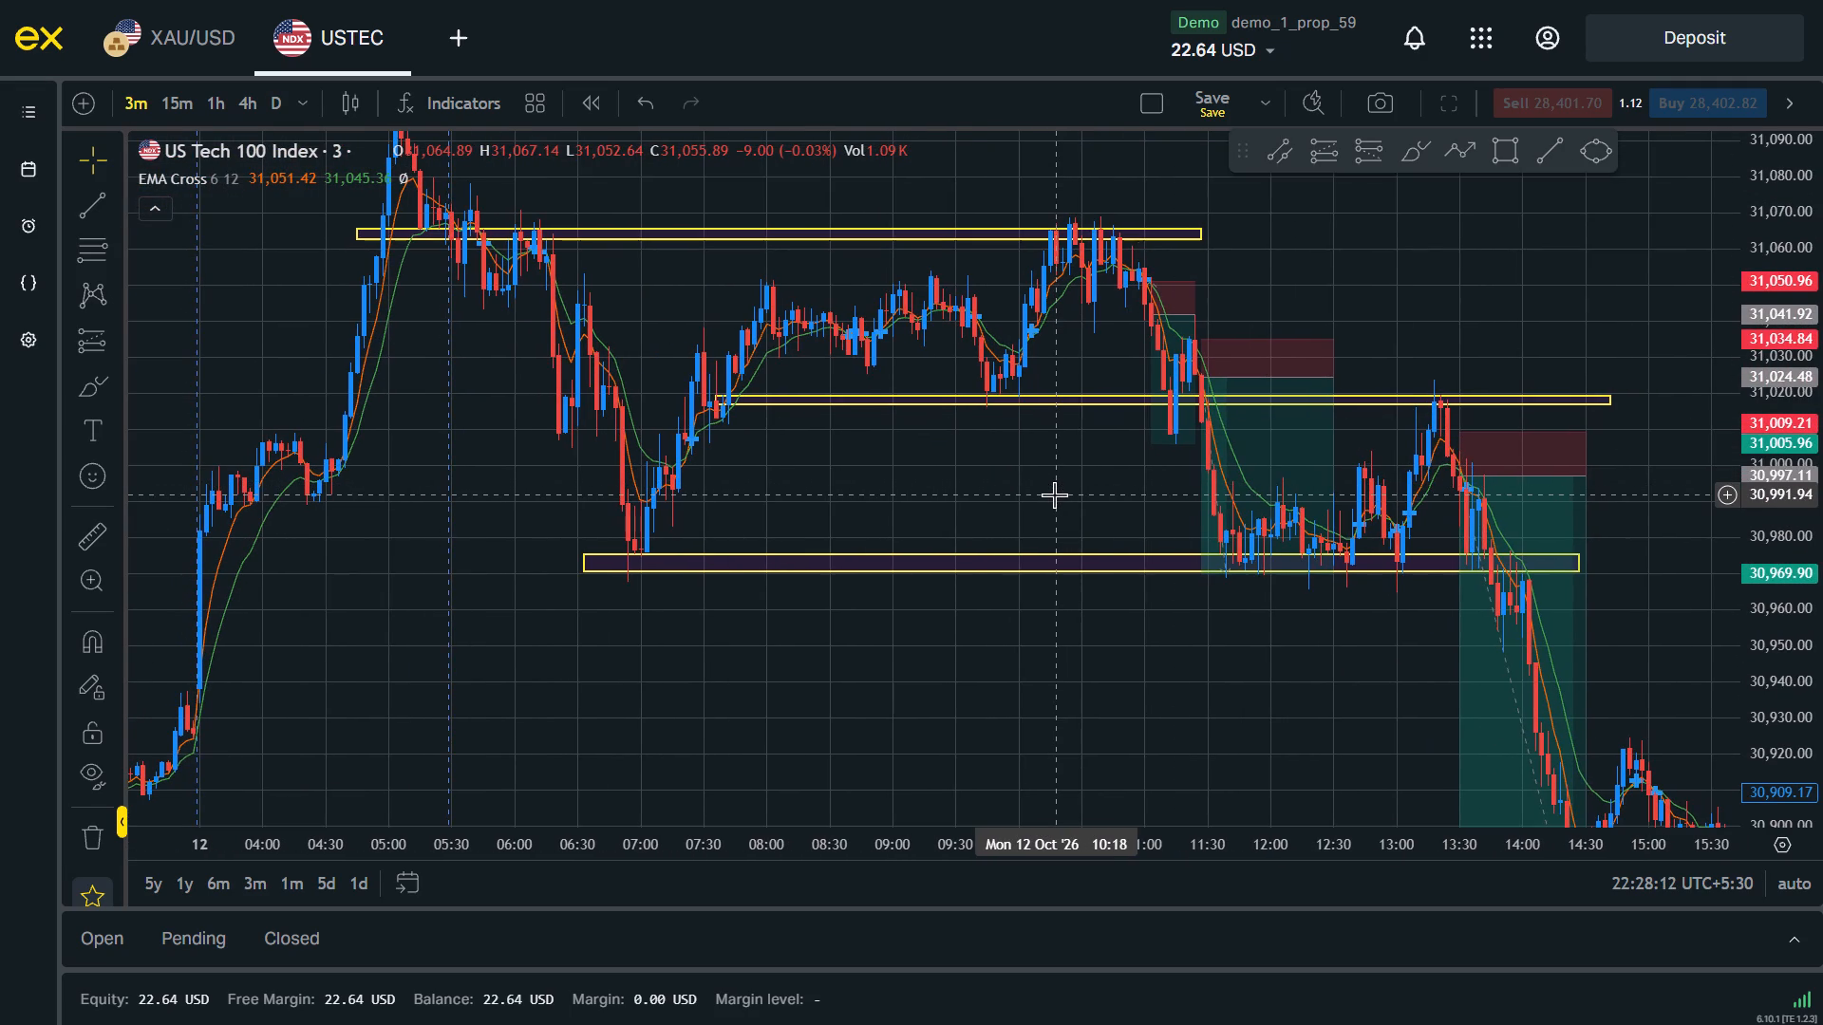
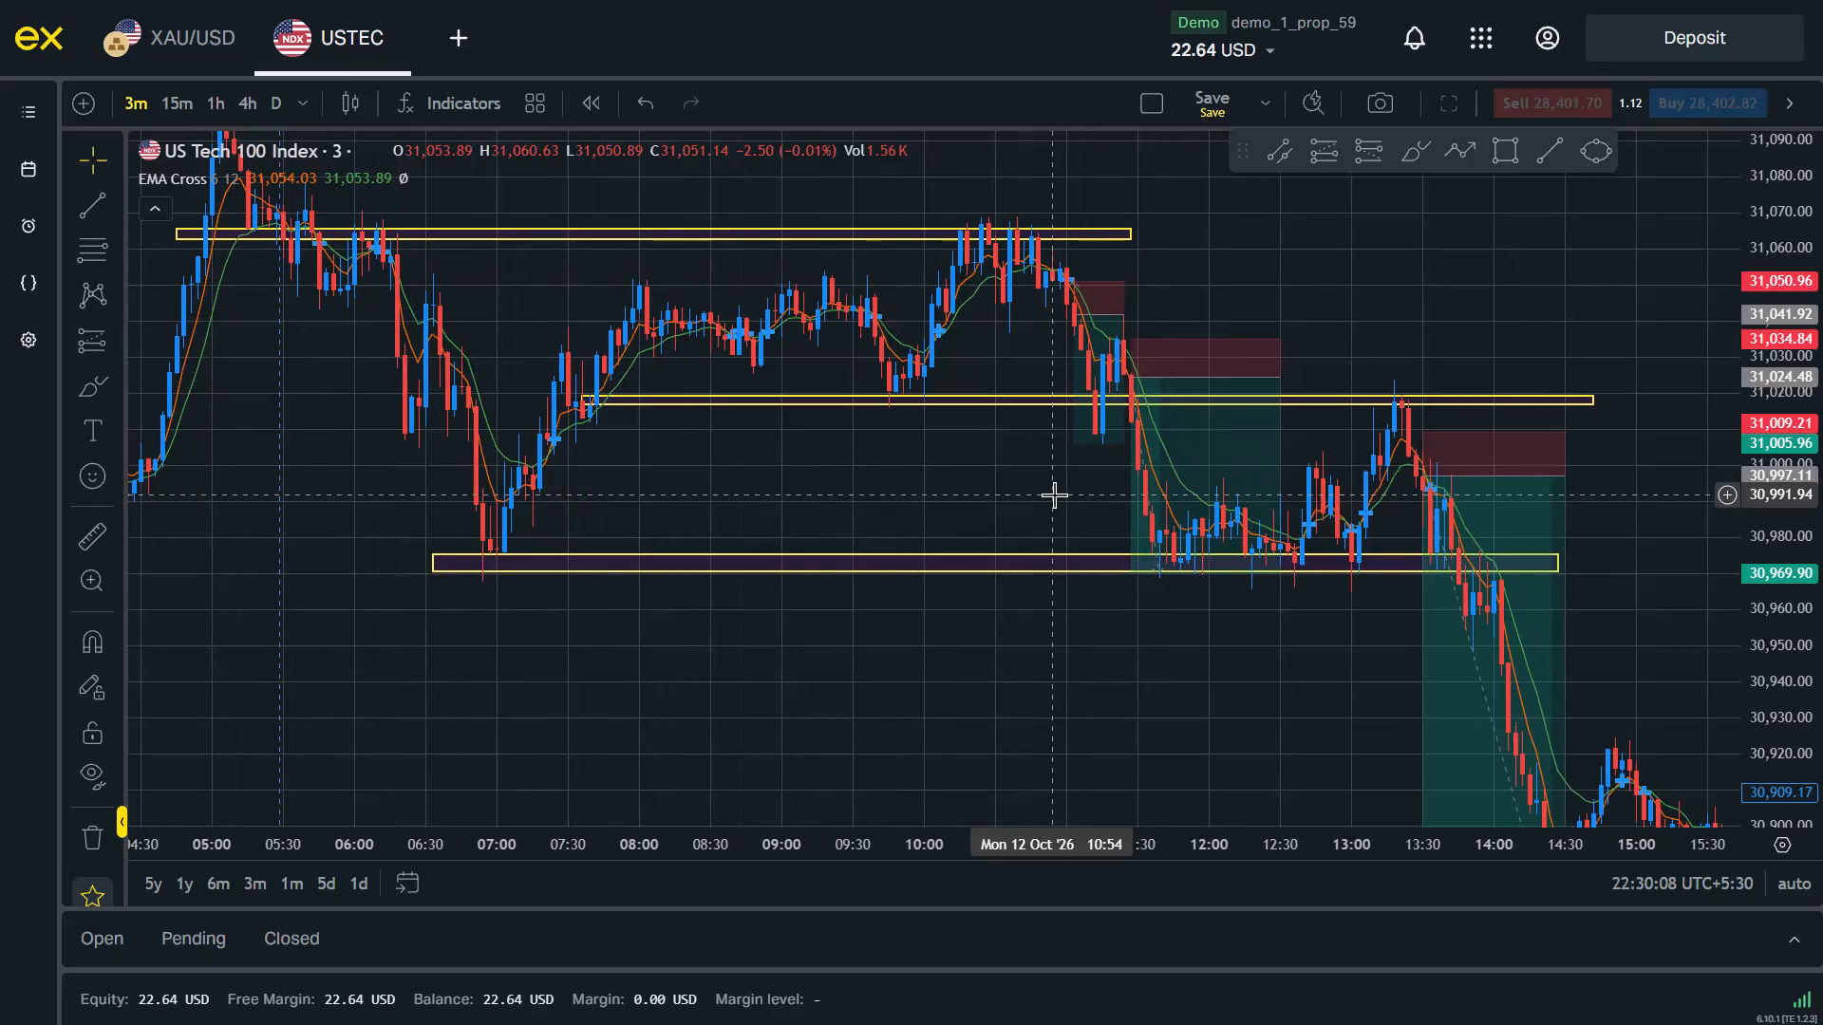
Examine the marked zones, short-position drawings and EMA crossings on the USTEC 3-minute chart for 12 October, from about 08:00 to 16:00.
scroll(1054, 494, "up", 2)
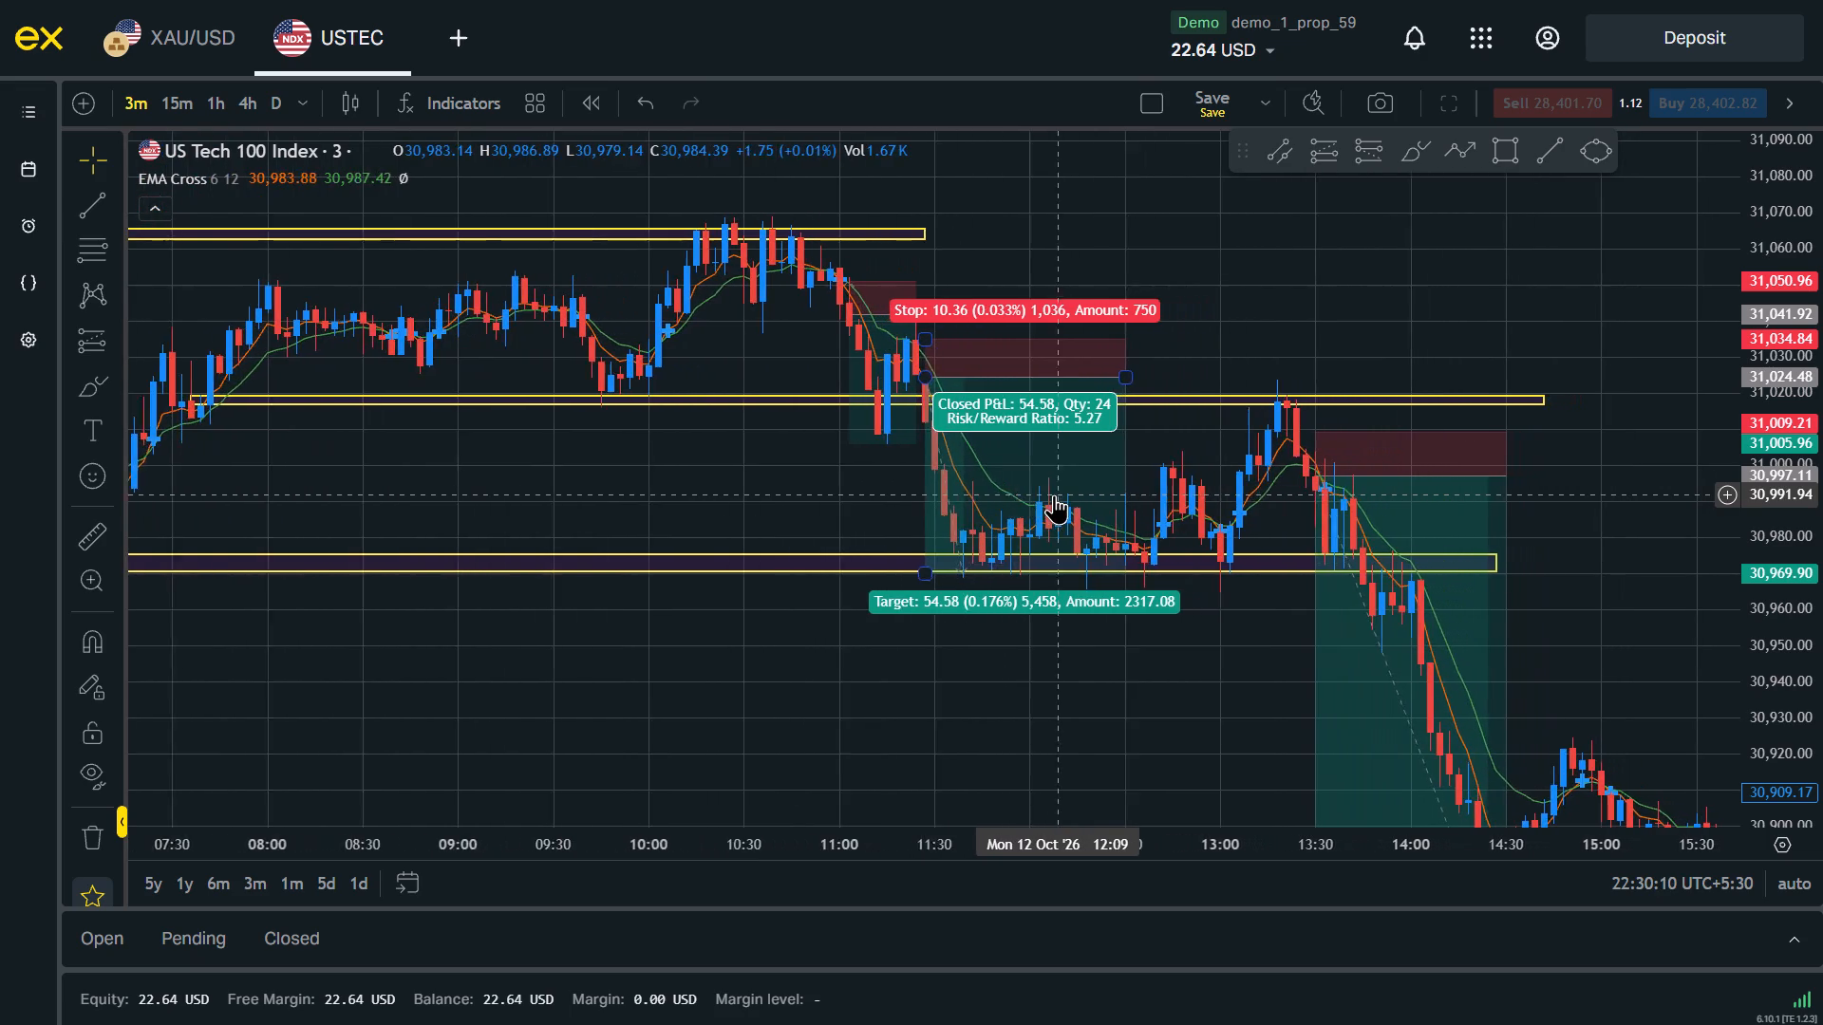
scroll(1054, 494, "up", 1)
scroll(1054, 494, "down", 1)
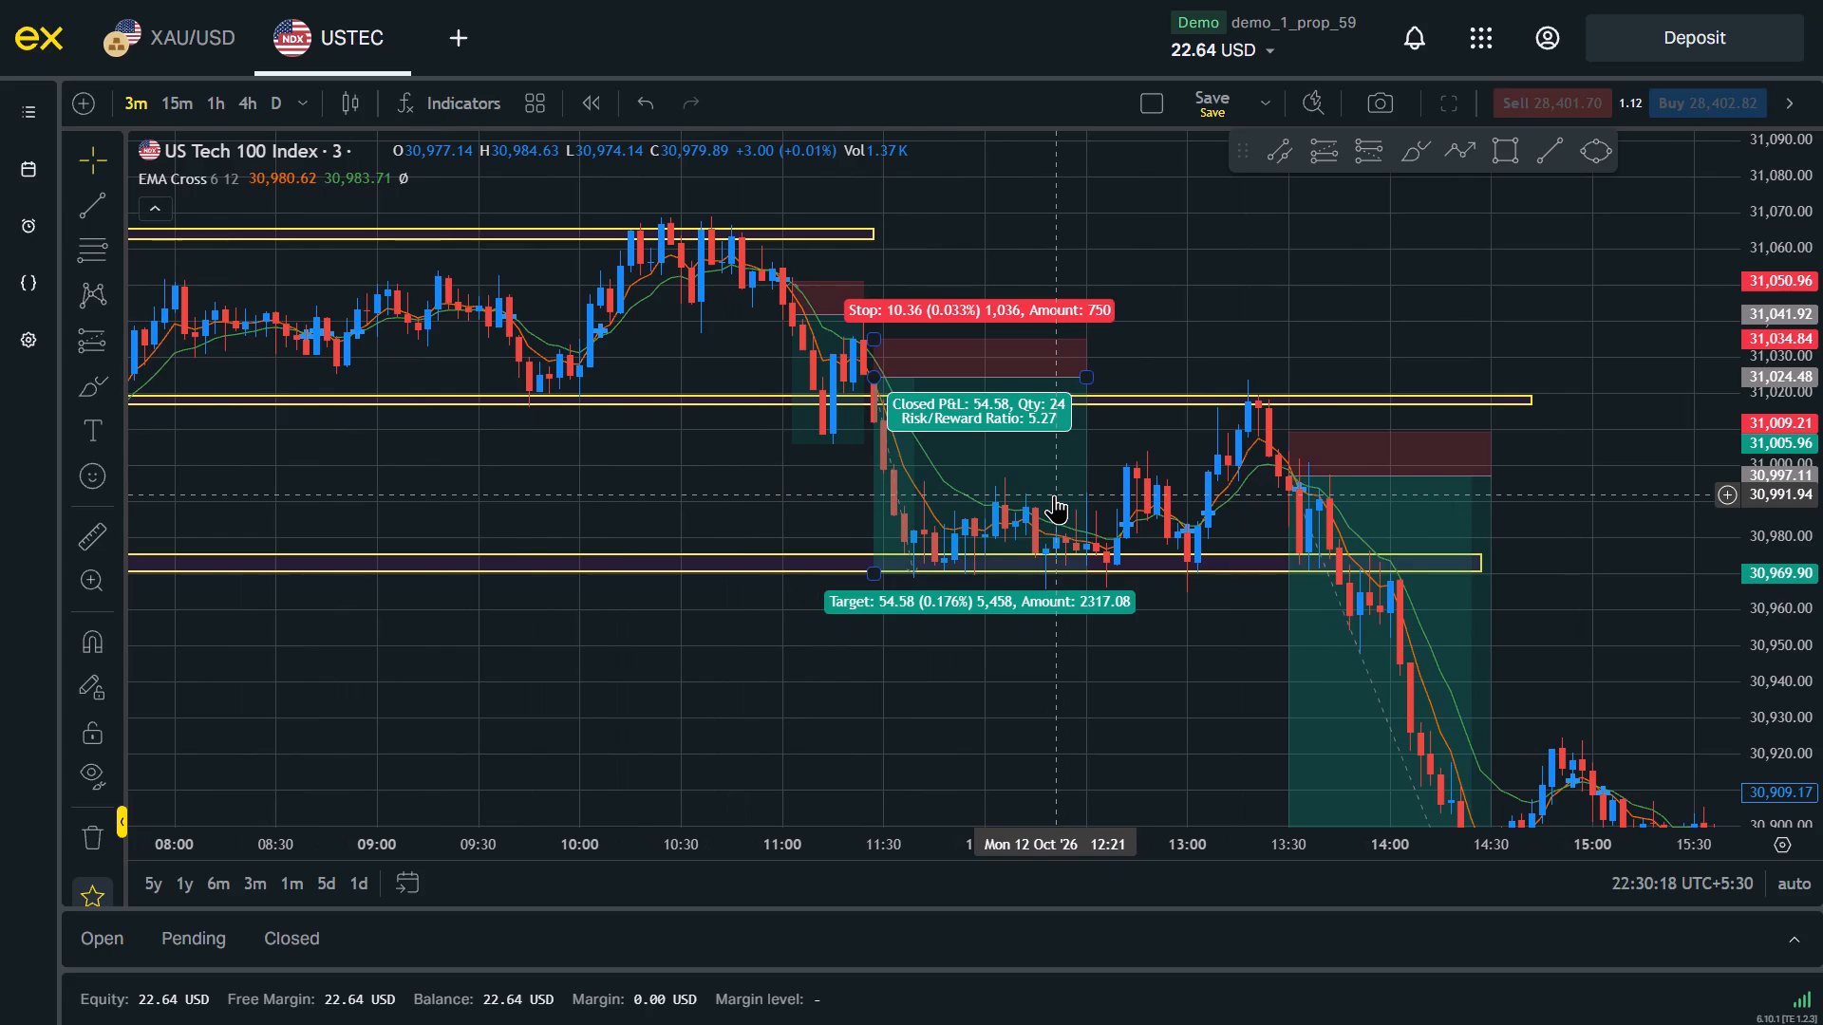
left_click_drag(696, 477, 724, 558)
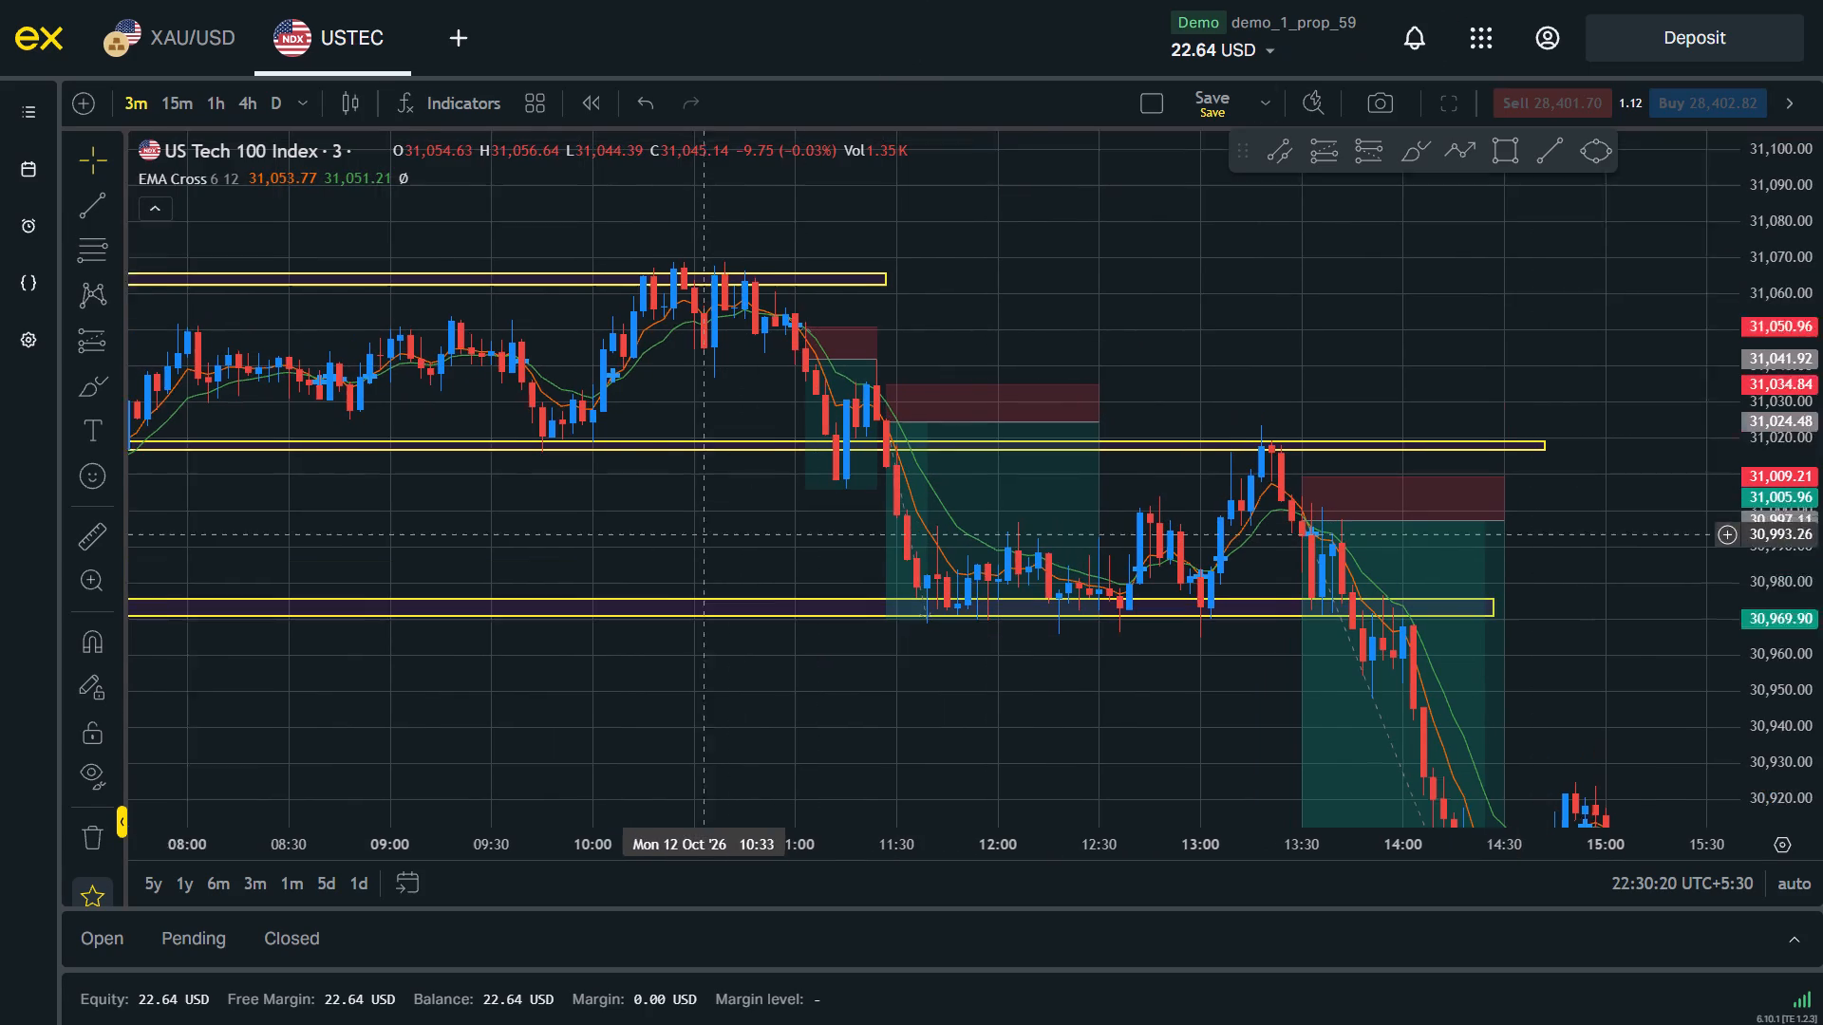
left_click_drag(724, 558, 759, 576)
scroll(773, 575, "up", 3)
scroll(774, 574, "down", 3)
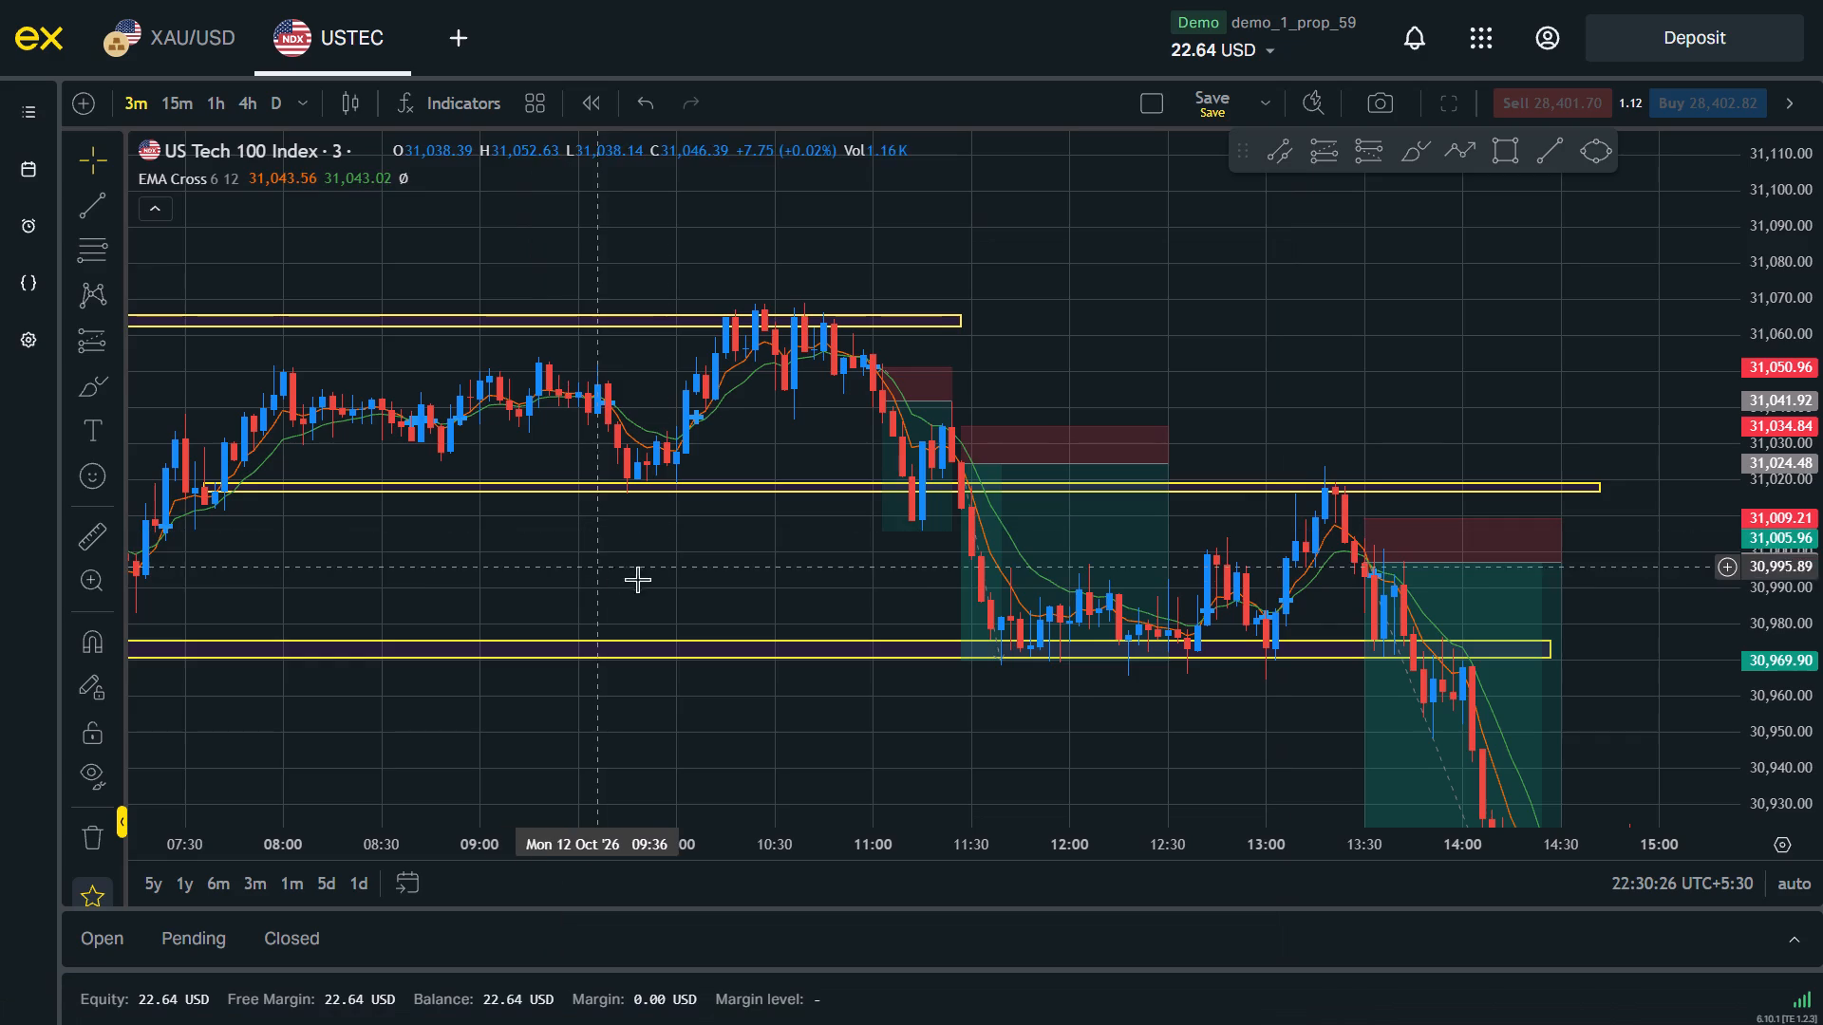
left_click_drag(719, 580, 689, 544)
left_click_drag(1820, 724, 1809, 509)
left_click_drag(1635, 634, 1512, 450)
left_click_drag(1822, 445, 1822, 721)
left_click_drag(1652, 614, 1462, 558)
scroll(1462, 558, "up", 1)
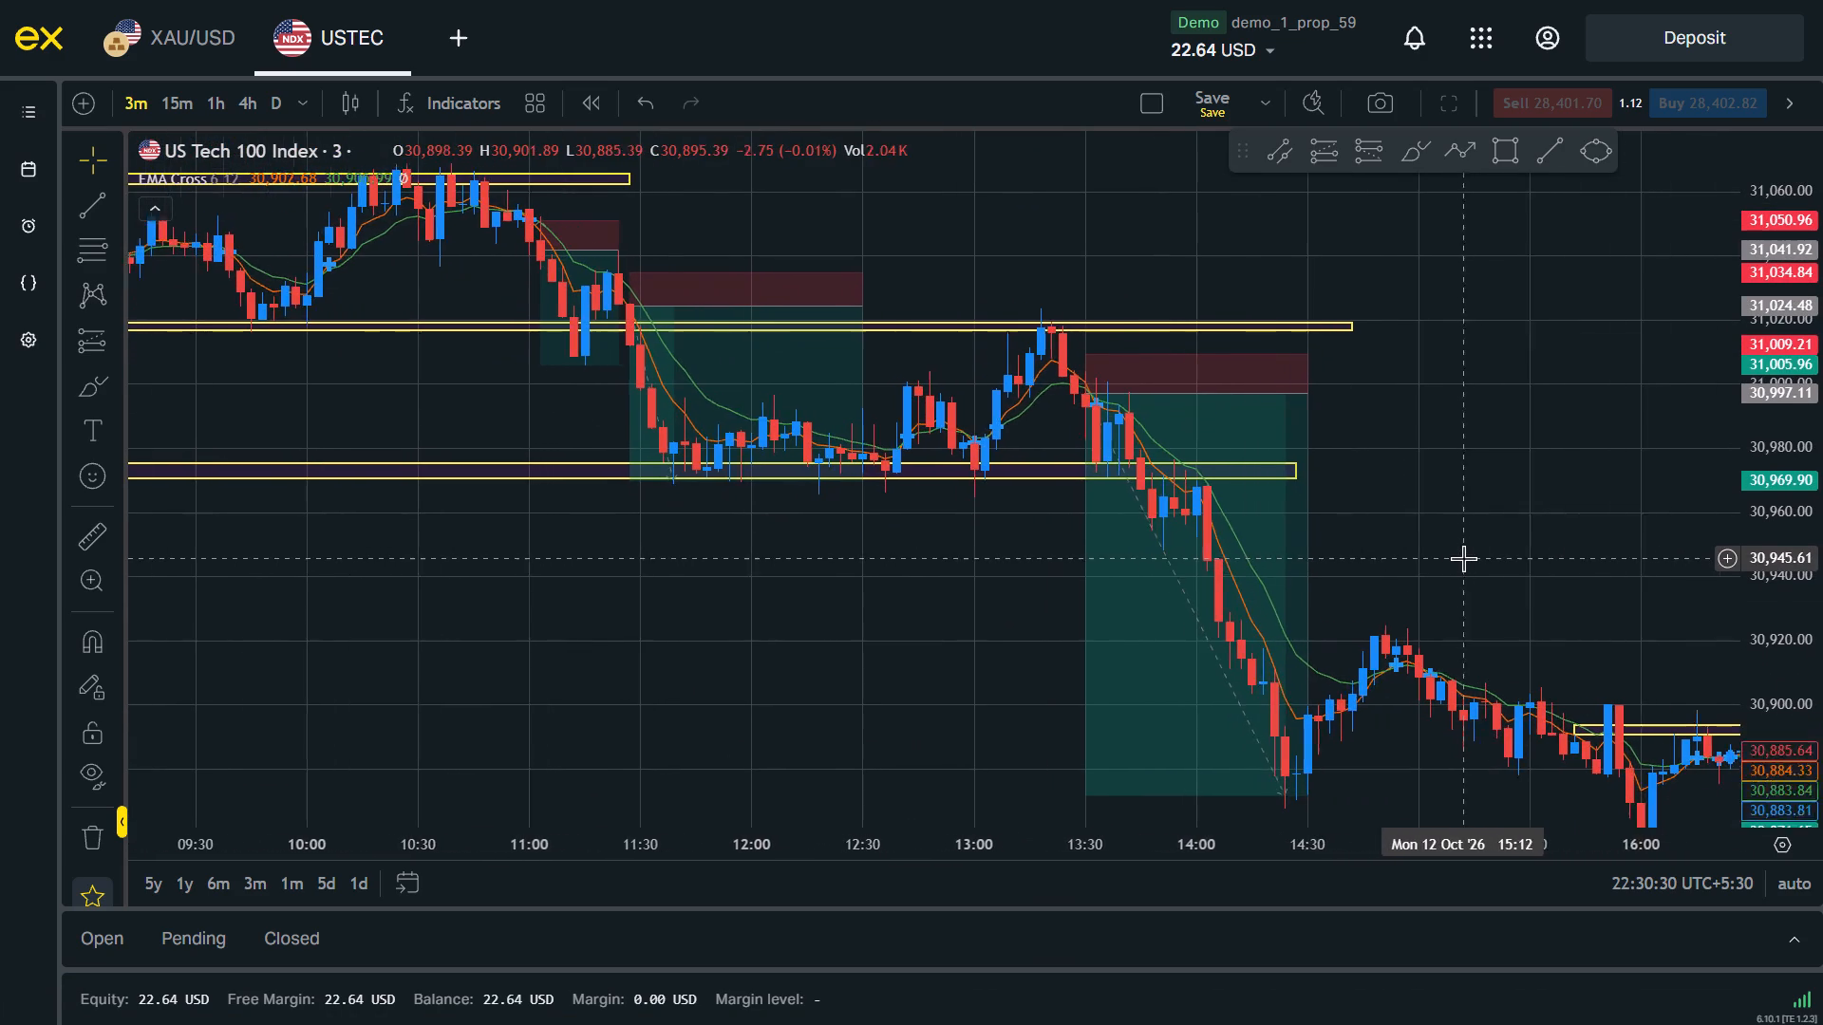
scroll(1463, 558, "up", 1)
left_click_drag(1638, 608, 1422, 605)
left_click_drag(1822, 712, 1719, 442)
left_click_drag(1395, 474, 1455, 838)
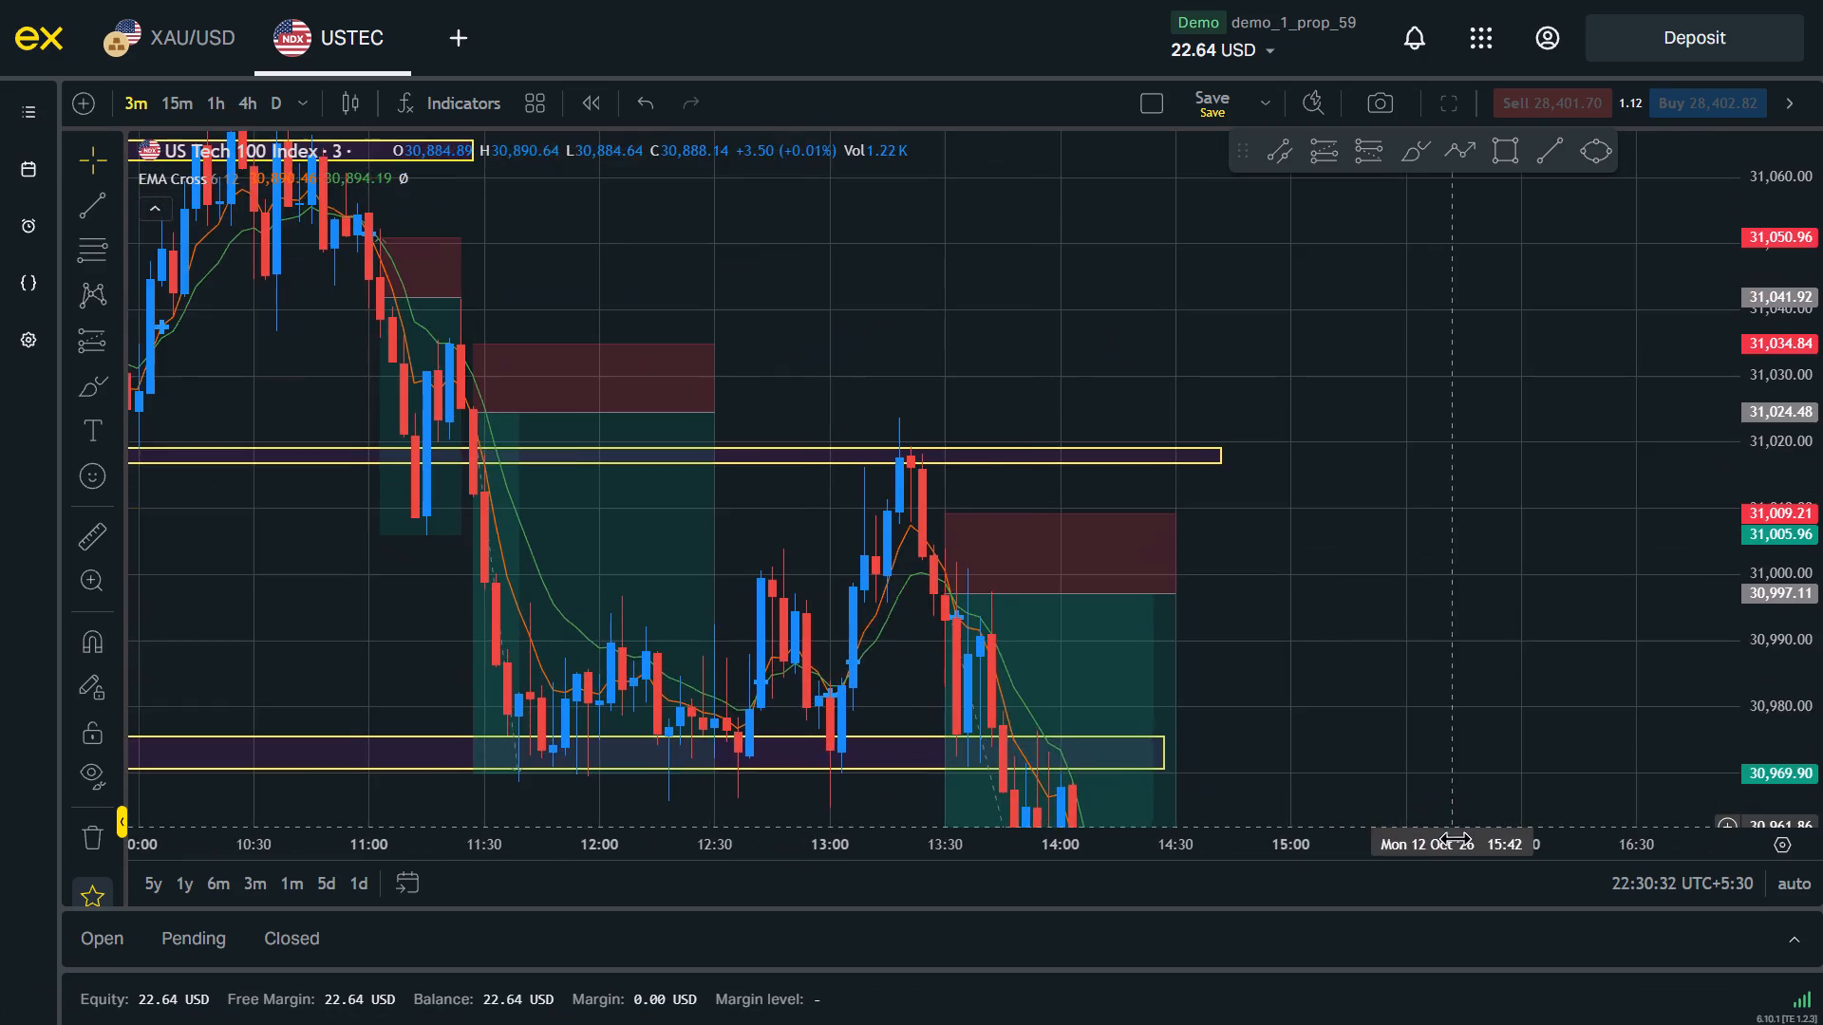
scroll(1434, 706, "down", 4)
Look back through the USTEC 3-minute chart from the morning of 12 October to the 9 October session.
left_click_drag(675, 634, 1336, 822)
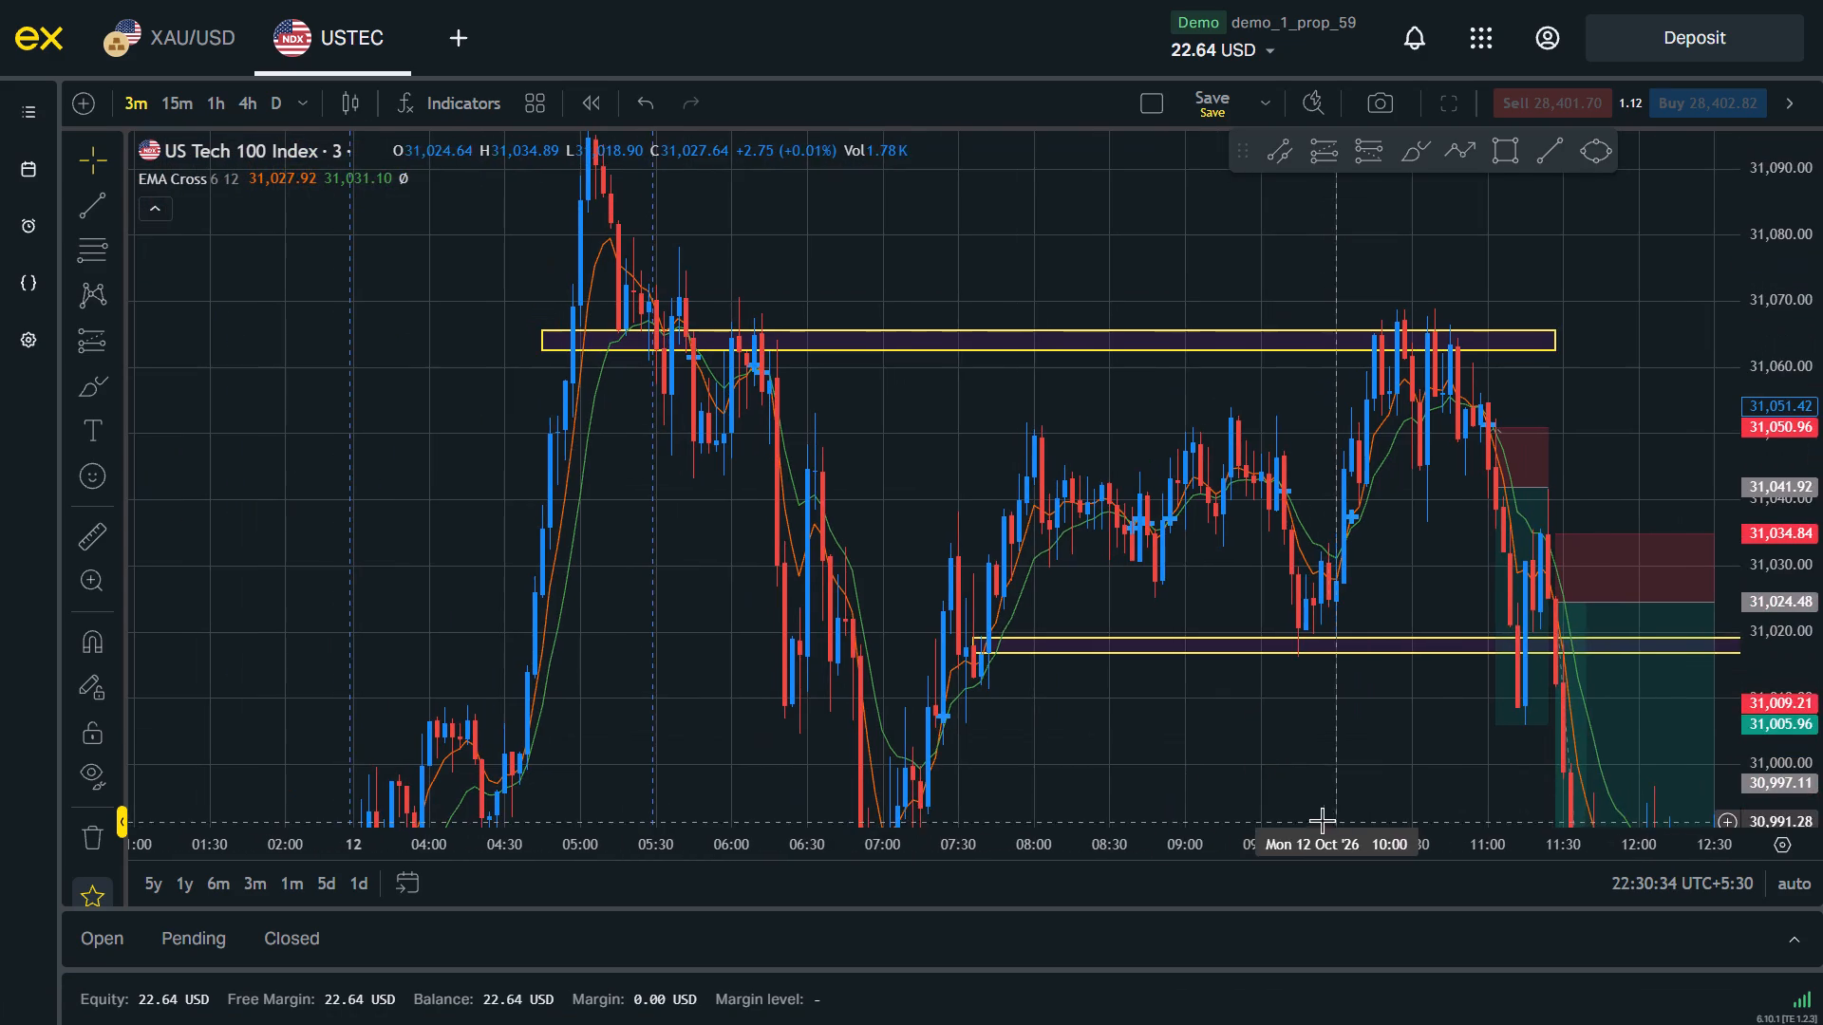
left_click_drag(665, 656, 1044, 409)
scroll(937, 621, "up", 3)
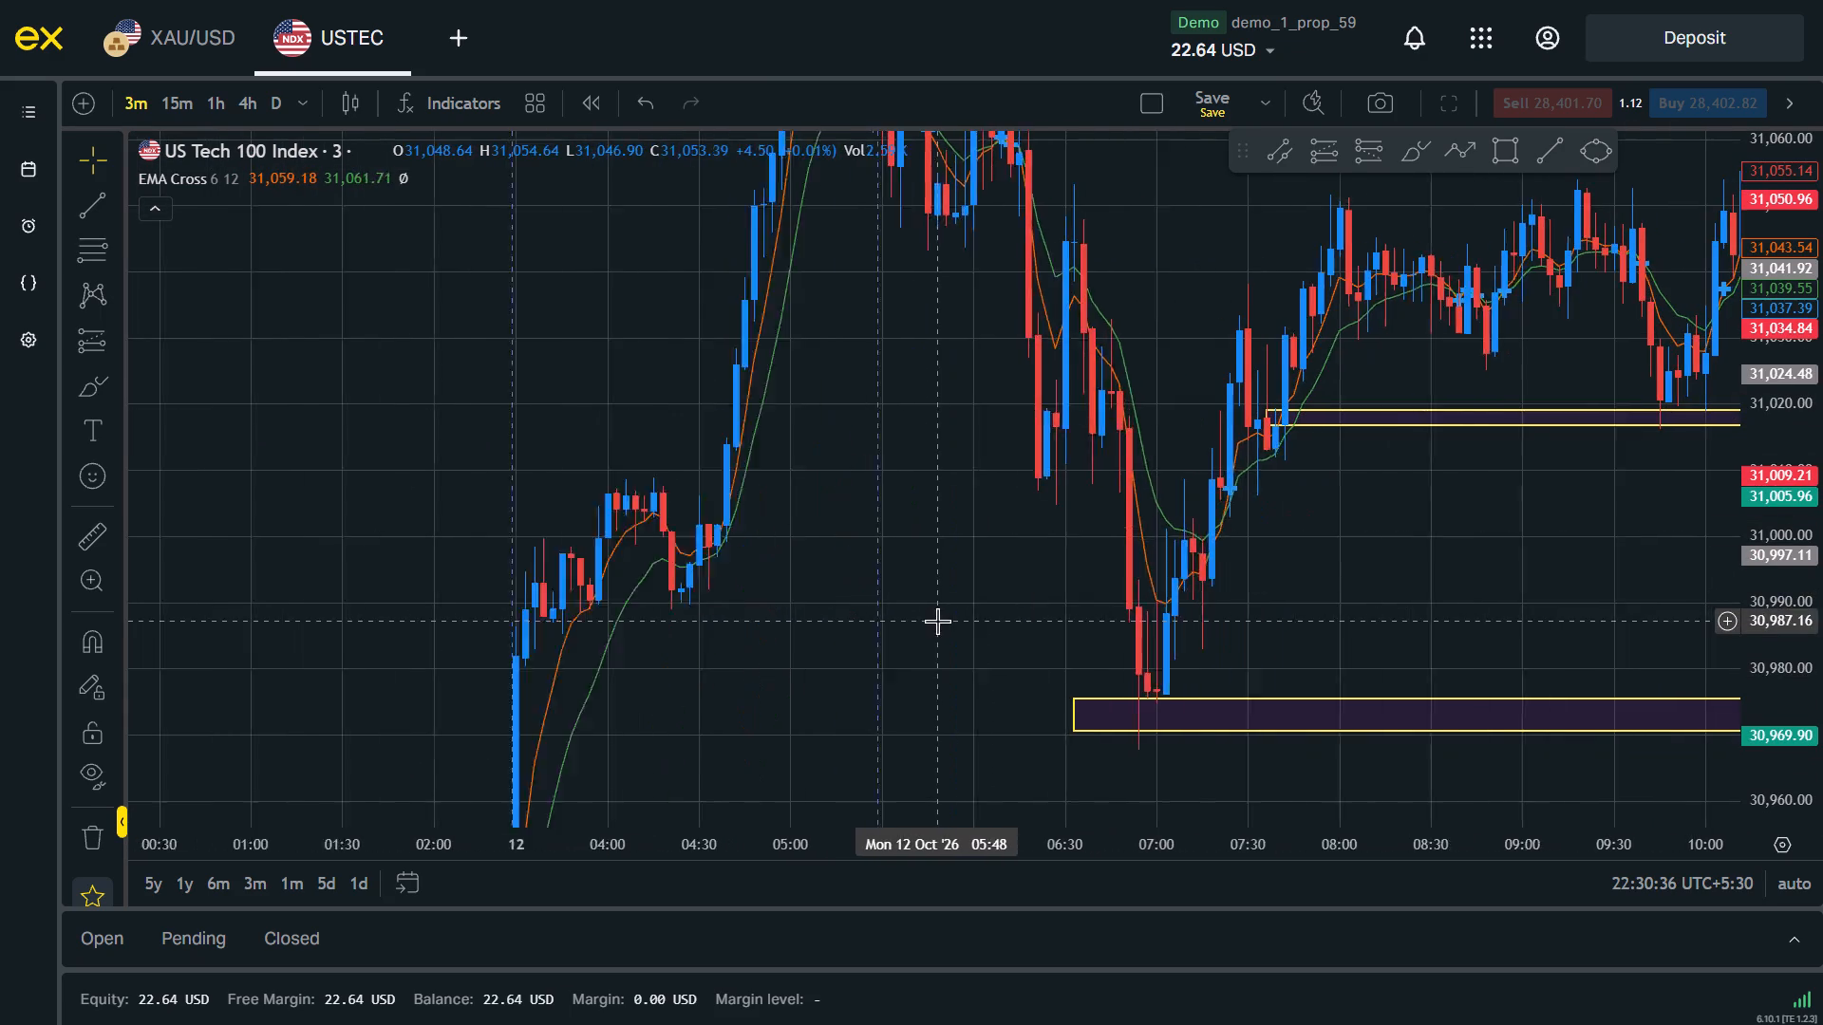
left_click_drag(1325, 605, 1297, 233)
scroll(1365, 606, "down", 4)
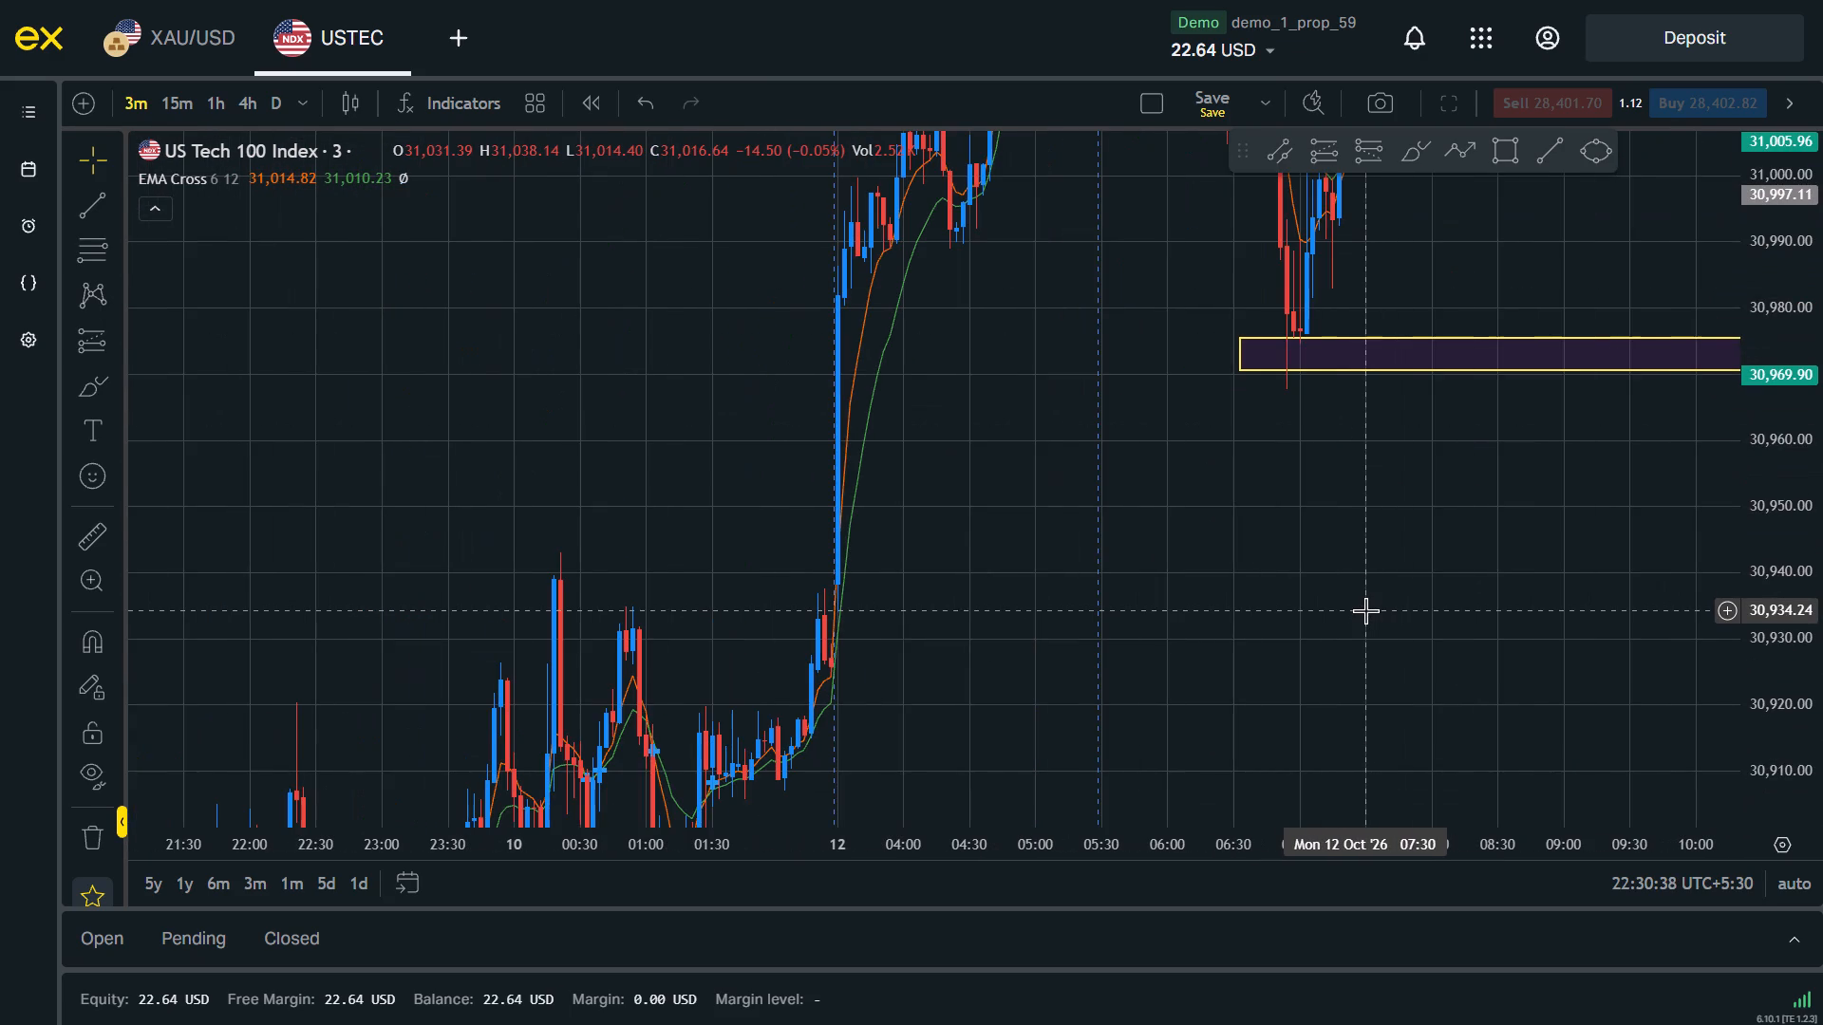
scroll(1365, 610, "up", 3)
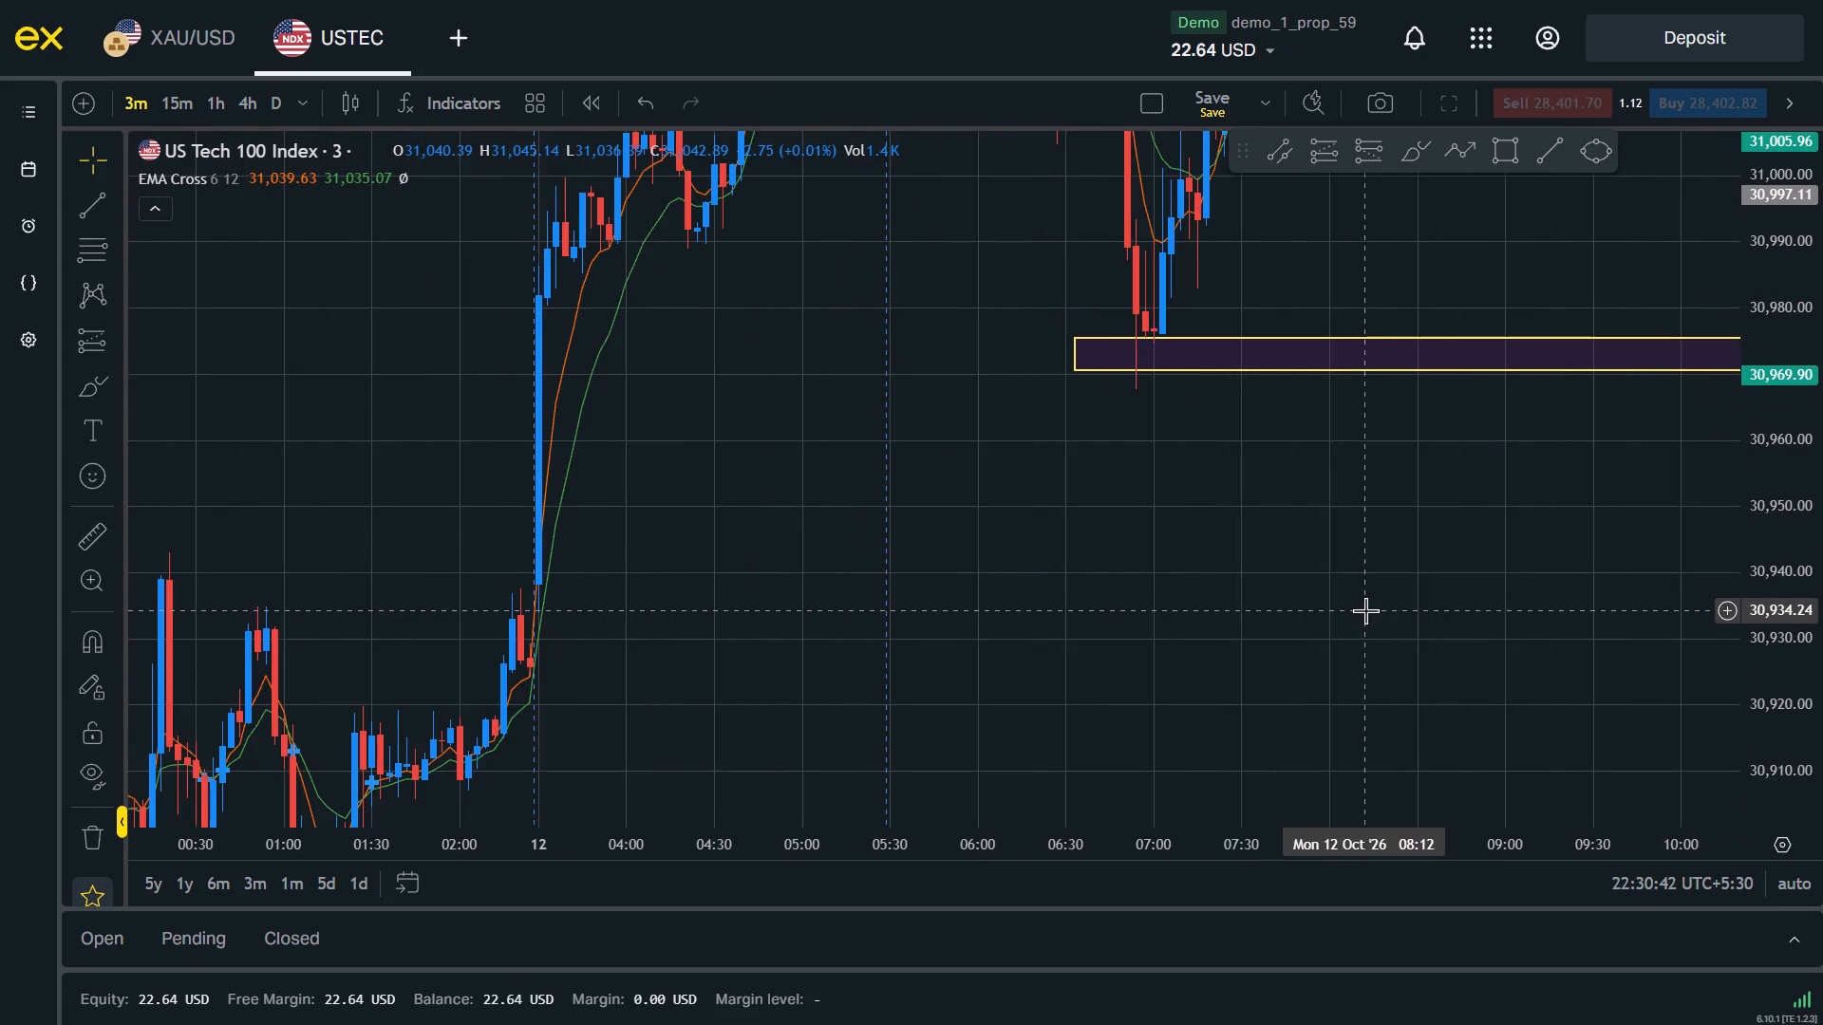
scroll(1365, 610, "down", 3)
left_click_drag(1158, 755, 1417, 320)
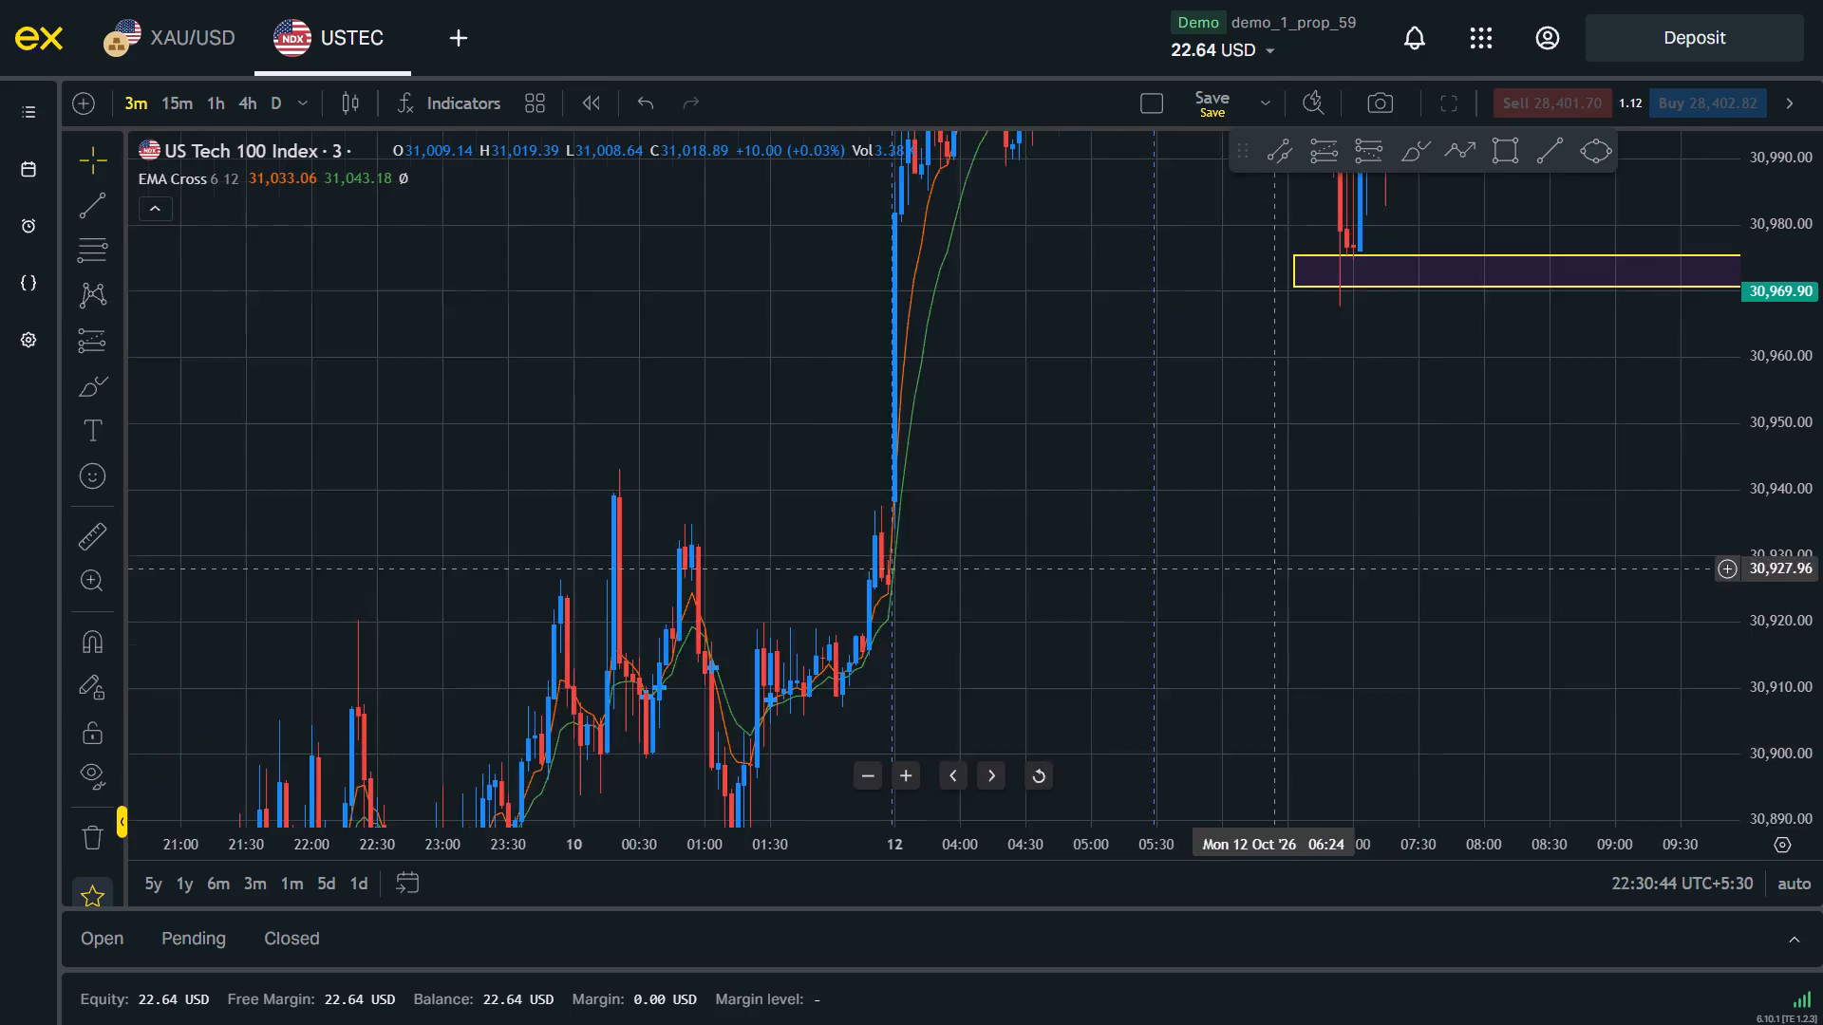
left_click_drag(1417, 320, 1508, 216)
left_click_drag(1265, 459, 1822, 322)
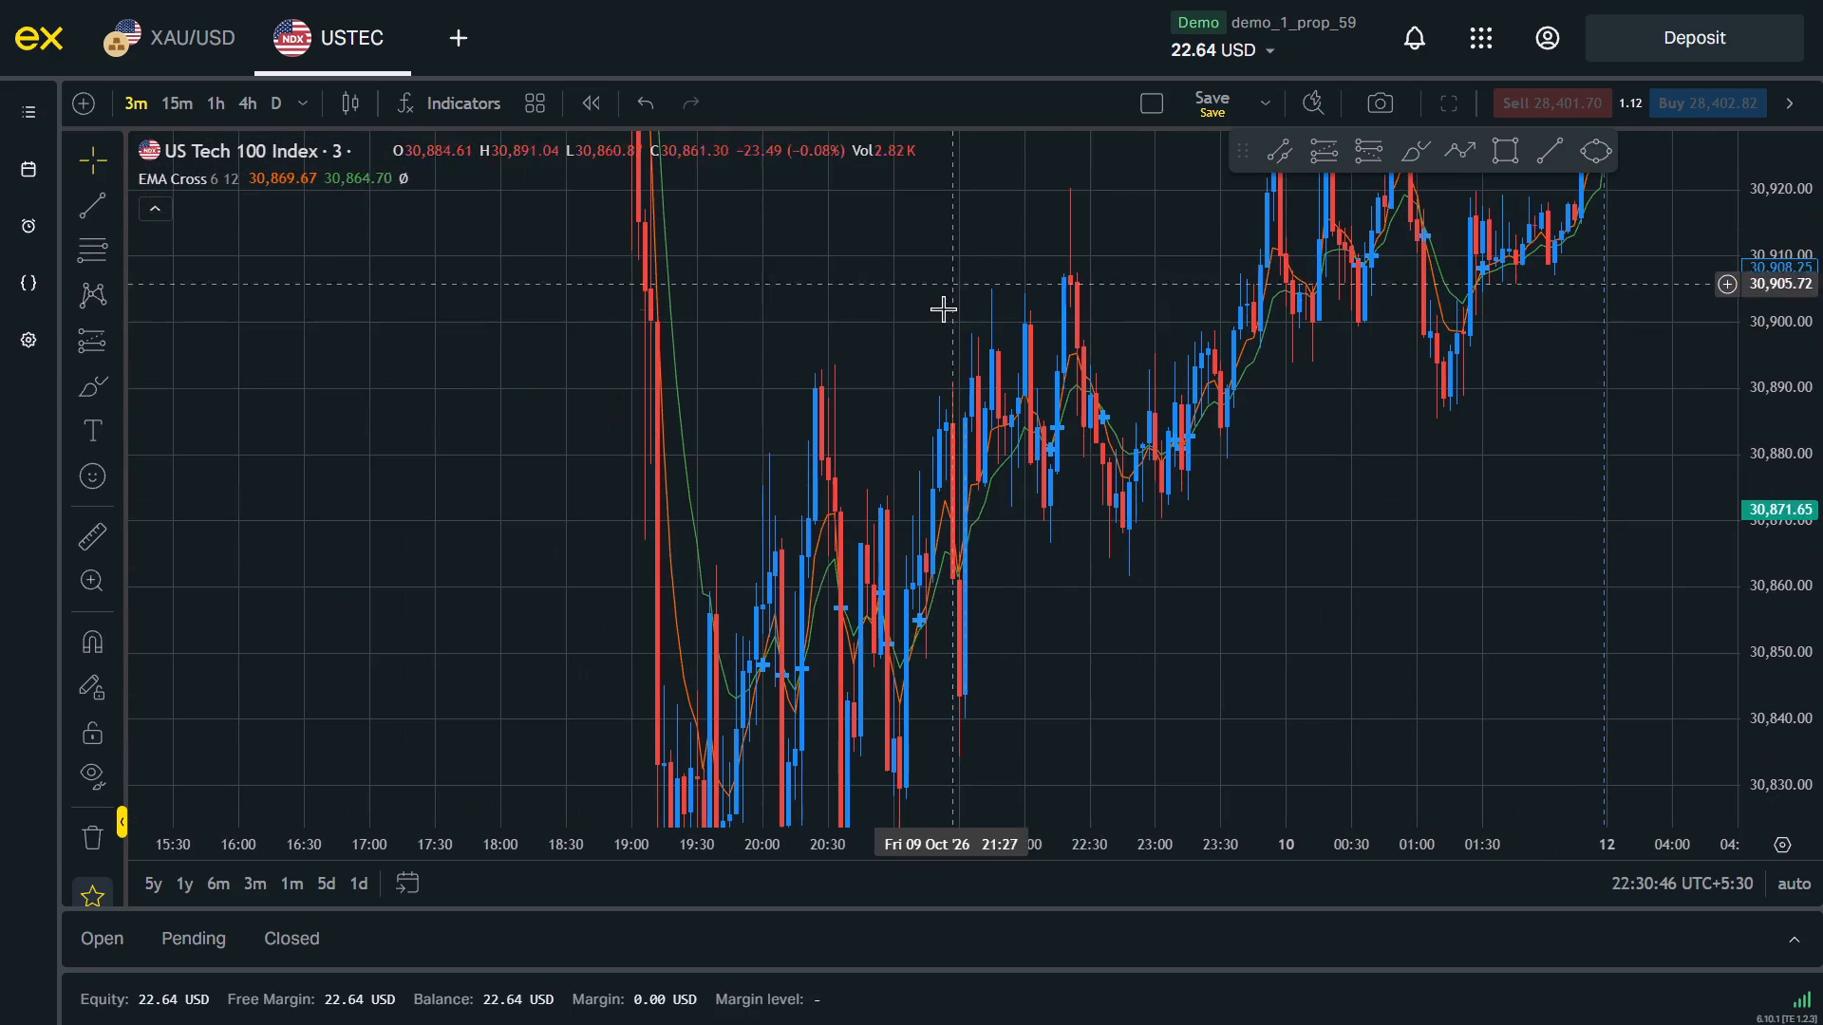
left_click_drag(943, 308, 1510, 1024)
left_click_drag(1142, 451, 1426, 683)
left_click_drag(1822, 500, 1822, 645)
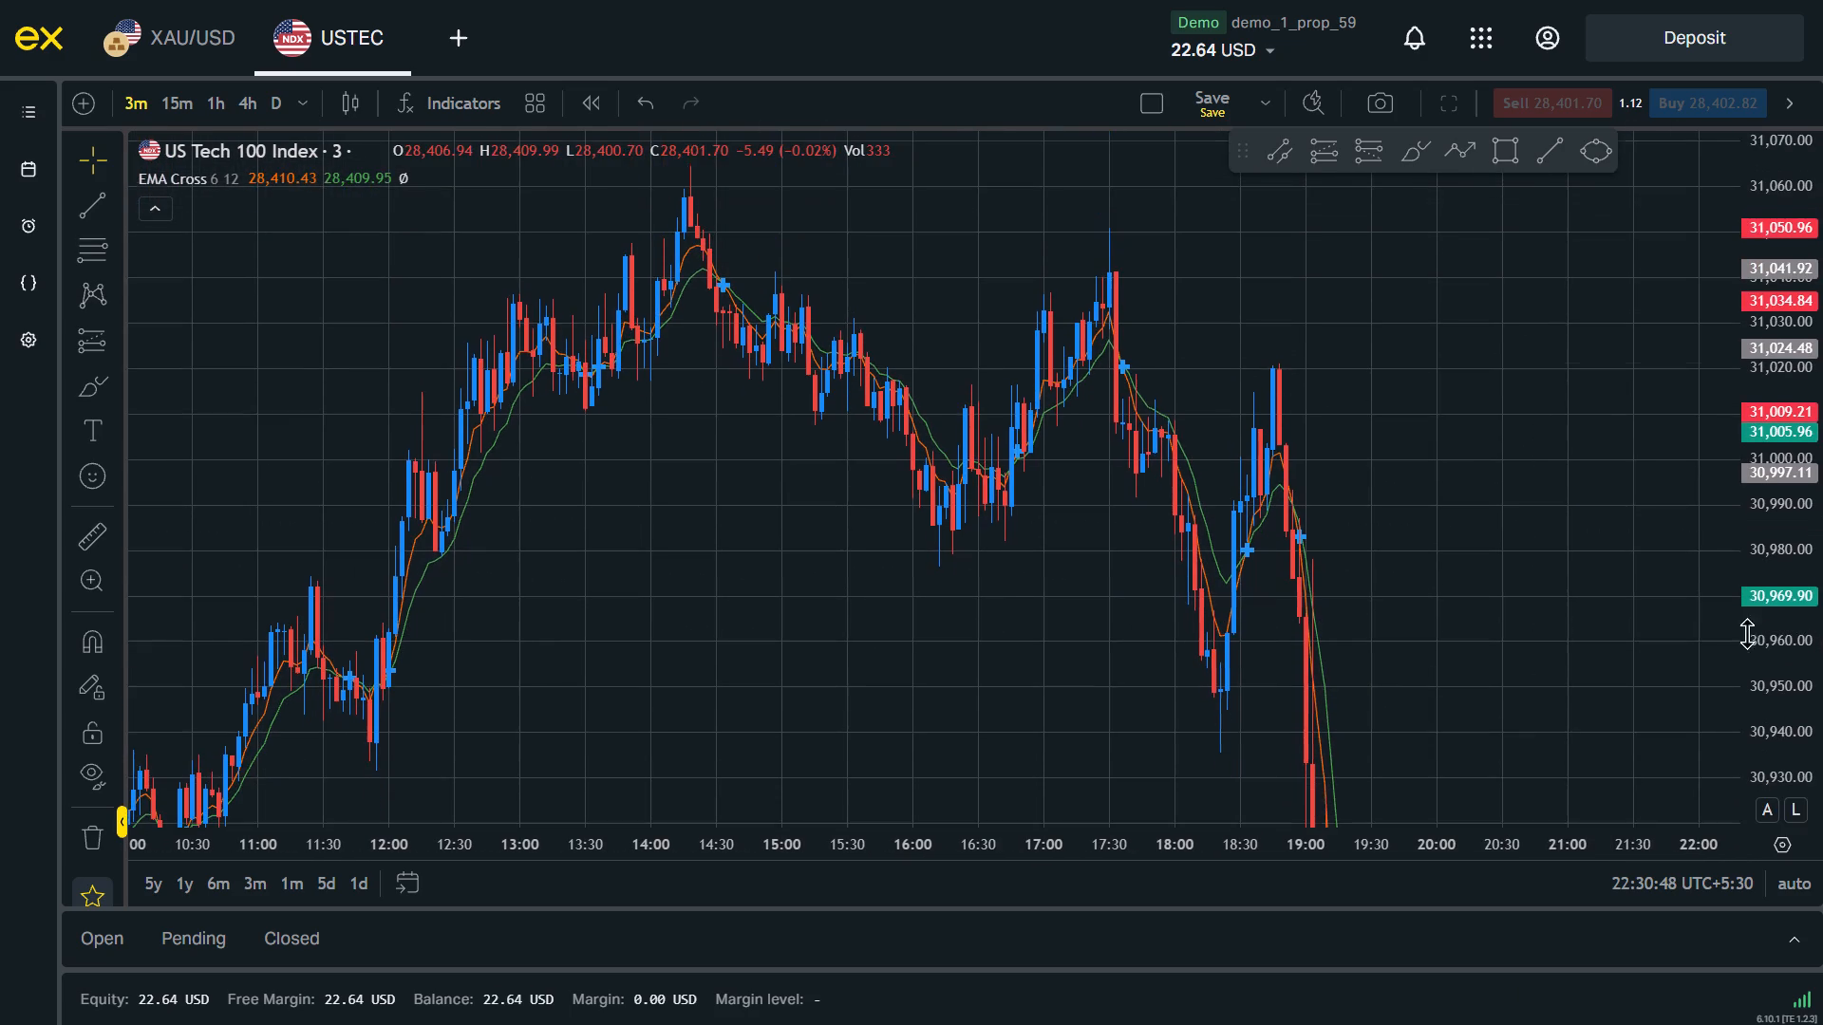
left_click_drag(1434, 616, 1595, 675)
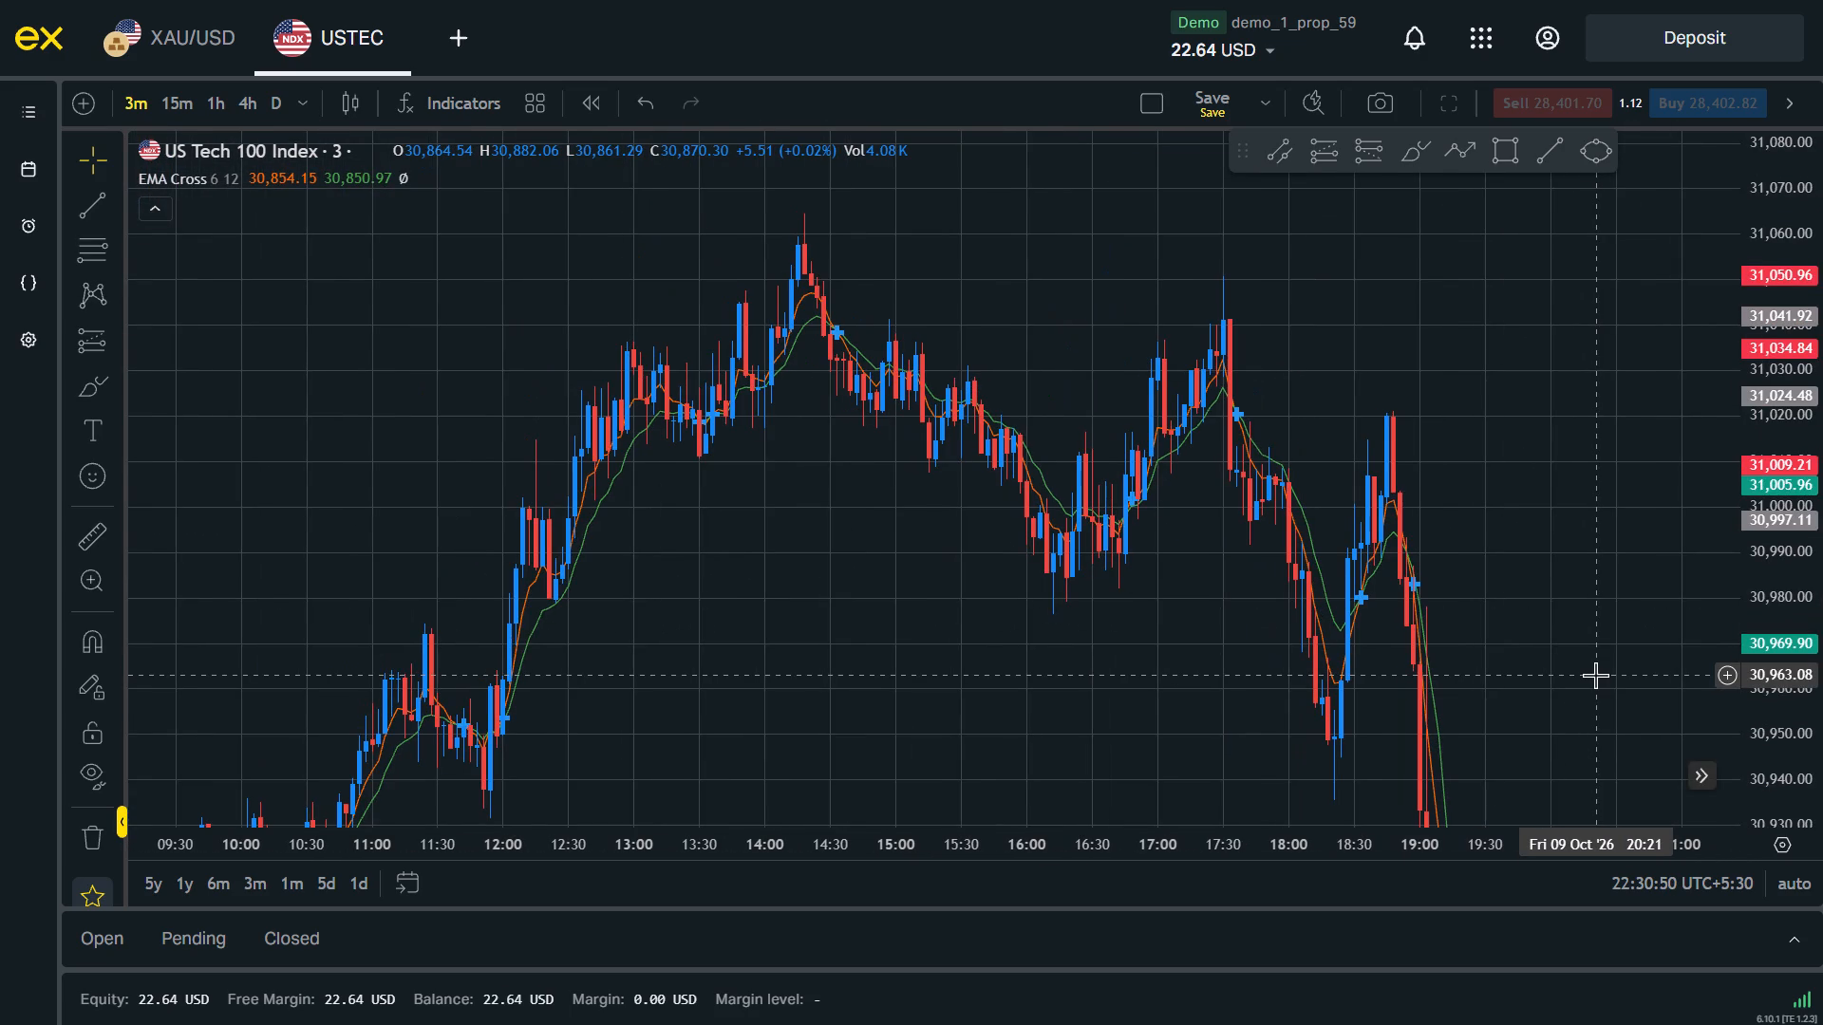
Examine the price swings and EMA crossings on the USTEC 3-minute chart for 9 October between about 12:00 and 19:00.
scroll(1595, 675, "up", 2)
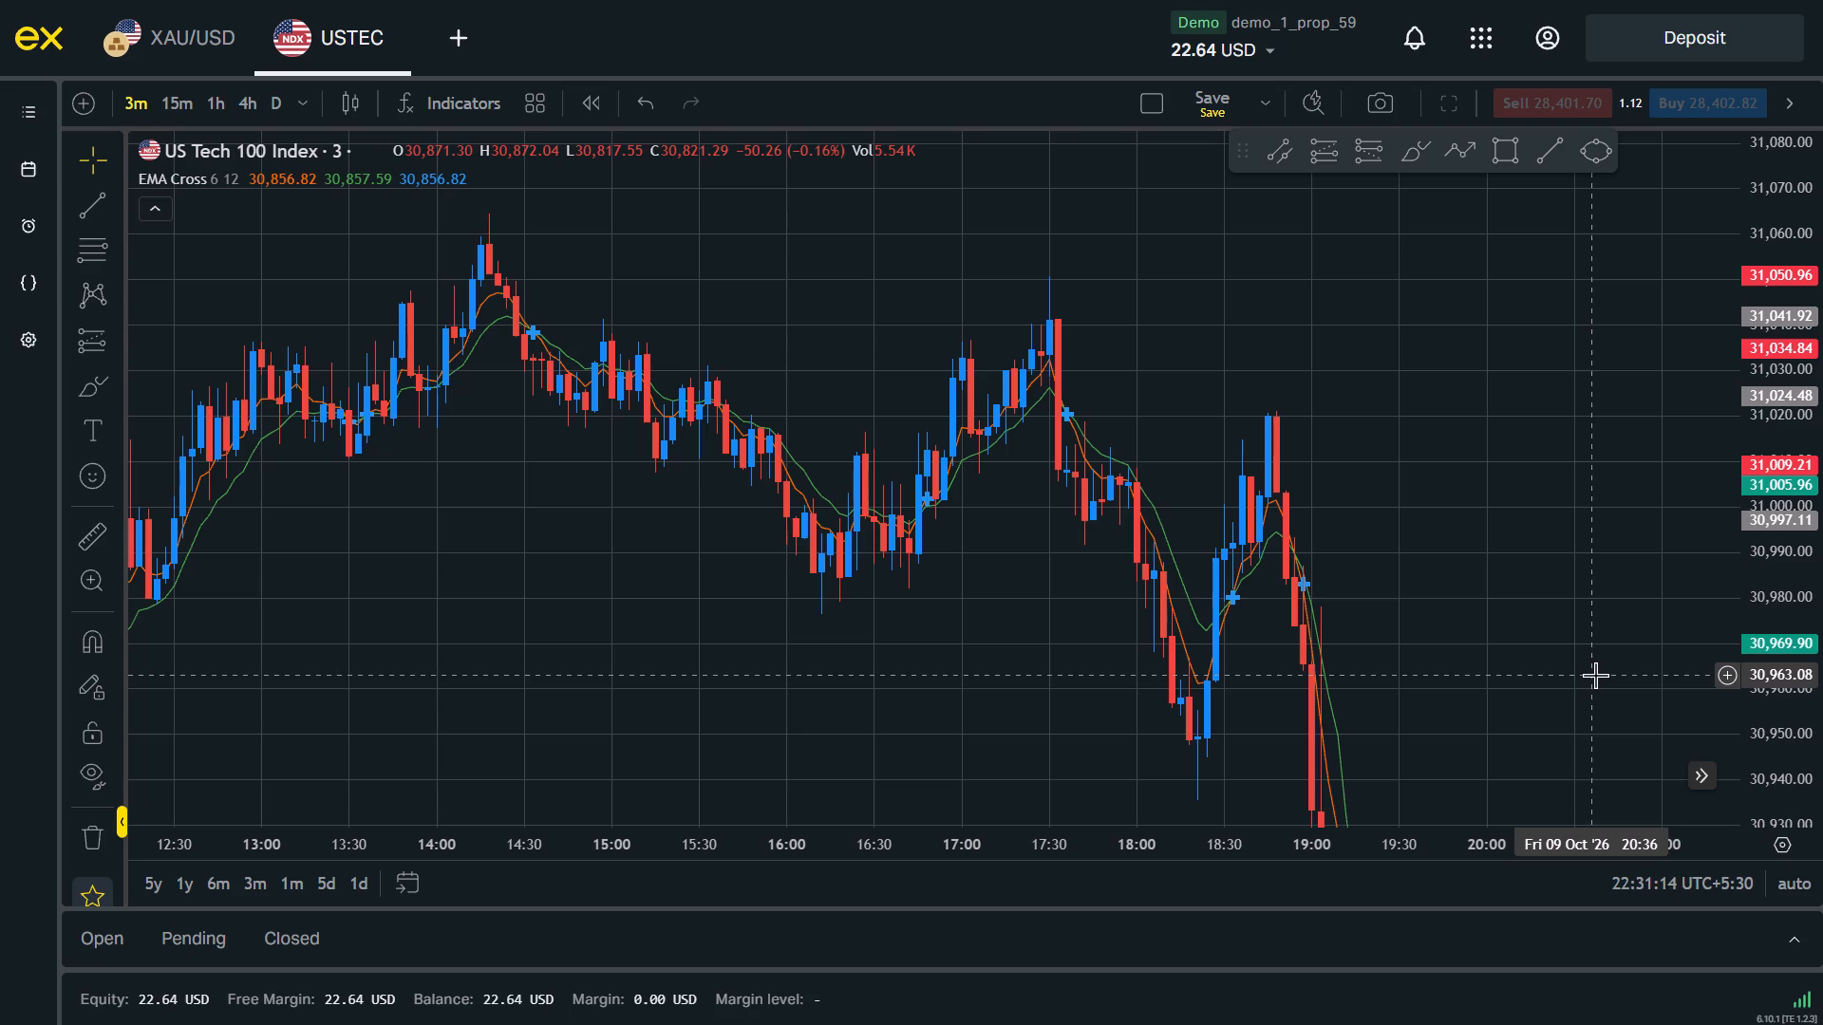
scroll(1595, 675, "right", 3)
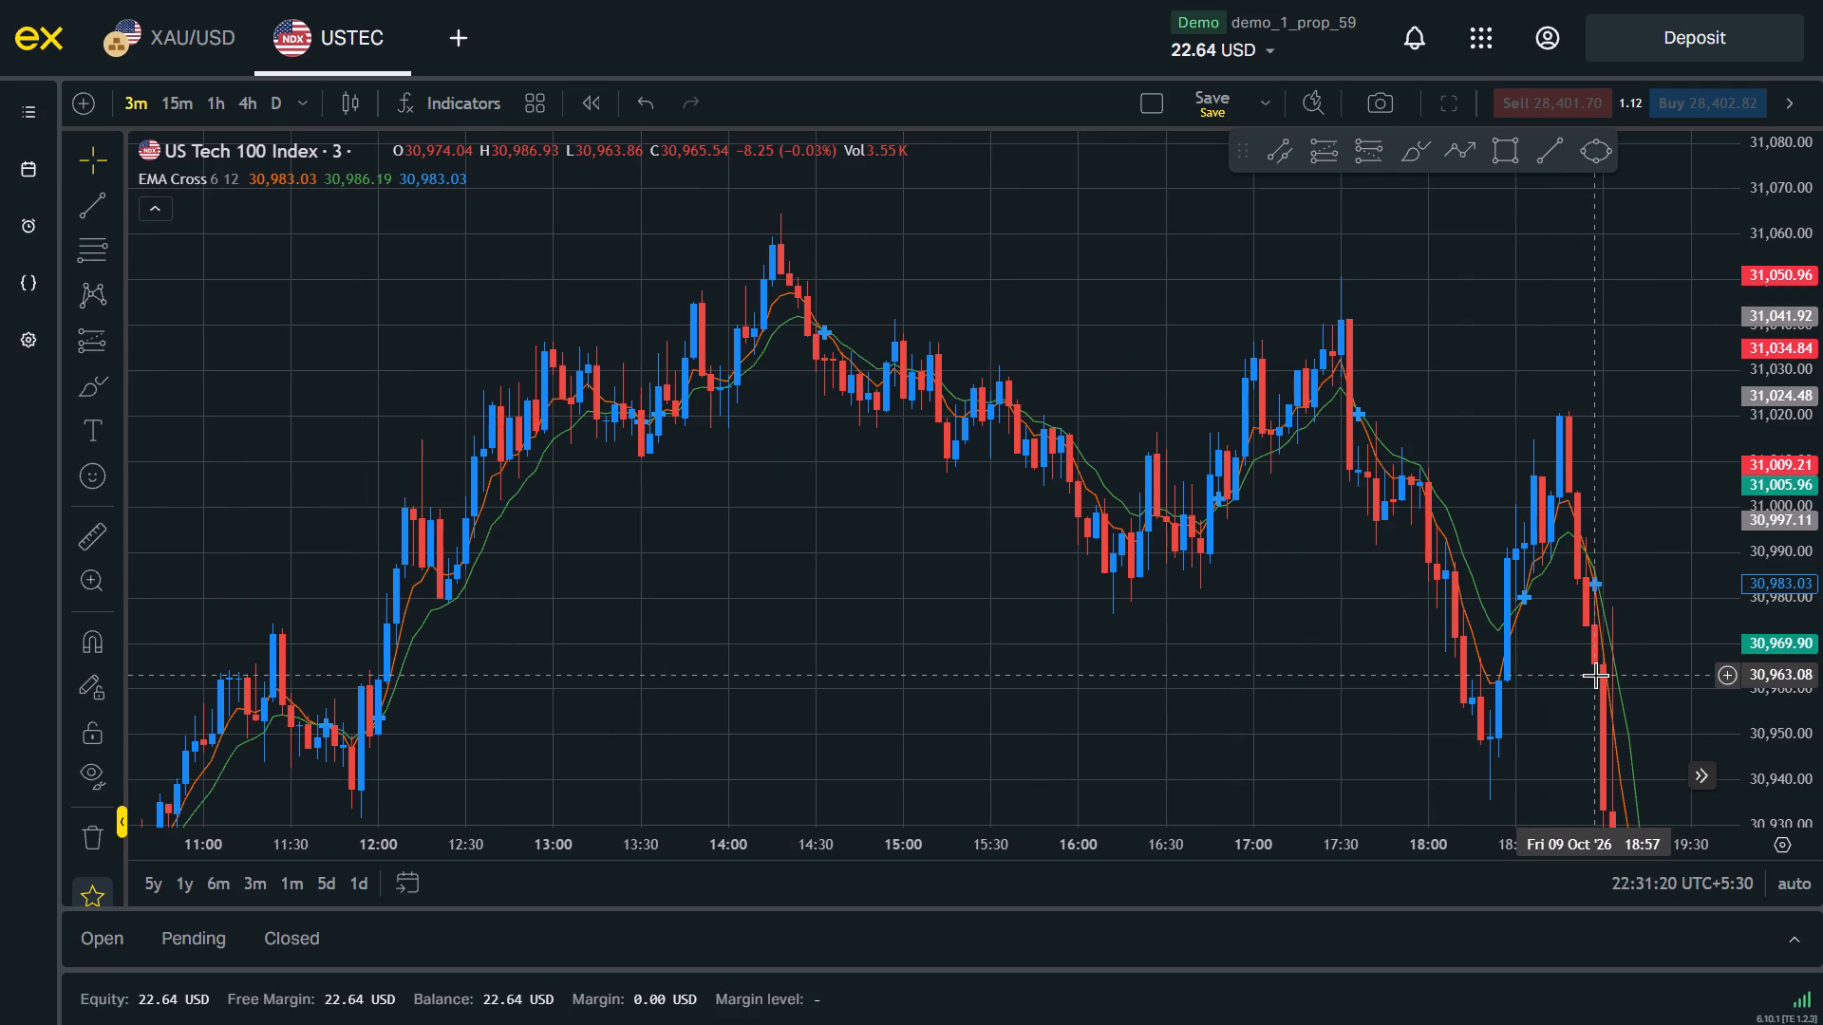
scroll(1595, 675, "left", 1)
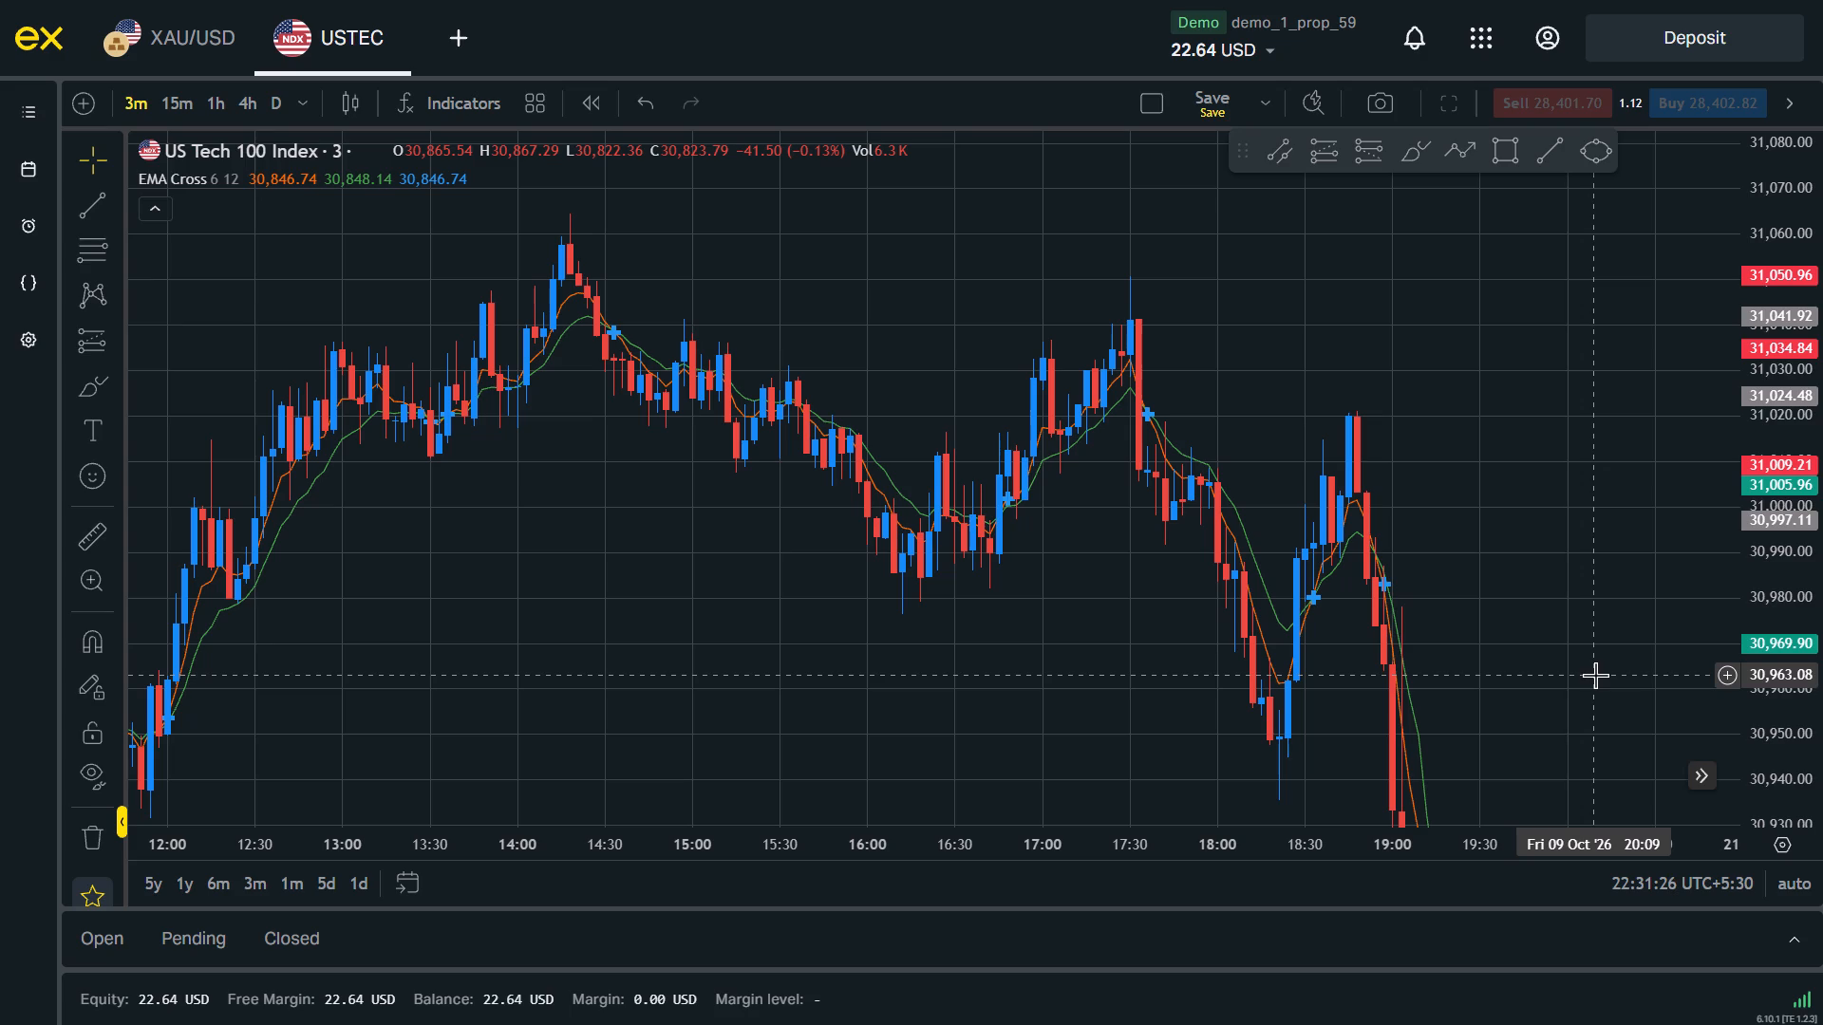
scroll(1595, 675, "up", 1)
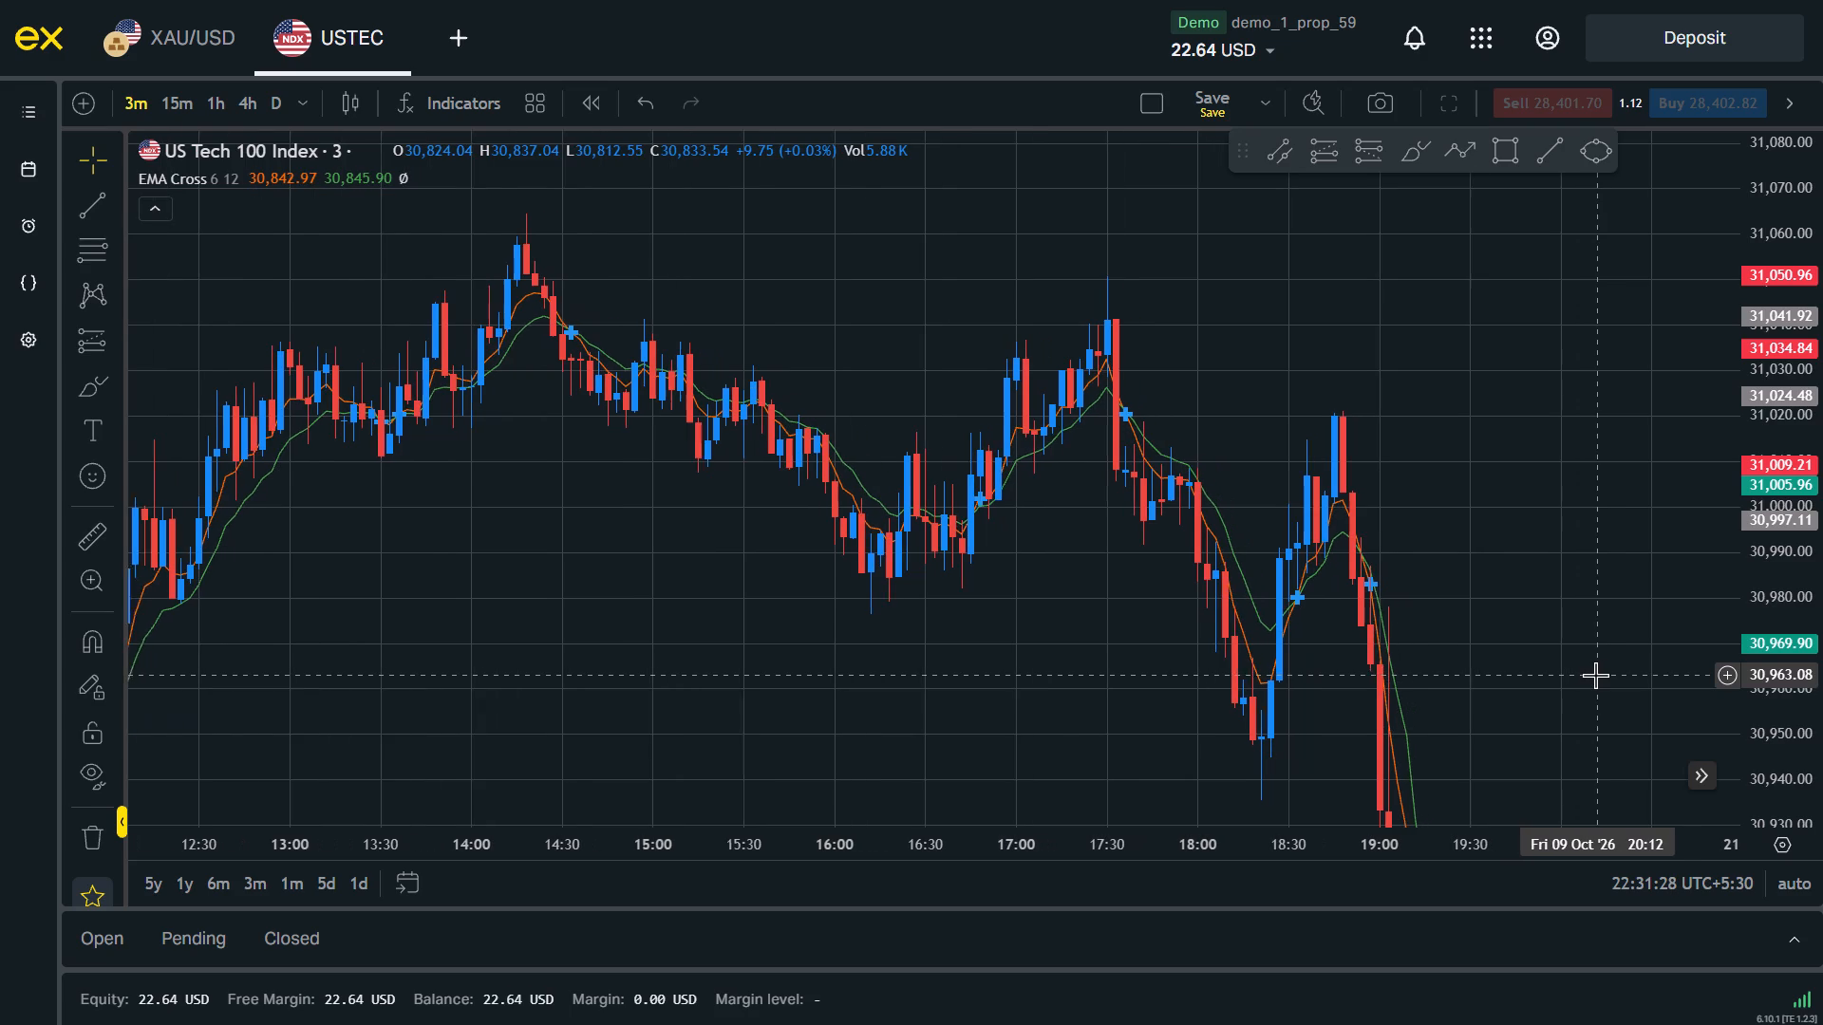
scroll(1595, 675, "up", 1)
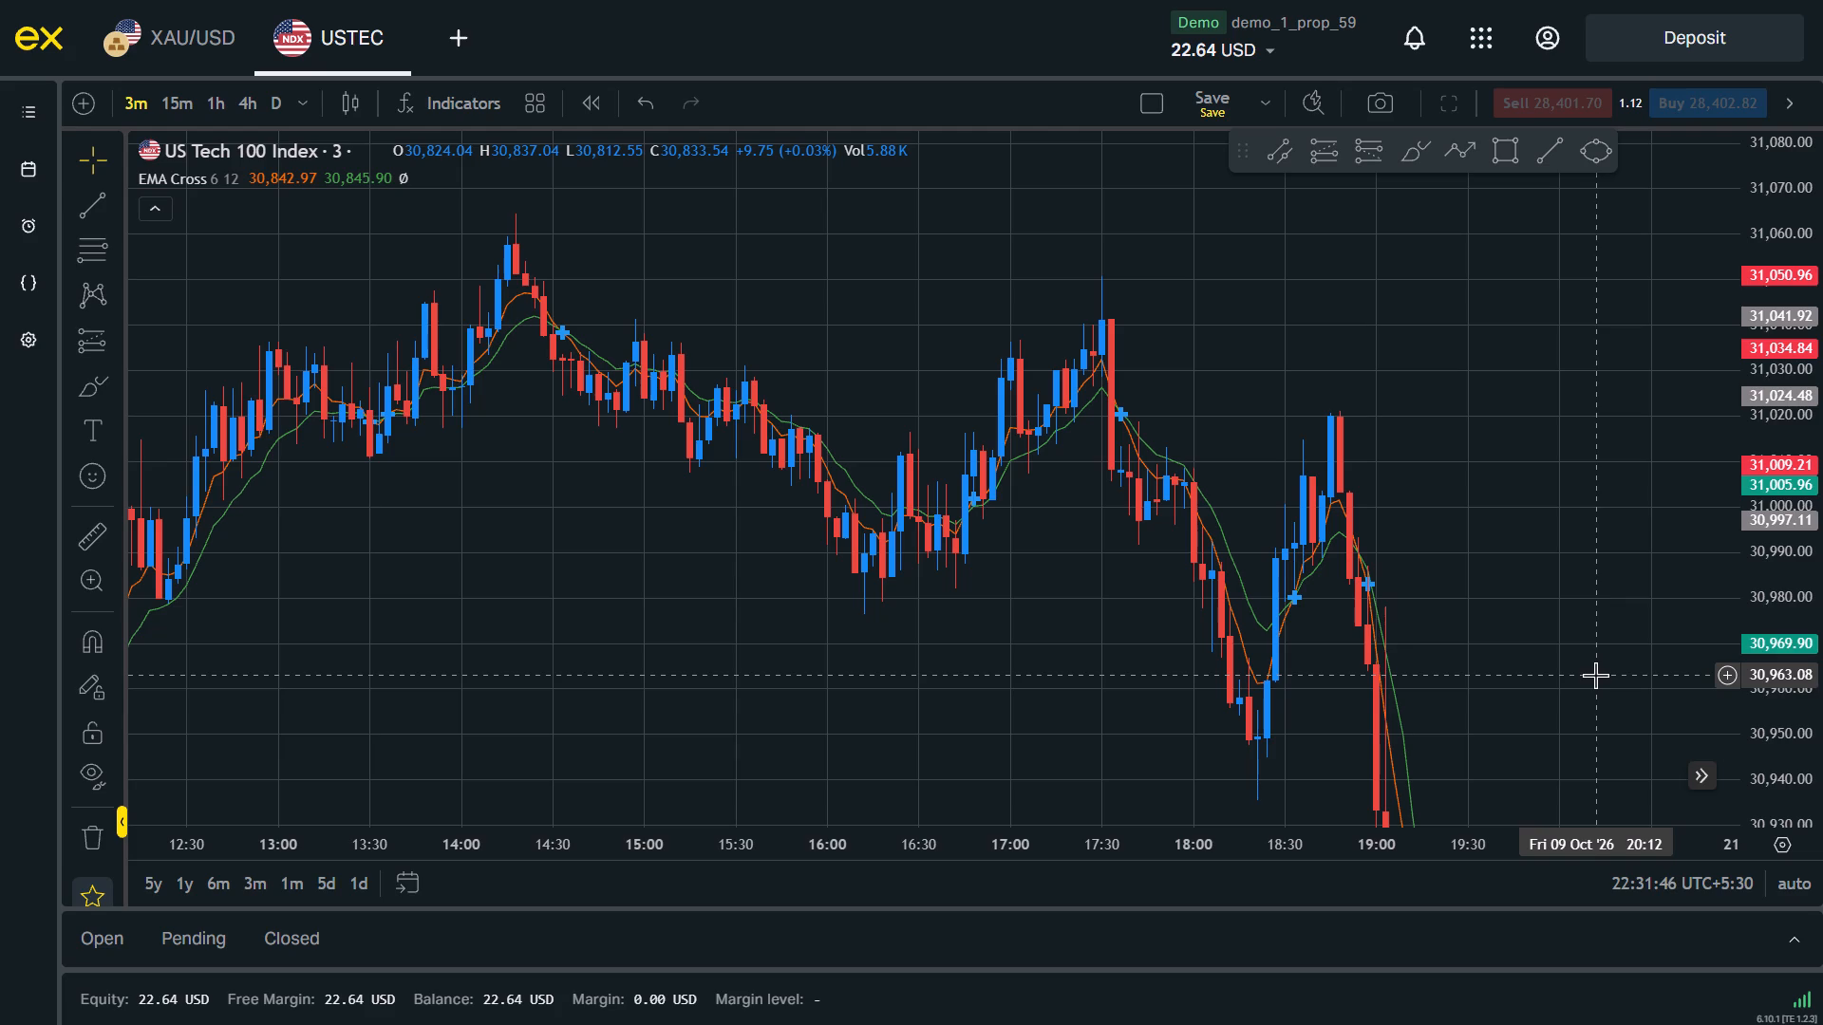
scroll(1595, 675, "up", 1)
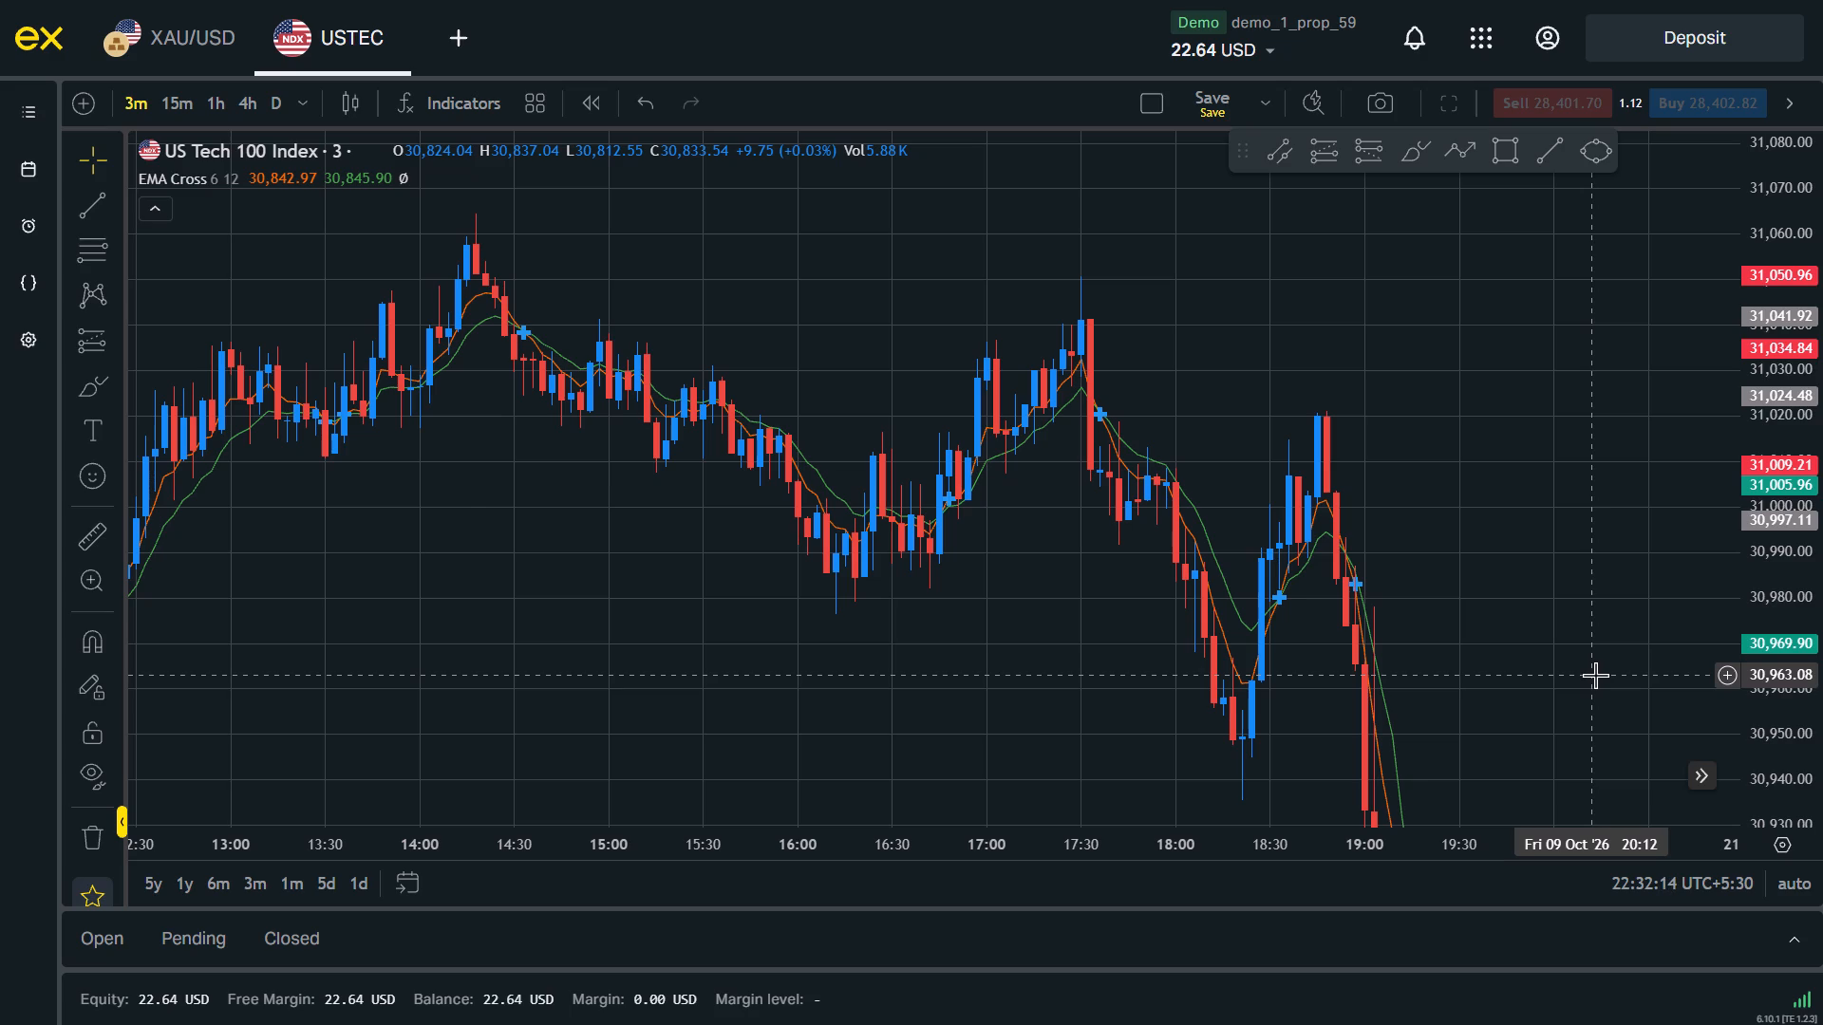
scroll(1595, 675, "down", 1)
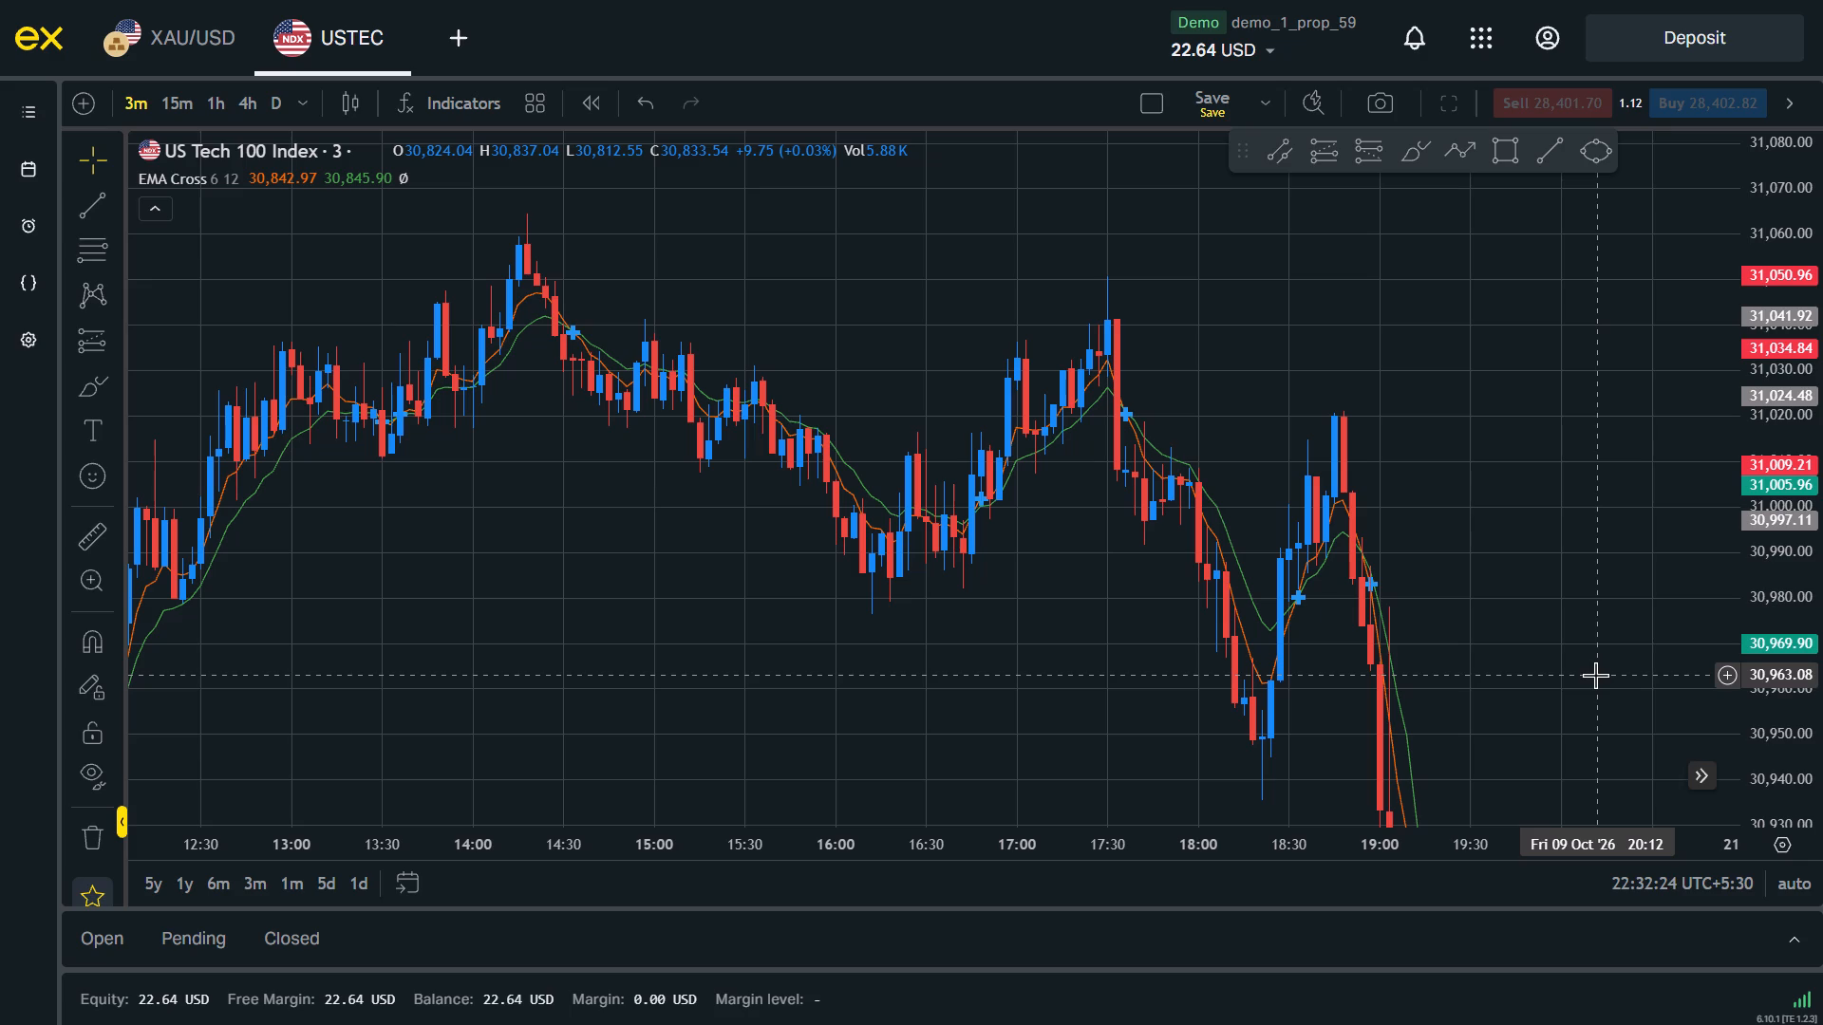
scroll(1595, 675, "up", 2)
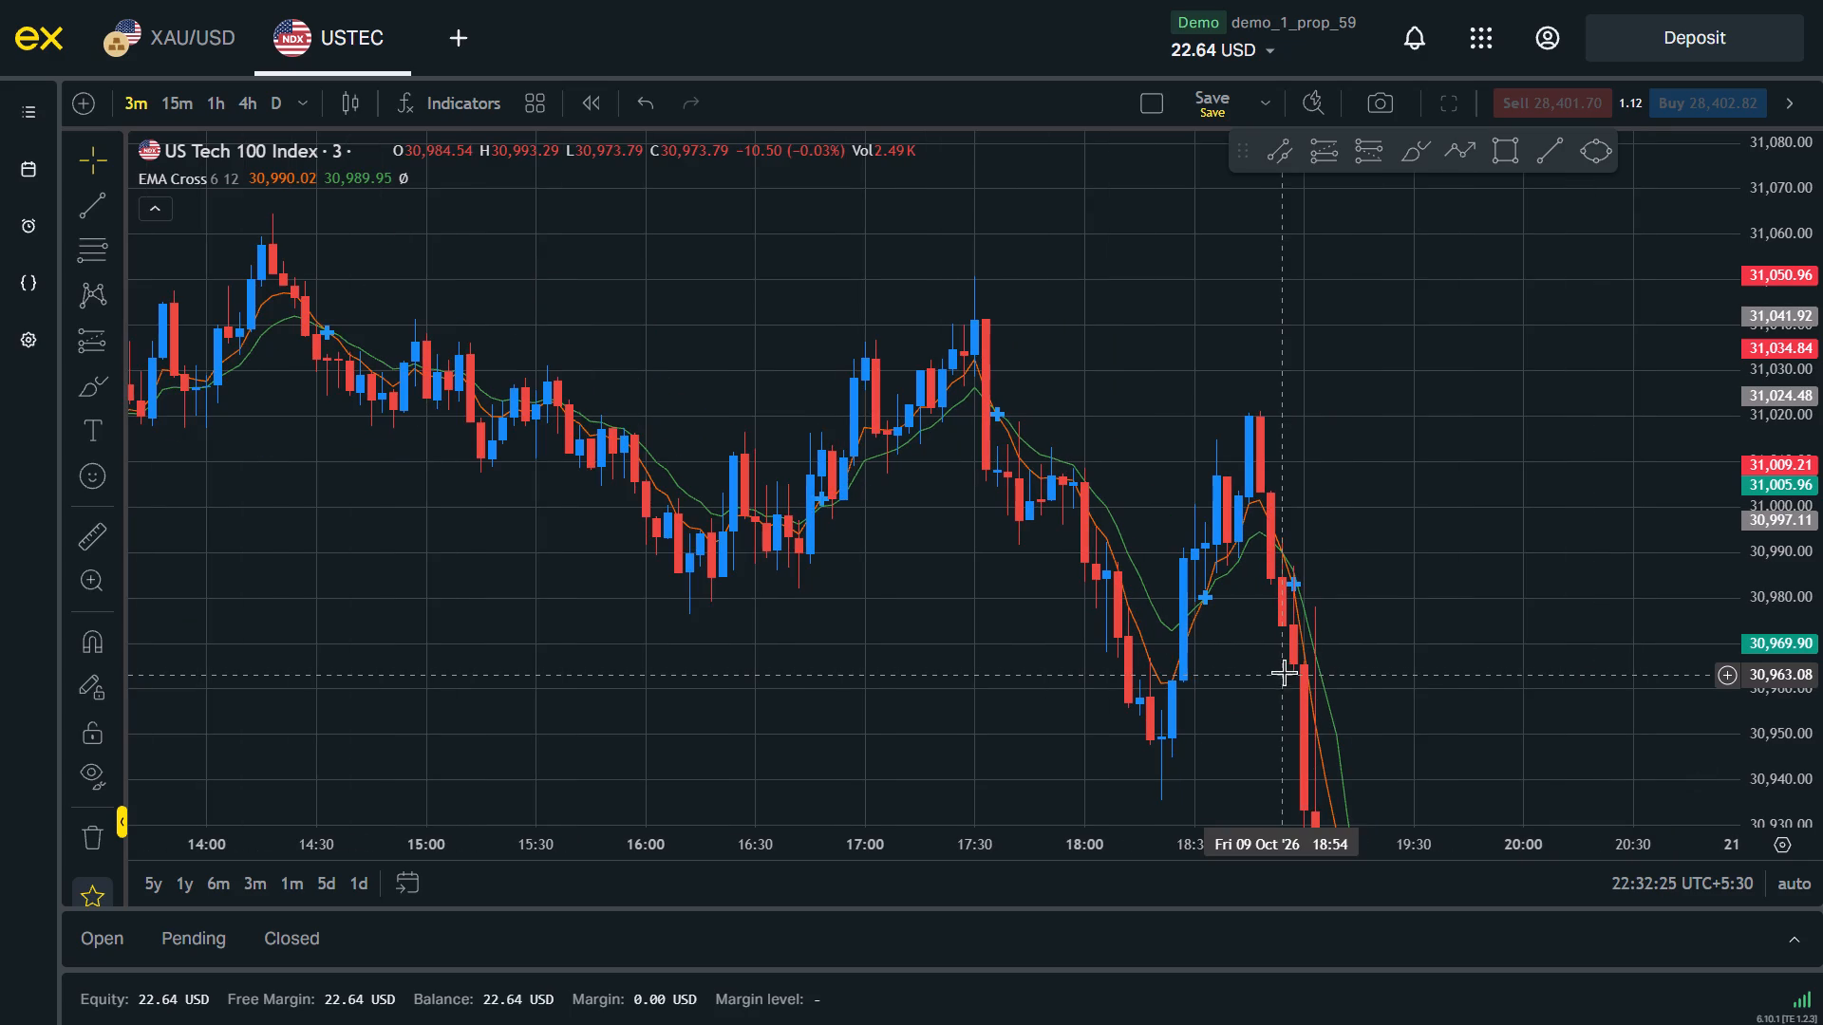
scroll(652, 543, "down", 9)
scroll(950, 567, "up", 5)
left_click_drag(1822, 522, 1804, 326)
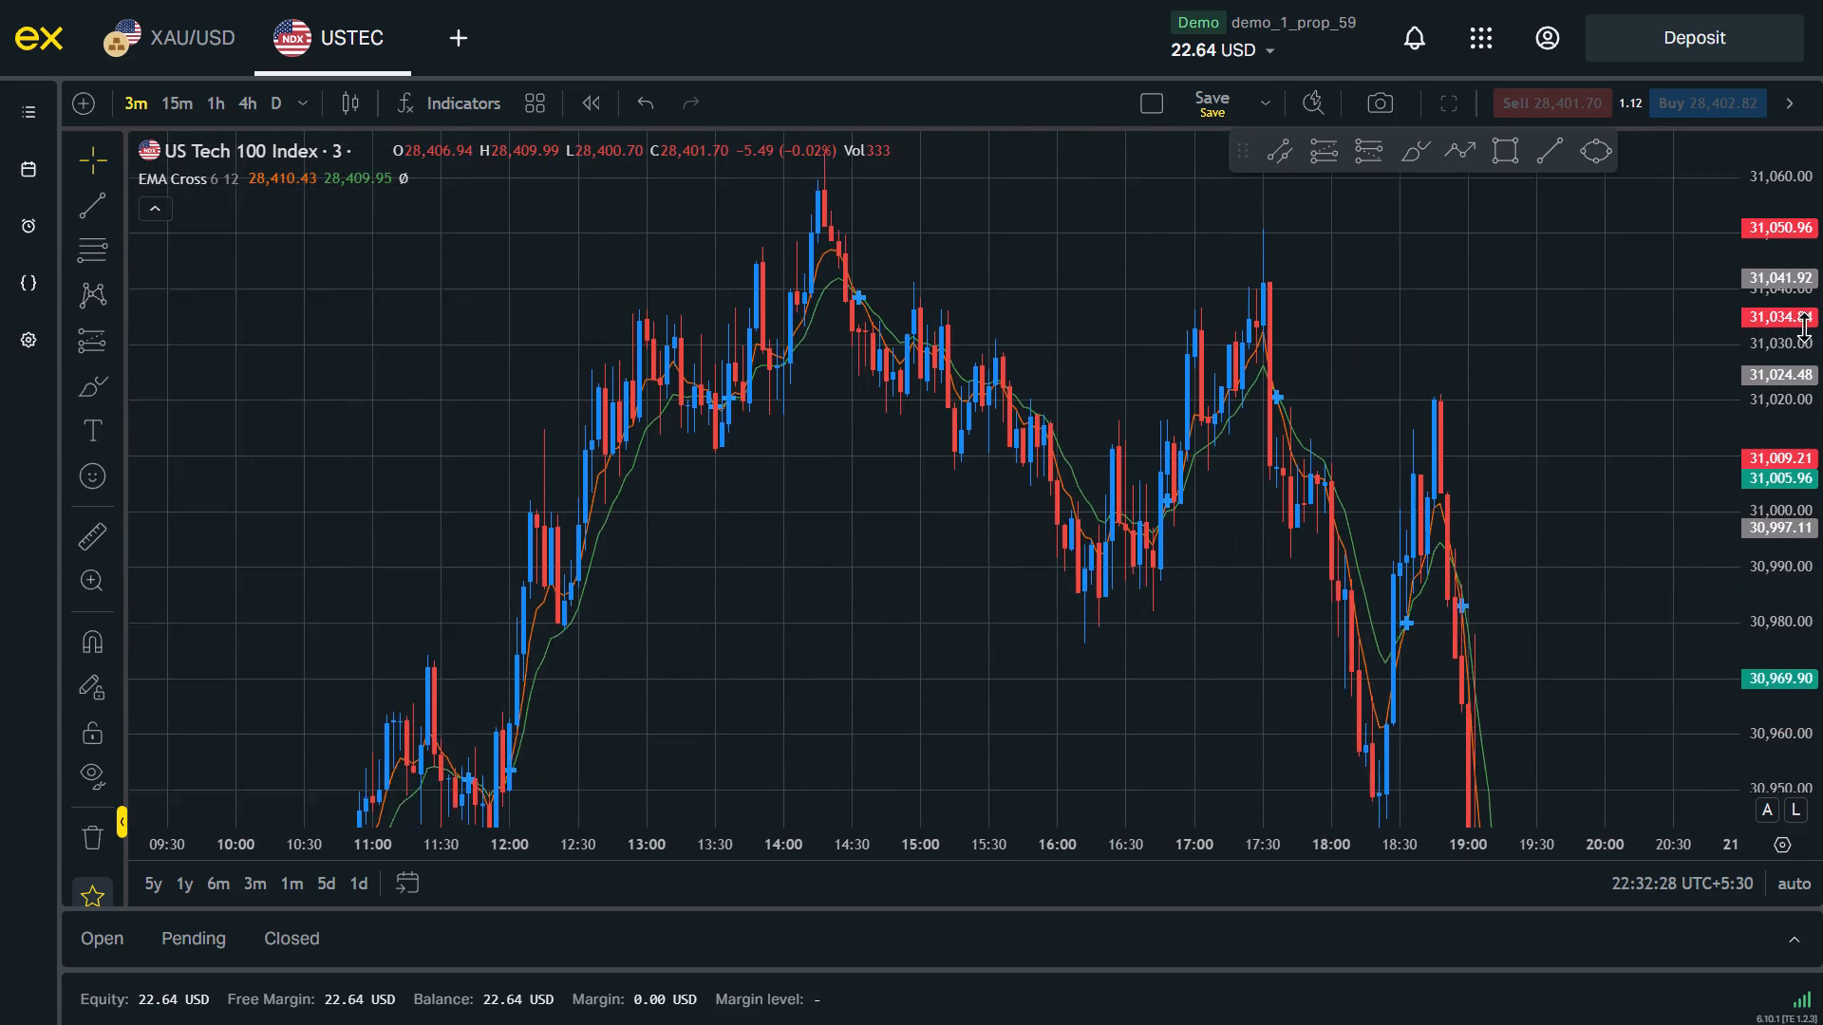
left_click_drag(1804, 326, 1803, 325)
left_click_drag(1512, 381, 1460, 571)
Look over the whole 9 October session on the USTEC 3-minute chart, from the early-morning rise to the evening drop.
scroll(1224, 671, "down", 4)
left_click_drag(1050, 738, 1306, 208)
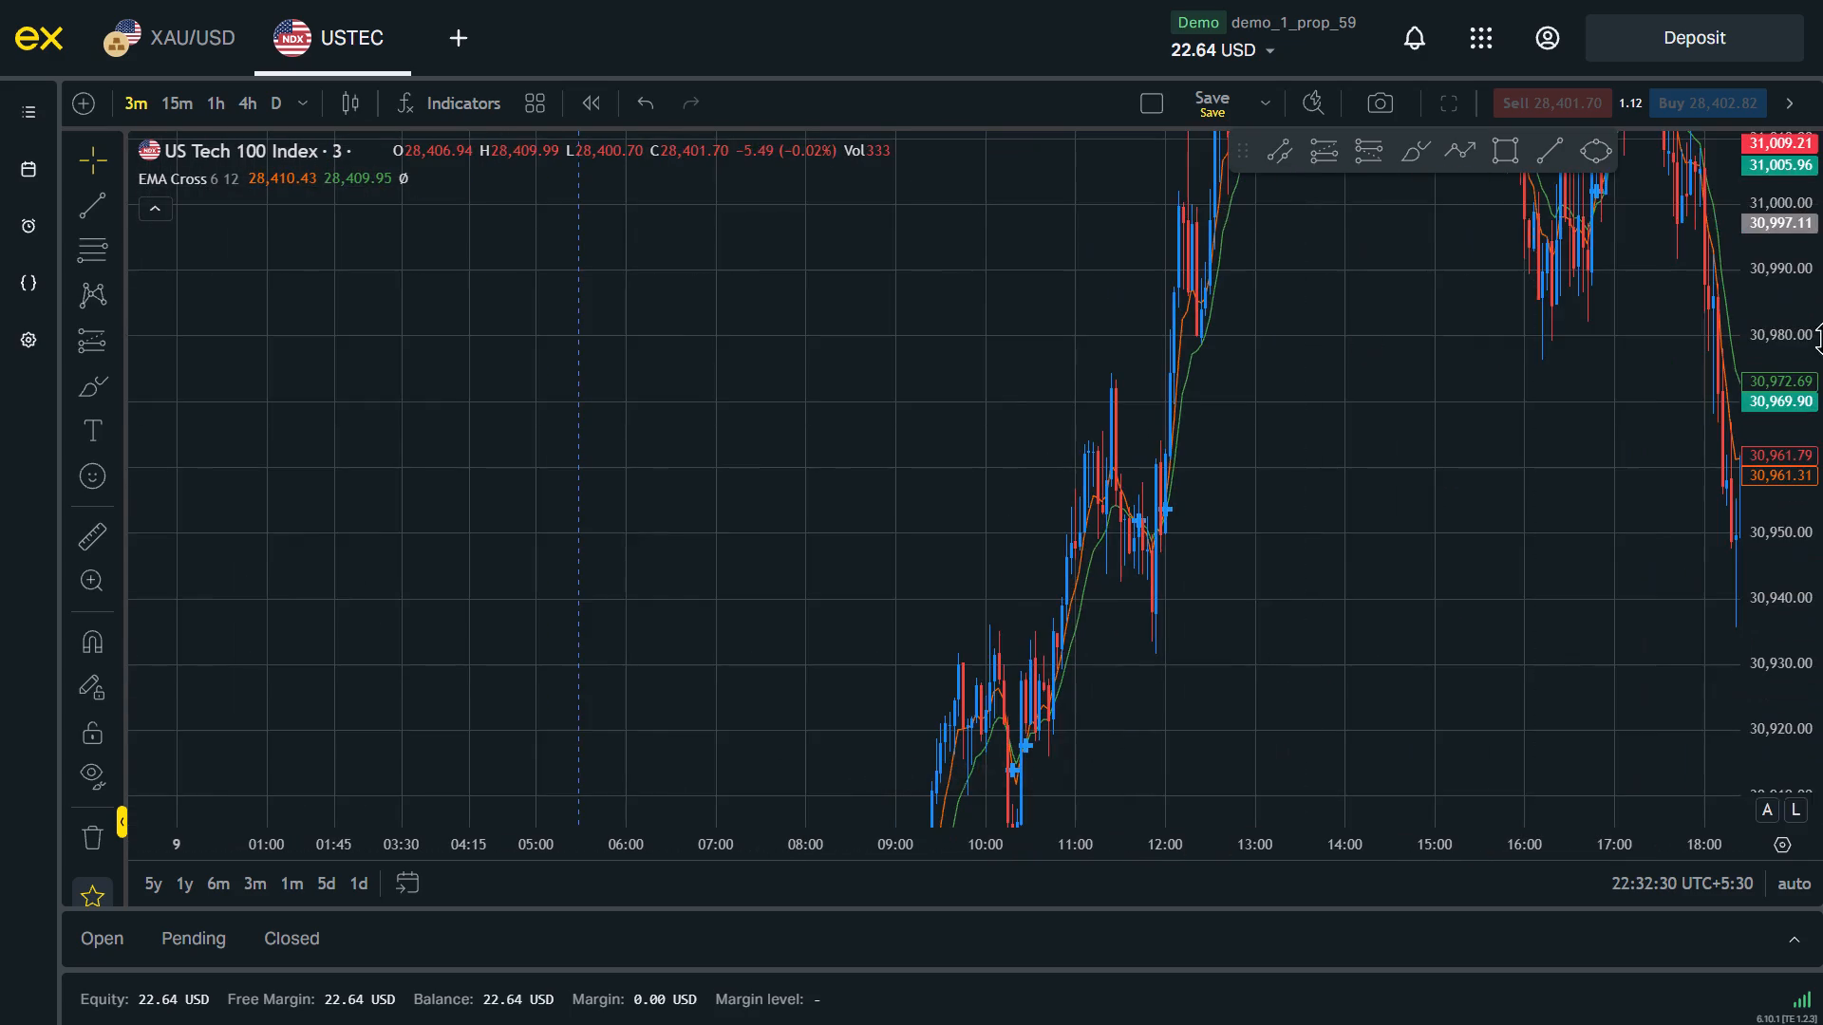
left_click_drag(1822, 347, 1818, 659)
left_click_drag(1013, 632, 1569, 254)
scroll(1172, 543, "up", 4)
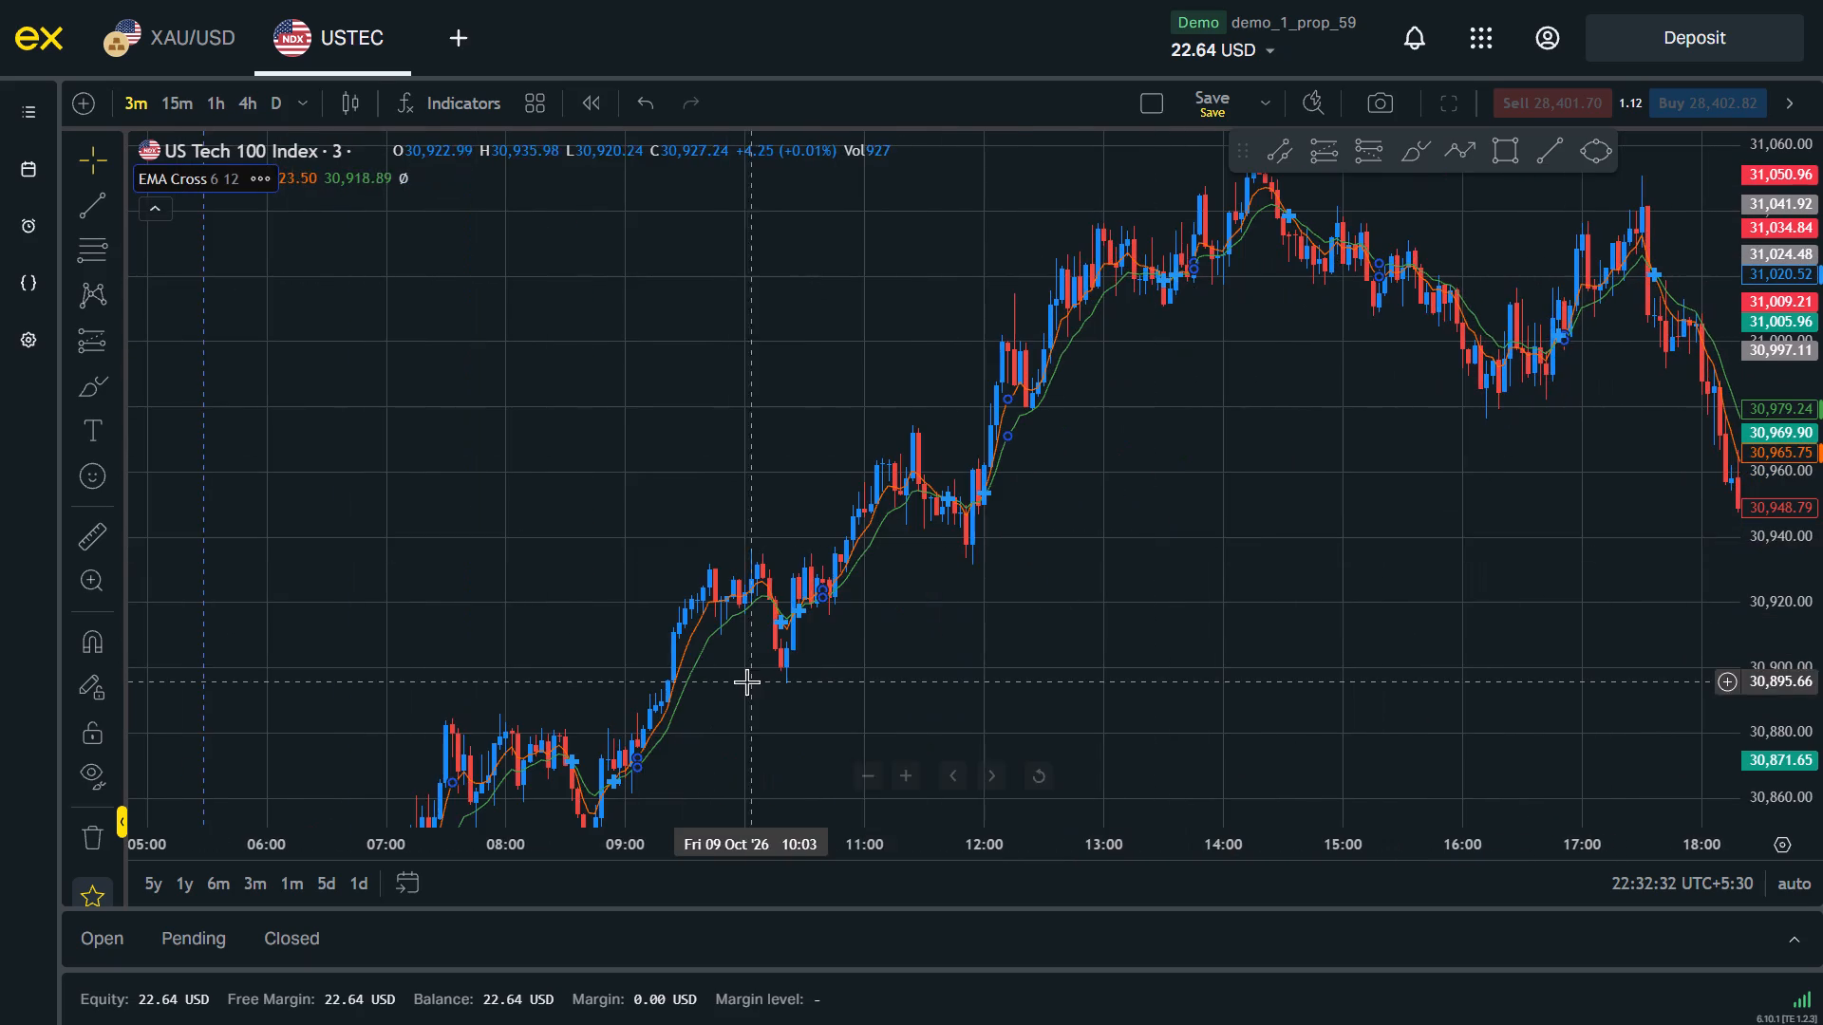
left_click_drag(742, 682, 1416, 383)
left_click_drag(1362, 497, 1123, 665)
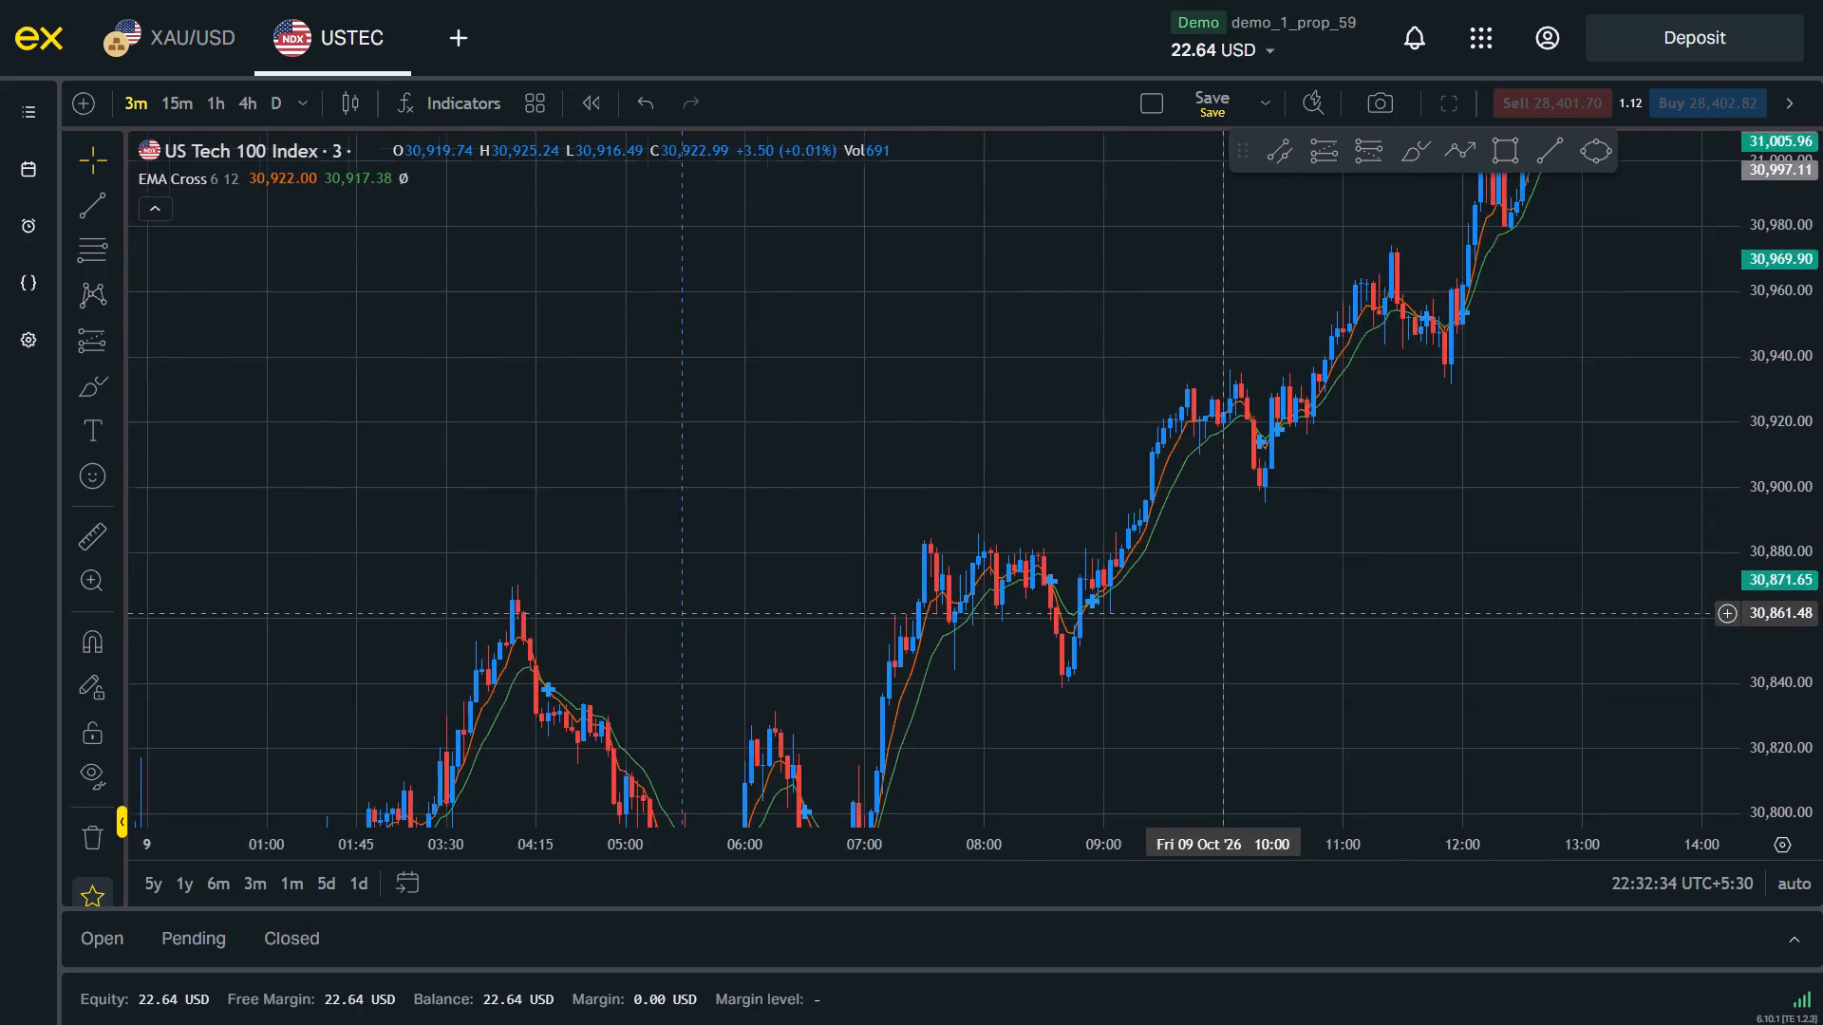
left_click_drag(1123, 665, 783, 774)
left_click_drag(1441, 457, 613, 613)
scroll(1010, 574, "down", 5)
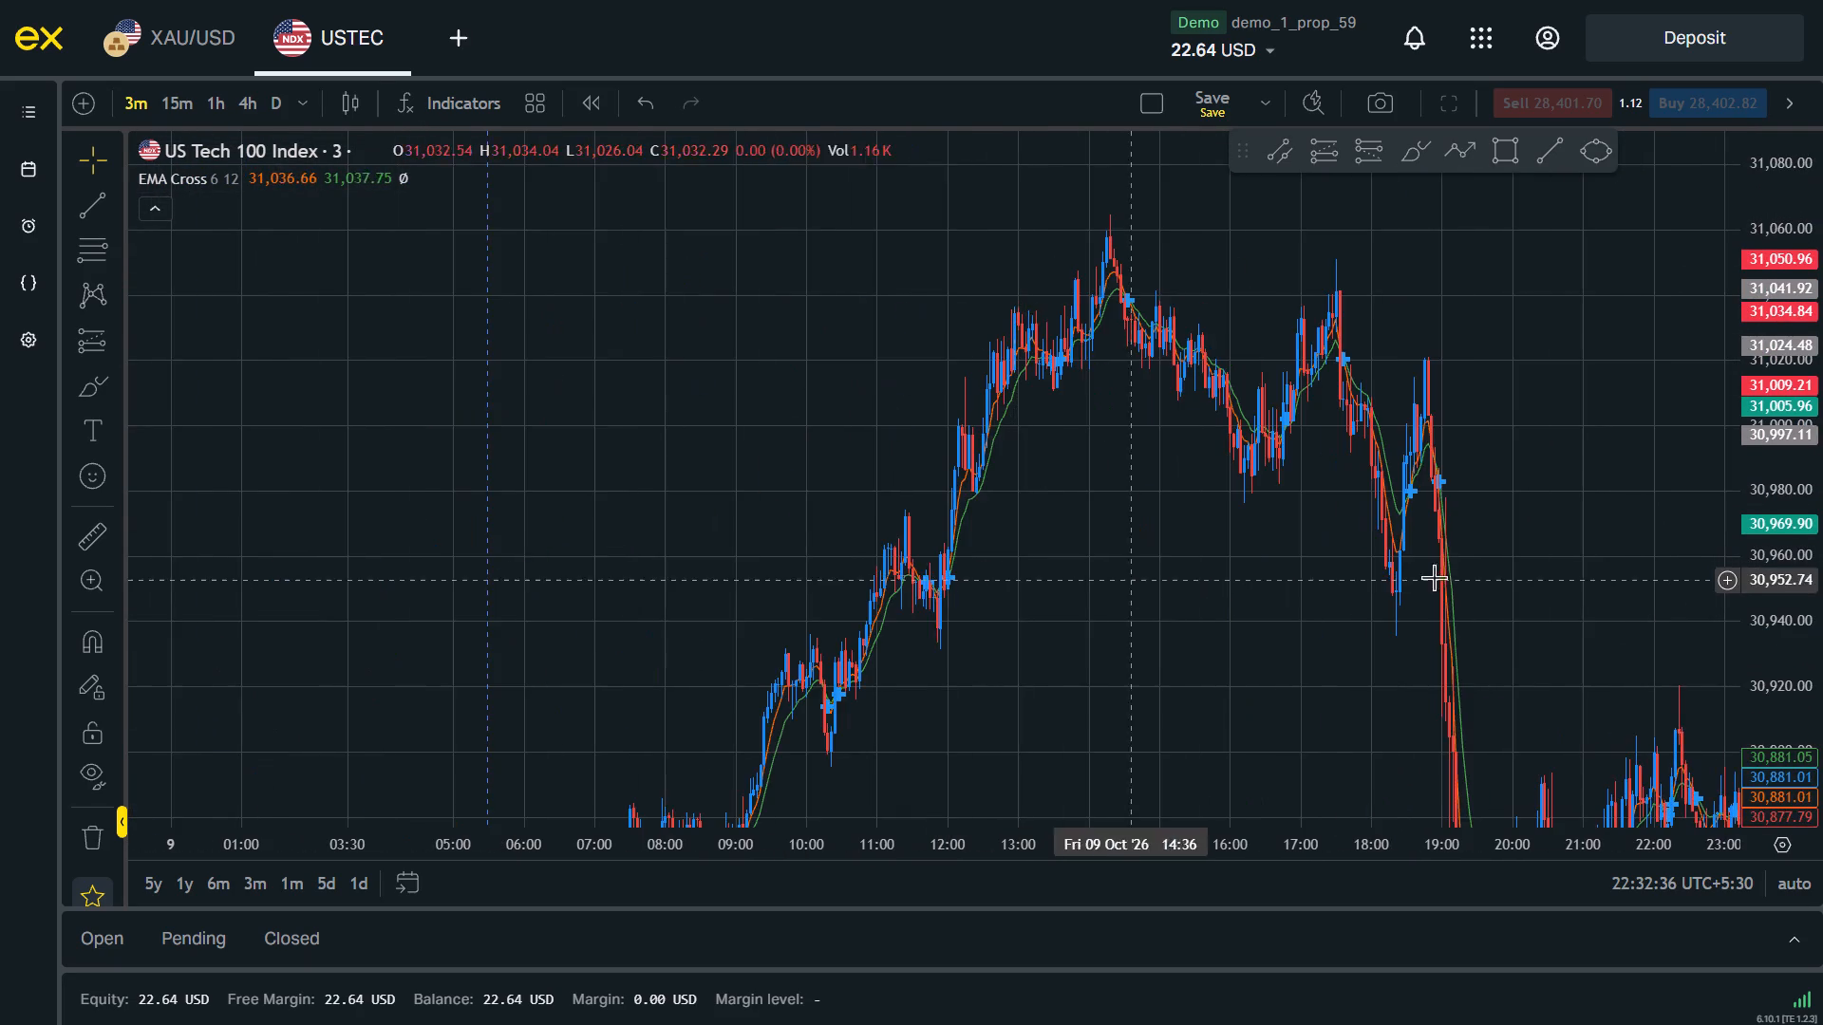
left_click_drag(1822, 237, 1822, 706)
left_click_drag(1442, 673, 669, 573)
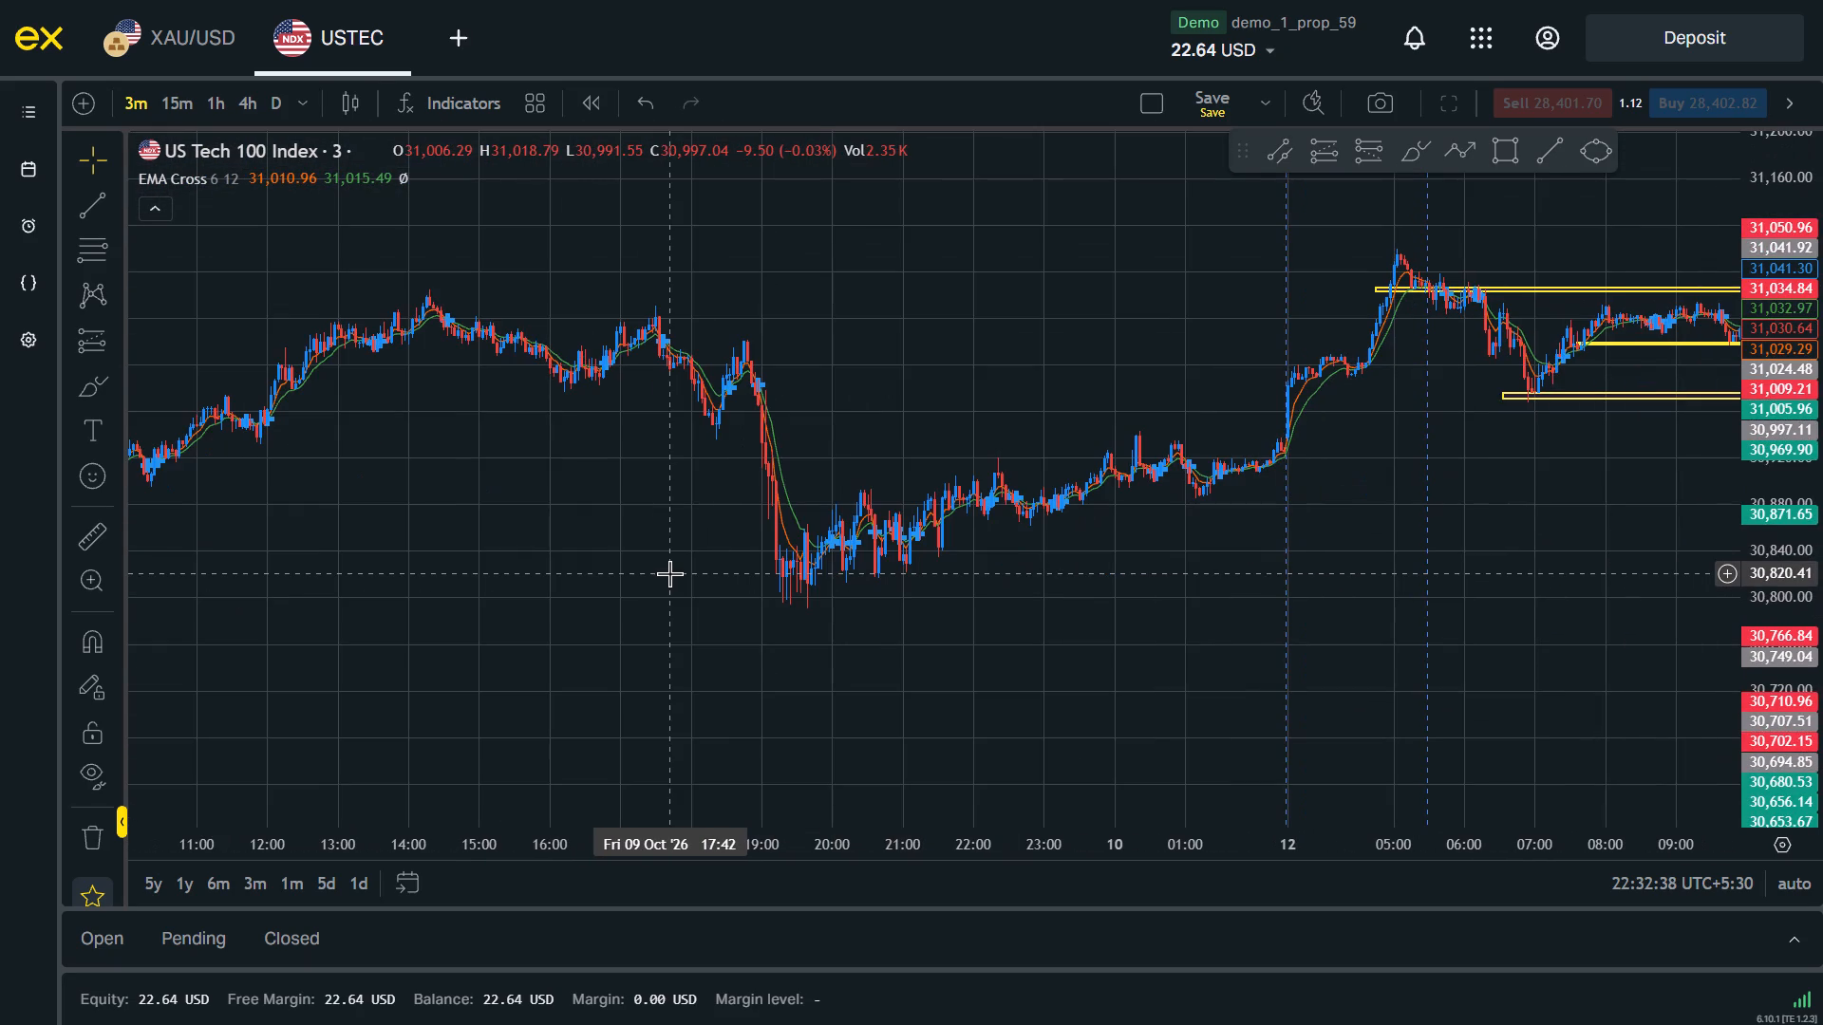
Return to 12 October on the USTEC 3-minute chart and re-examine its marked zones and three short-position drawings.
scroll(742, 575, "down", 6)
left_click_drag(1594, 576, 476, 694)
scroll(472, 692, "up", 6)
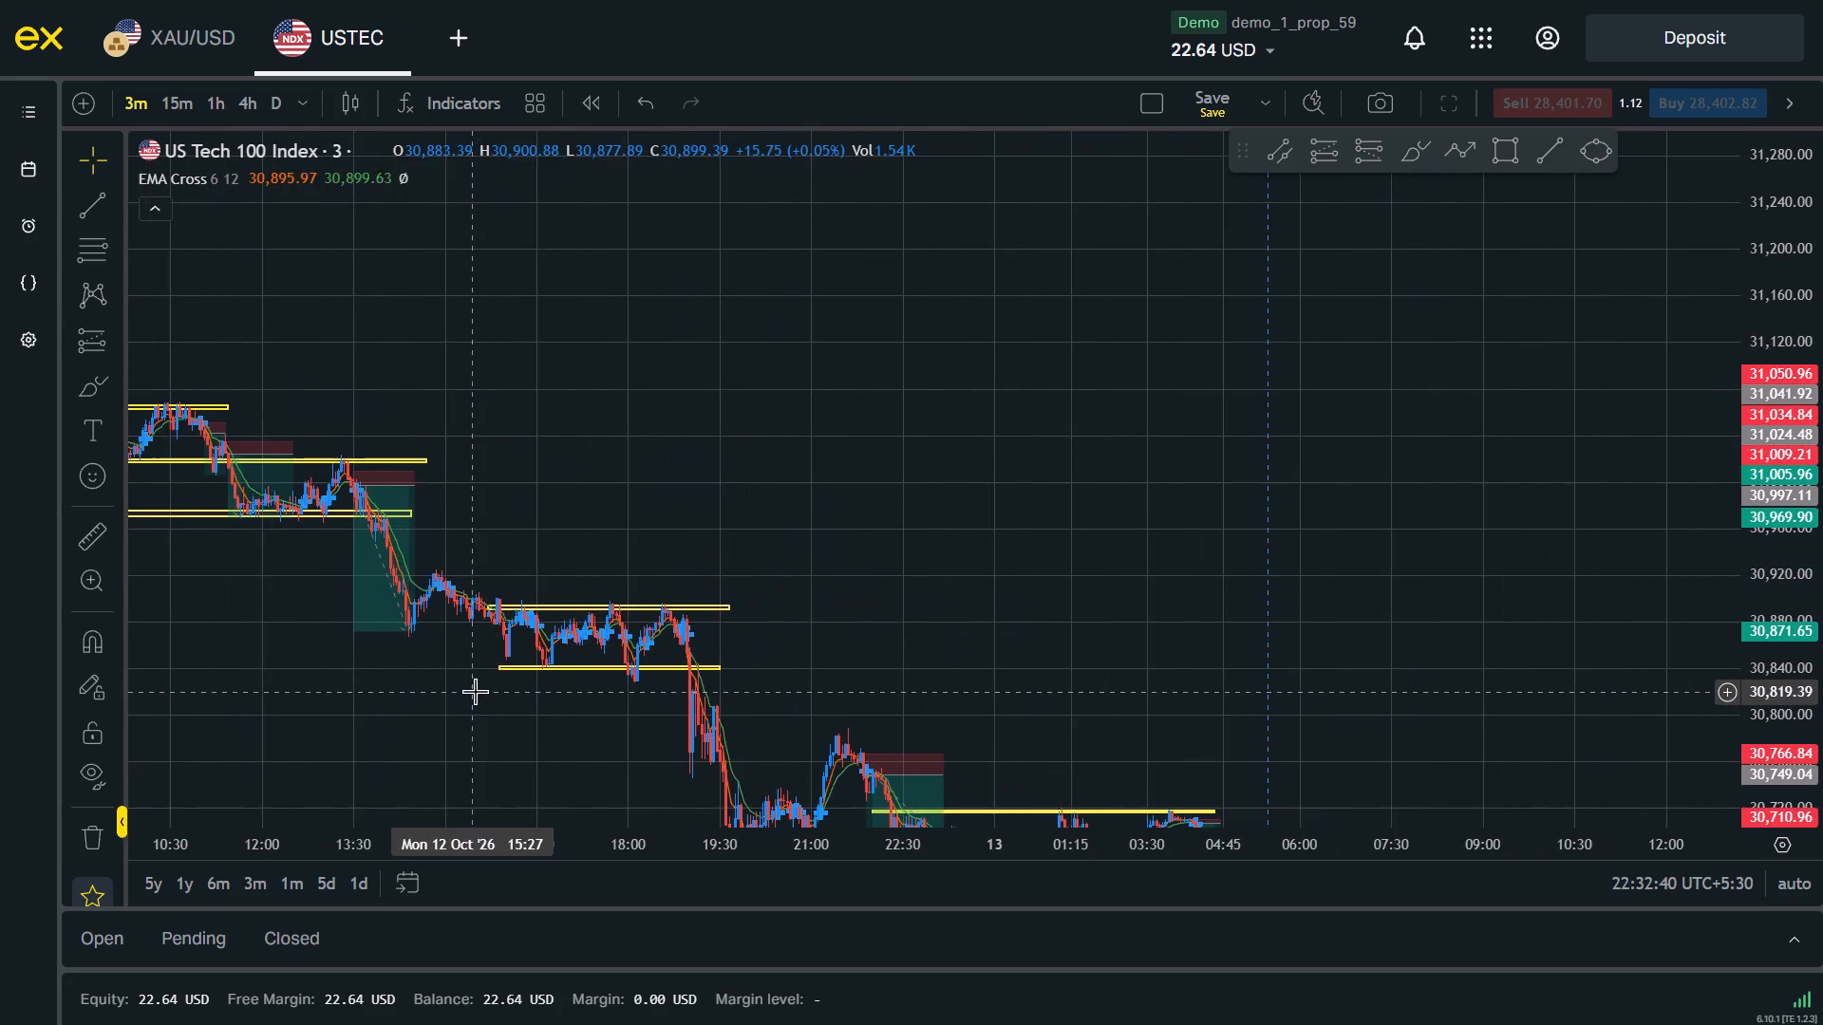
left_click_drag(186, 686, 1395, 599)
scroll(1296, 611, "up", 8)
left_click_drag(1822, 869, 1770, 64)
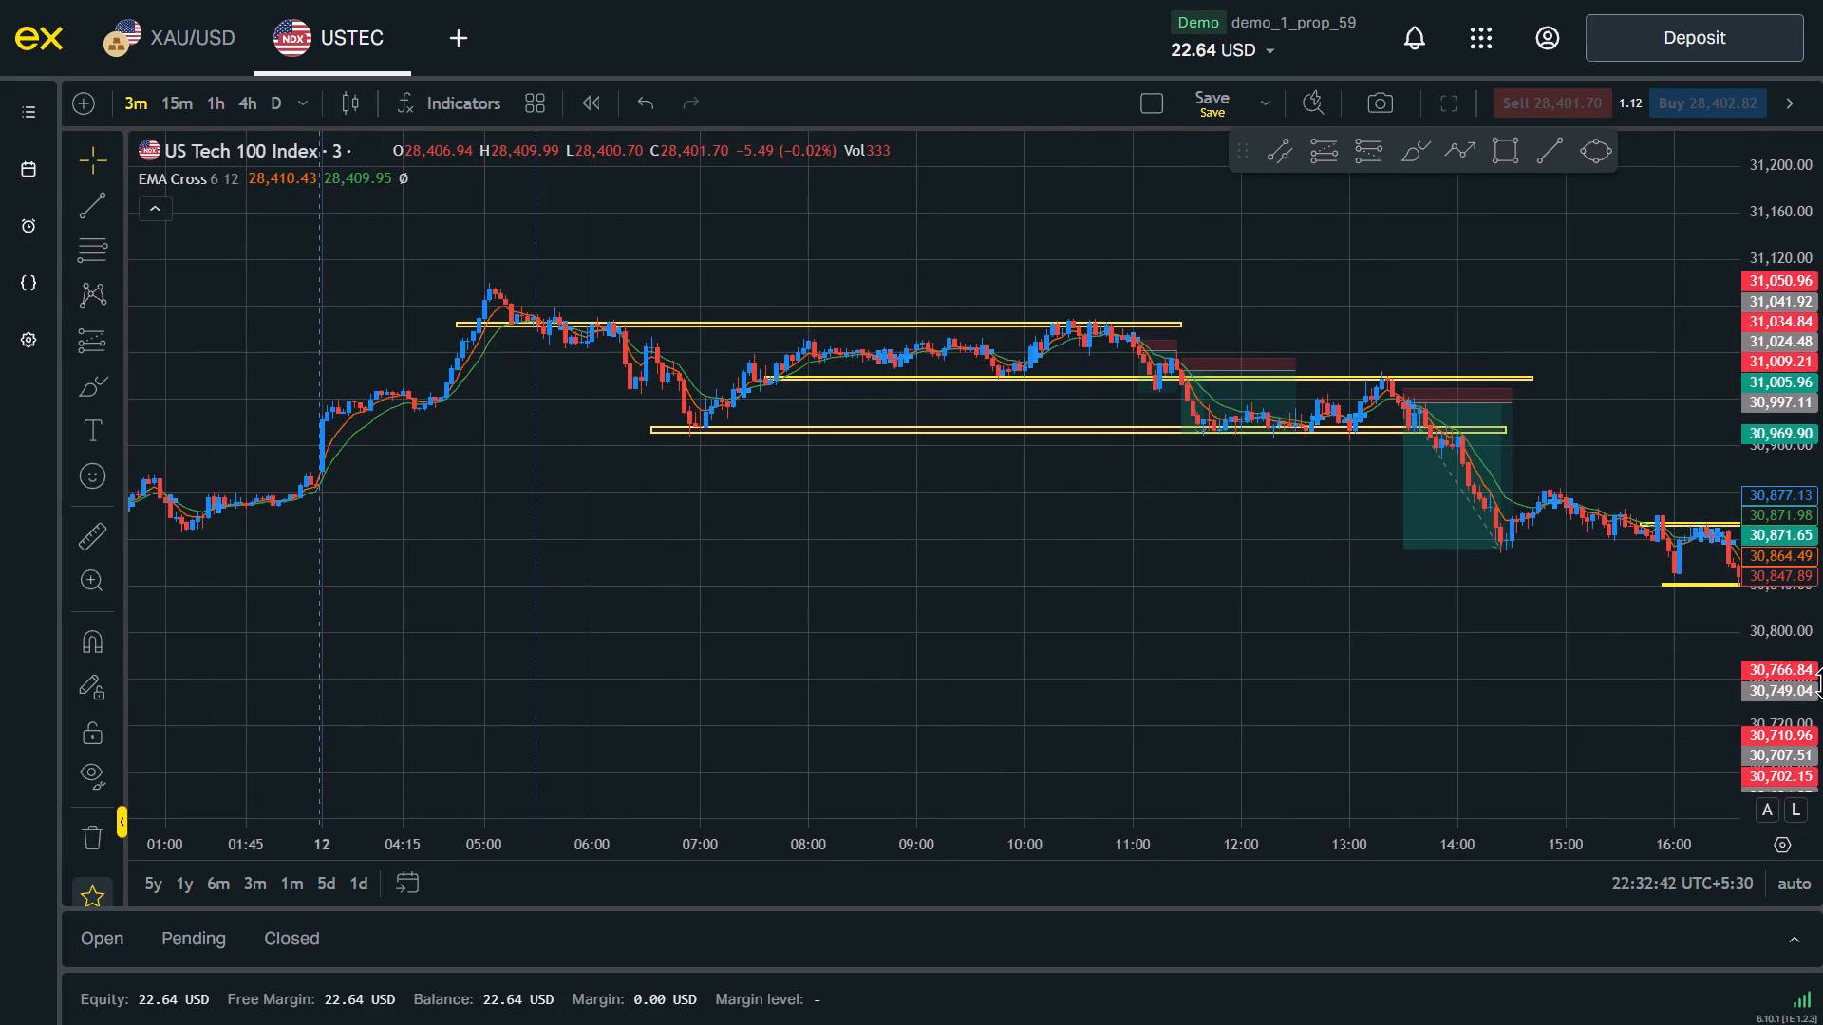
left_click_drag(1822, 750, 1788, 0)
left_click_drag(1326, 456, 1324, 908)
scroll(986, 606, "up", 4)
left_click_drag(815, 560, 877, 645)
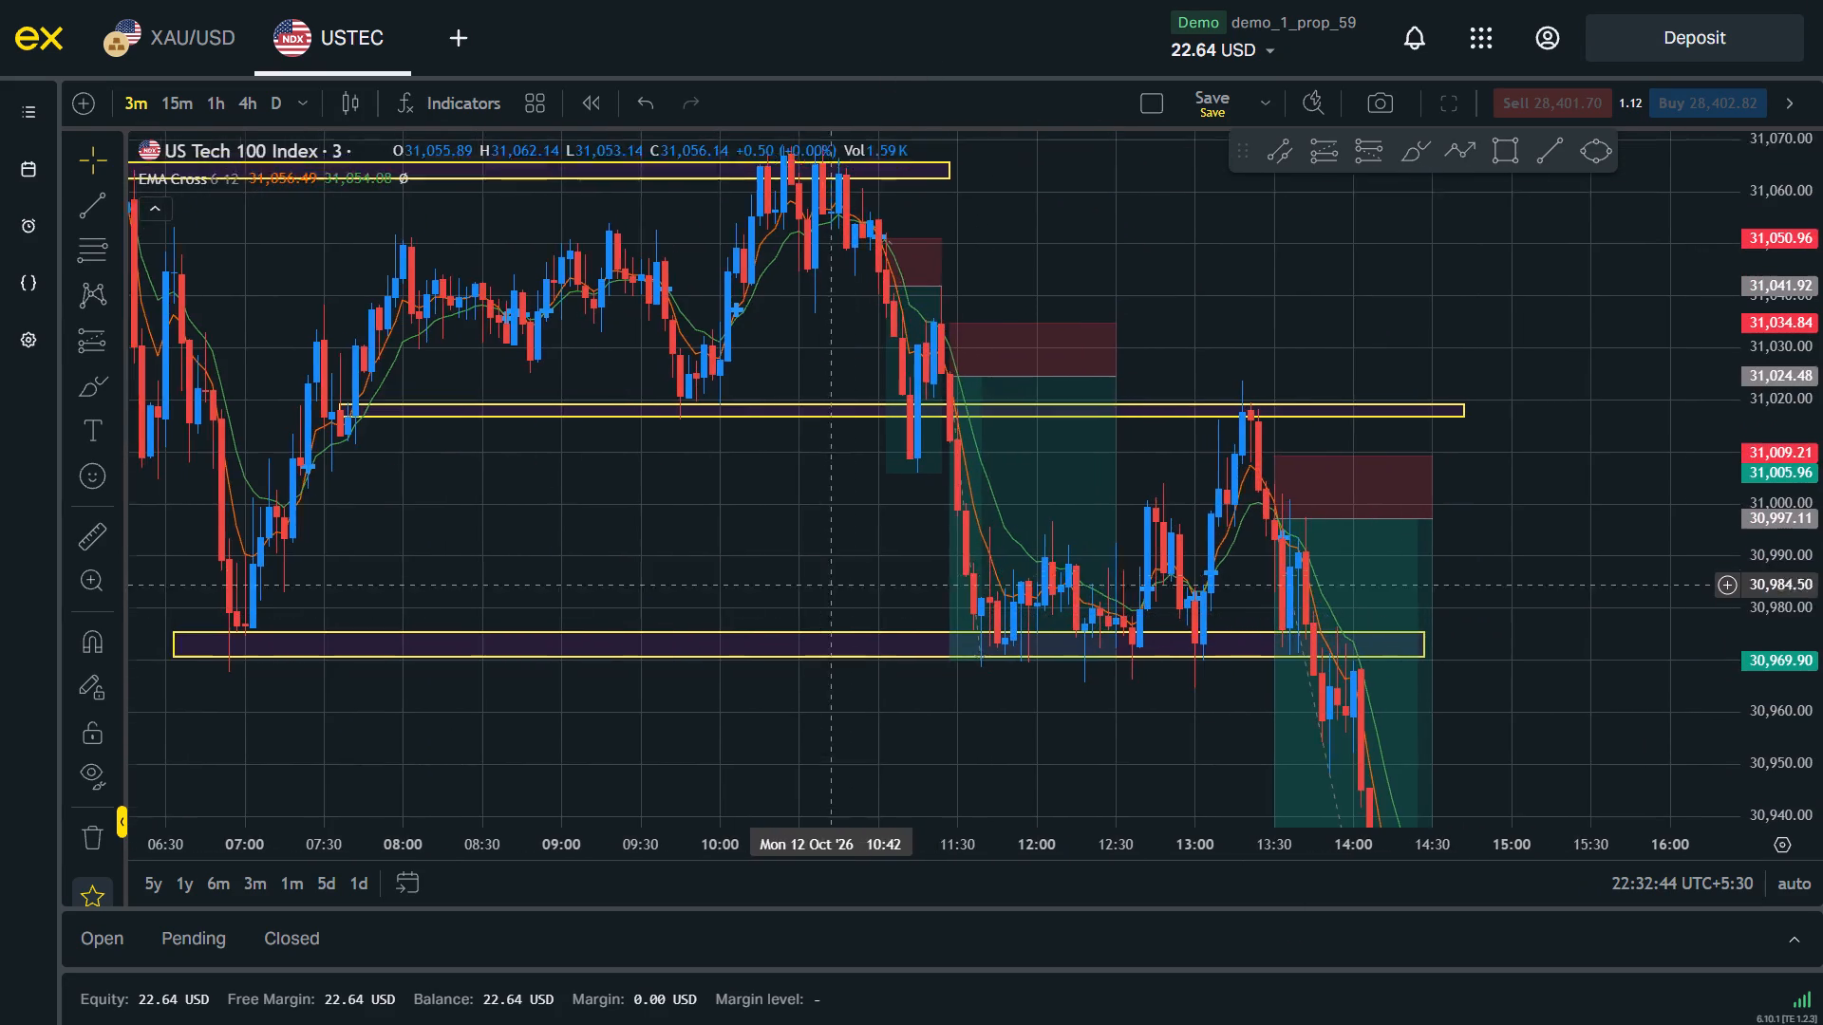
left_click_drag(877, 645, 1009, 727)
scroll(1018, 729, "up", 3)
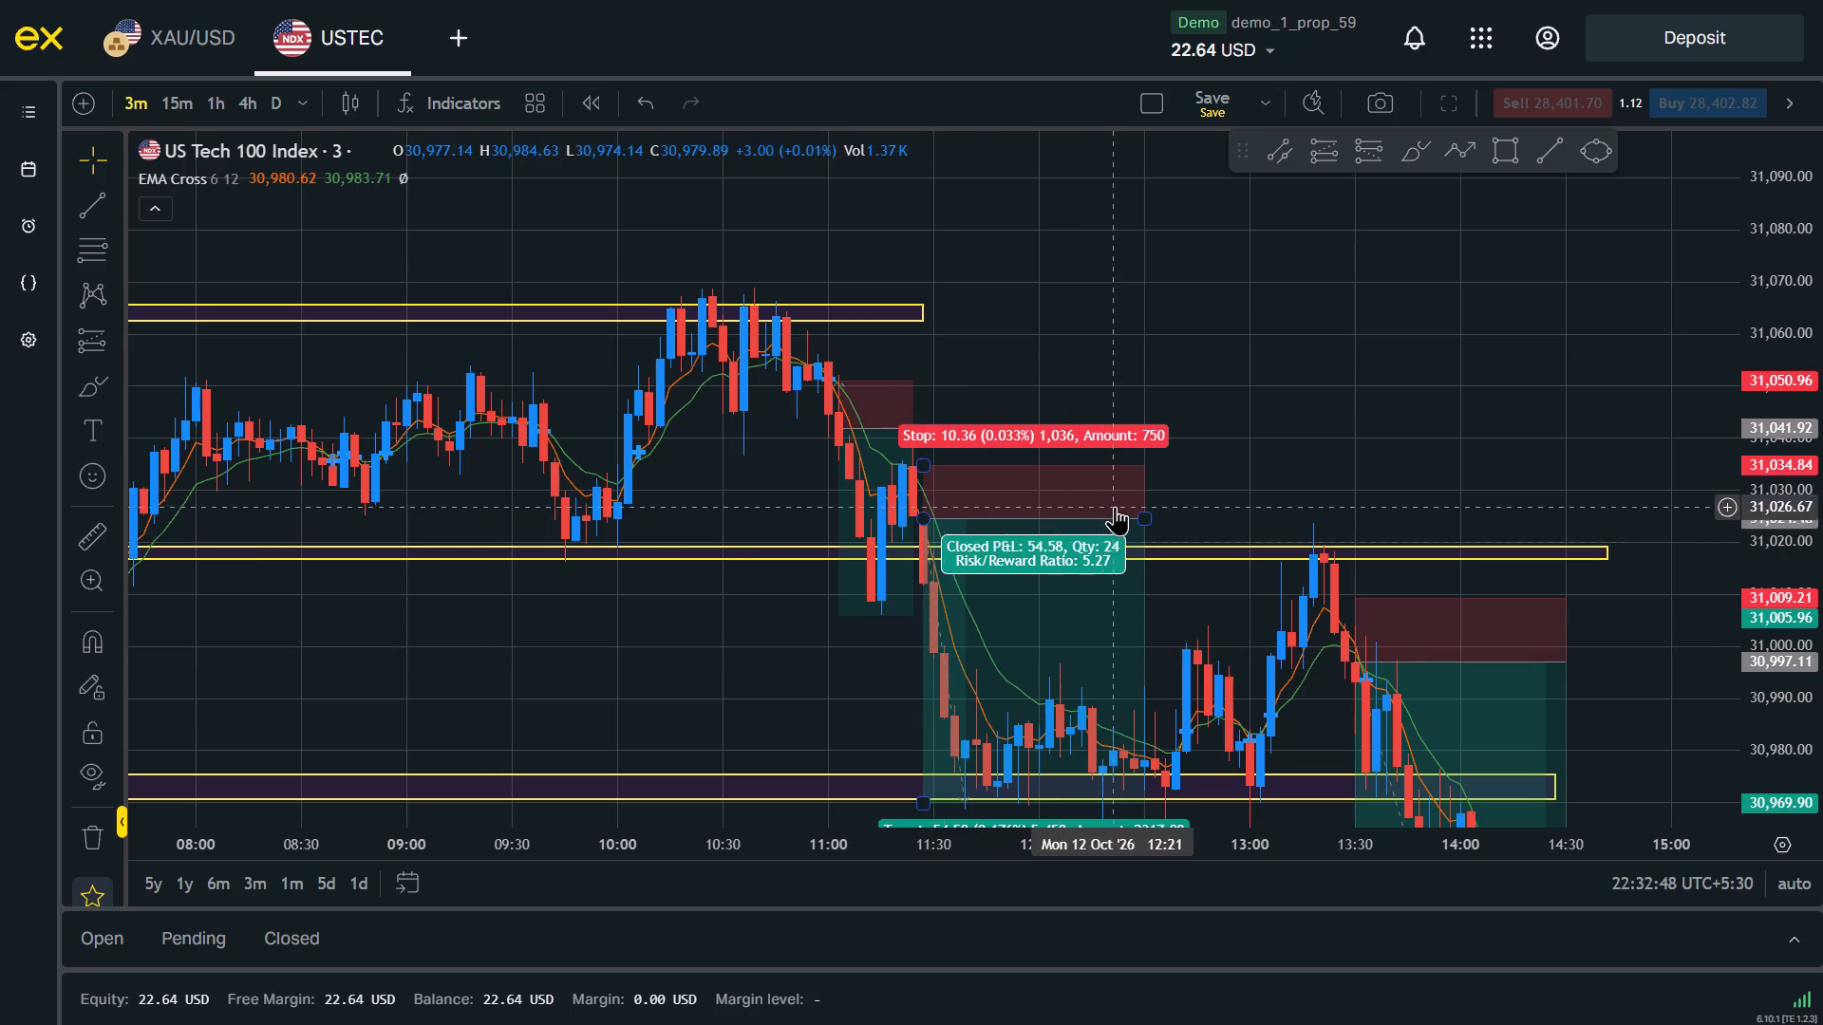
scroll(1472, 442, "down", 1)
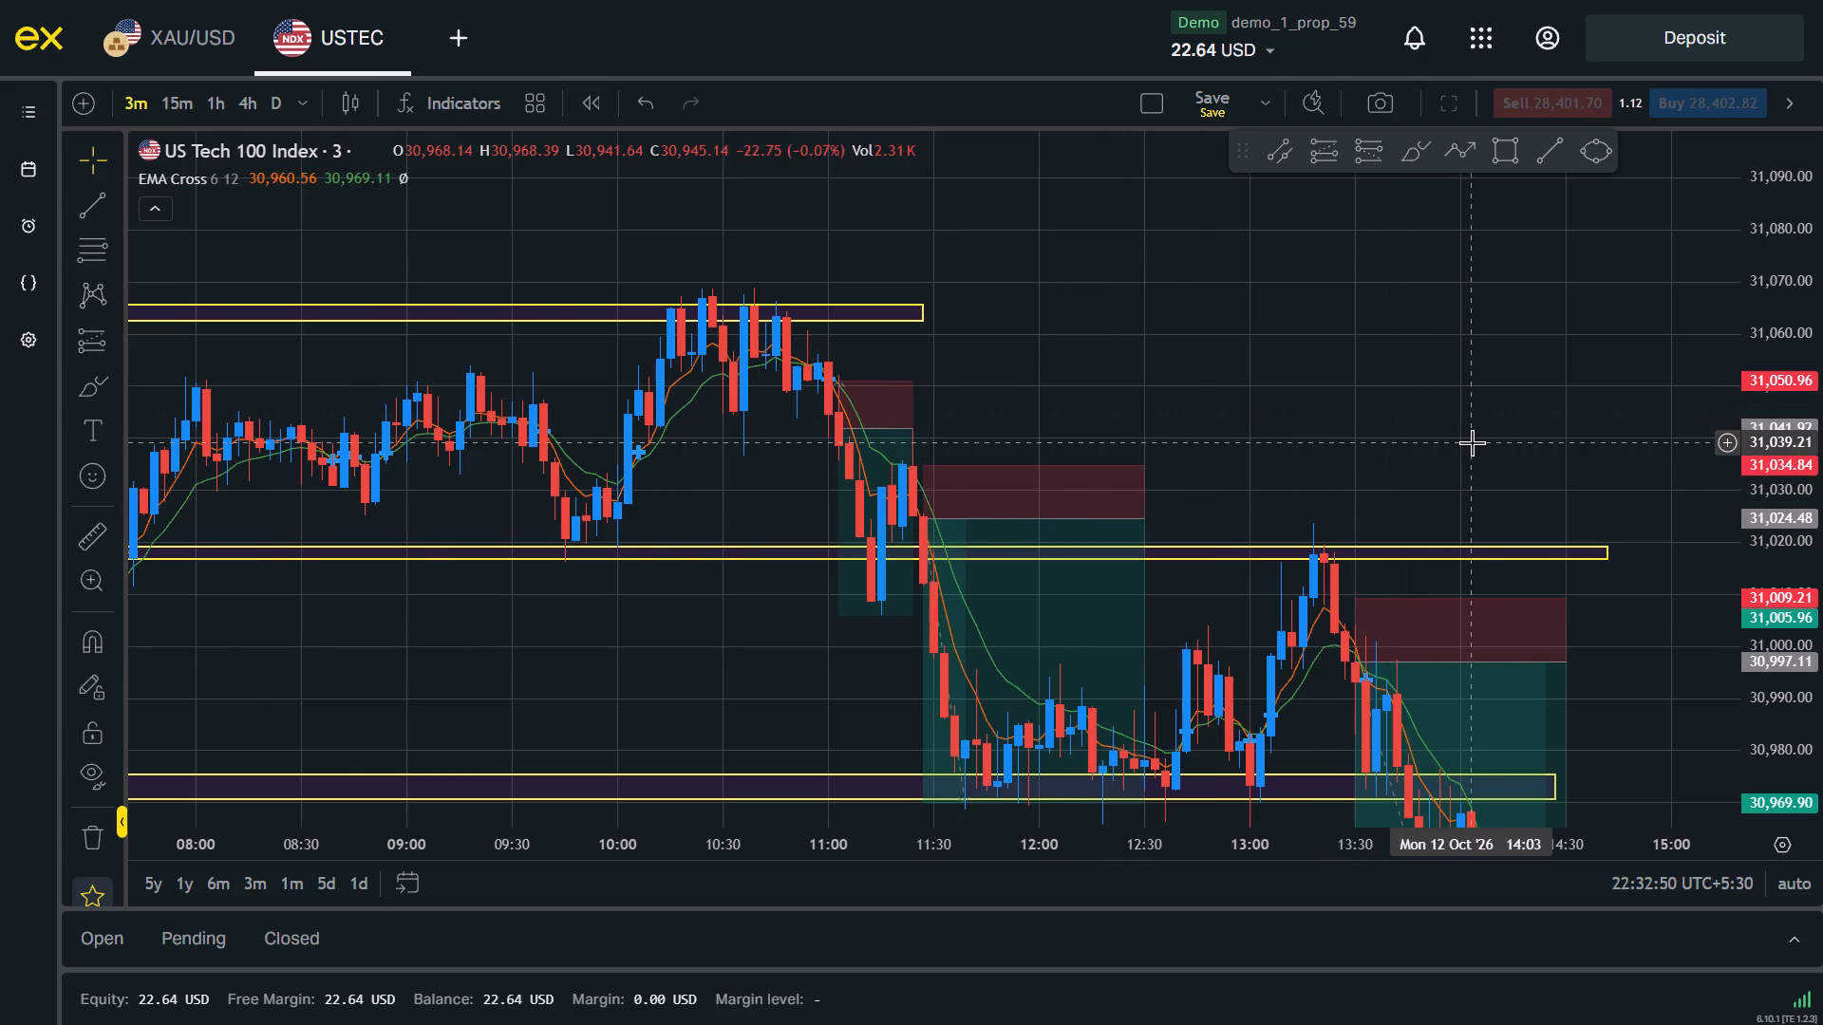
left_click_drag(1502, 442, 1338, 367)
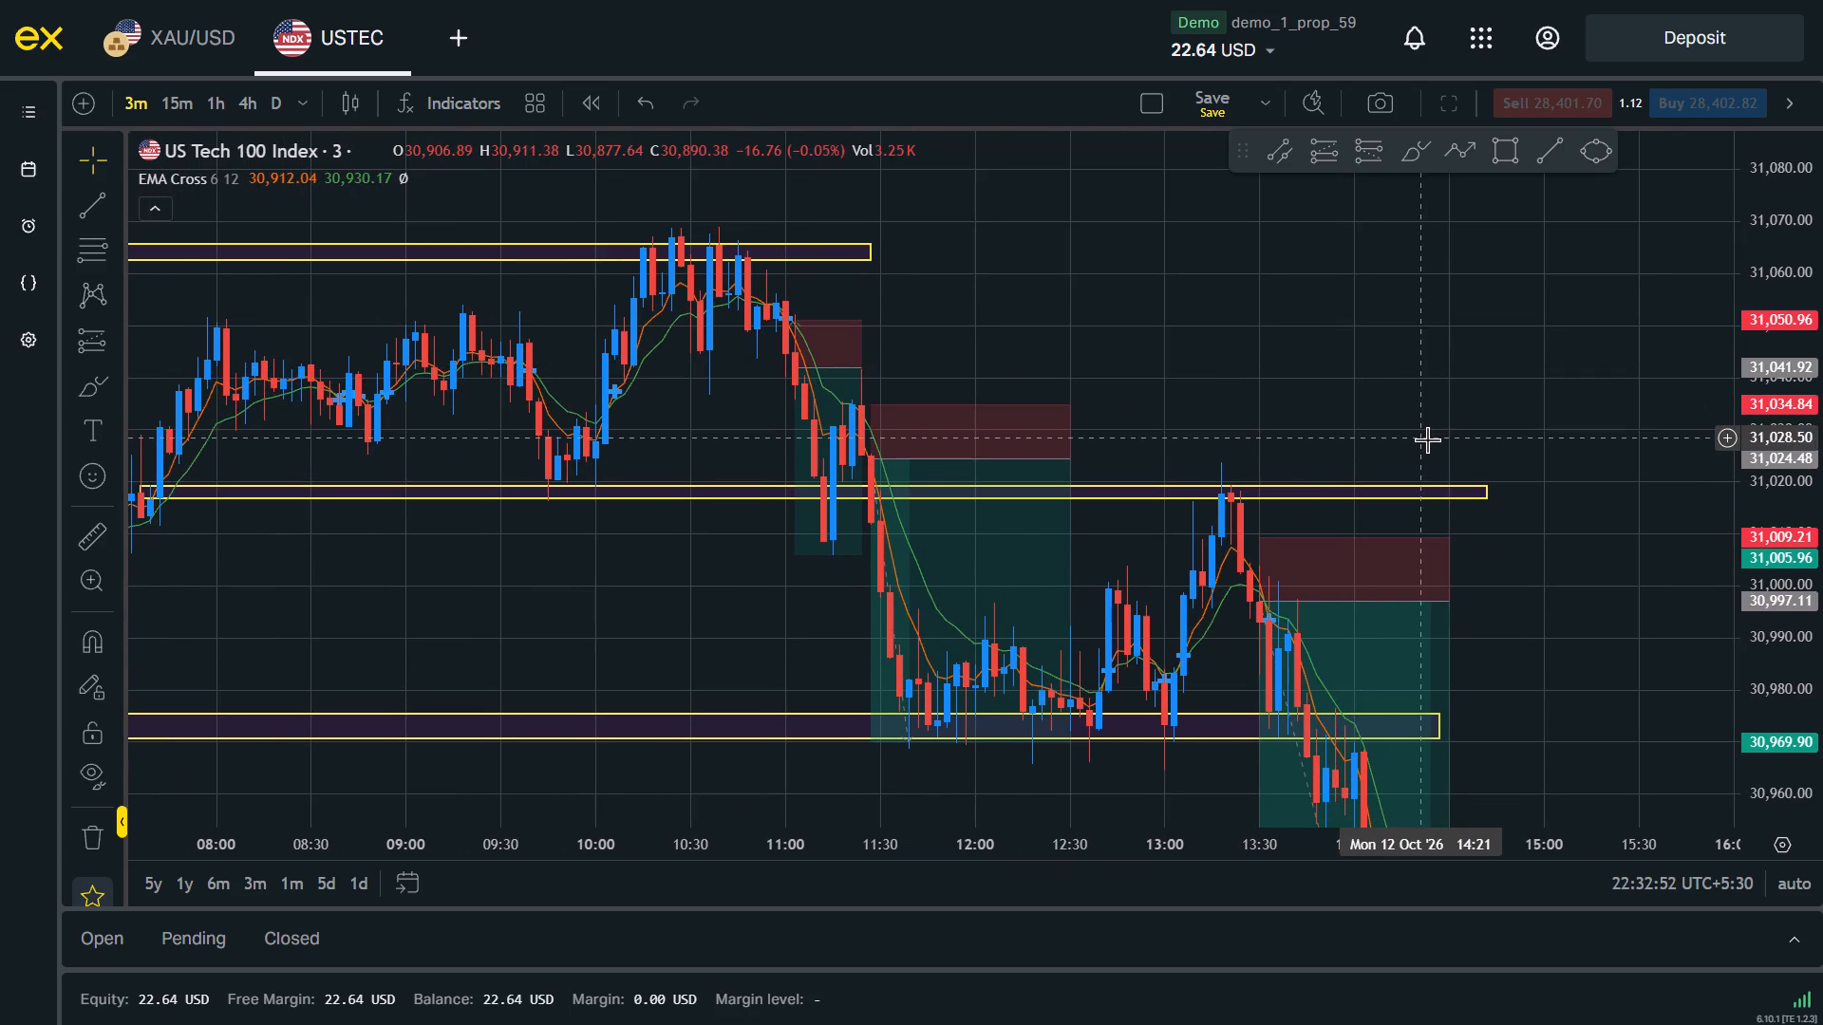
left_click_drag(1429, 439, 961, 292)
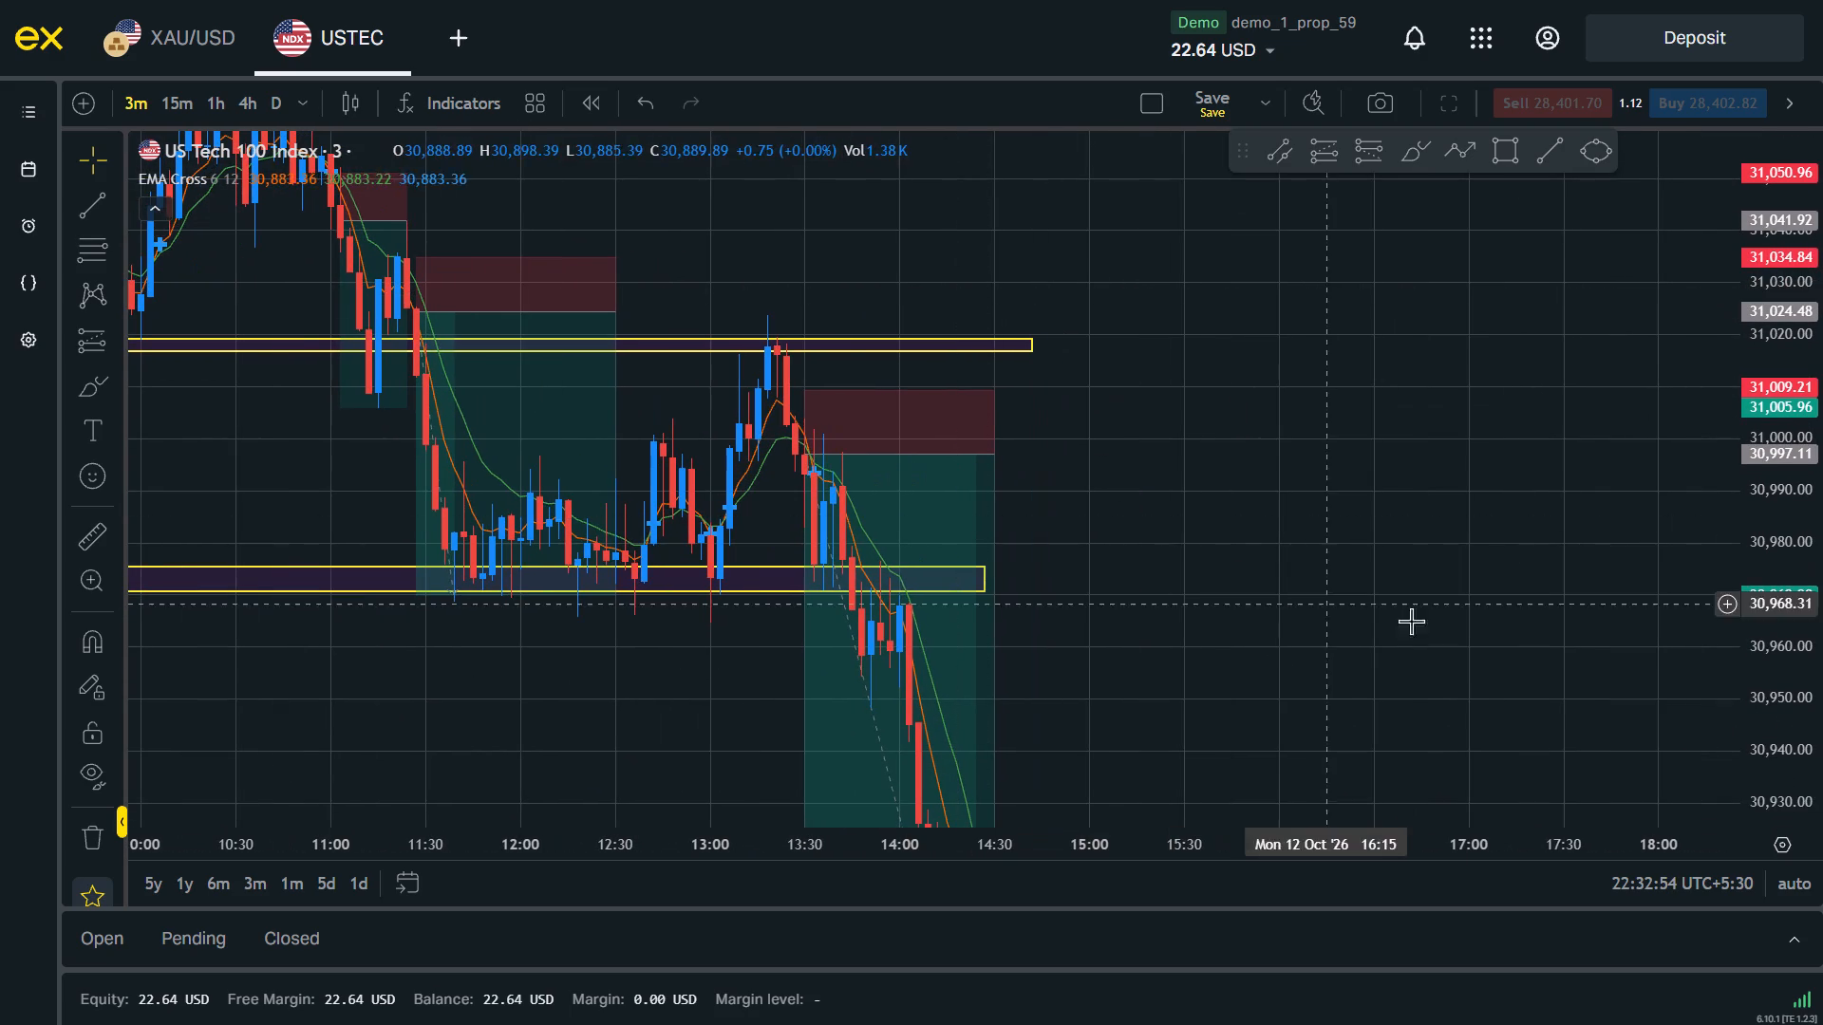
Follow the USTEC 3-minute chart through 12 October from about 14:00 to 23:00, examining its yellow zones and the short position near 22:00.
left_click_drag(1504, 608, 1419, 159)
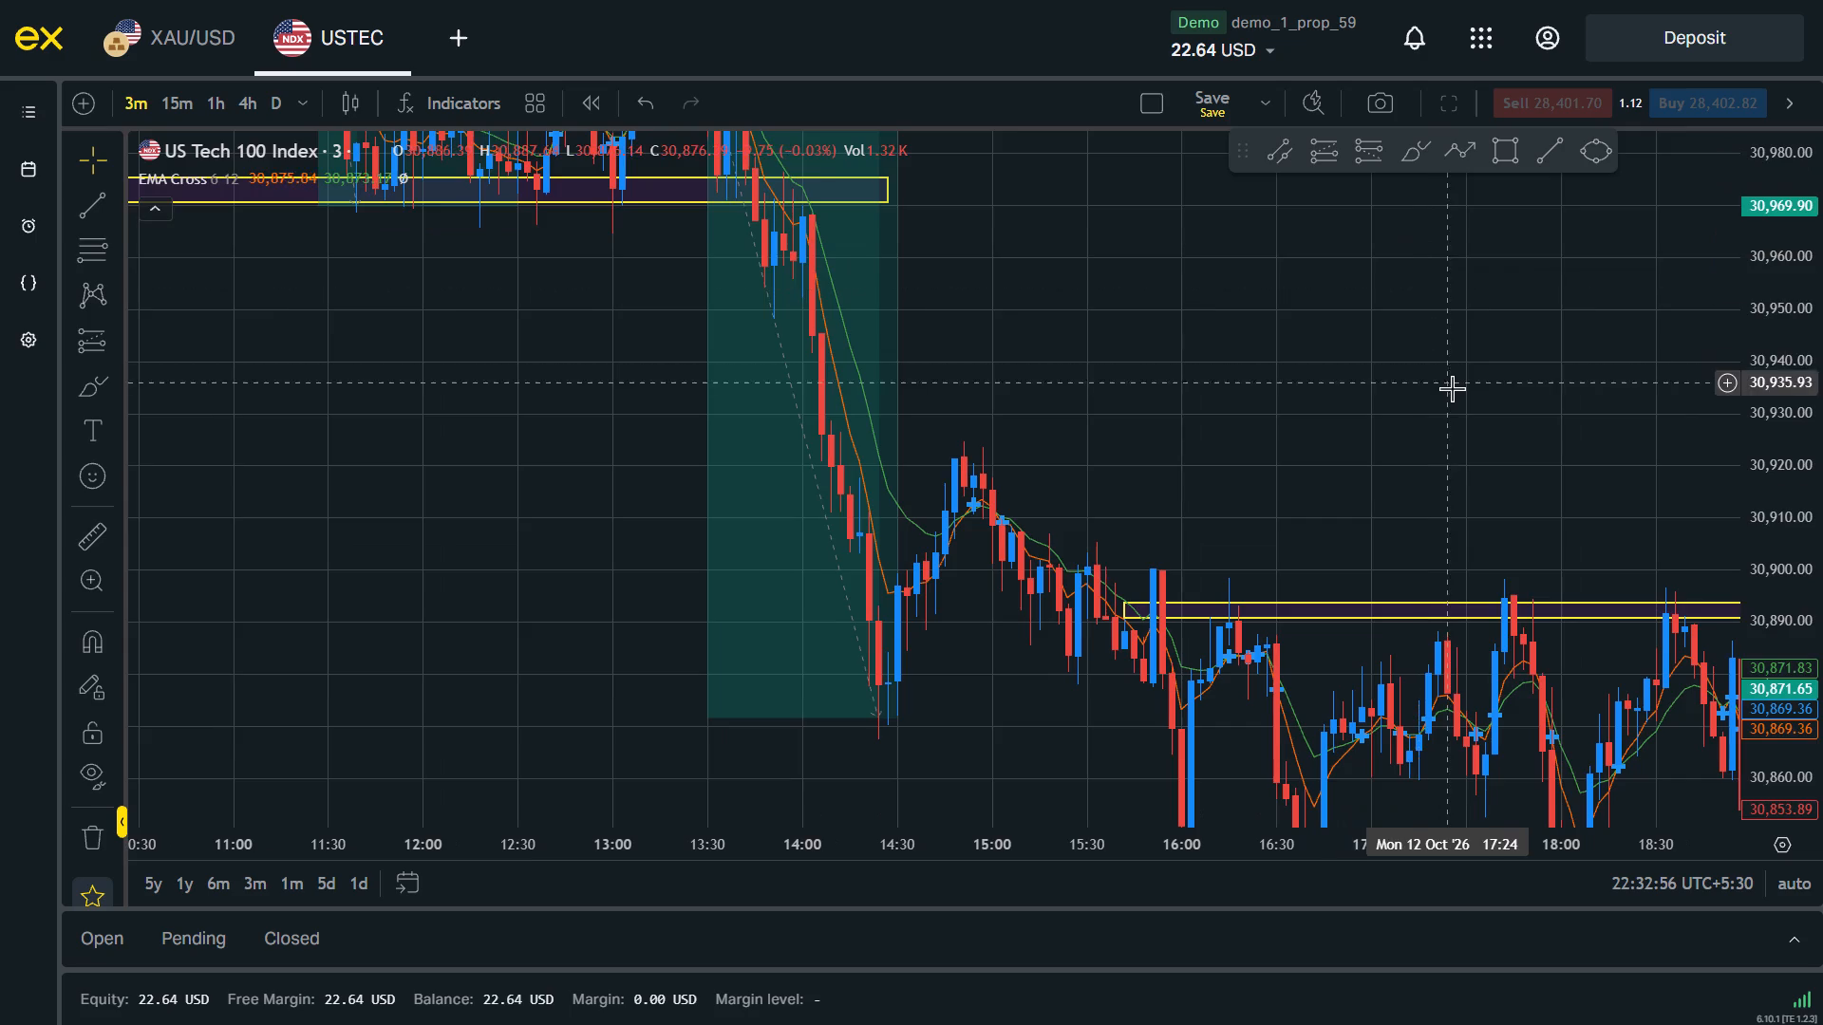
left_click_drag(1452, 388, 634, 73)
left_click_drag(1257, 423, 1400, 463)
left_click_drag(1524, 599, 1506, 561)
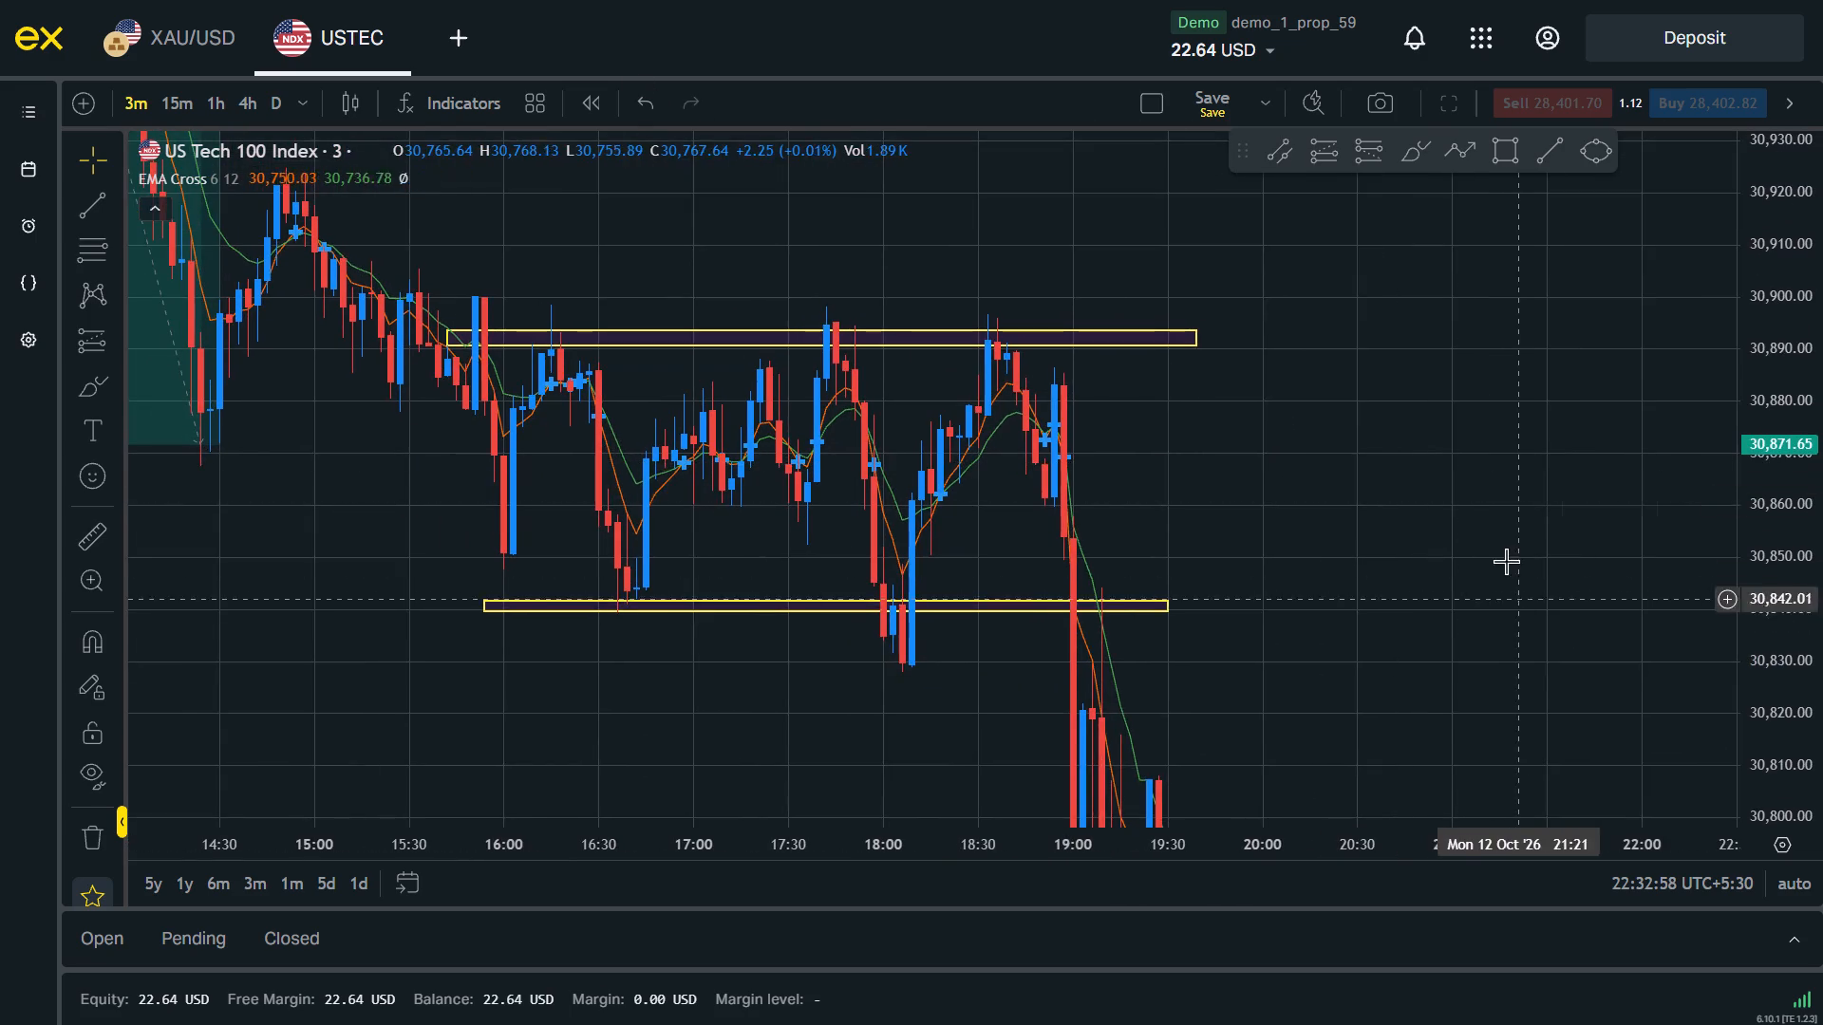
left_click_drag(1506, 561, 1085, 140)
left_click_drag(1338, 504, 987, 156)
left_click_drag(1822, 383, 1822, 528)
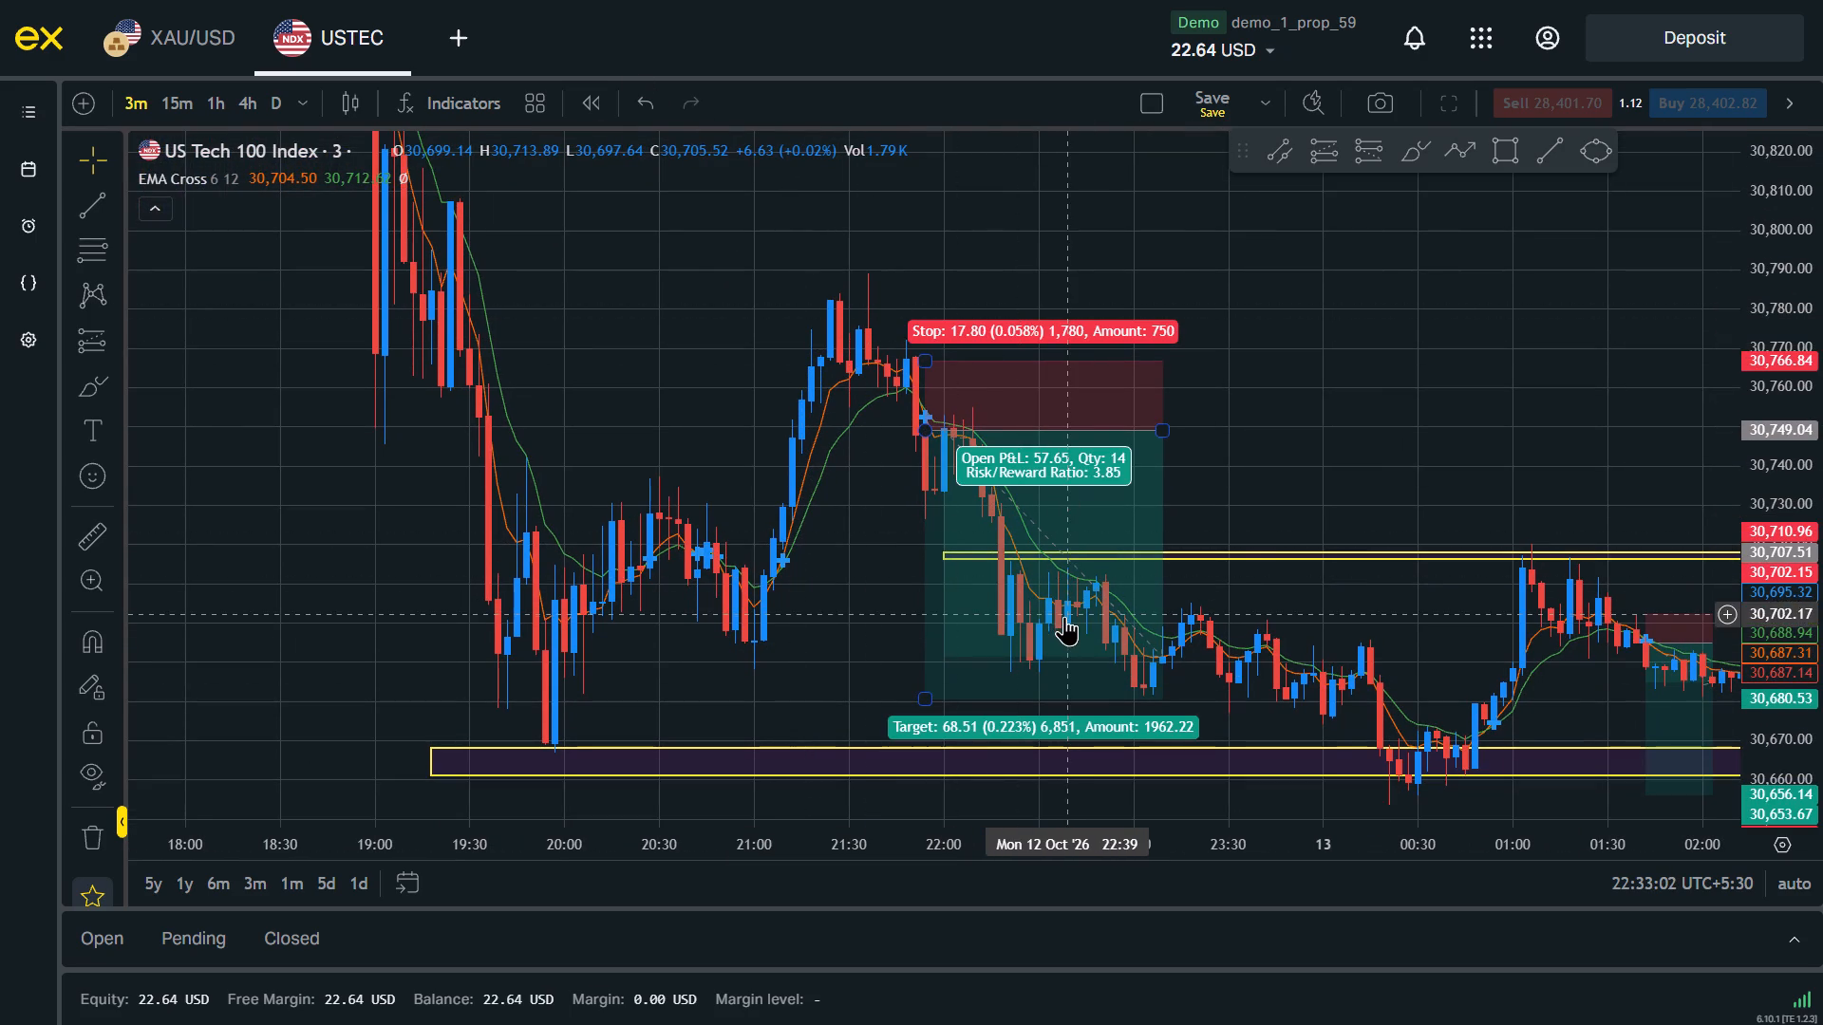
left_click_drag(1422, 465, 1437, 508)
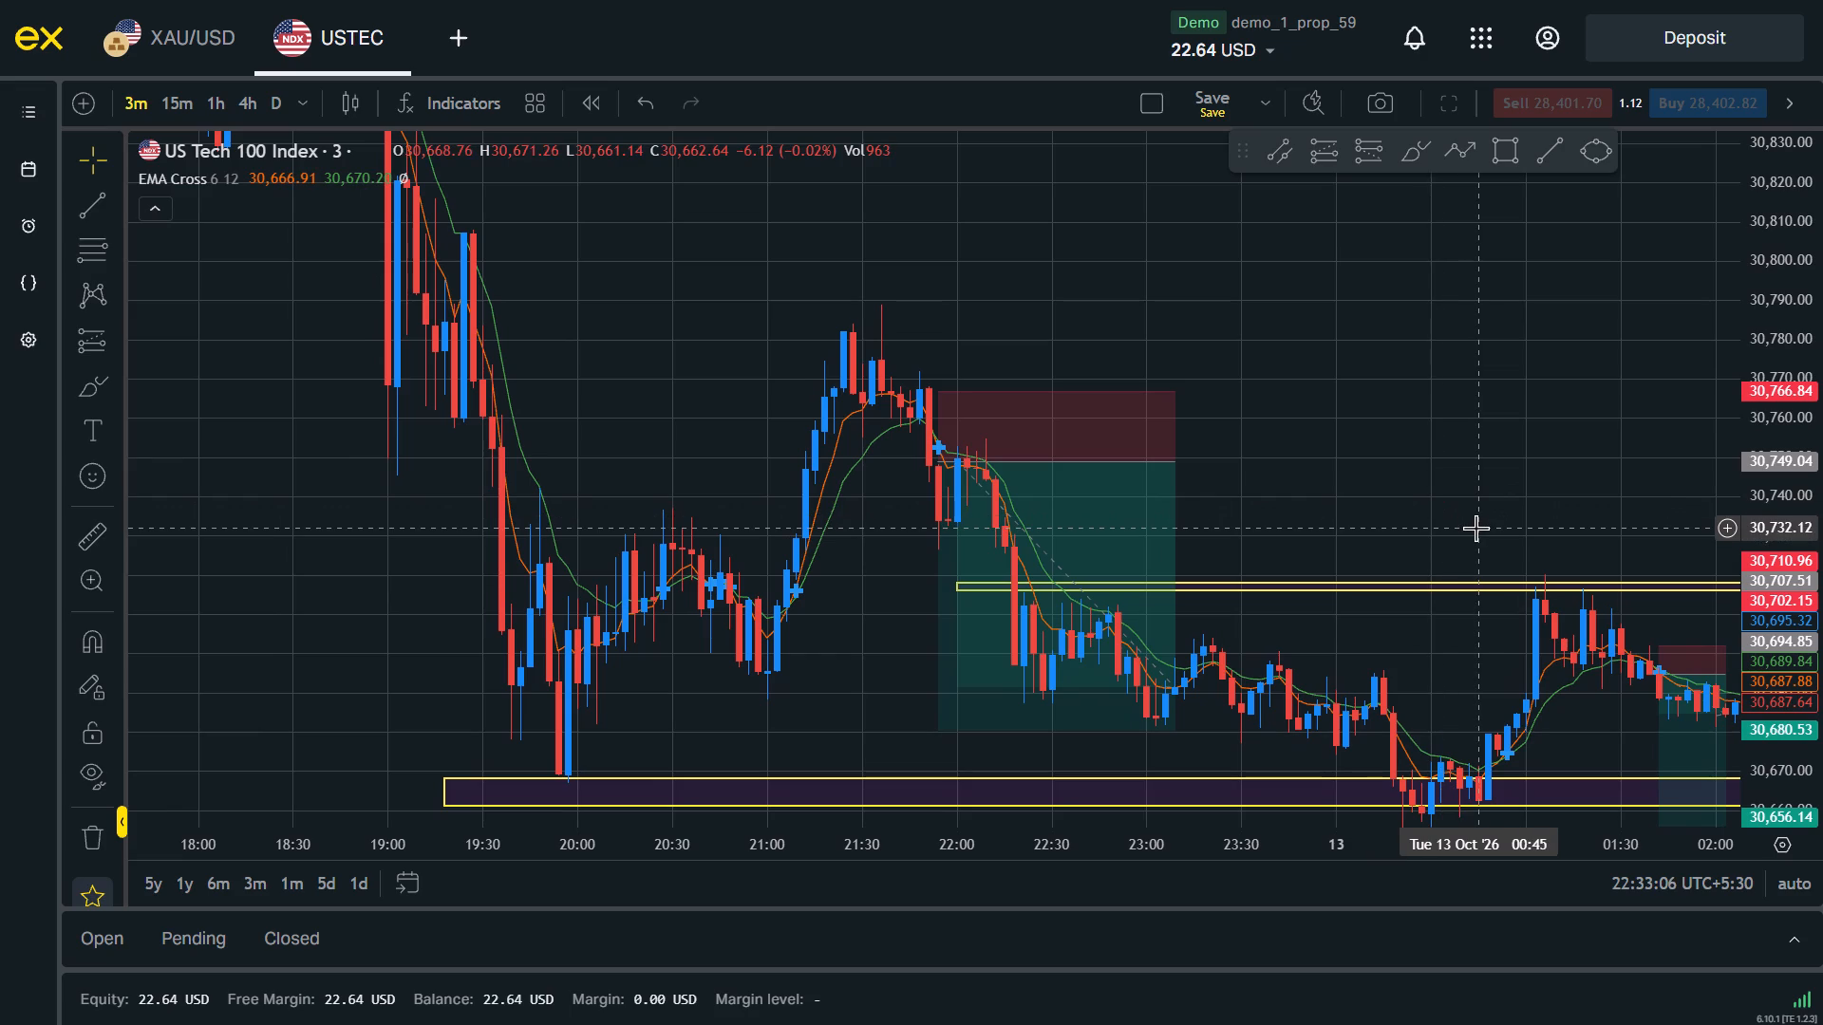
Review the USTEC 3-minute chart from late 12 October to the morning of 13 October, checking its marked zones and short-position drawings.
left_click_drag(1505, 521, 1269, 462)
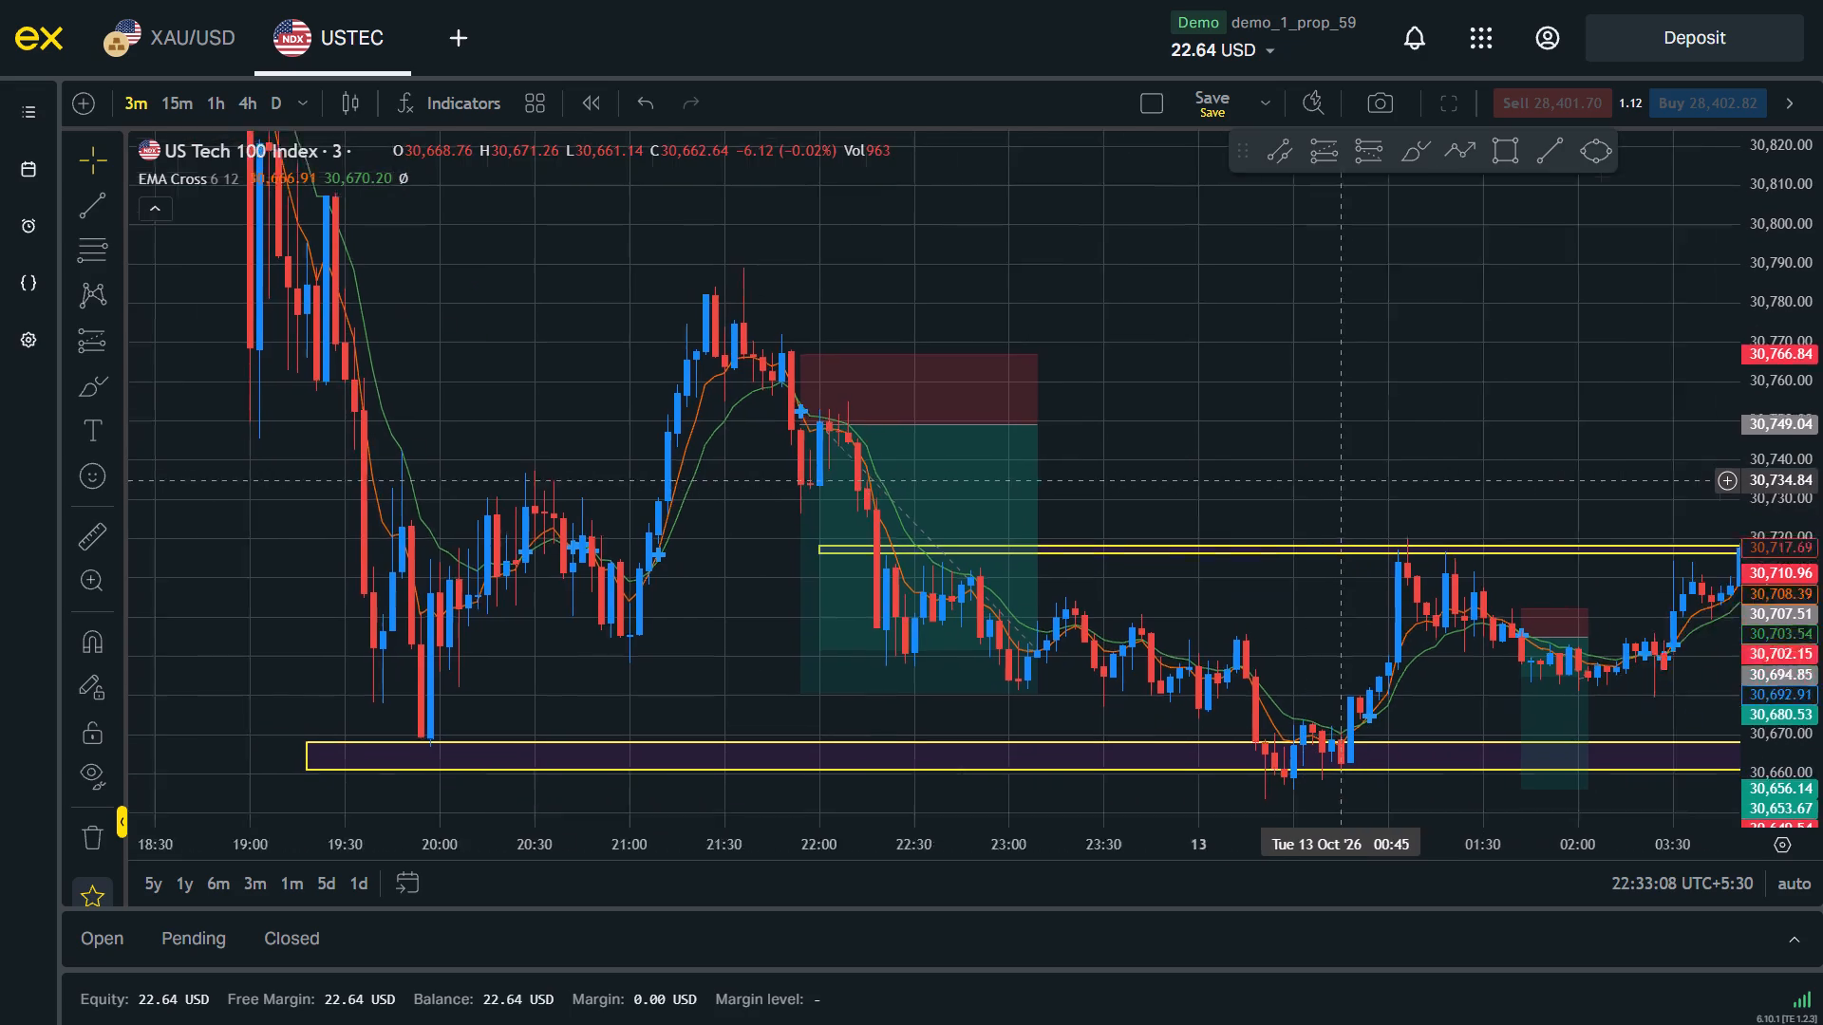
left_click_drag(1269, 462, 855, 360)
left_click_drag(1822, 629, 1739, 213)
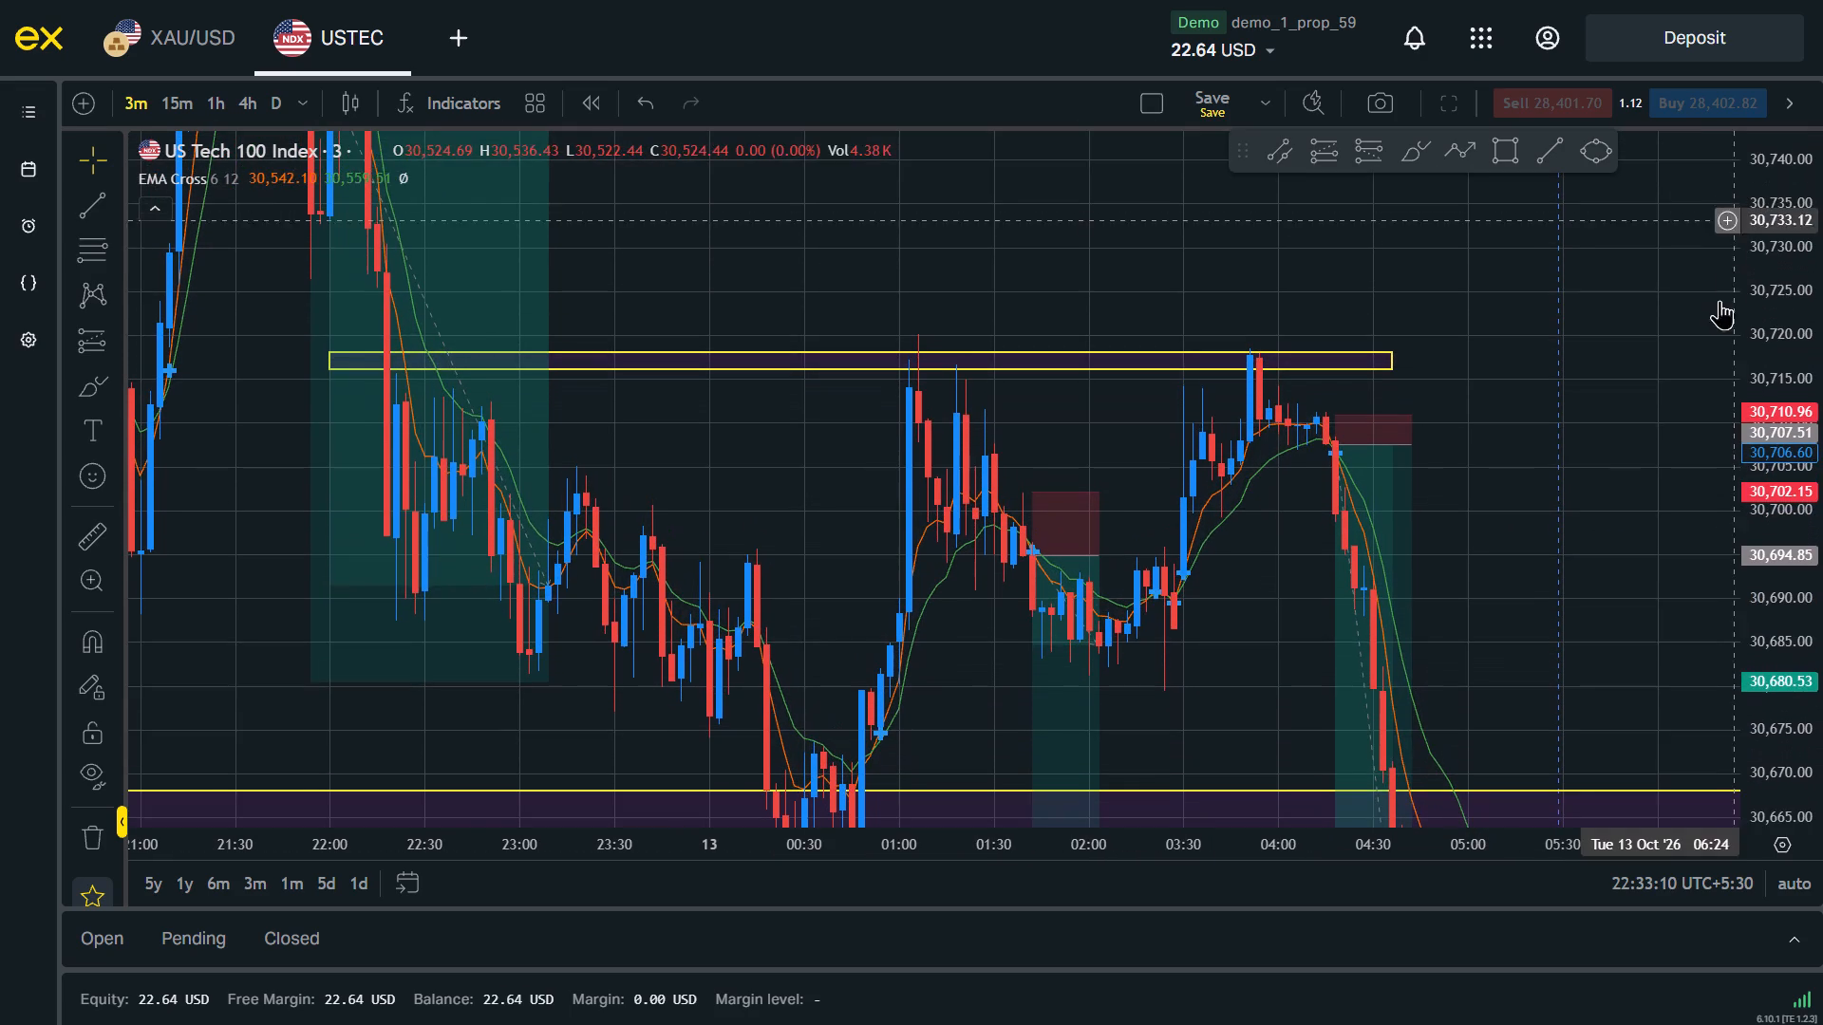
left_click_drag(1575, 638, 1632, 443)
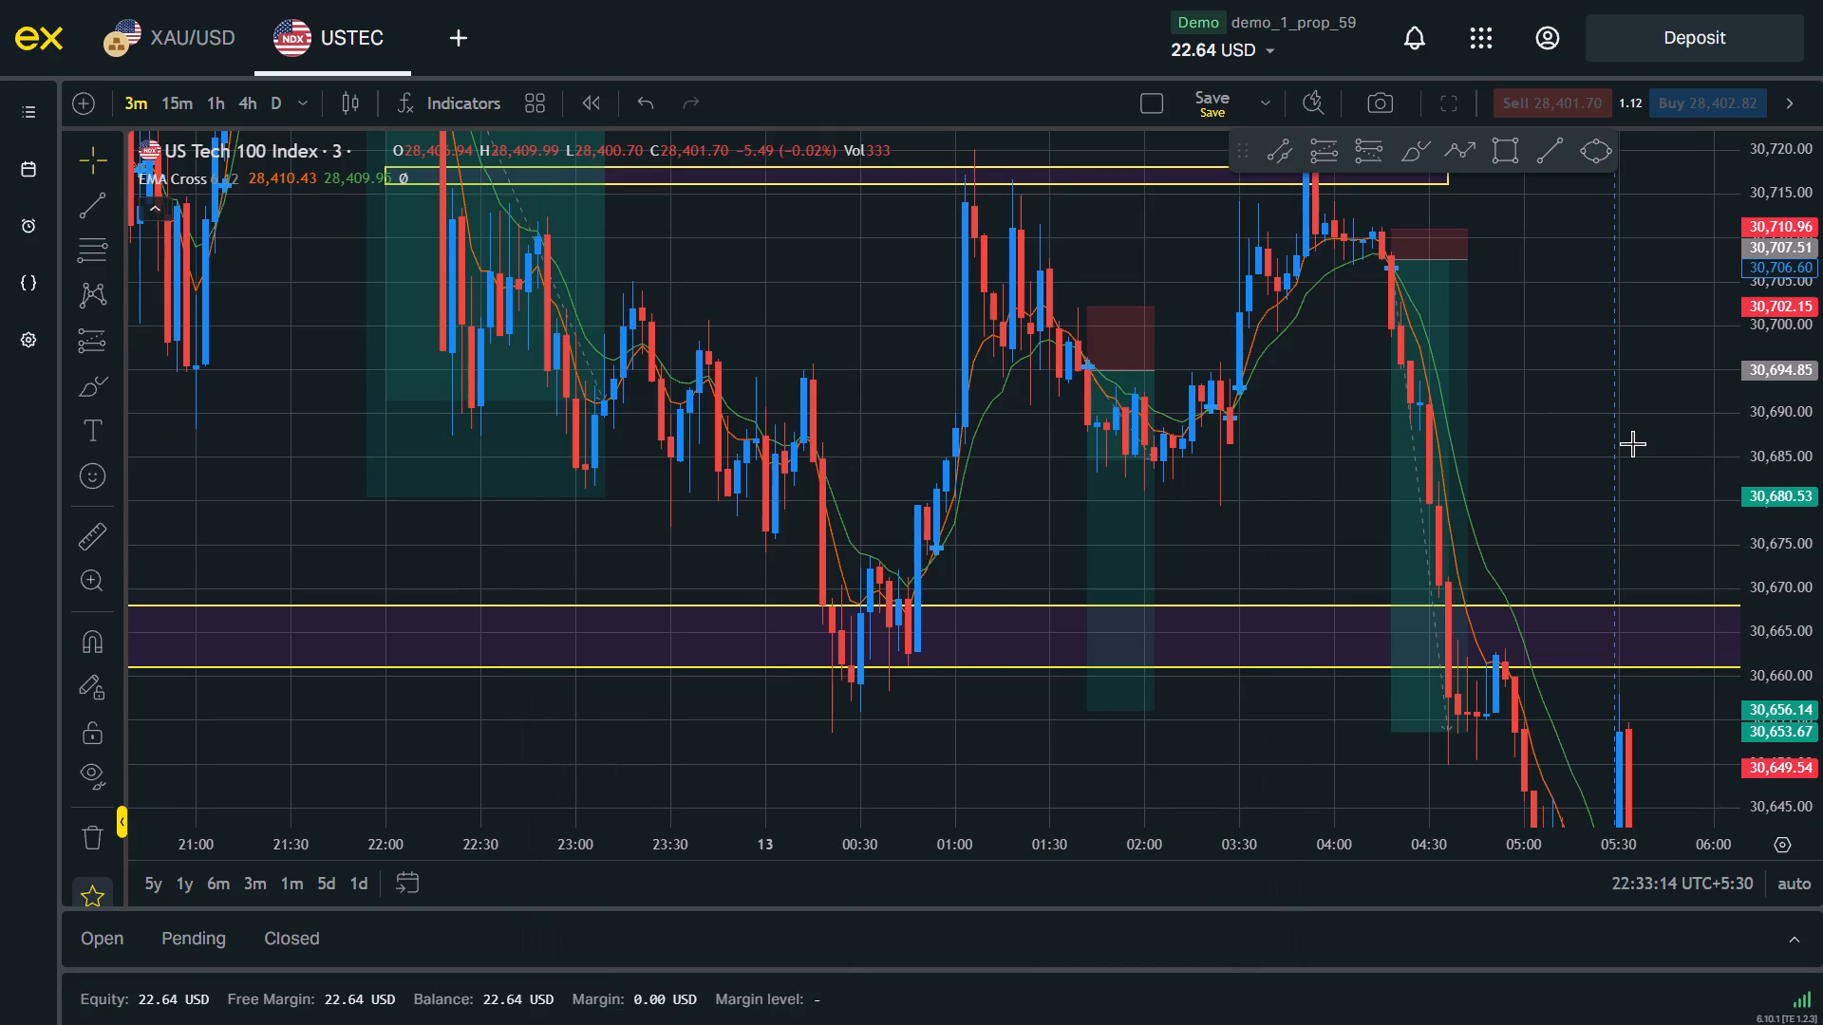
left_click_drag(1574, 485, 906, 101)
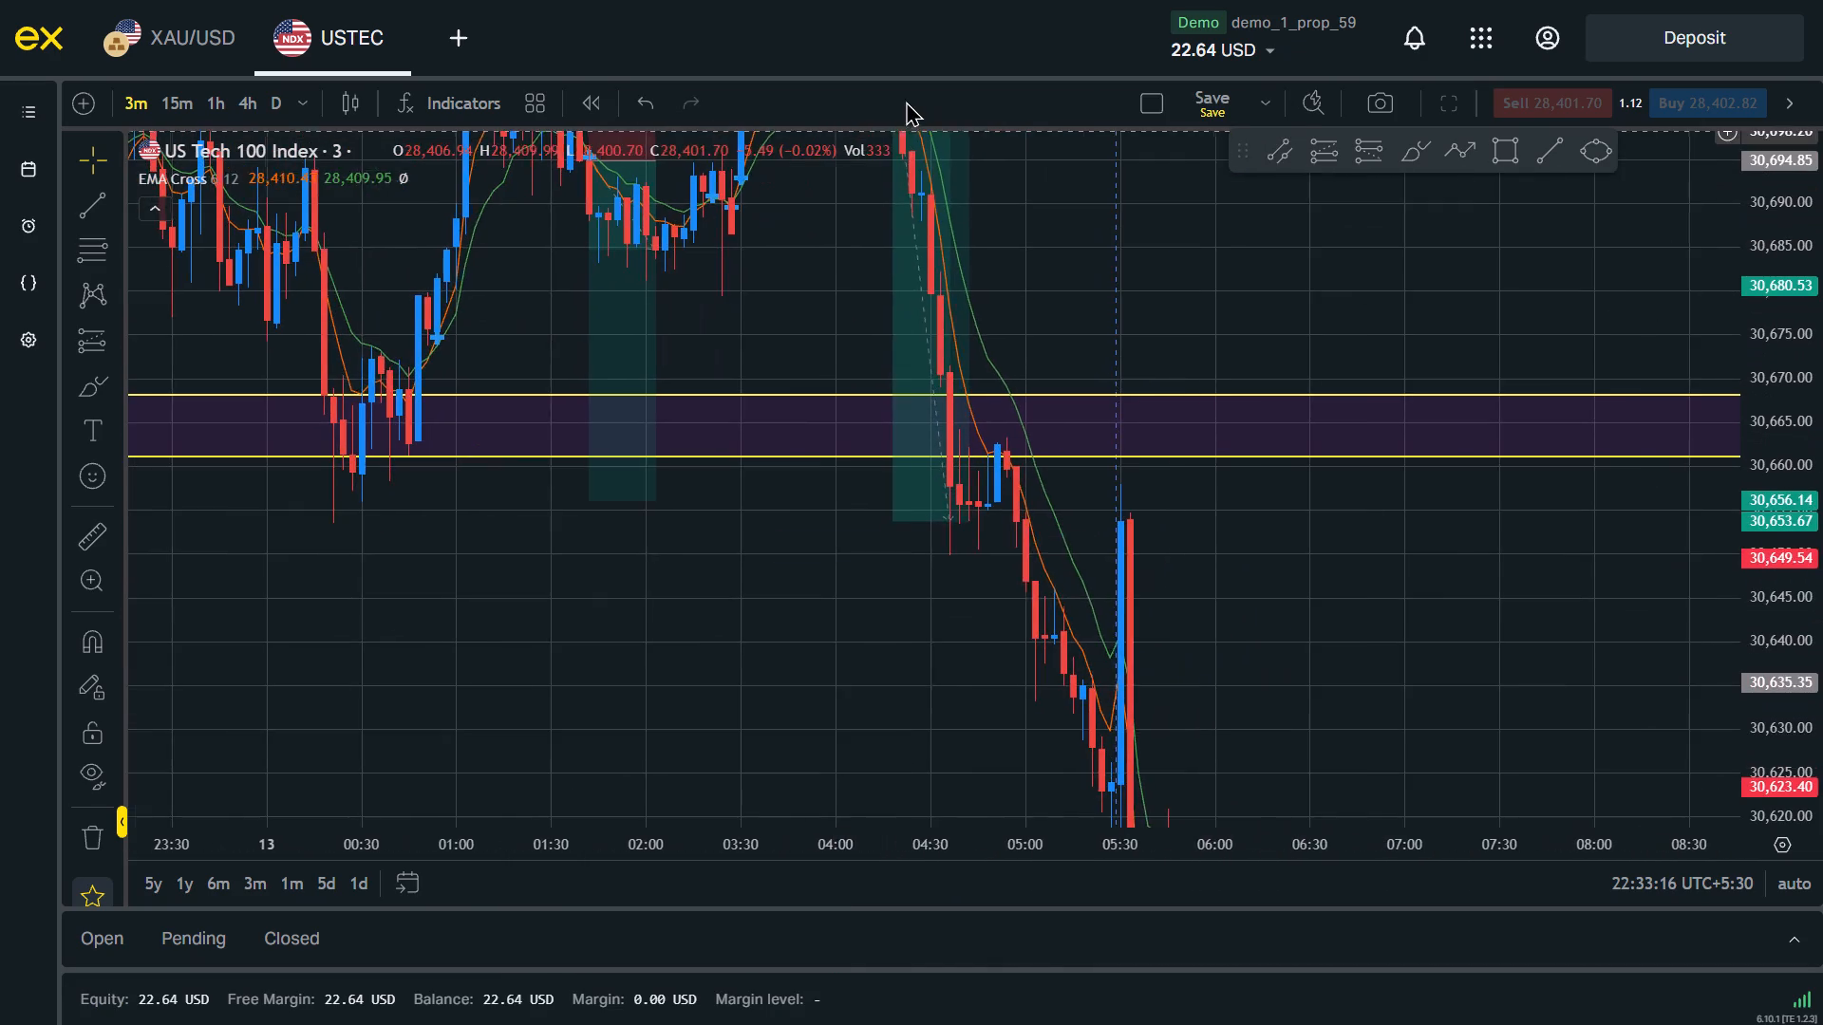
left_click_drag(1452, 662, 1185, 188)
left_click_drag(1822, 441, 1816, 802)
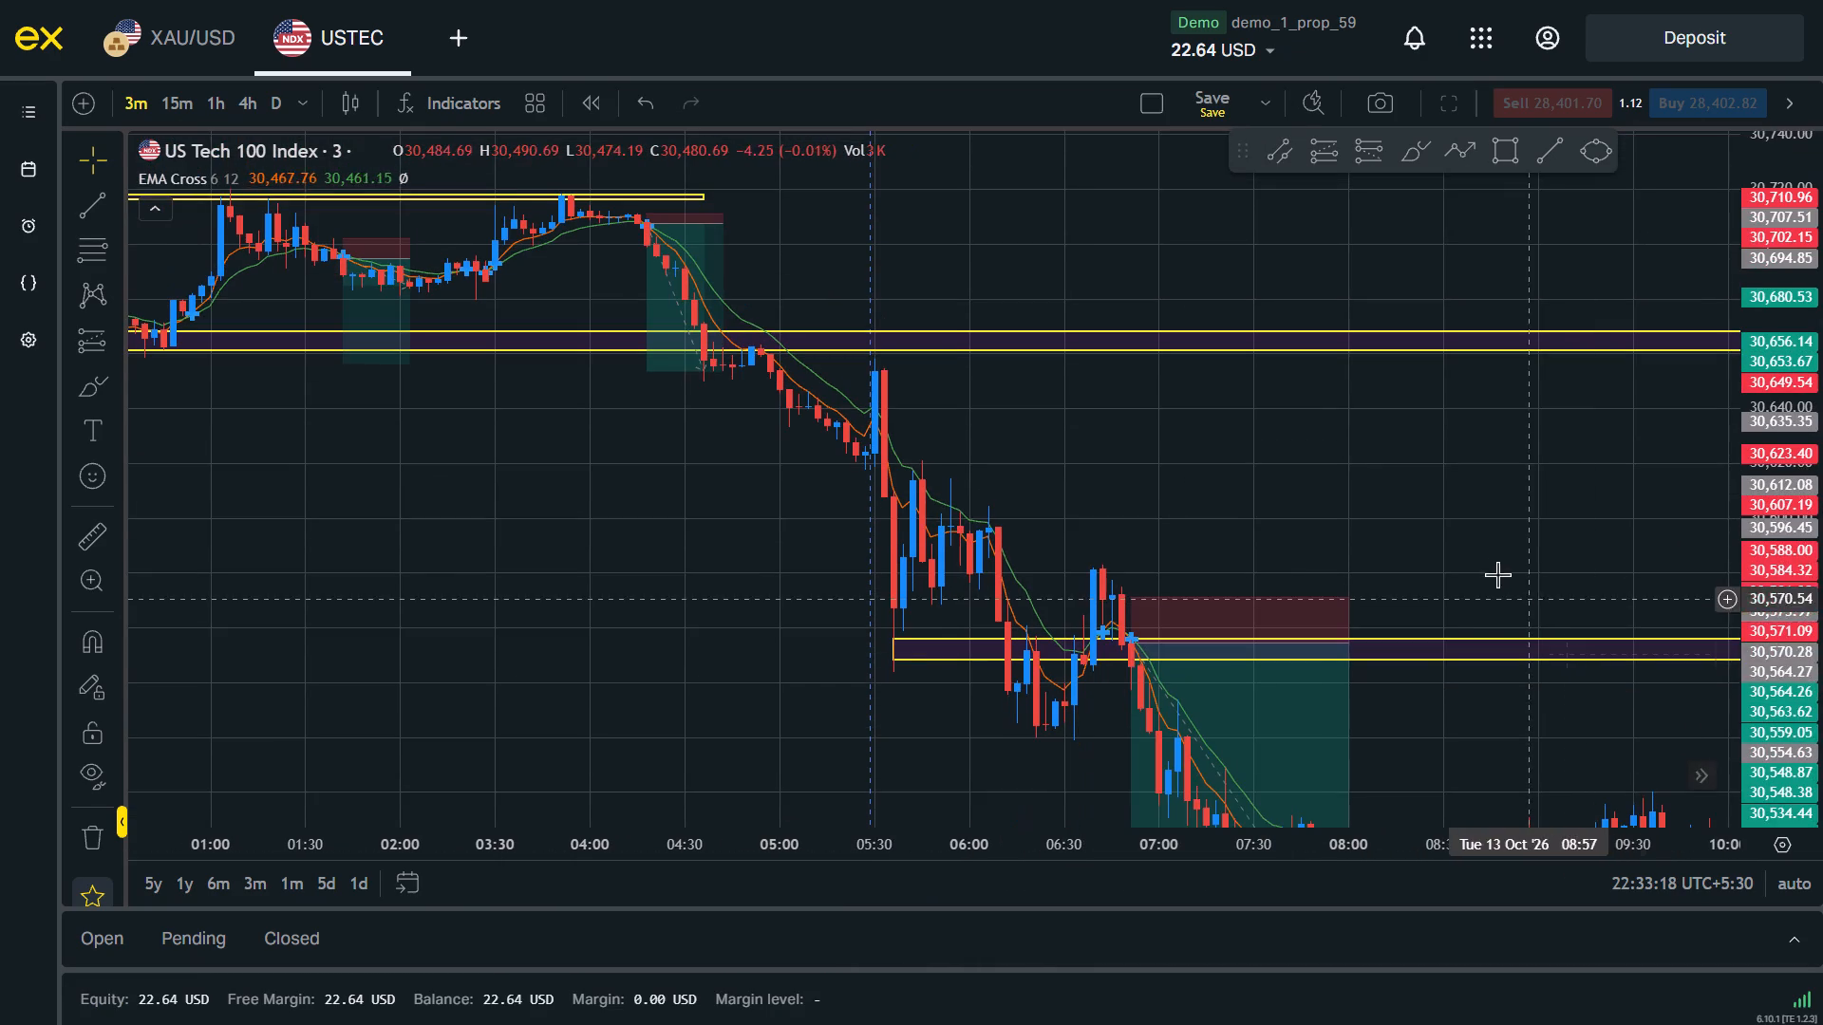
left_click_drag(1489, 568, 1266, 419)
left_click_drag(1822, 677, 1790, 427)
left_click_drag(1402, 582, 1417, 110)
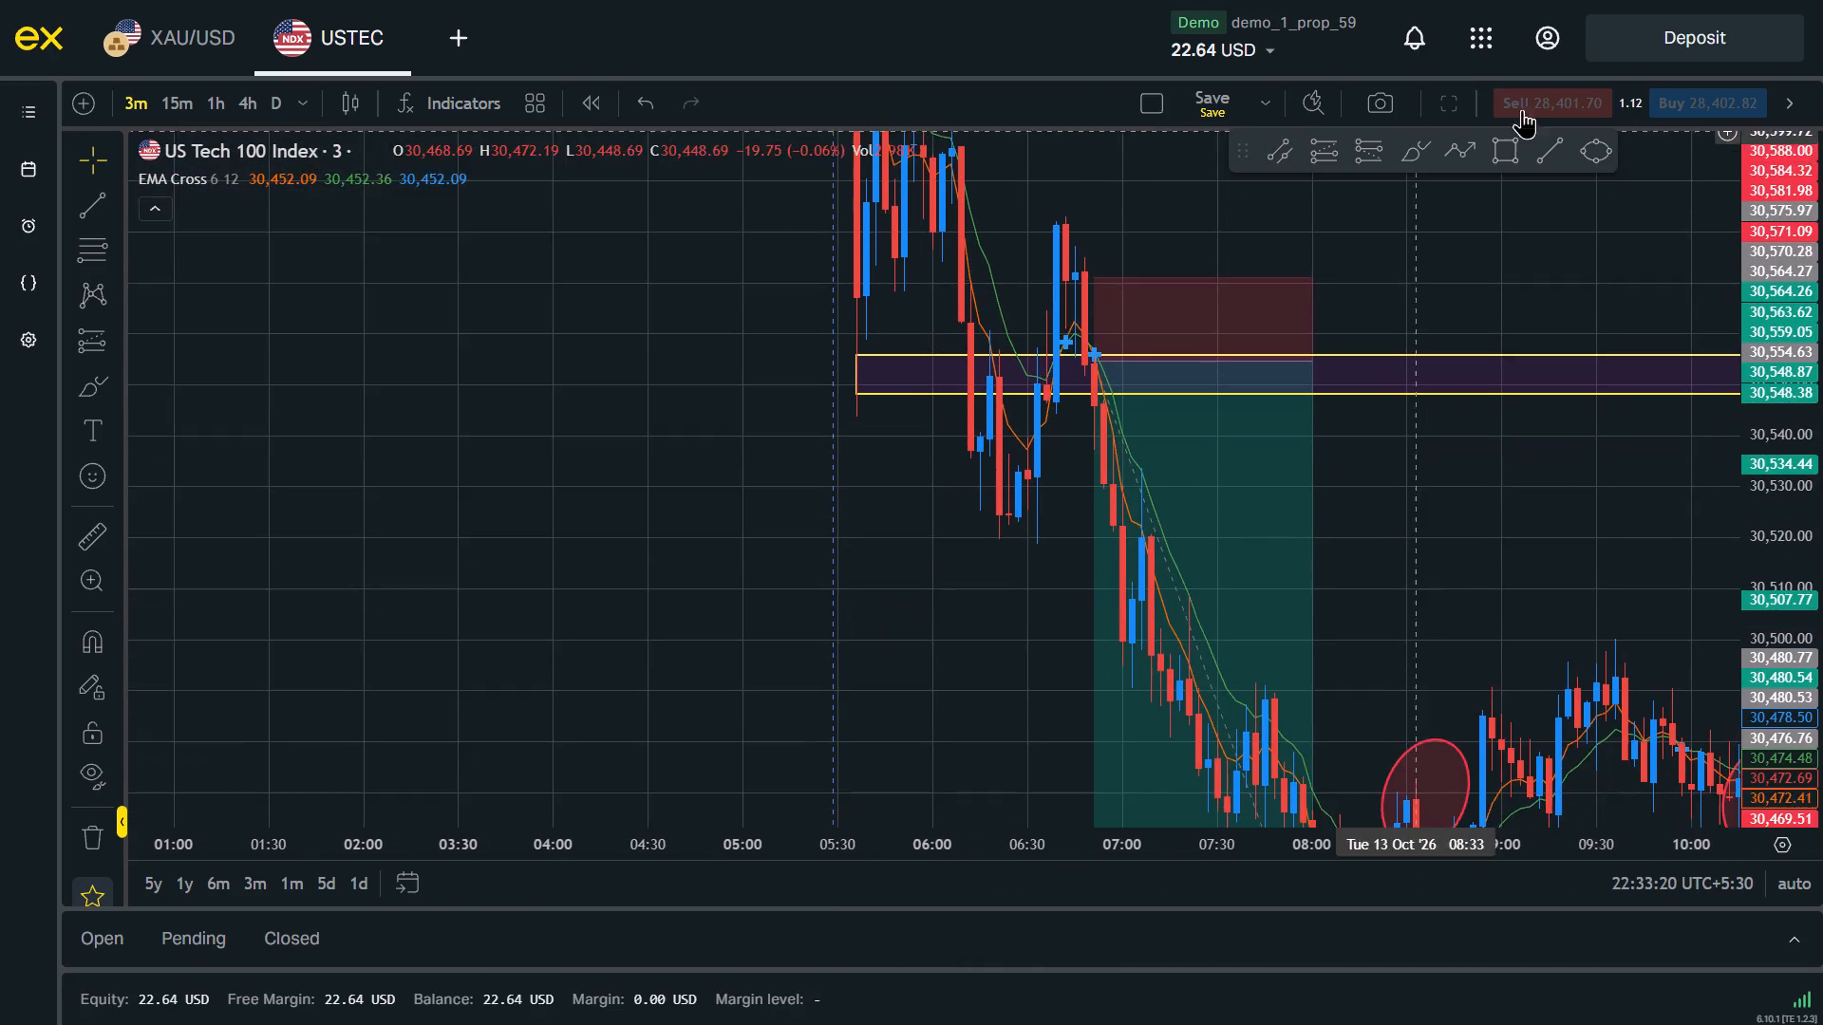
left_click_drag(1822, 565, 1822, 763)
left_click_drag(1489, 555, 1447, 576)
Examine the 13 October stretch from about 05:30 to 10:00 closely, including the short position from about 07:00 and the circled area near 08:30.
scroll(1447, 576, "up", 1)
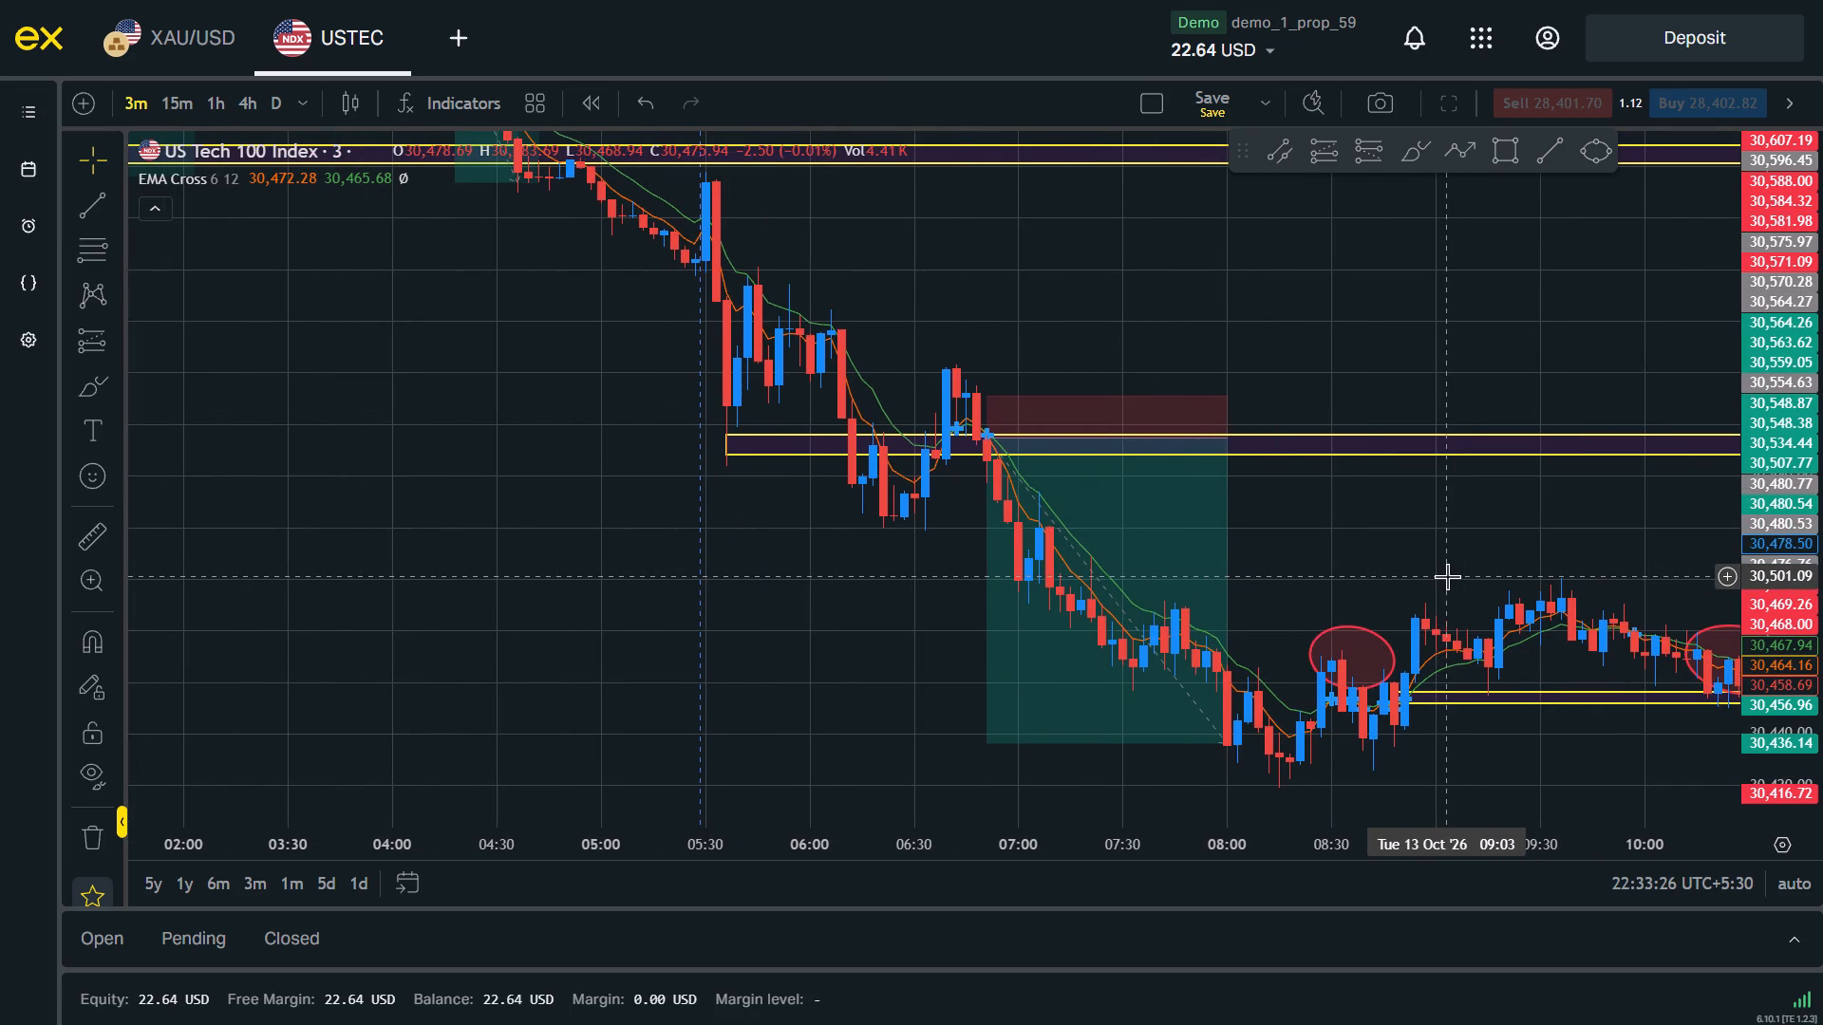
scroll(1447, 576, "up", 1)
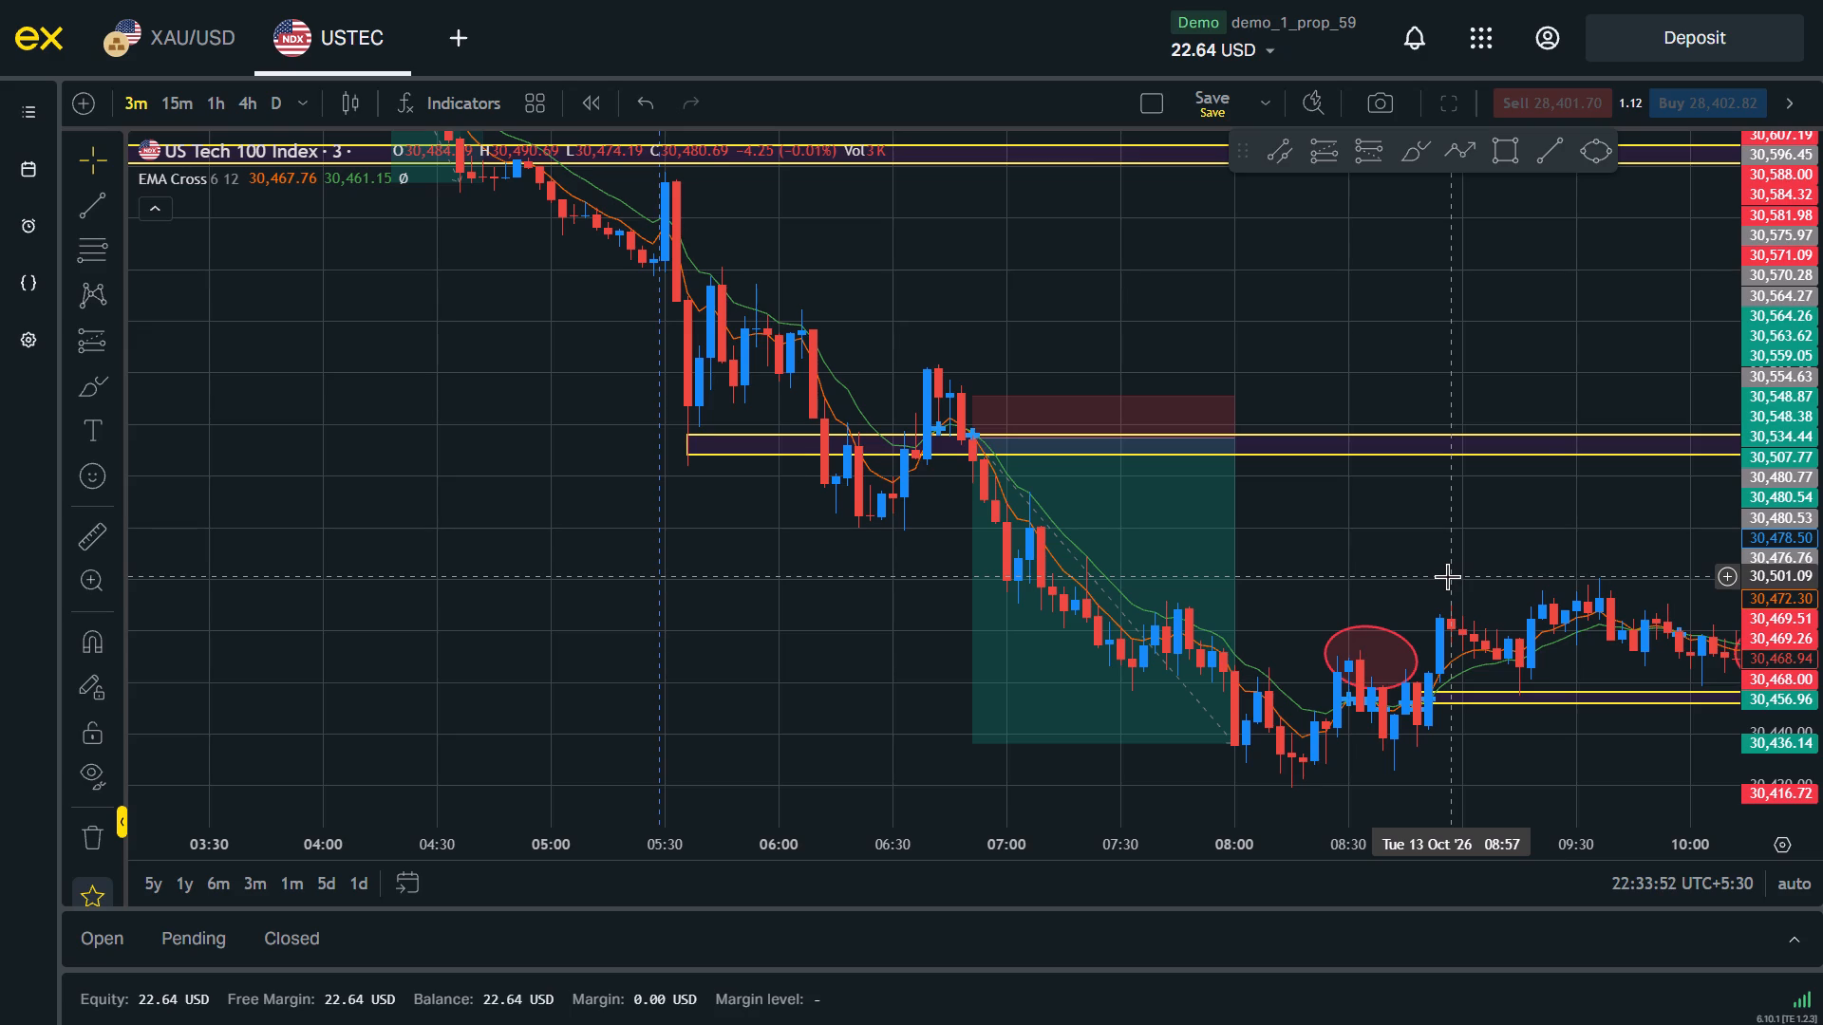
scroll(1447, 576, "up", 1)
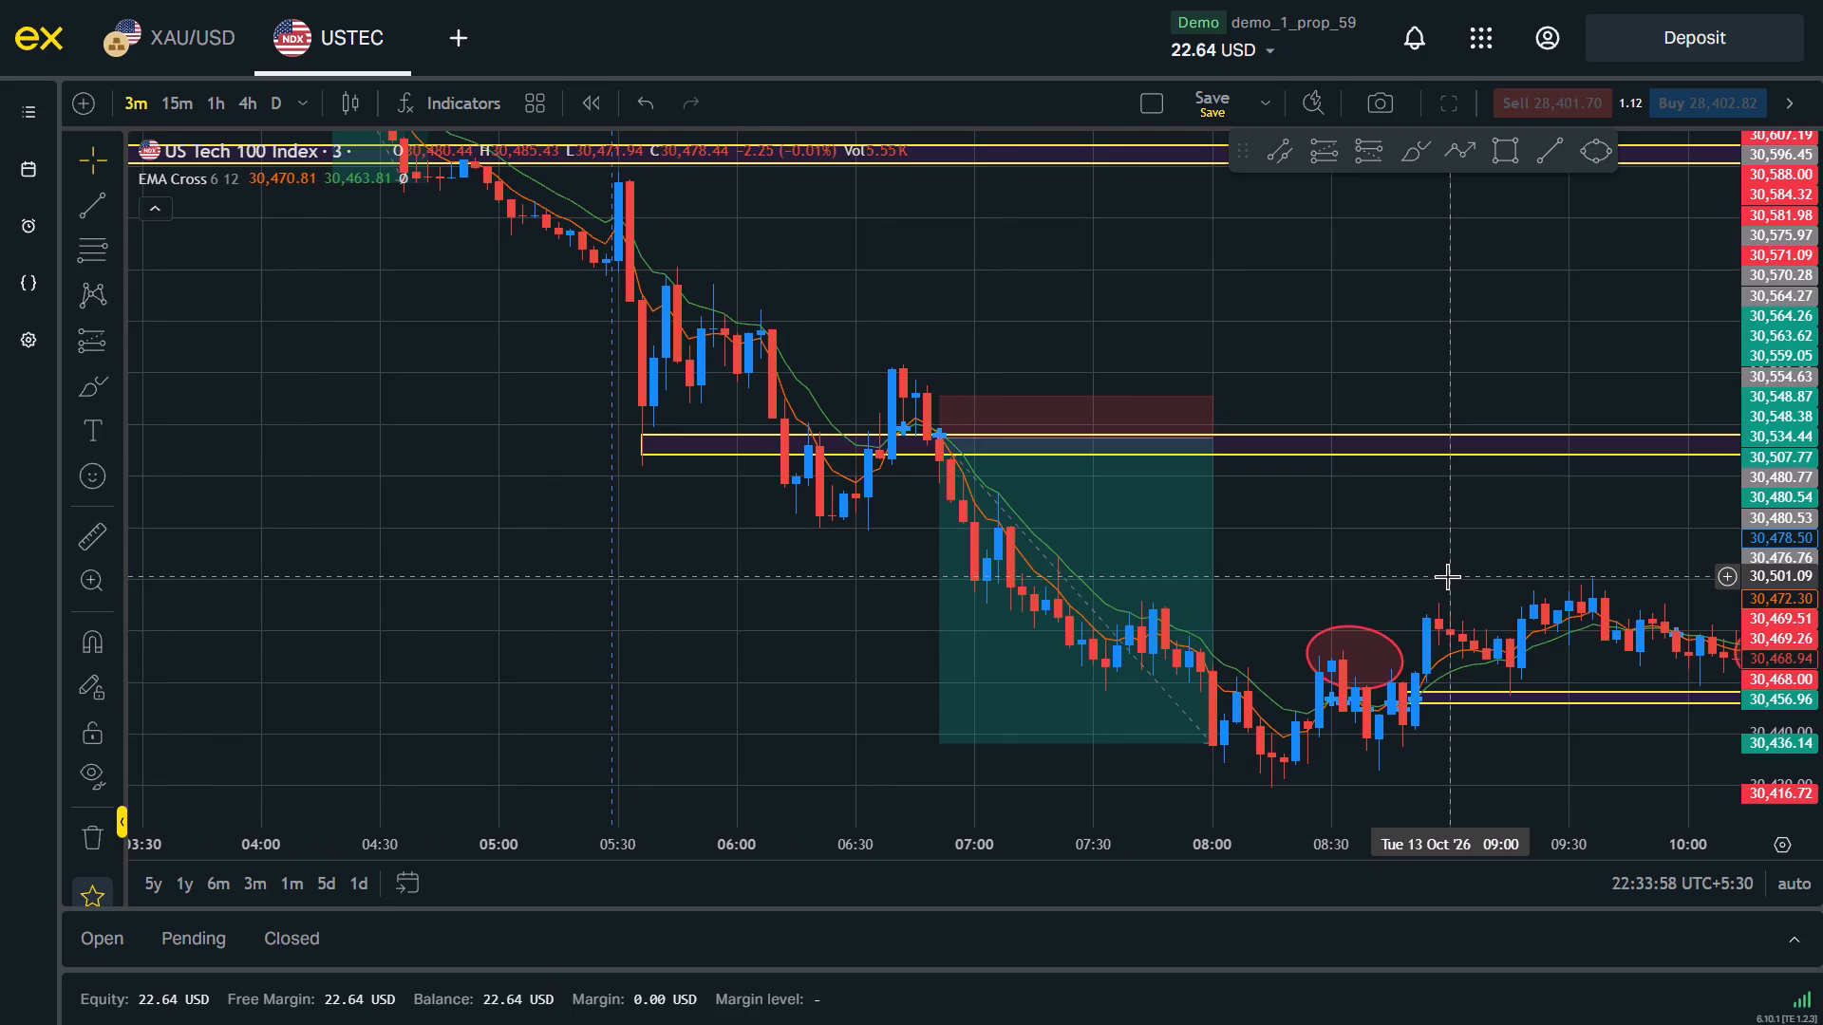
scroll(1447, 576, "up", 1)
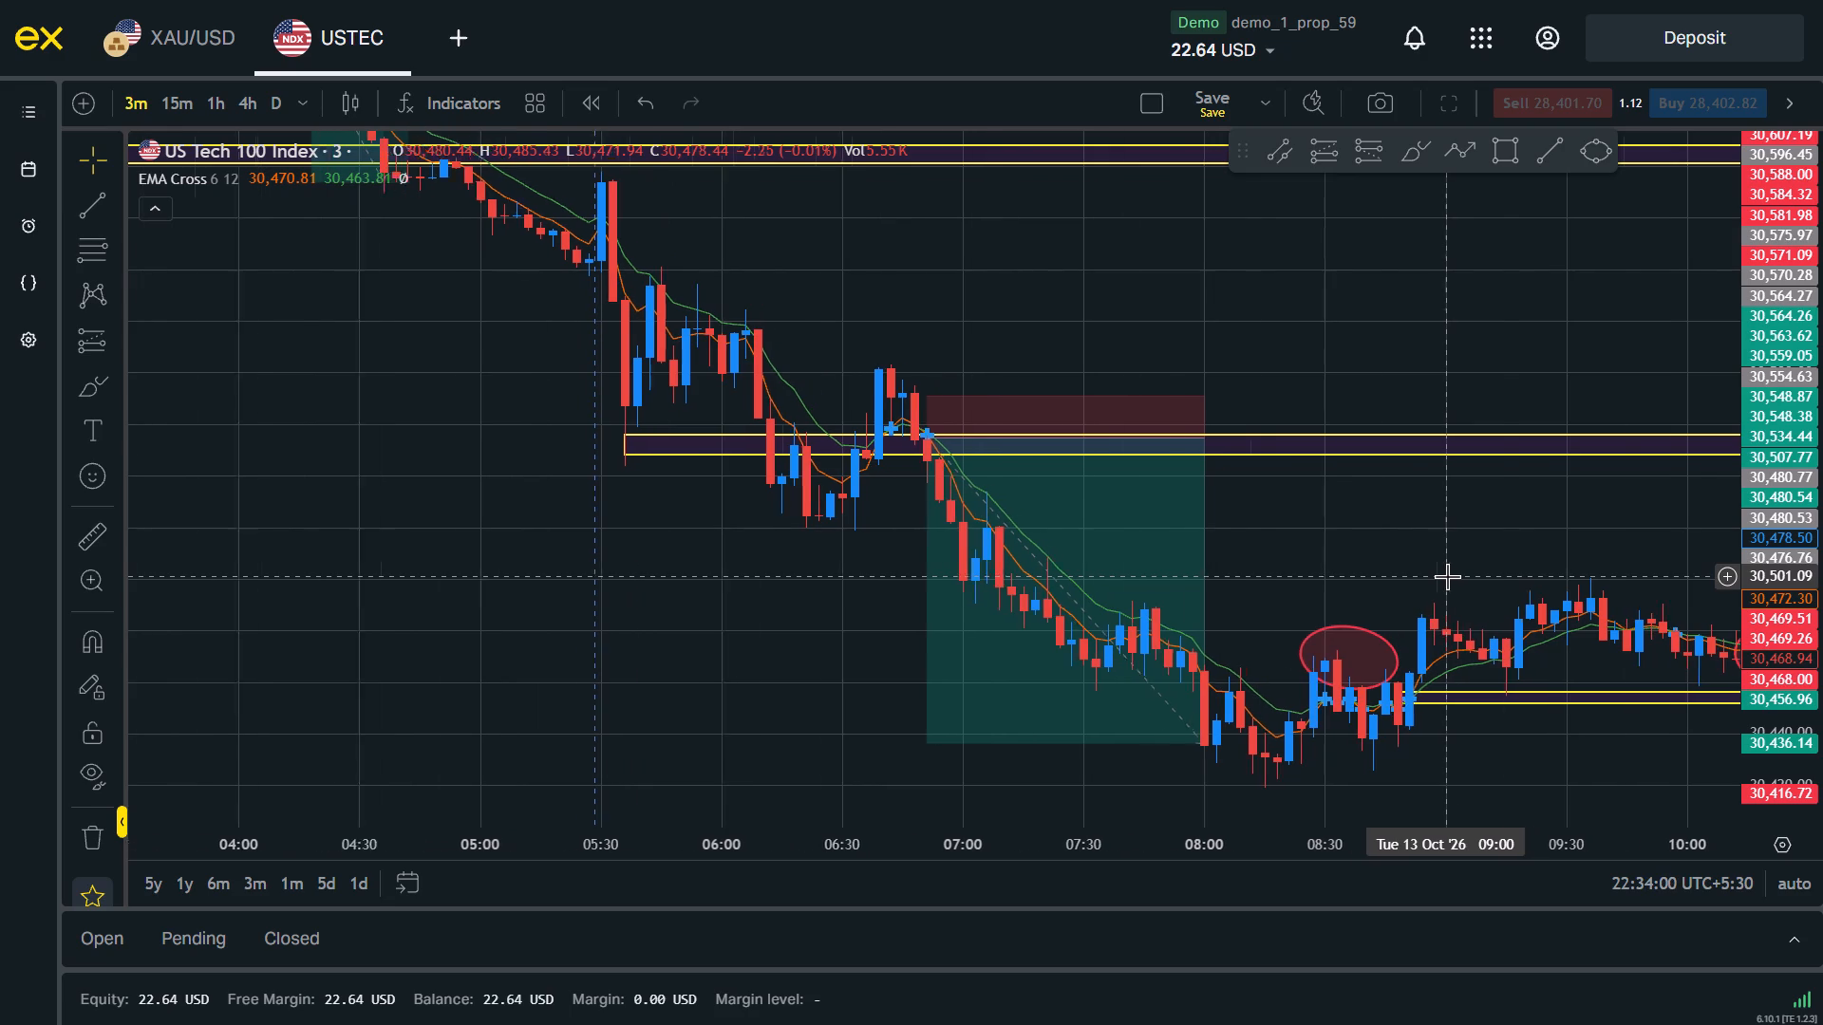
scroll(1447, 576, "up", 1)
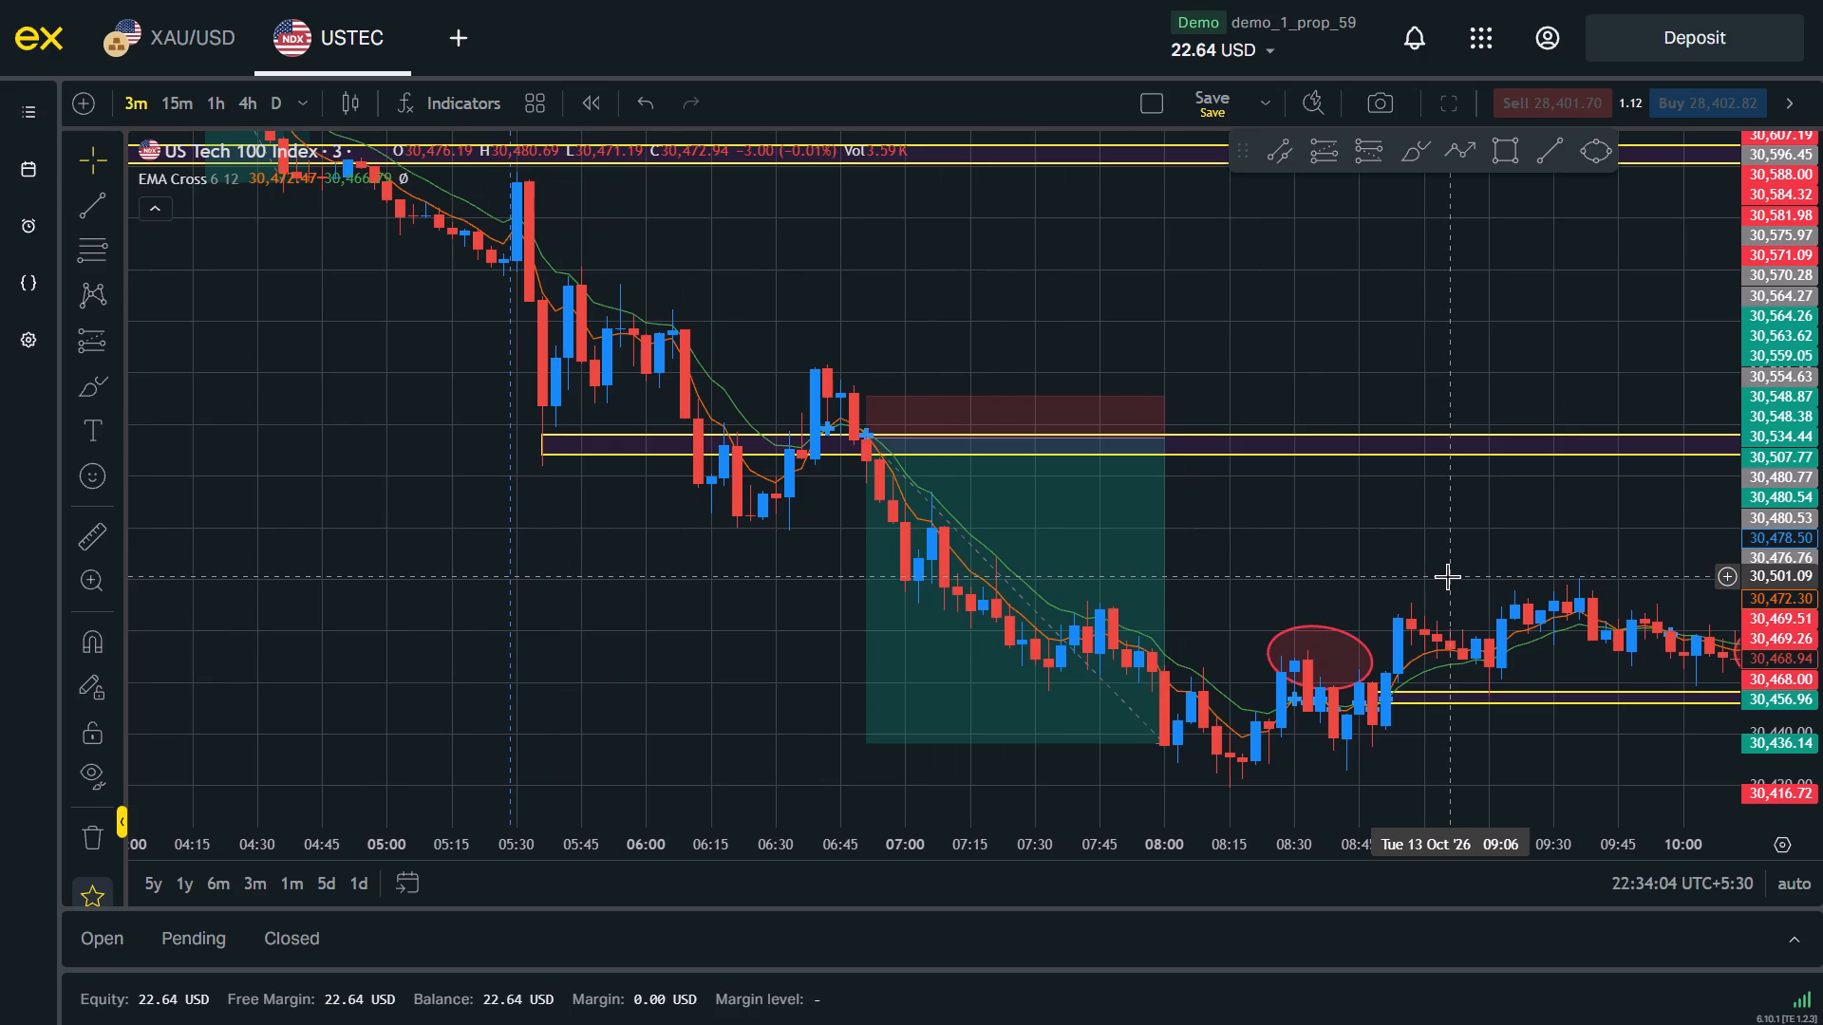
scroll(1447, 576, "up", 1)
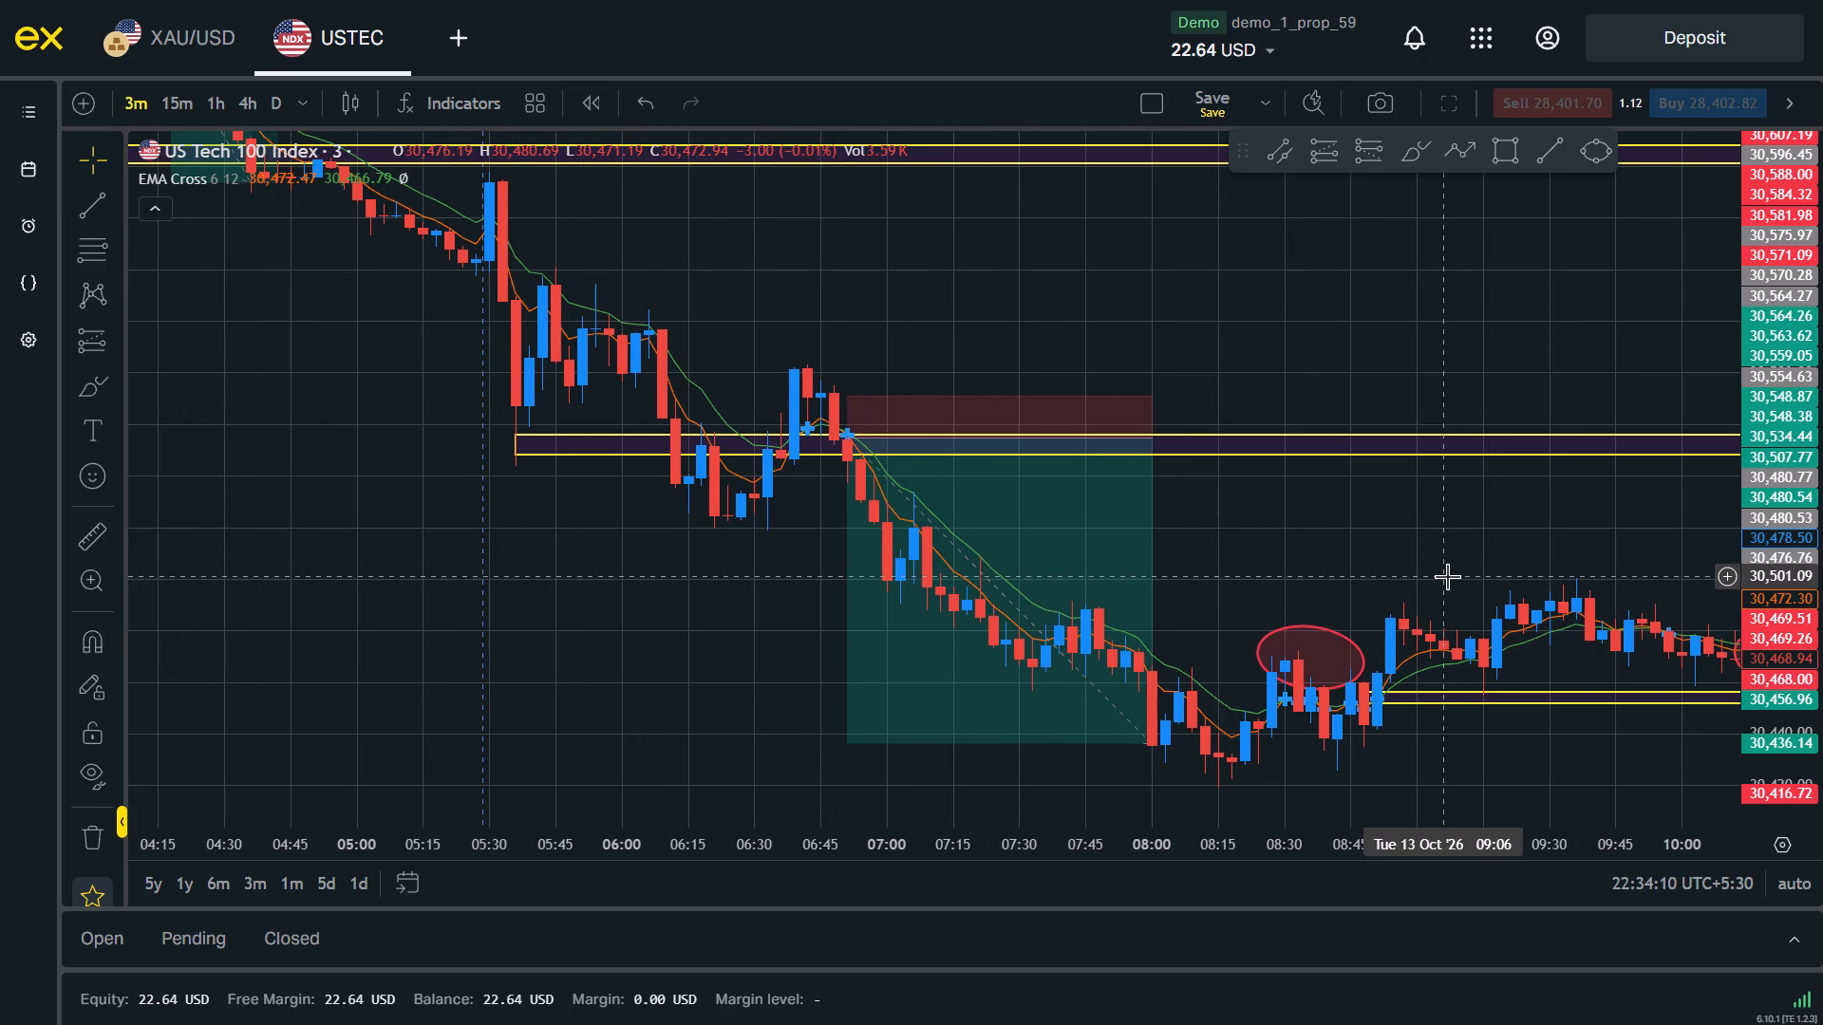
scroll(1447, 576, "up", 1)
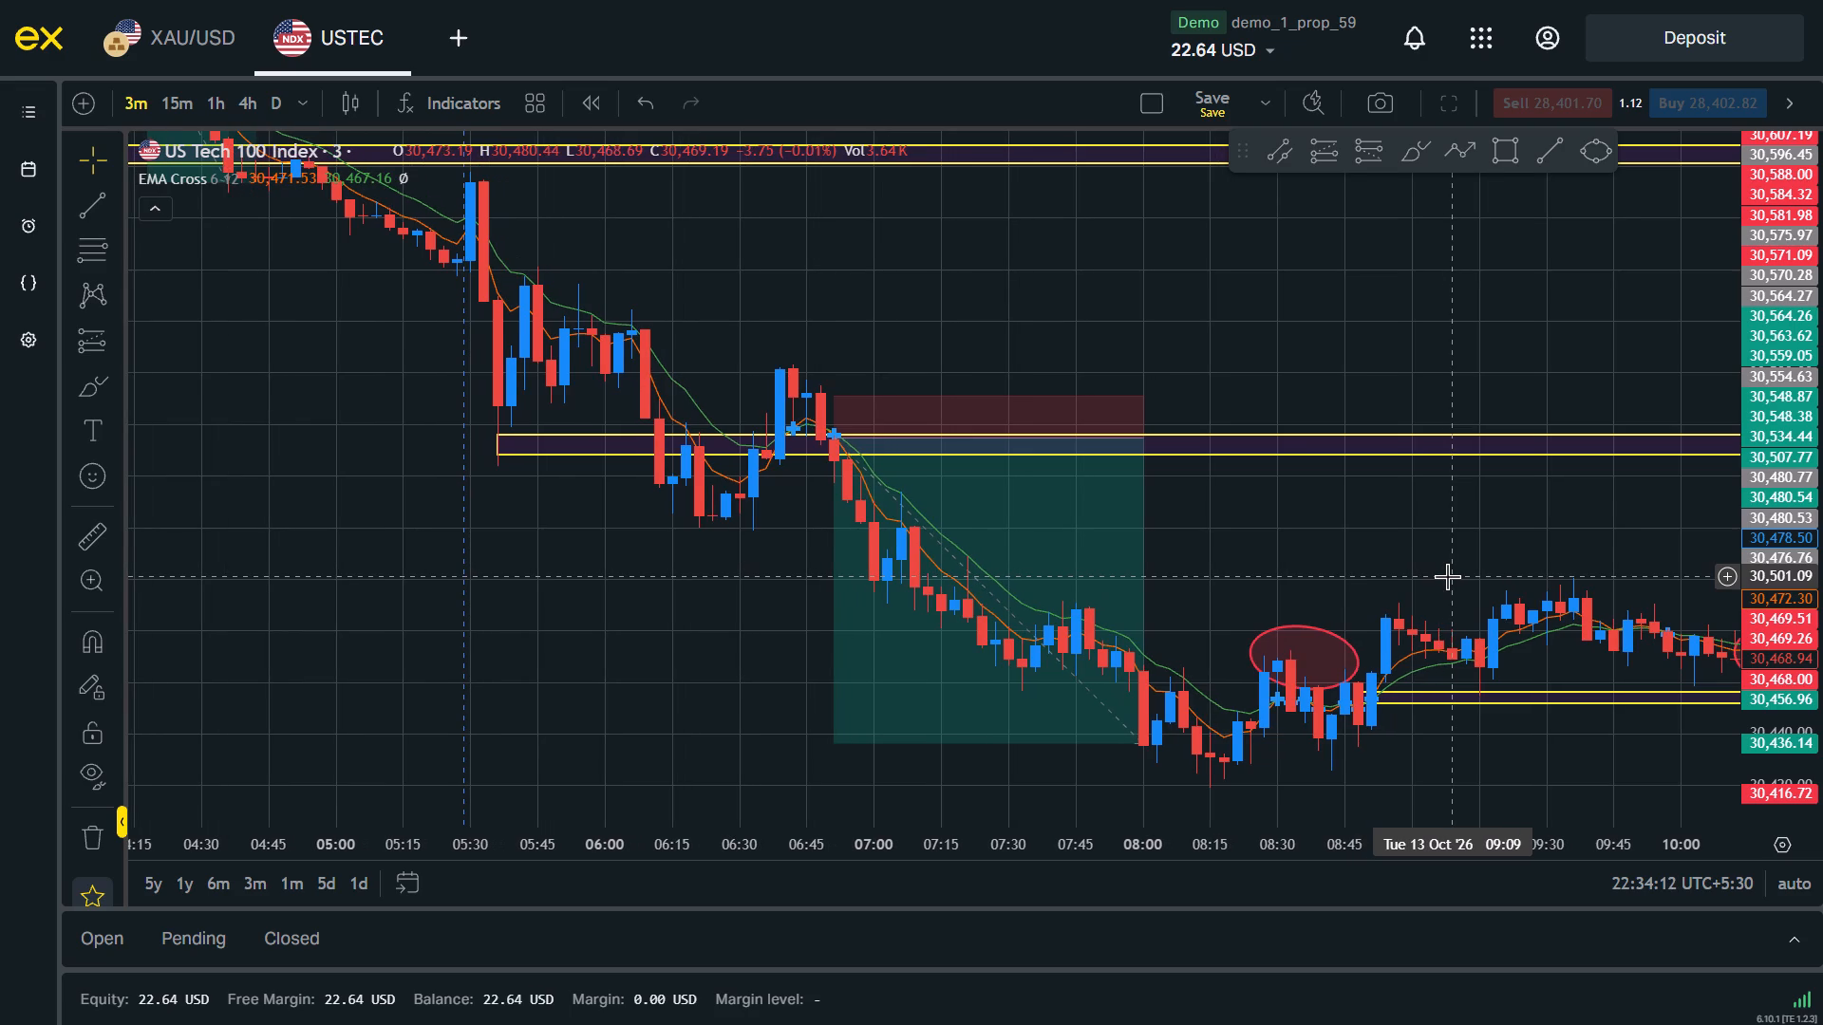
scroll(1447, 576, "up", 1)
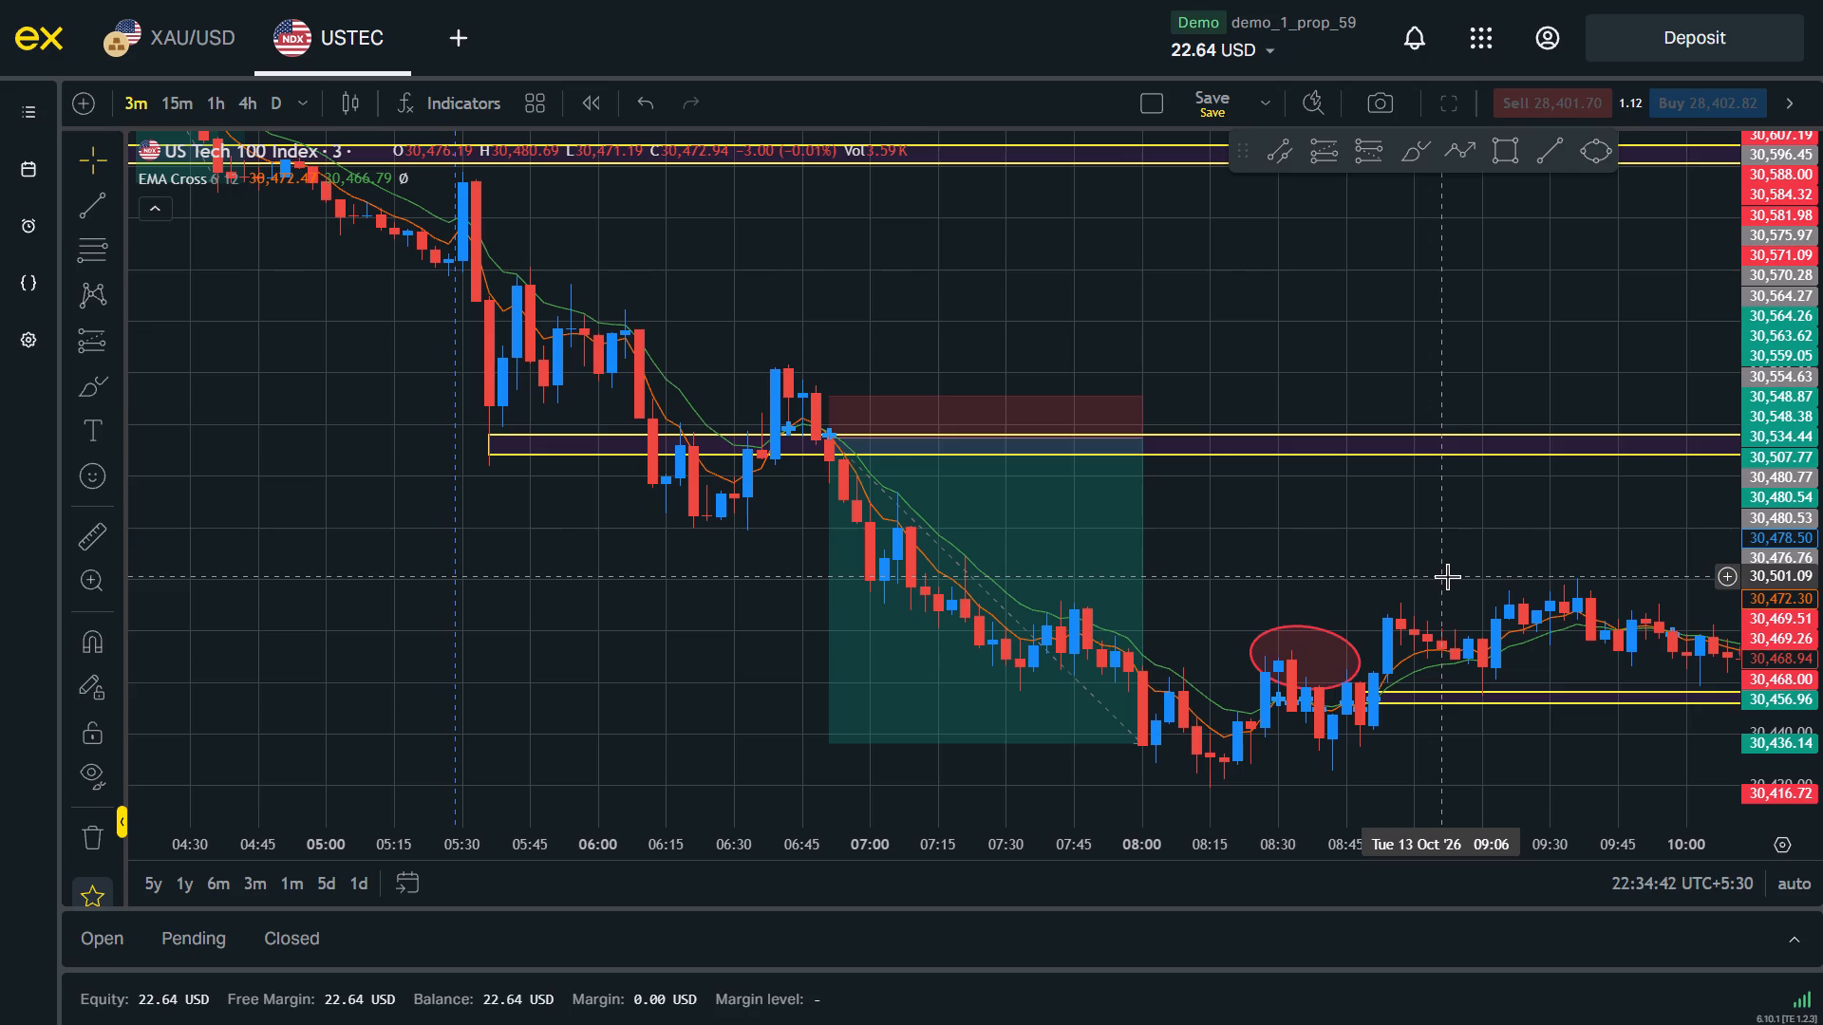
scroll(1447, 576, "up", 1)
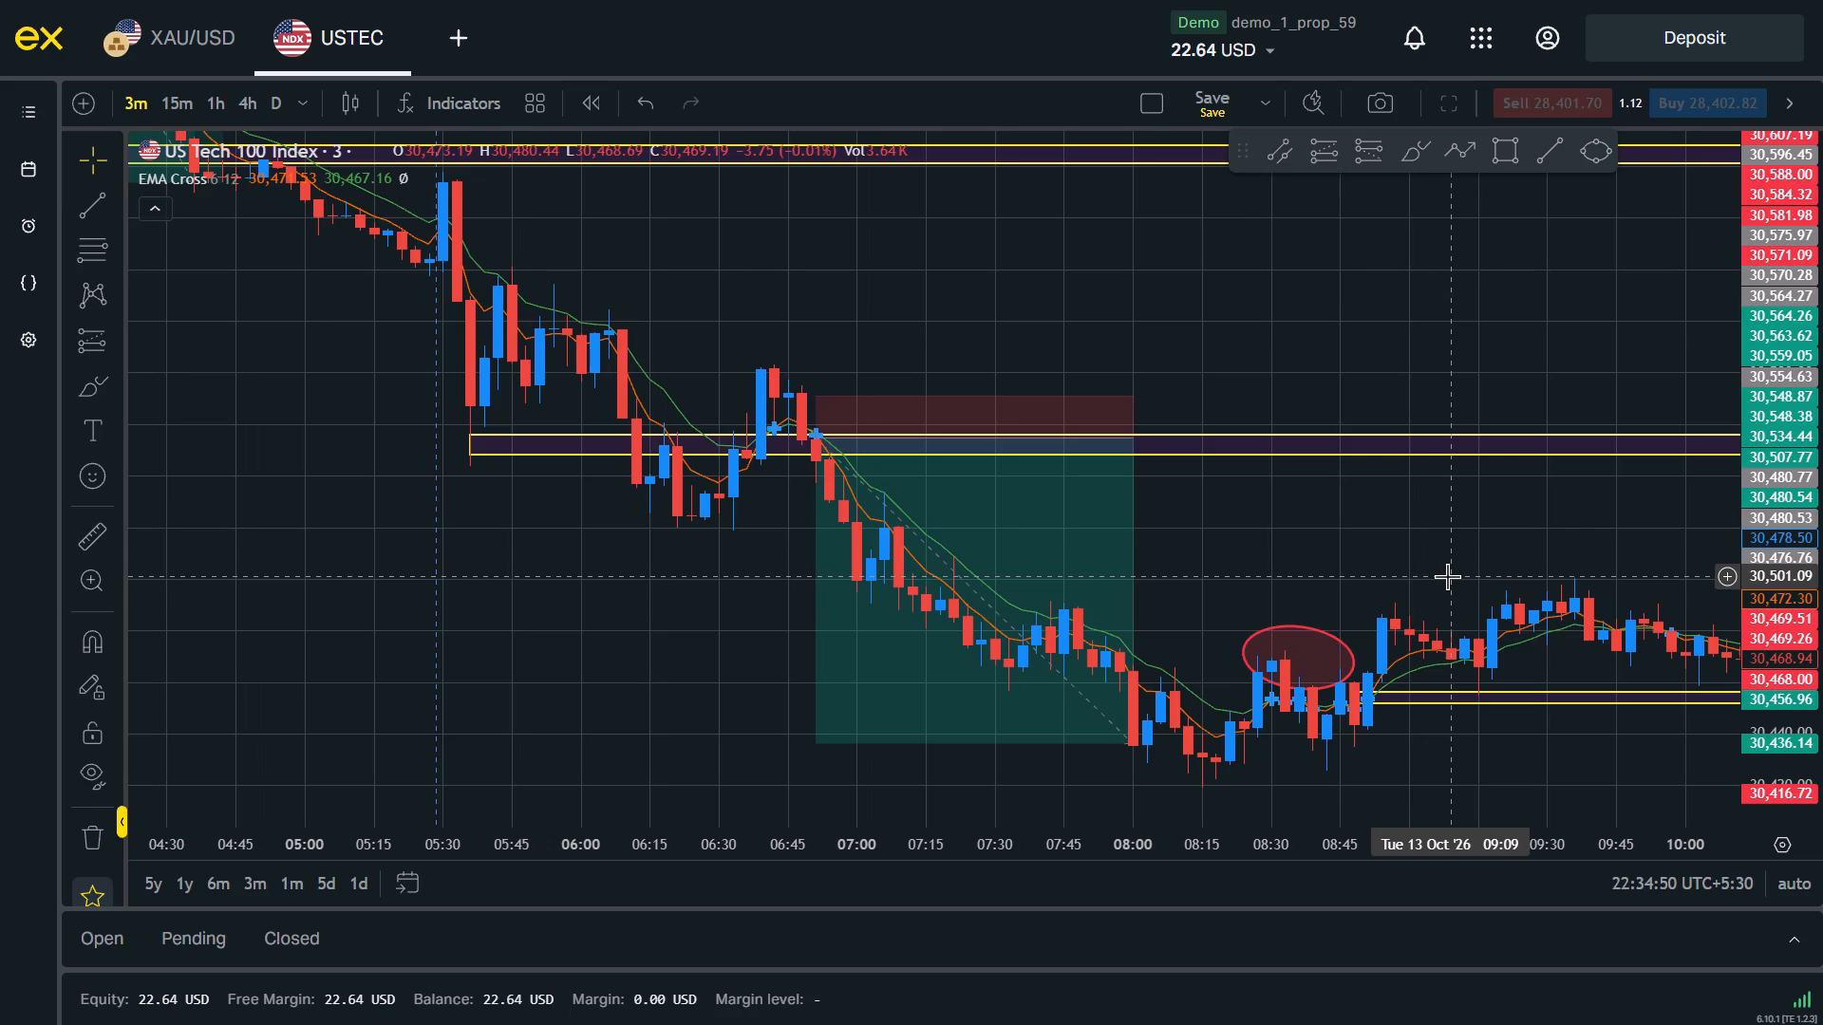
scroll(1447, 576, "up", 1)
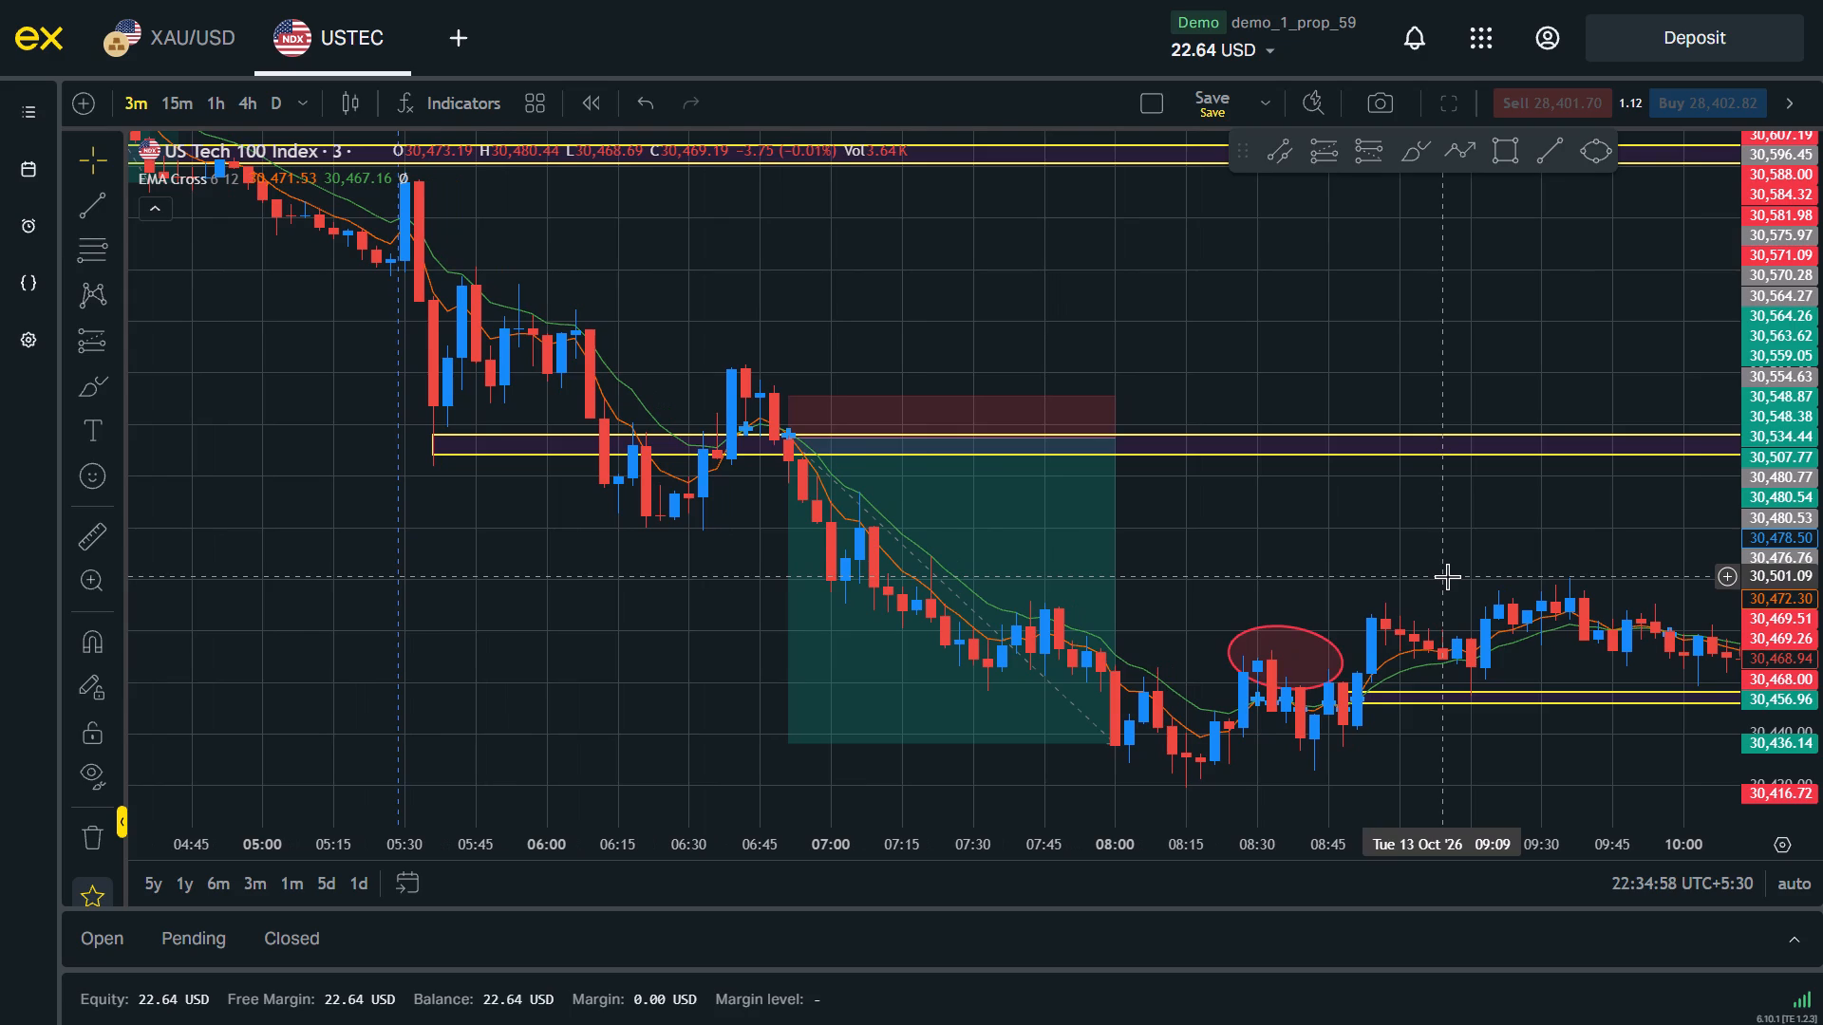
scroll(1447, 576, "down", 1)
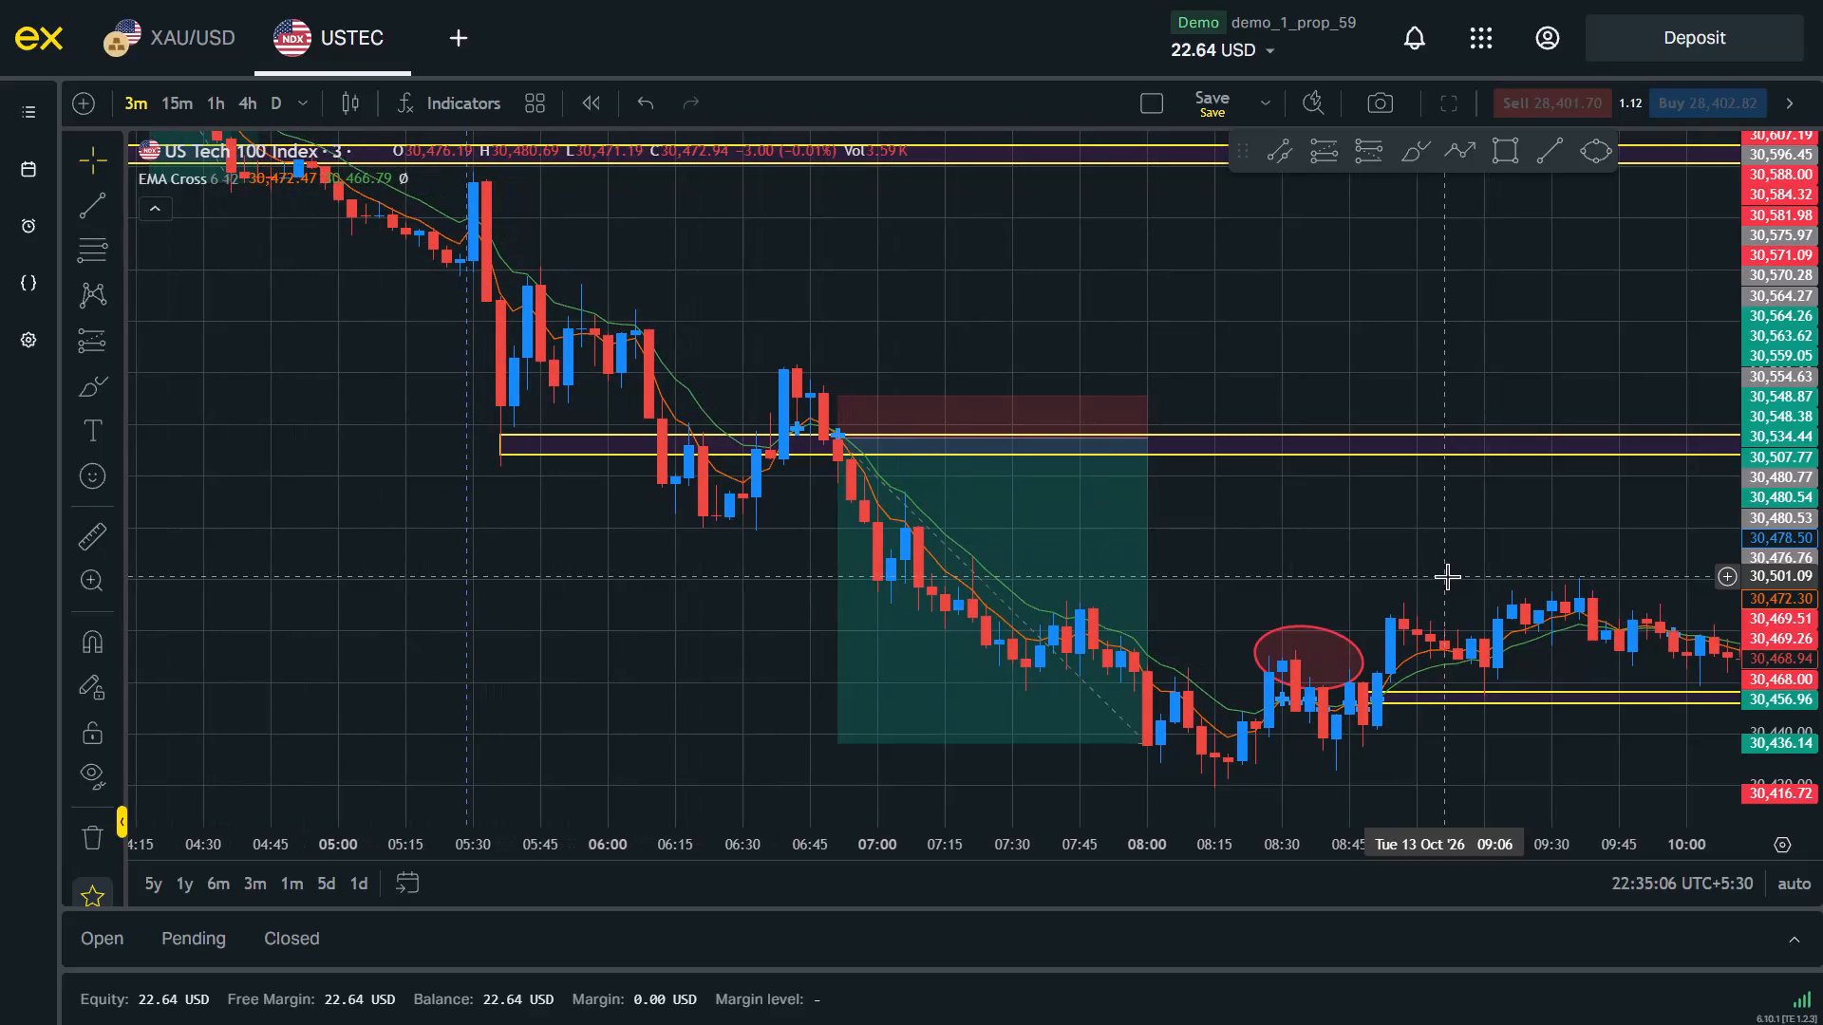
scroll(1447, 576, "up", 1)
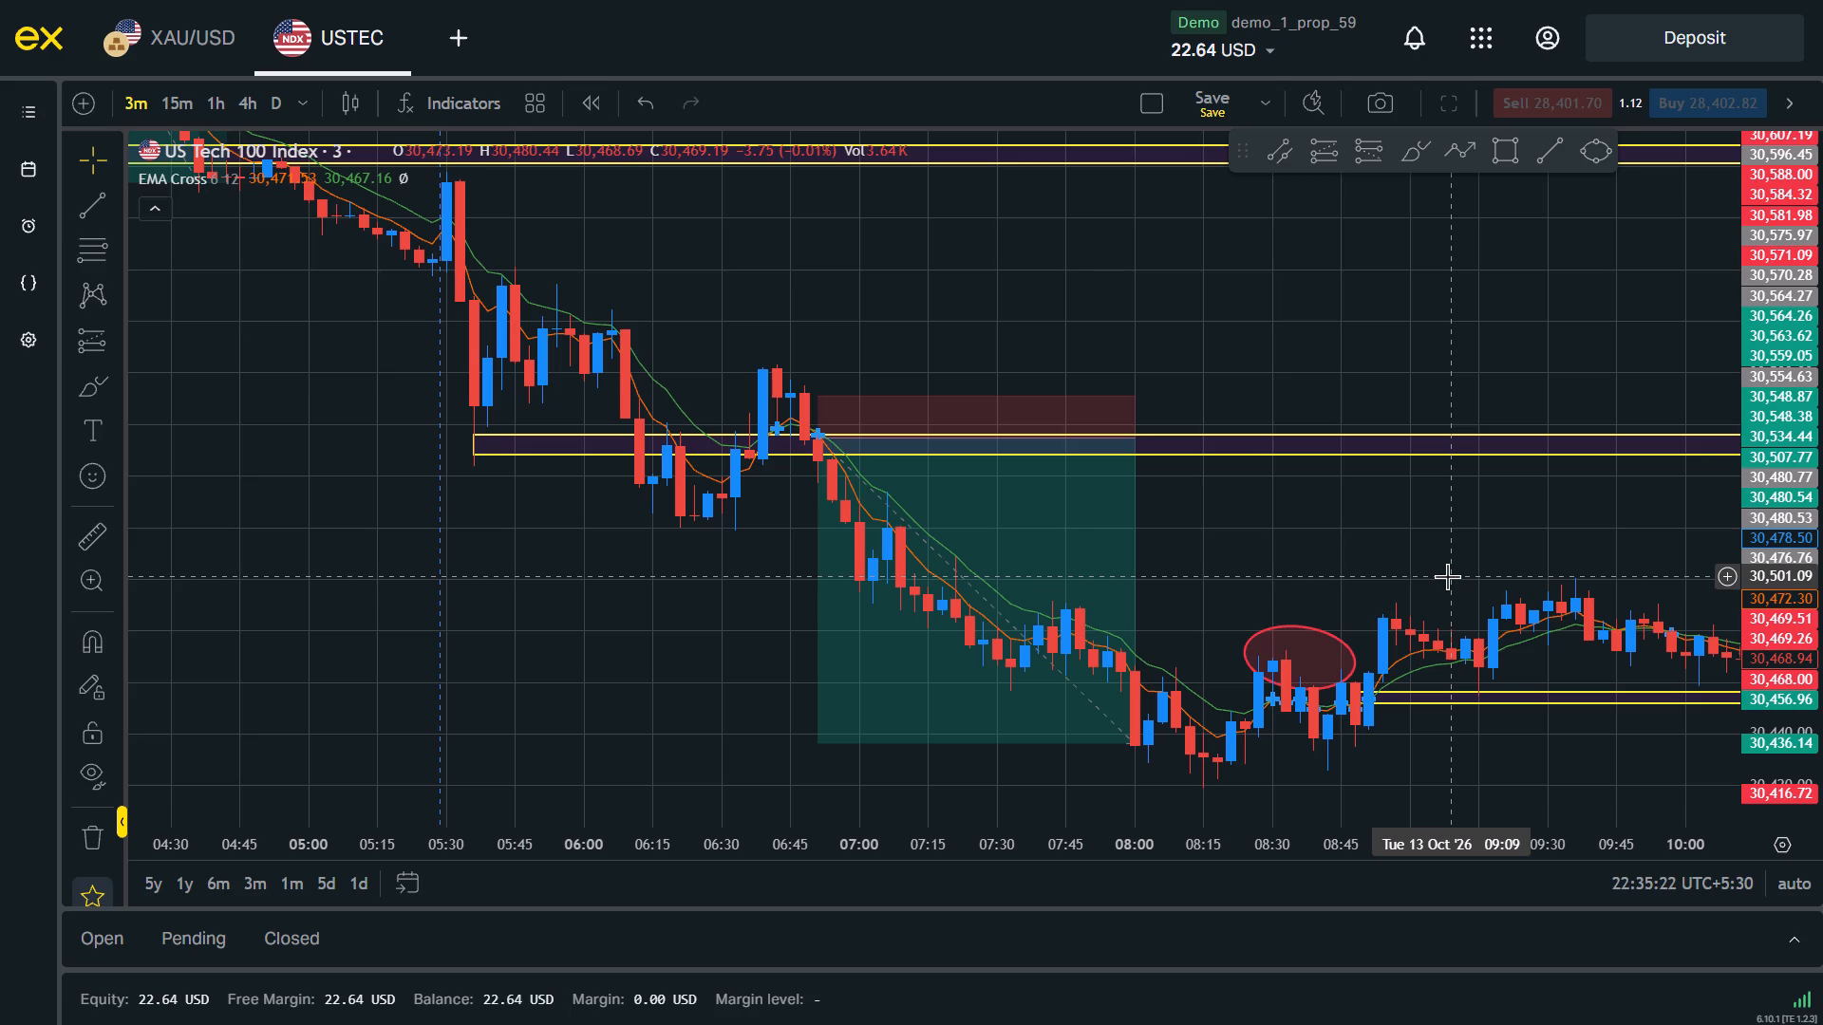
scroll(1447, 576, "up", 1)
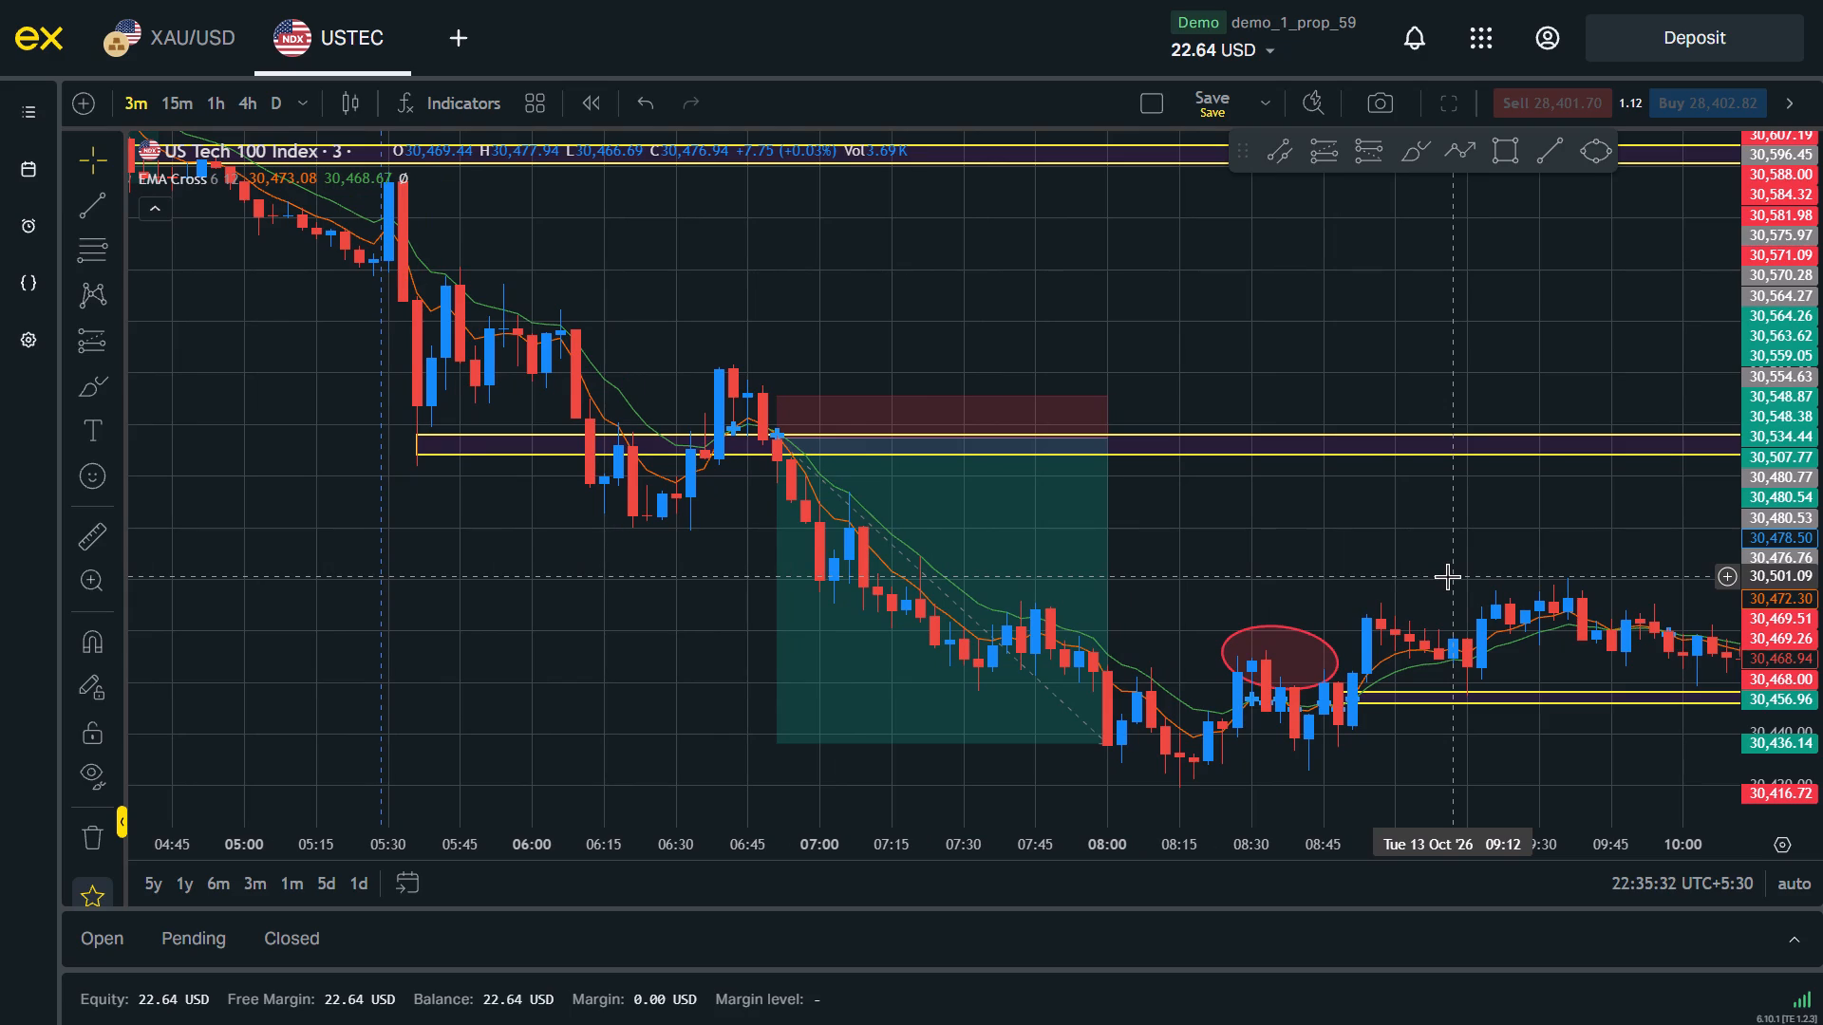
scroll(1447, 576, "up", 1)
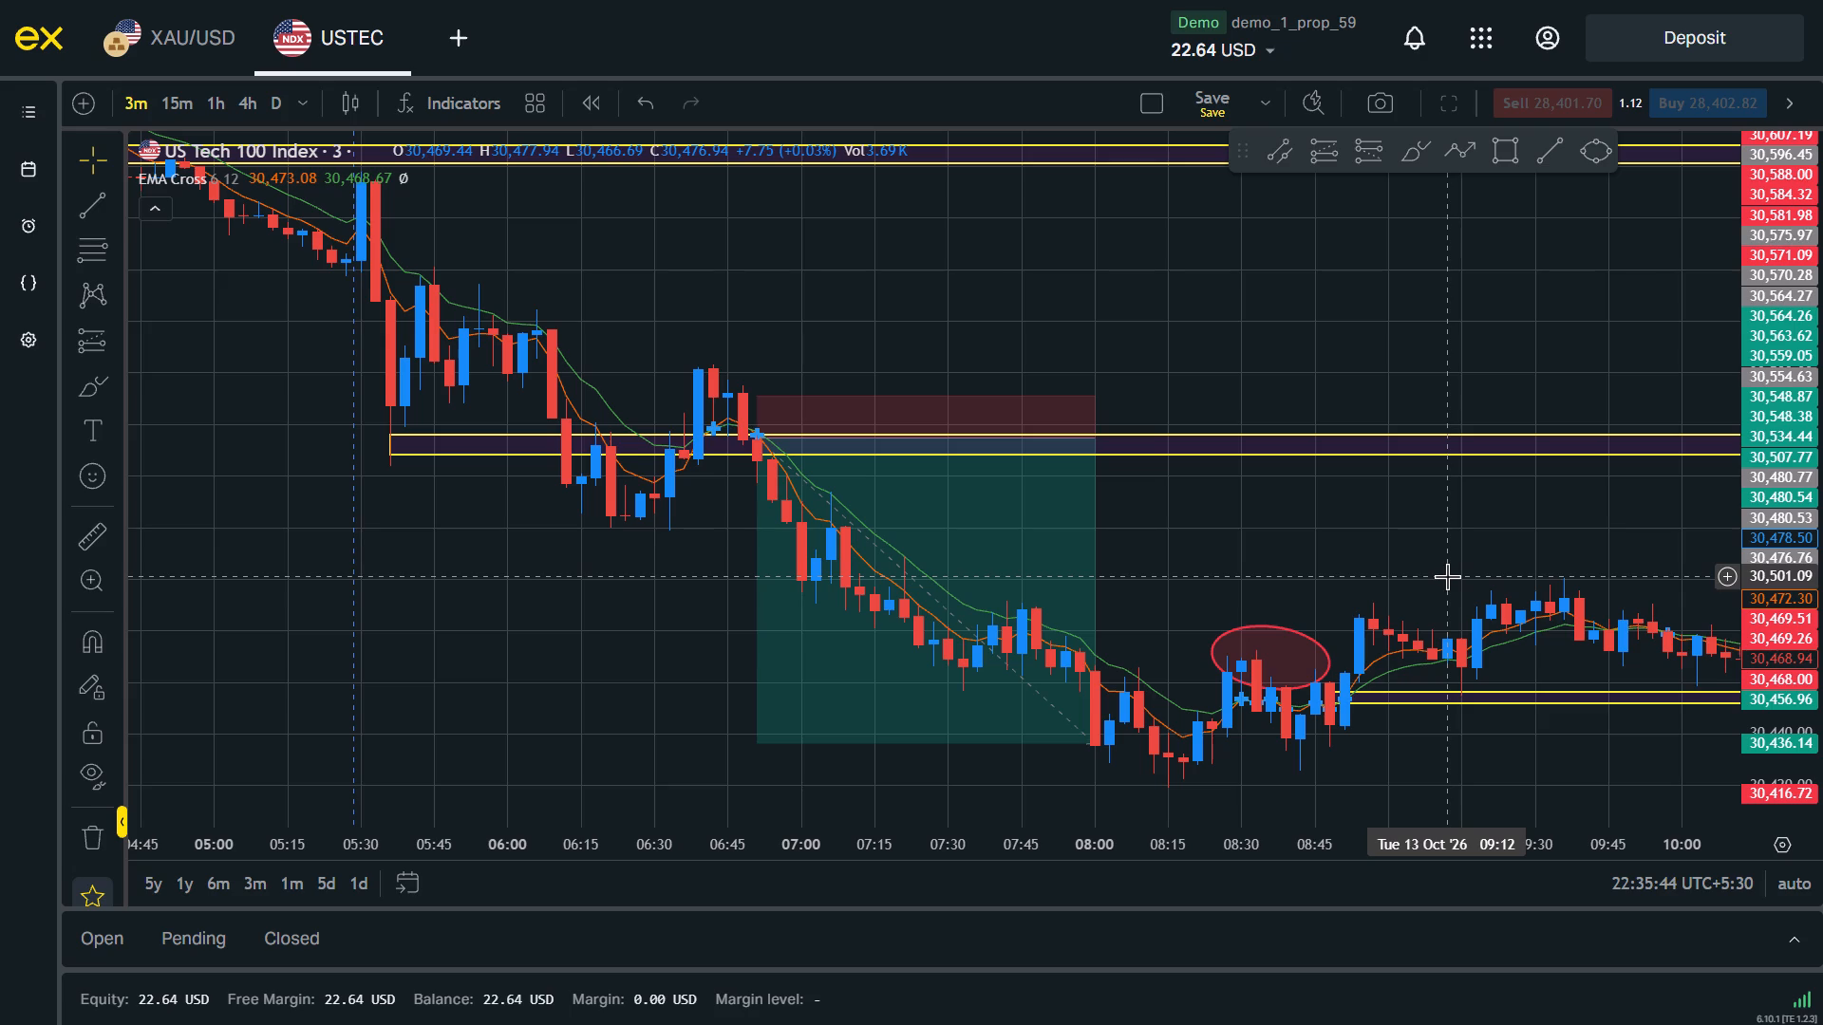
scroll(1447, 576, "up", 1)
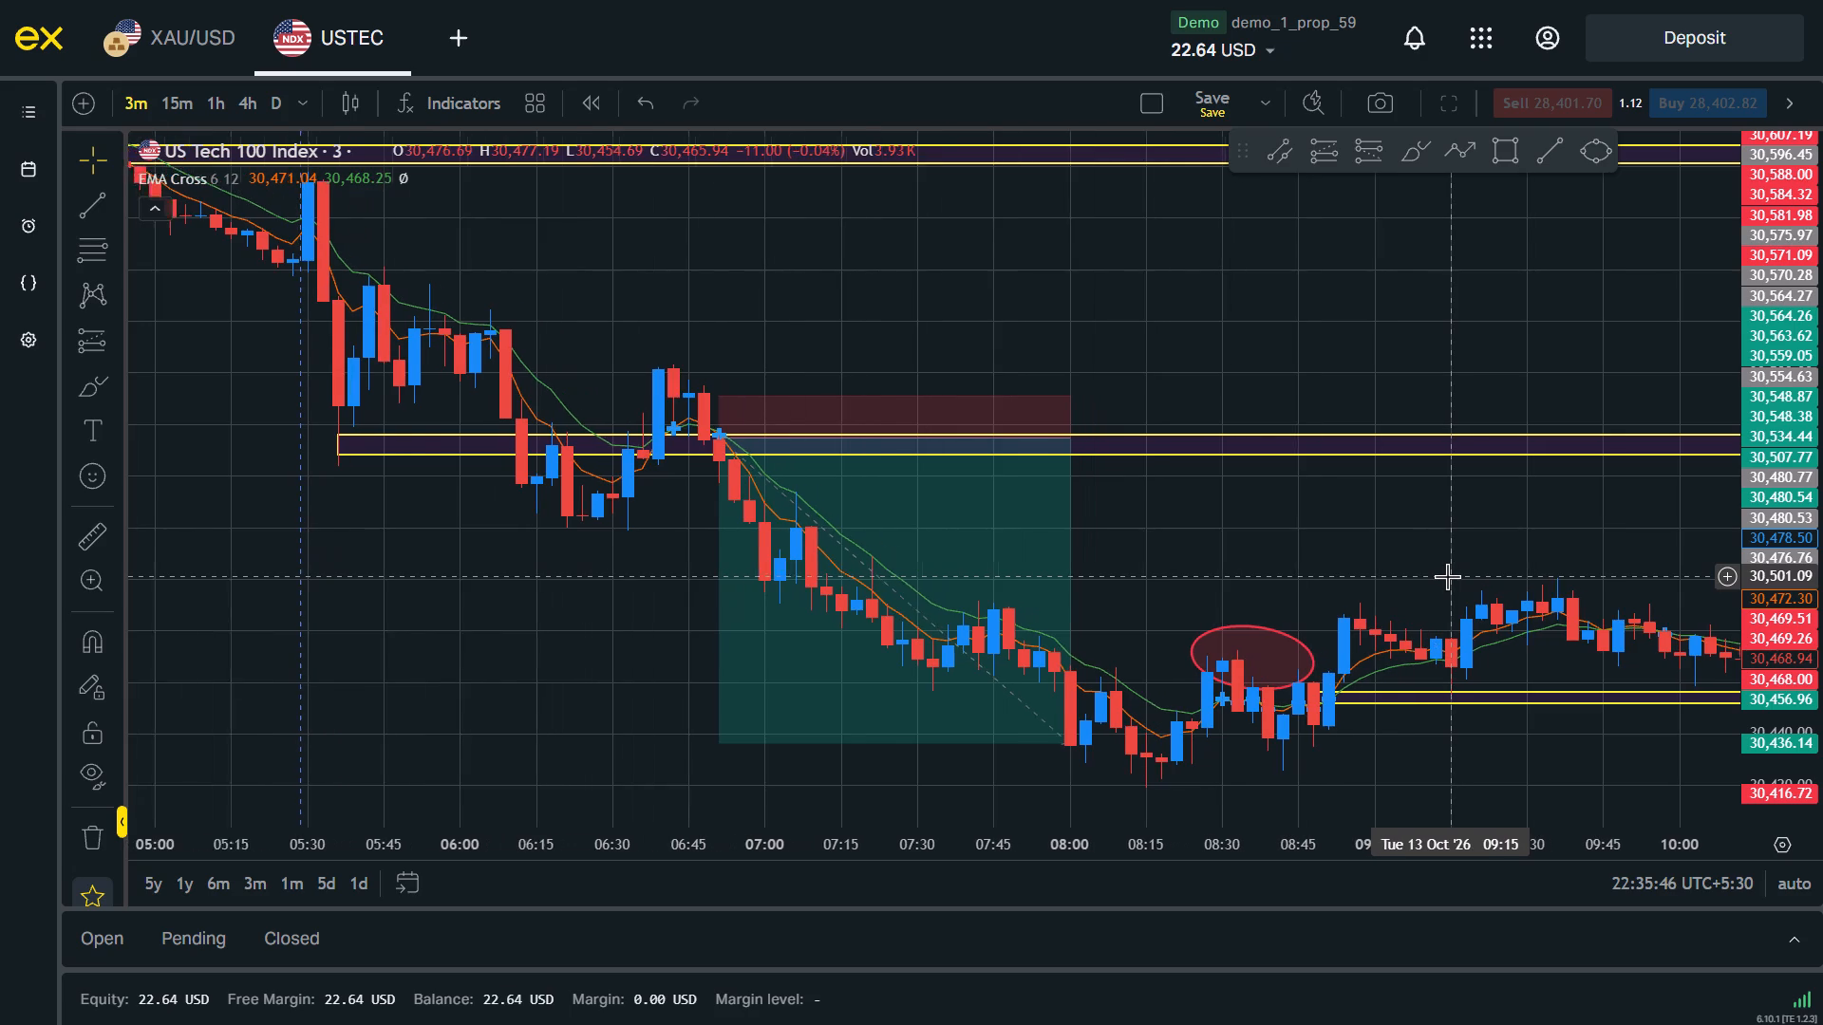
scroll(1447, 576, "up", 1)
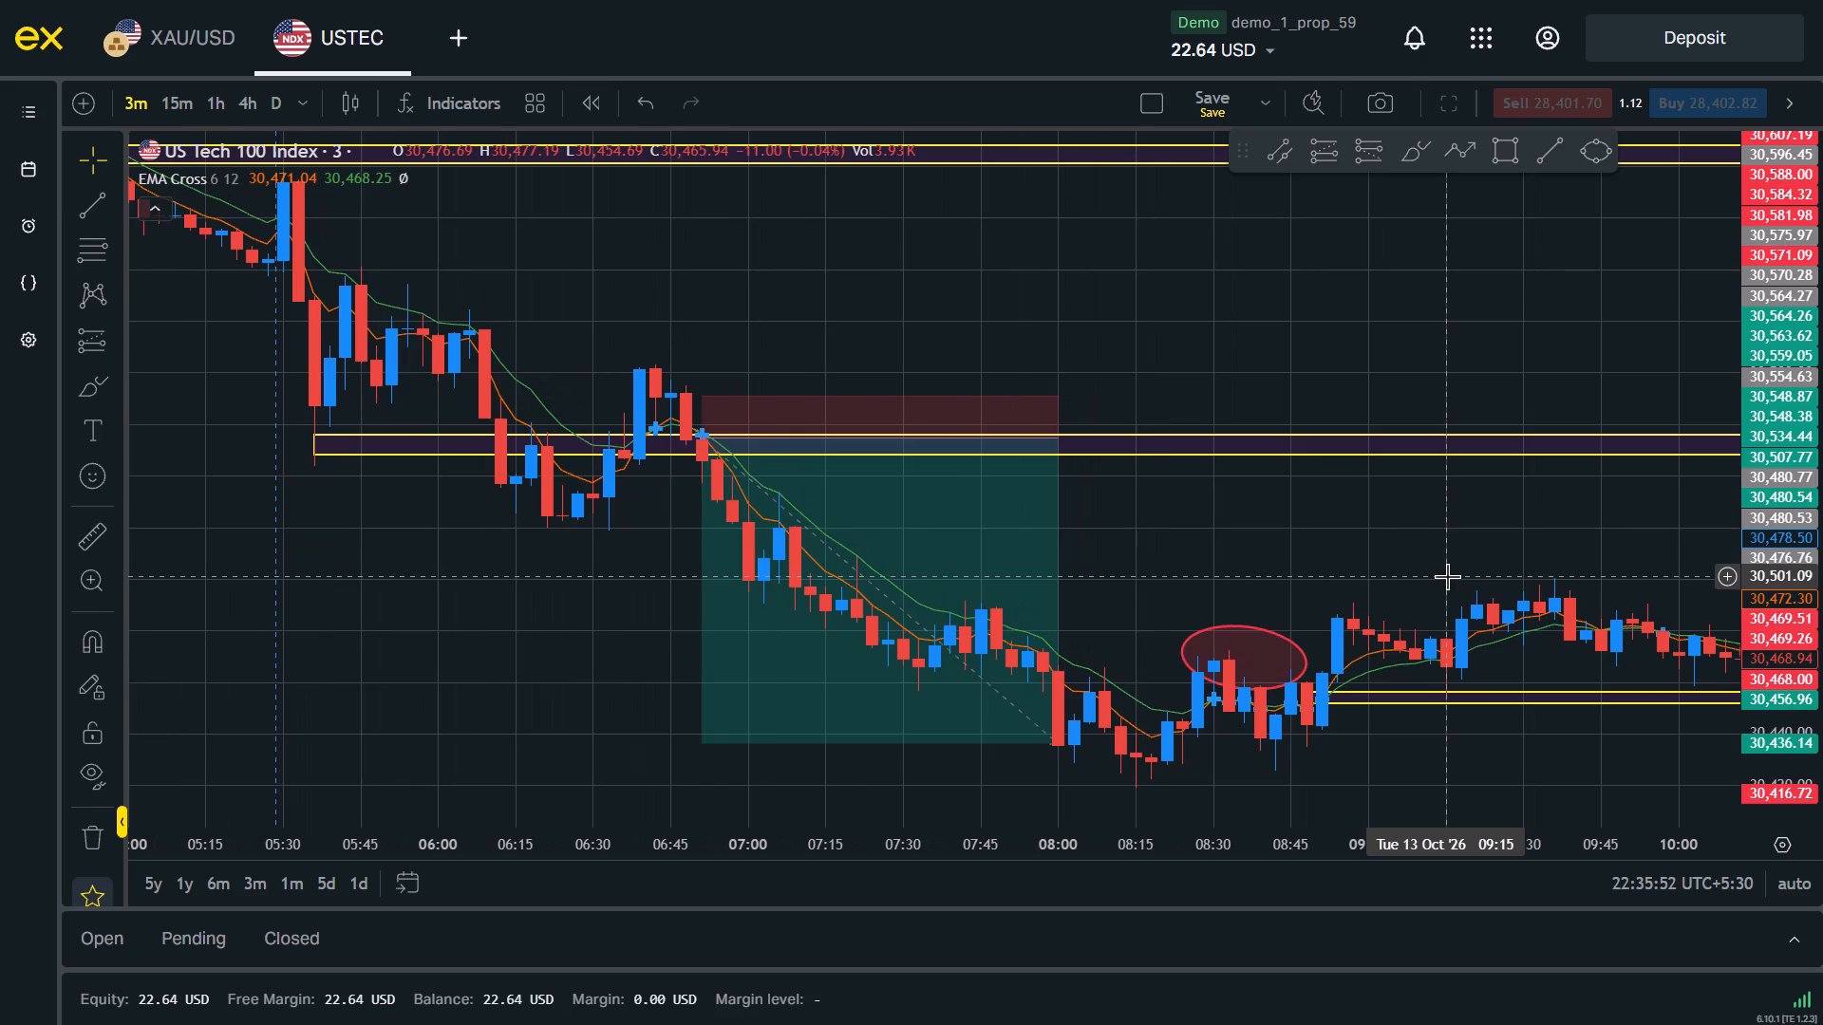
scroll(1447, 576, "up", 1)
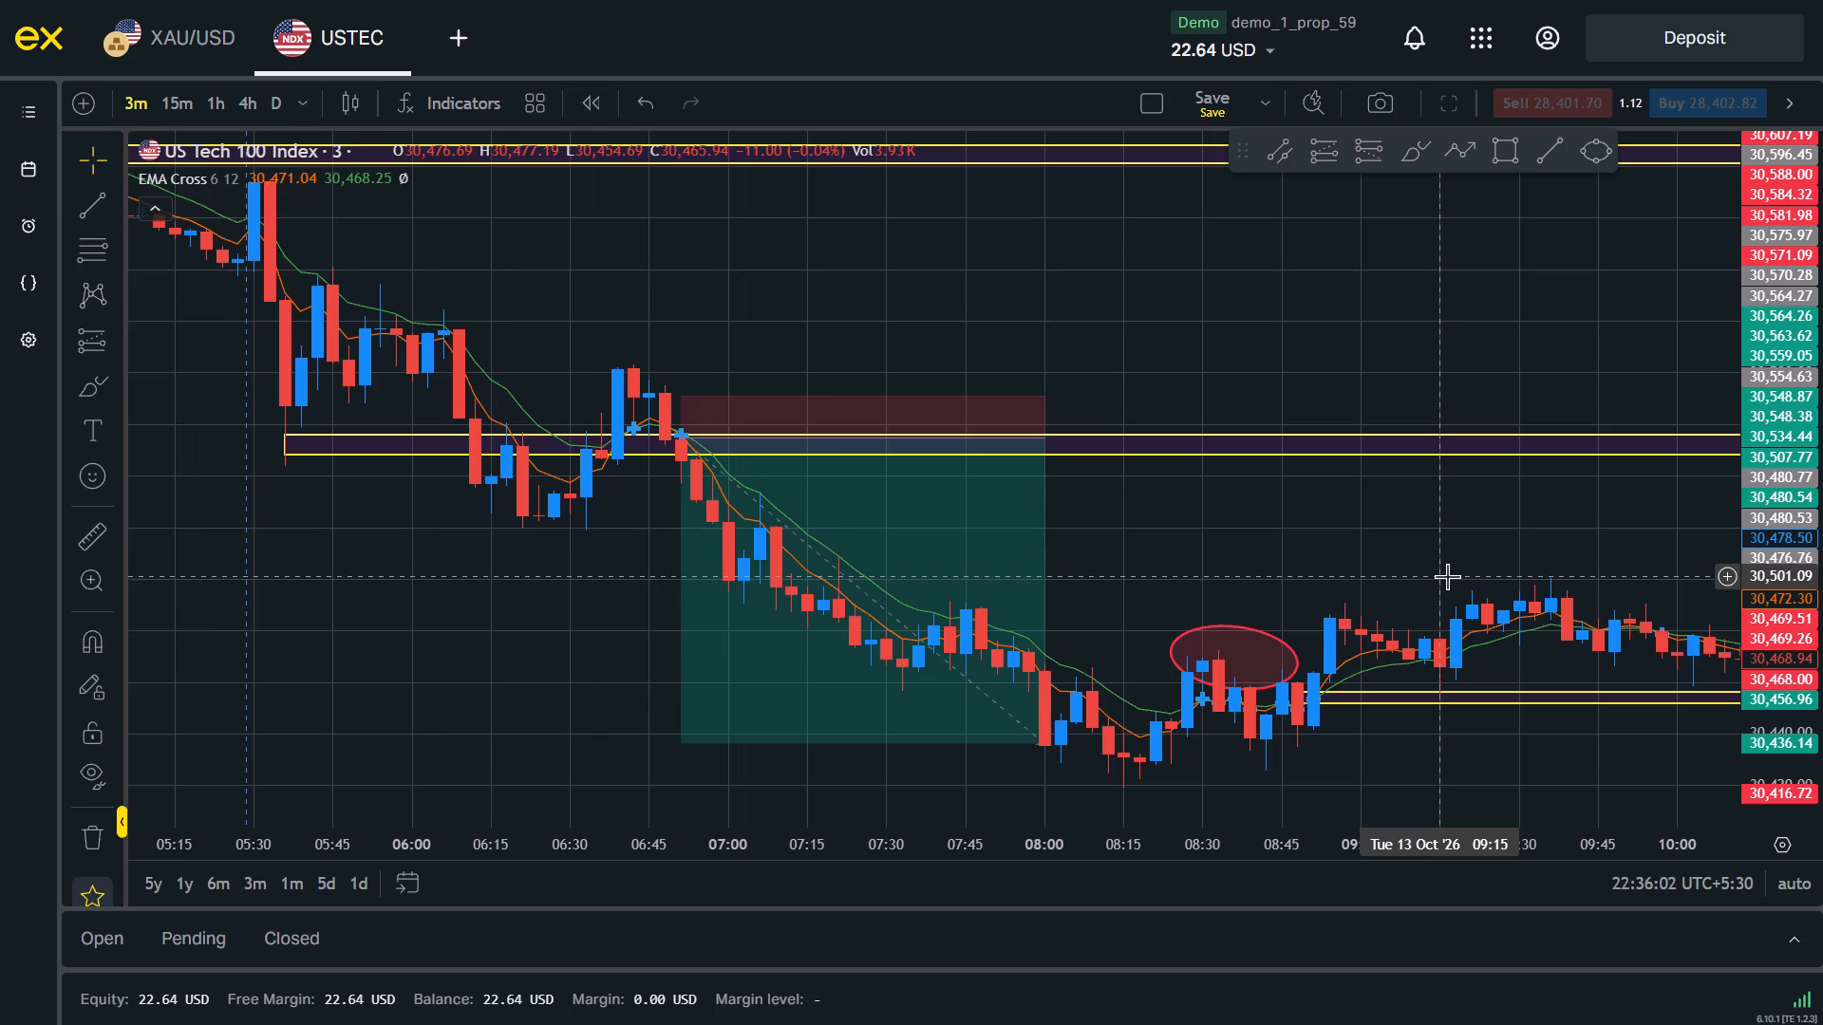
scroll(1447, 576, "up", 1)
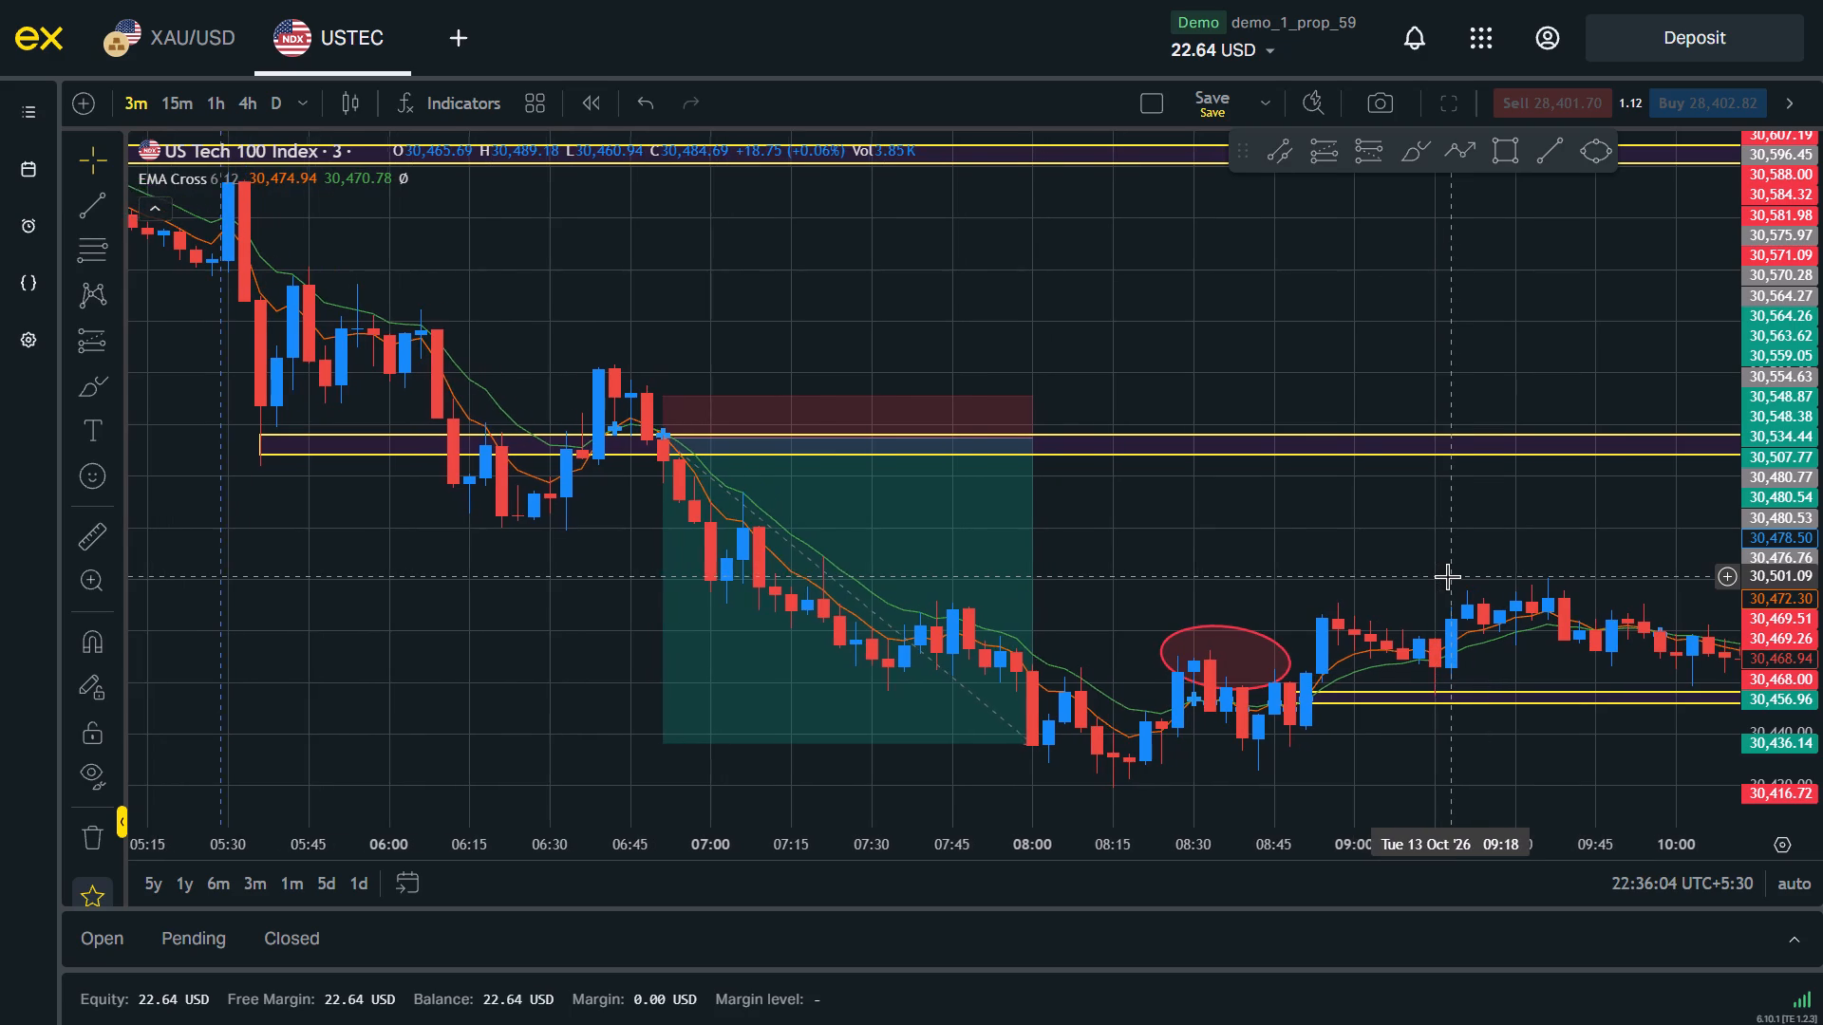
scroll(1447, 576, "up", 1)
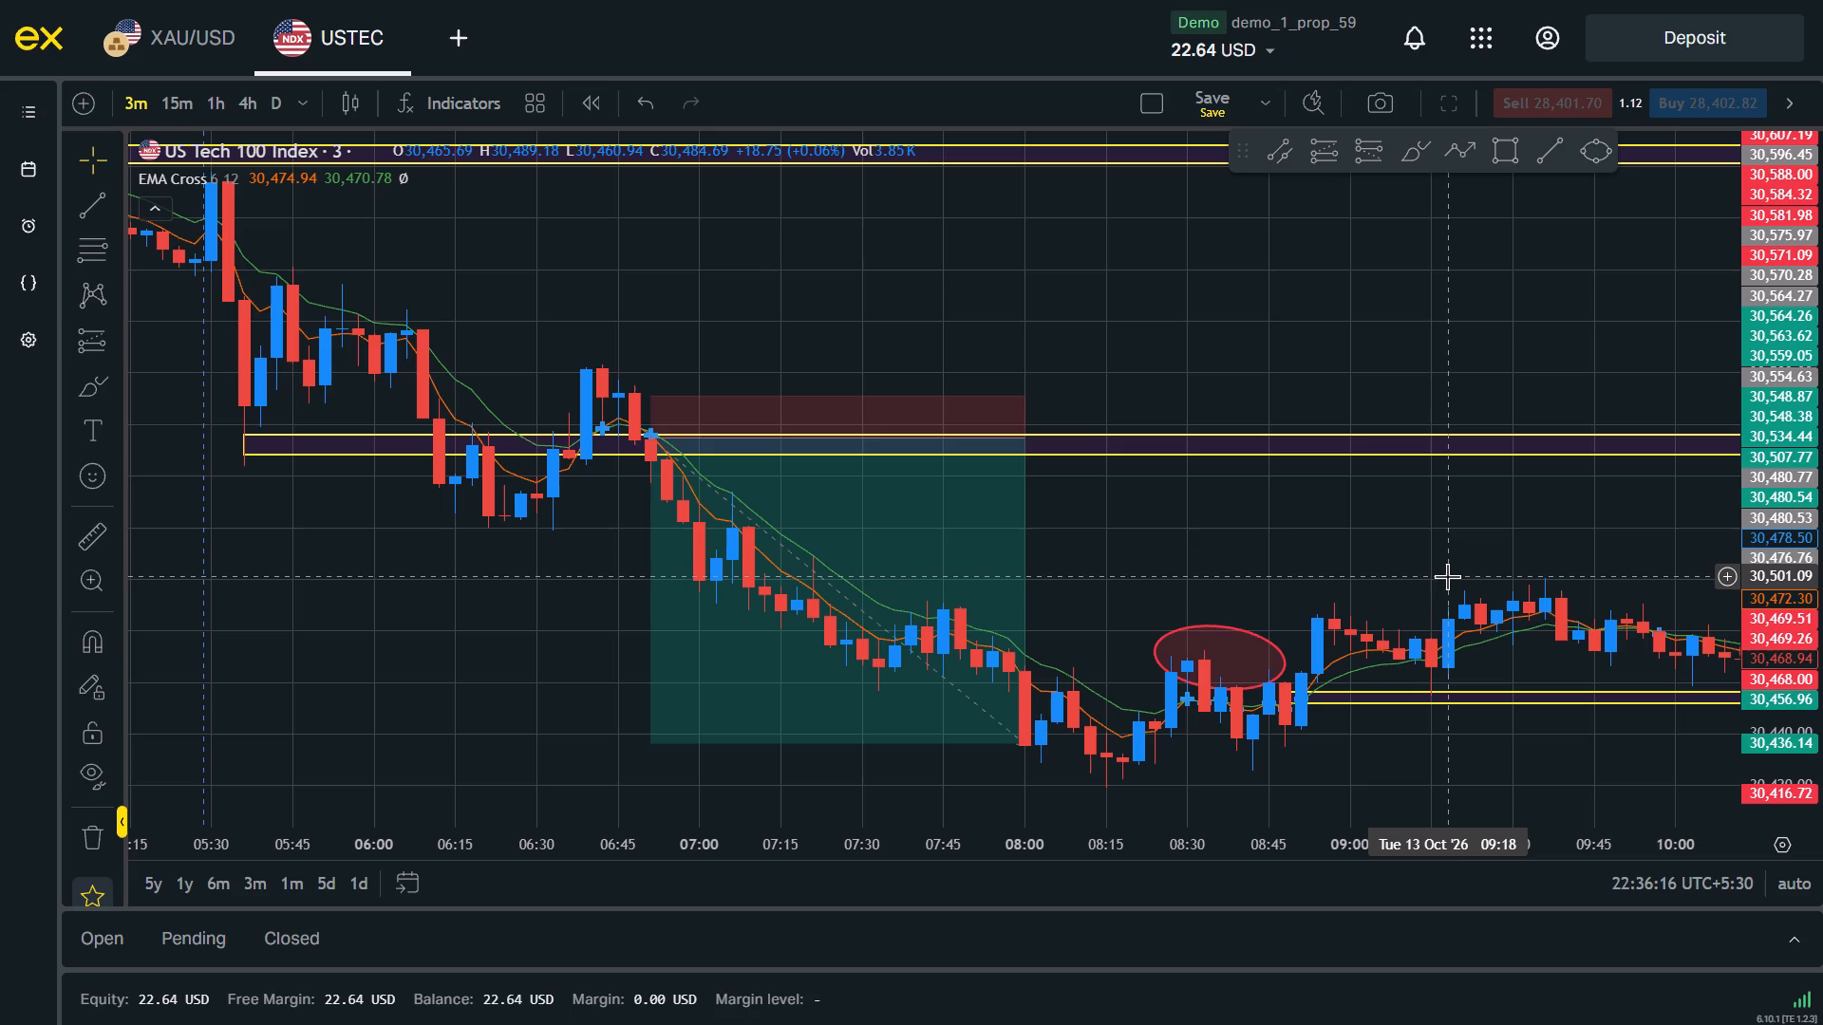
scroll(1447, 576, "up", 1)
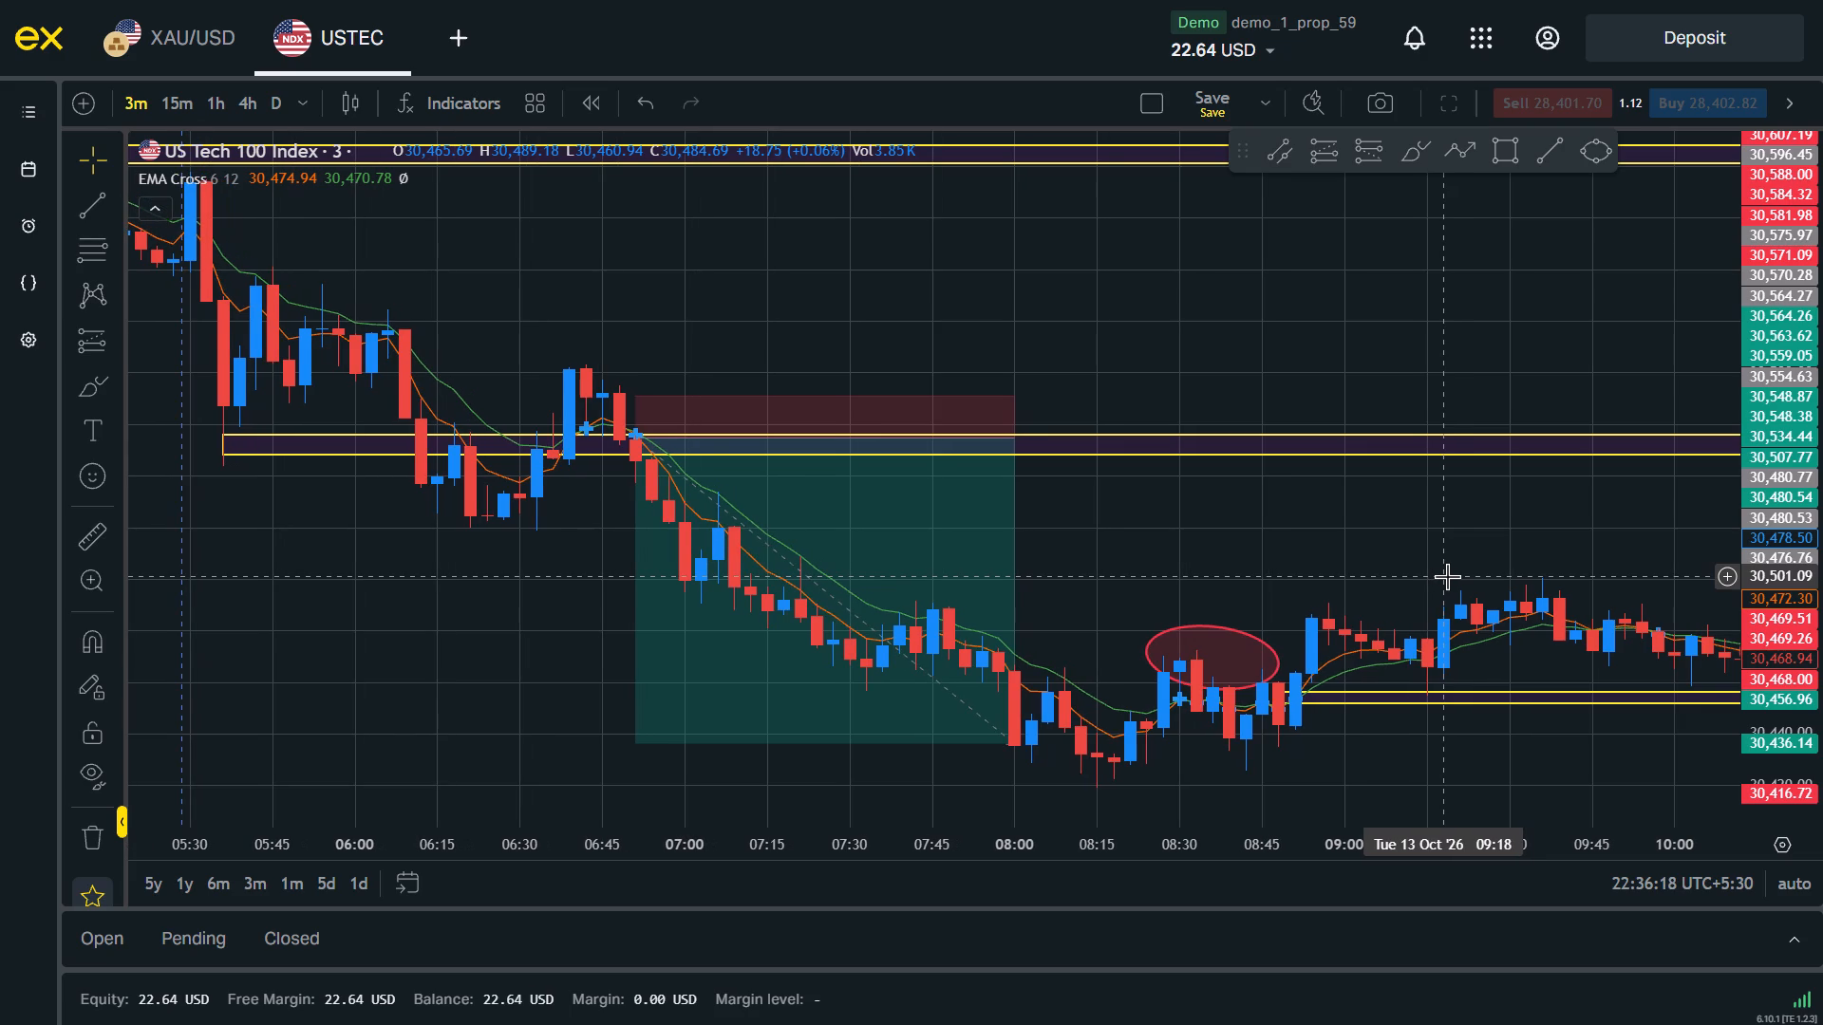
scroll(1447, 576, "up", 2)
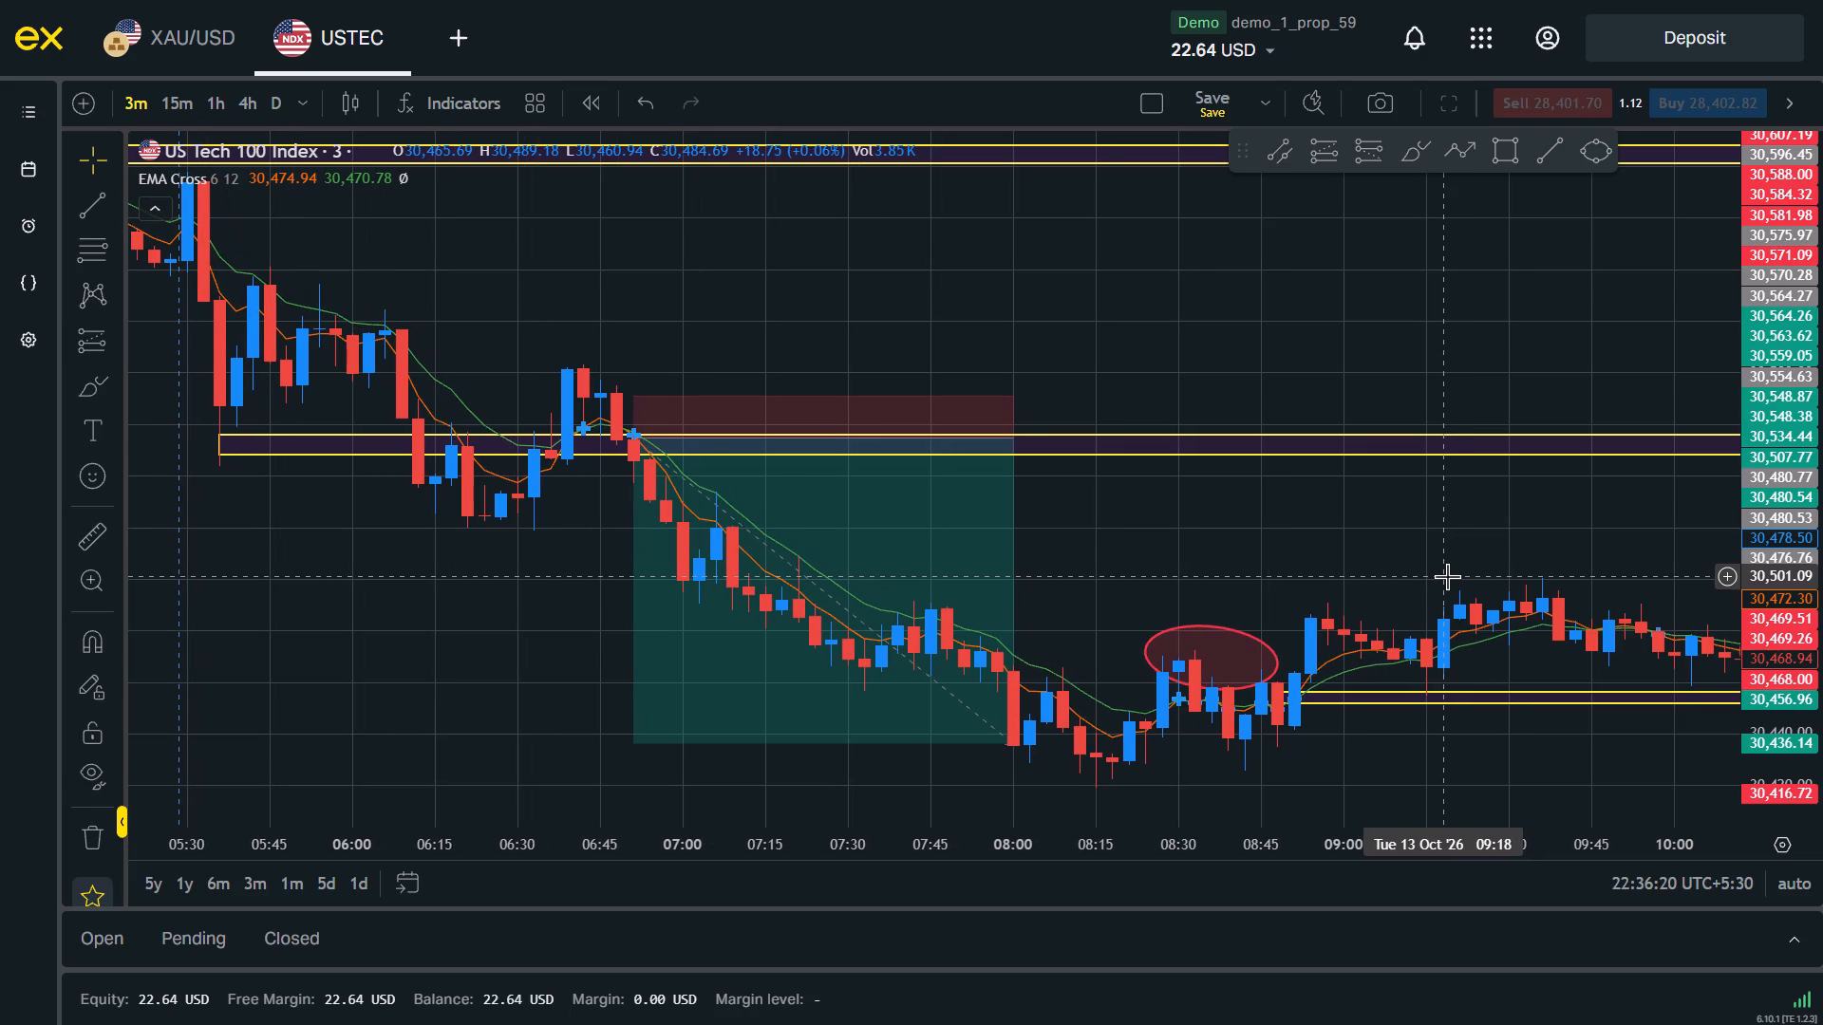
scroll(1447, 576, "up", 3)
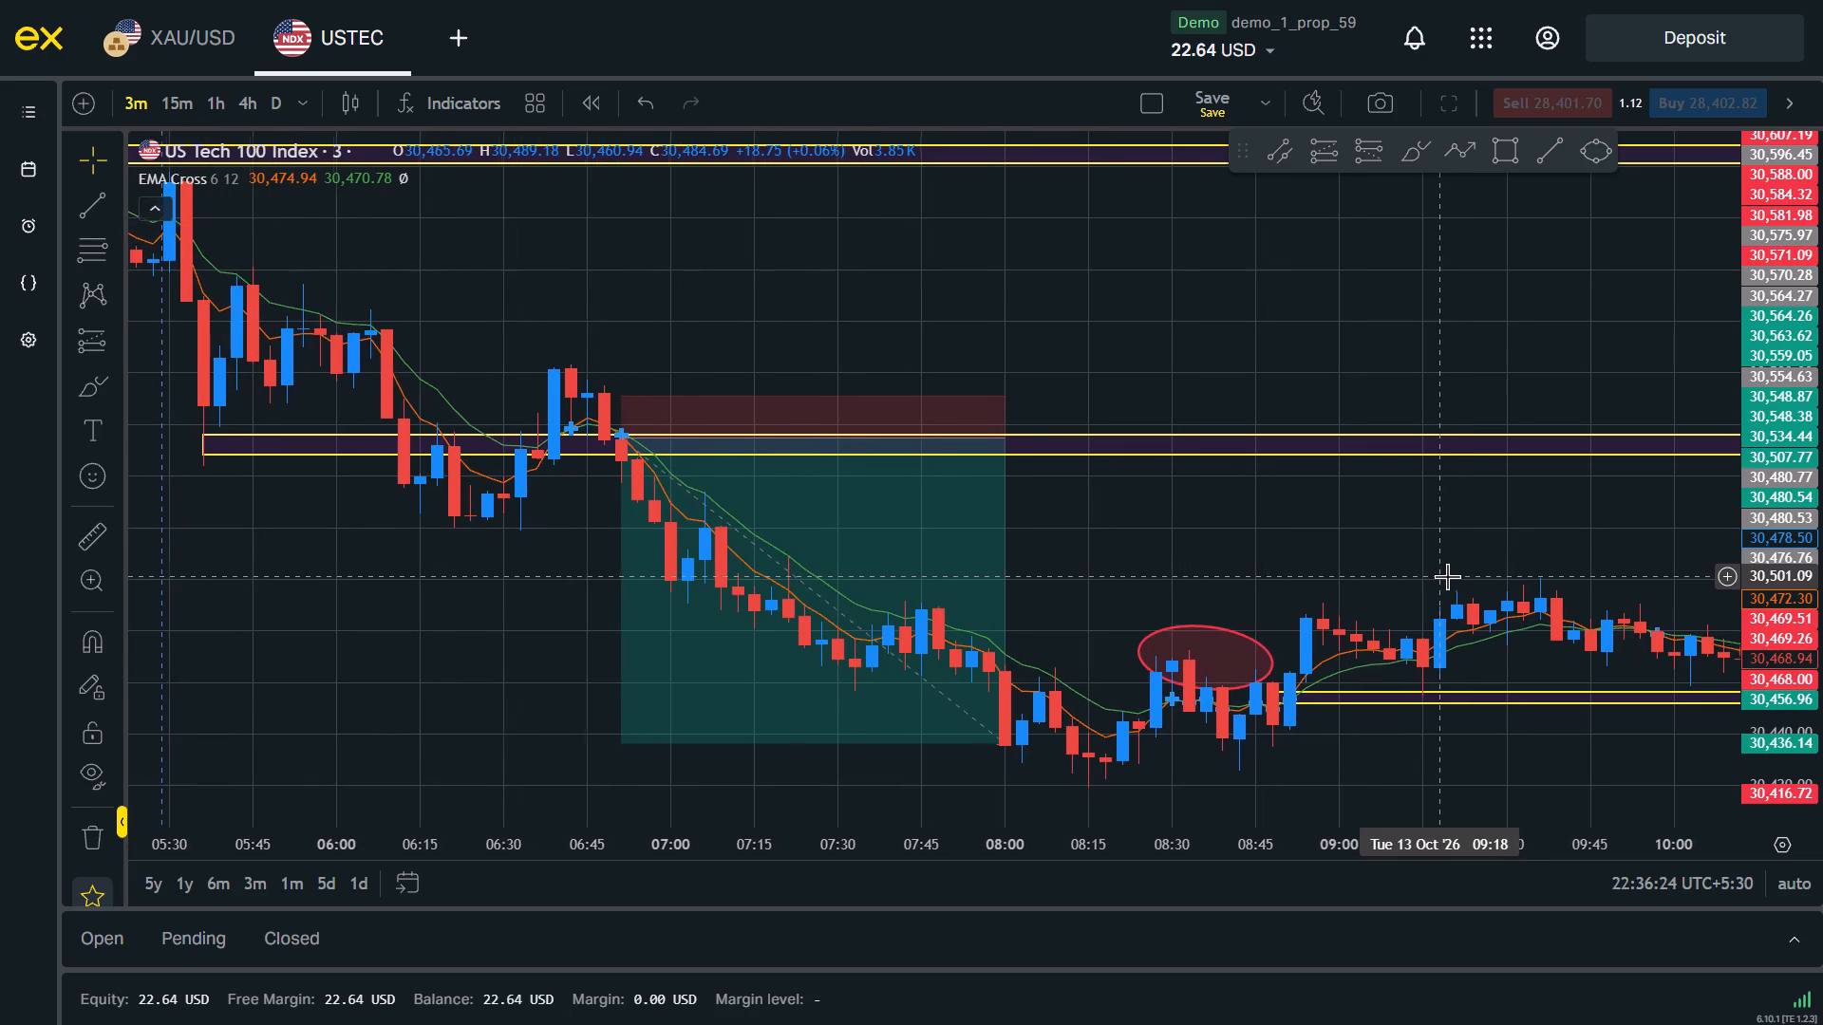
scroll(1447, 576, "up", 1)
scroll(1447, 576, "down", 1)
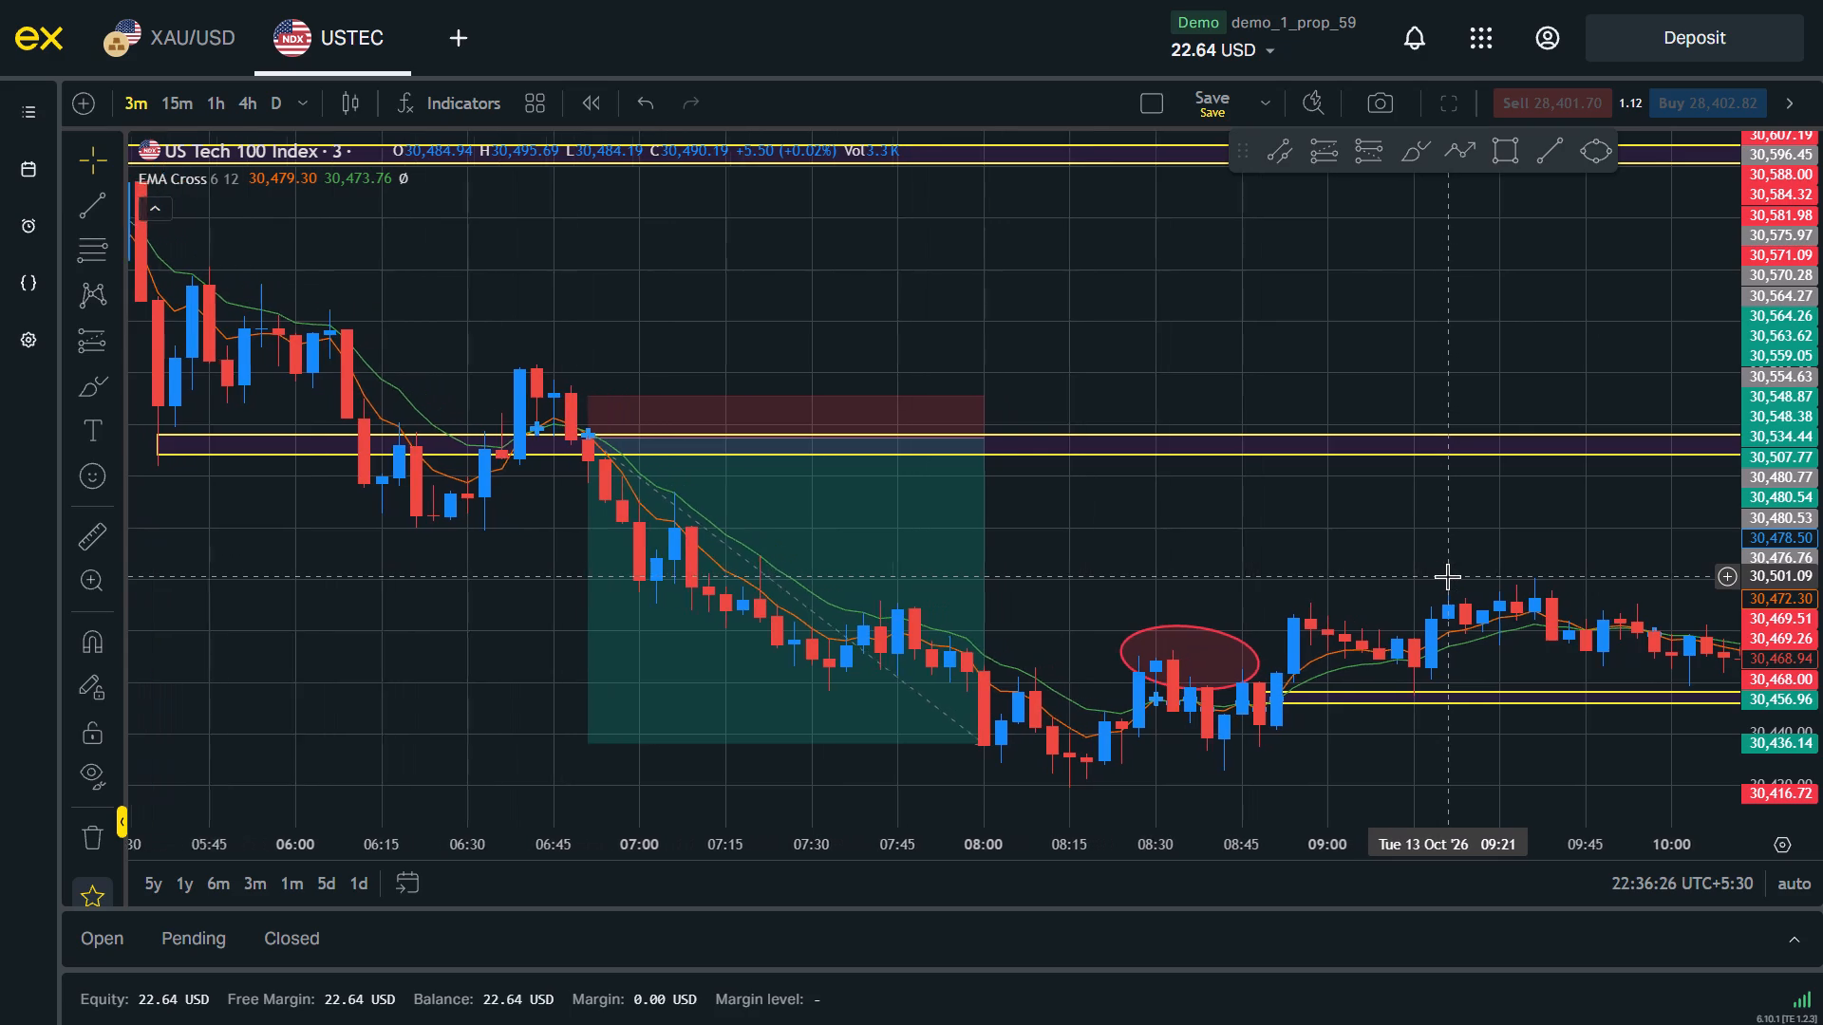
scroll(1447, 576, "down", 1)
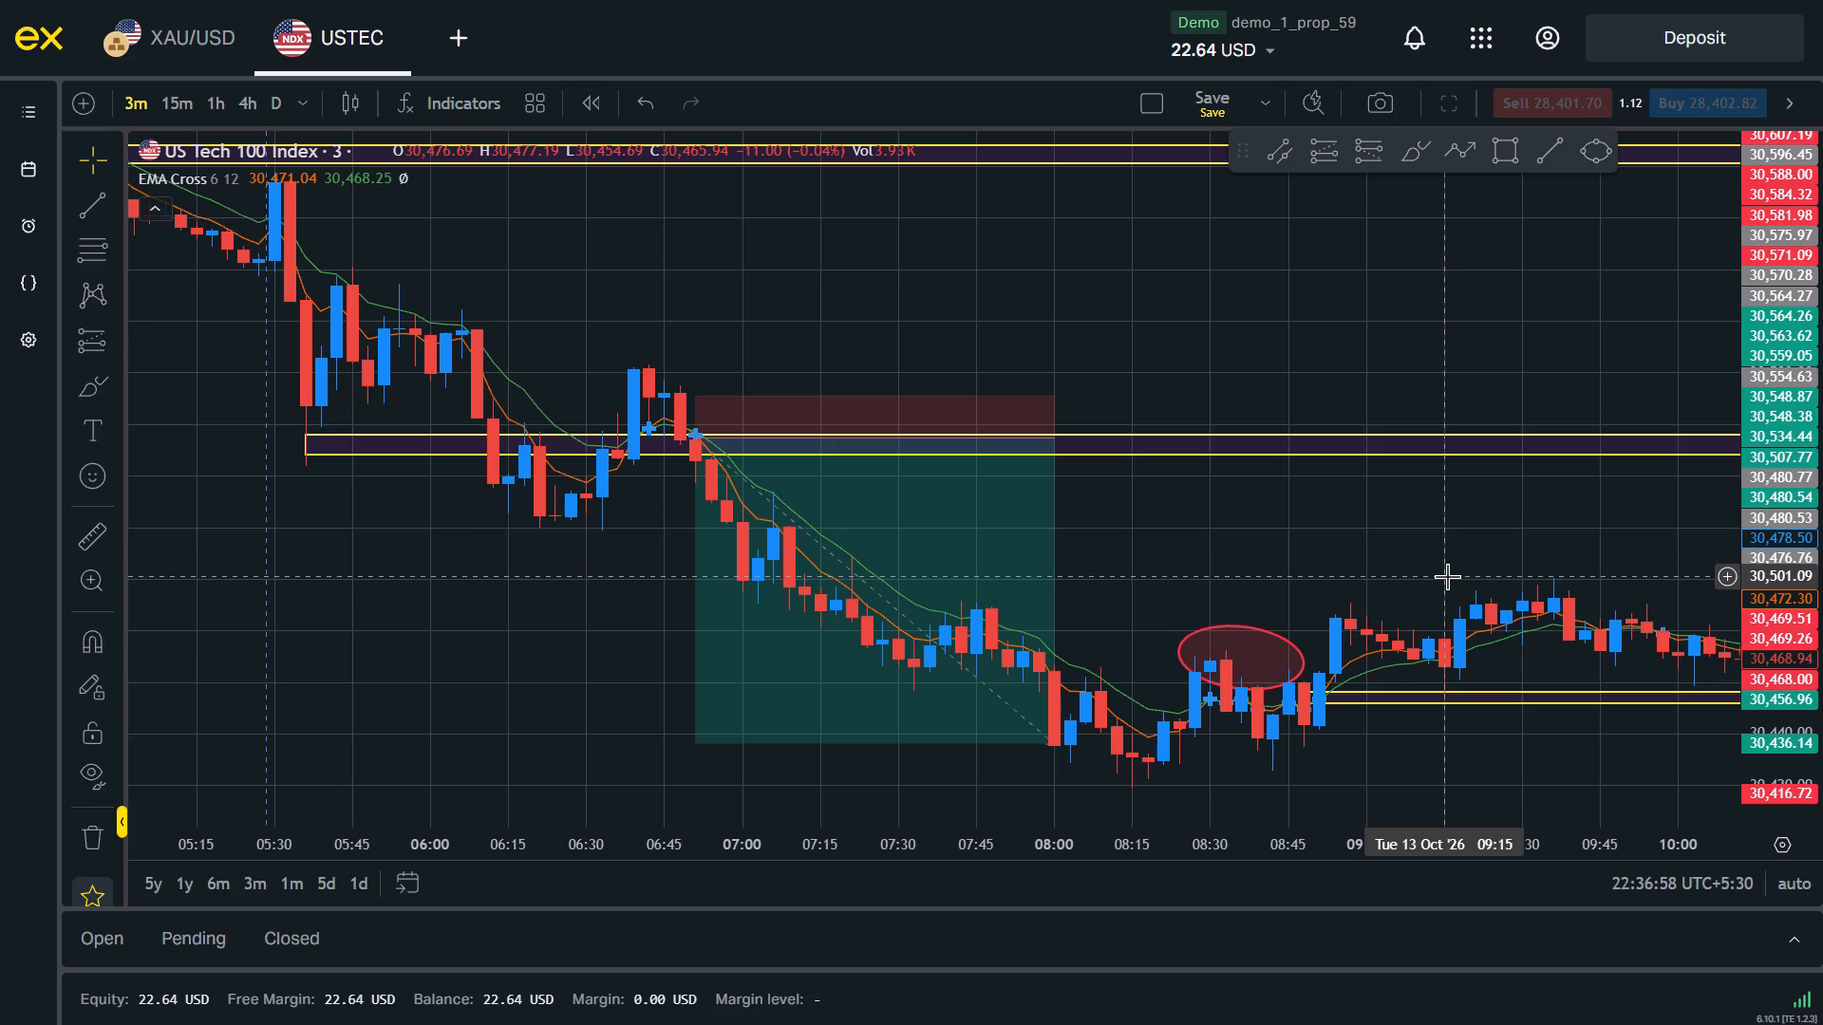
Examine the 13 October stretch from about 04:00 to 09:30, including the short position from about 07:00 and the circled area near 08:30.
scroll(1447, 576, "up", 1)
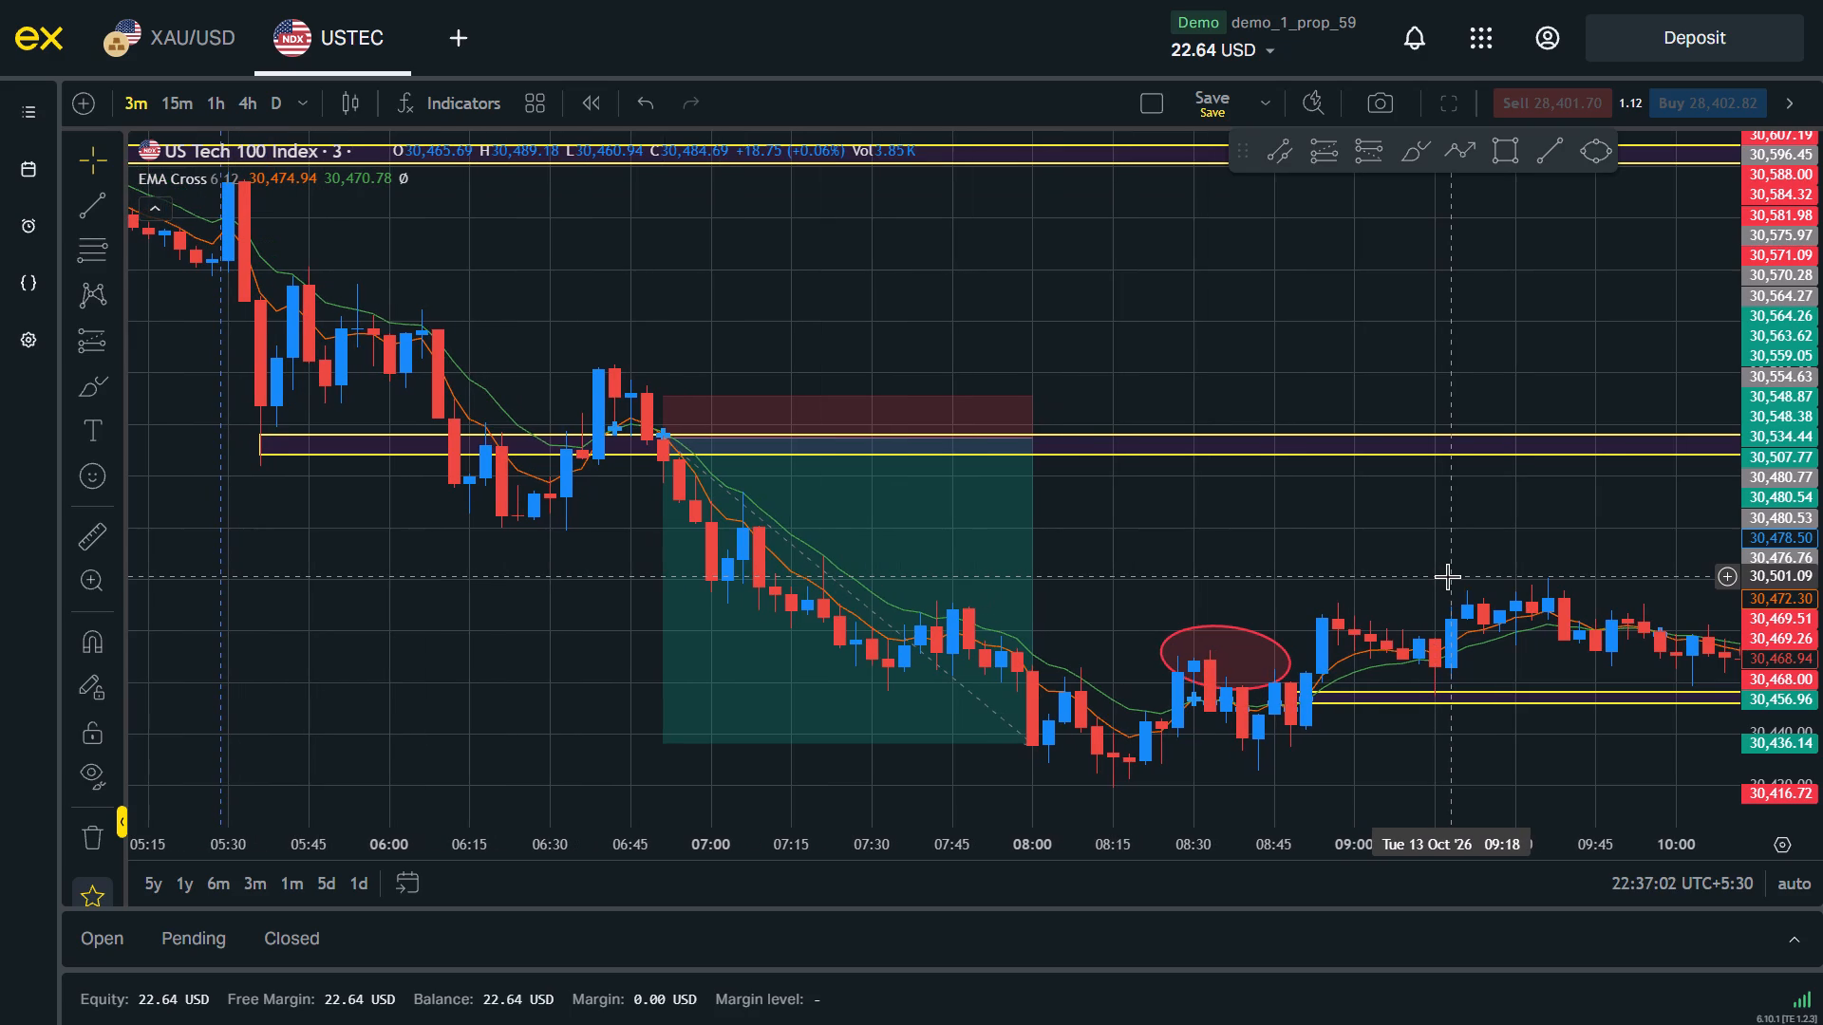
scroll(1447, 576, "down", 1)
left_click_drag(537, 726, 718, 769)
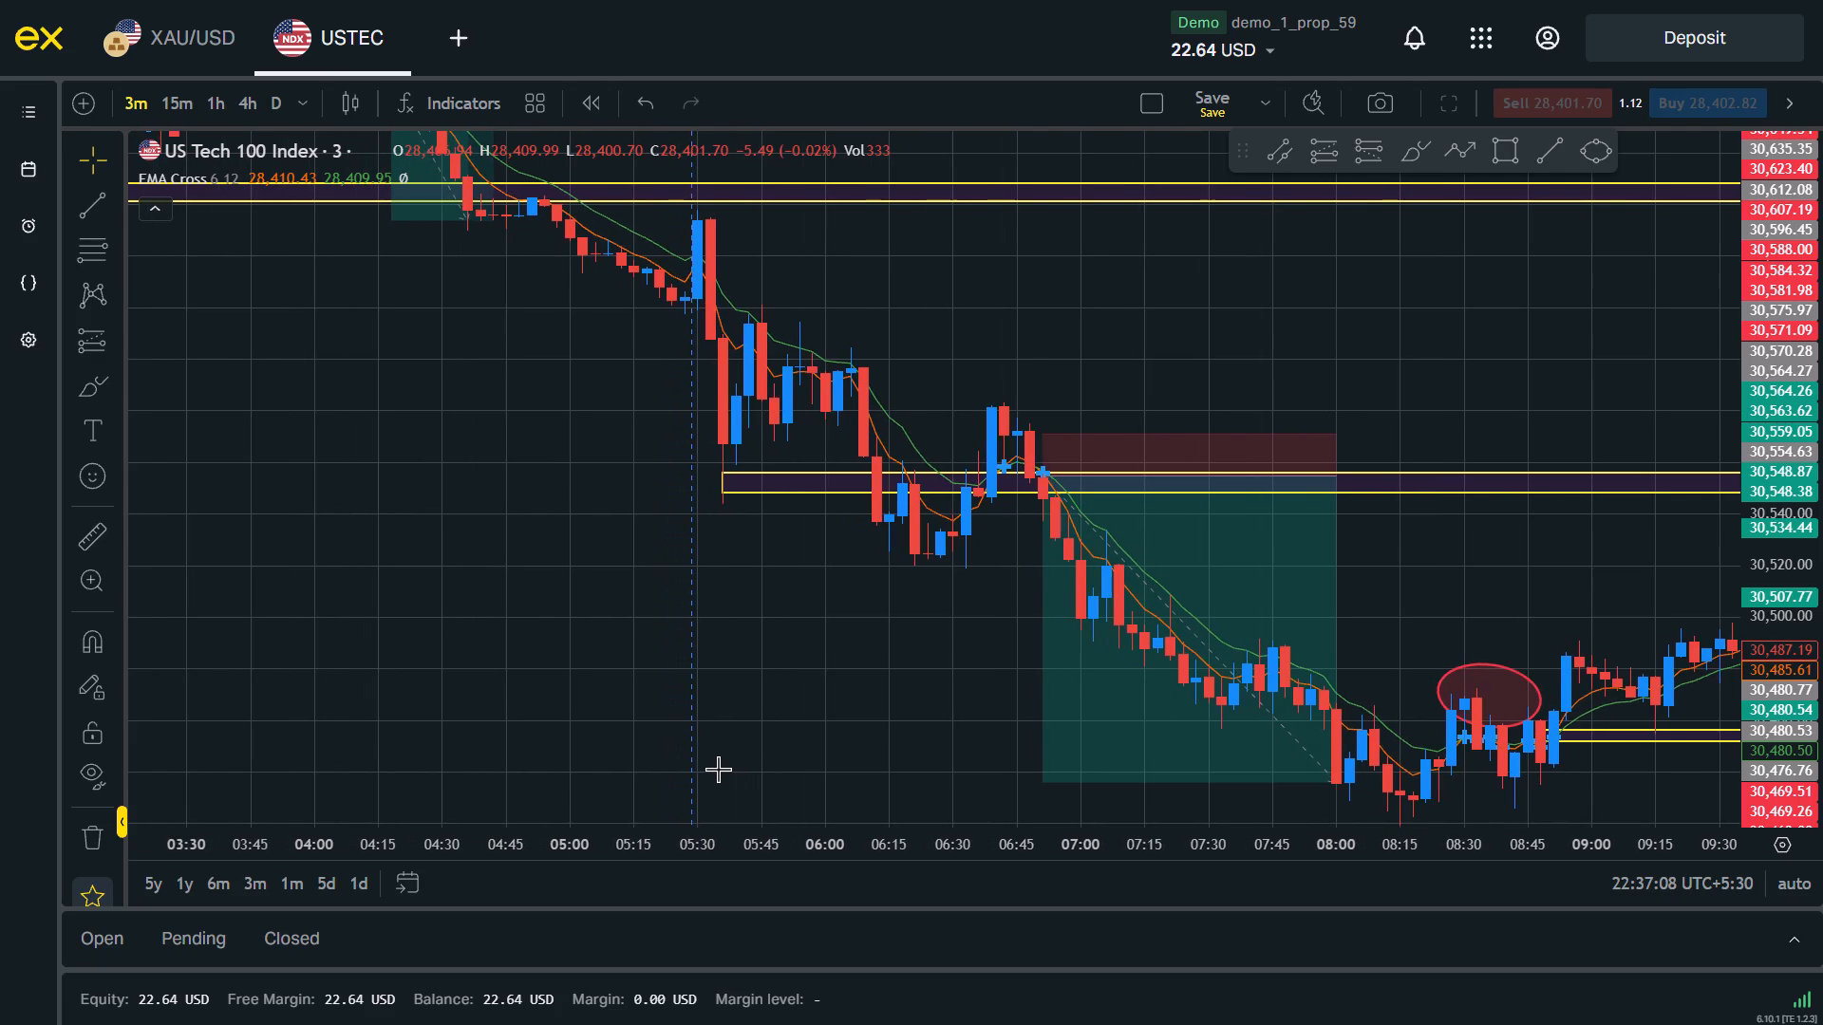
scroll(718, 769, "up", 1)
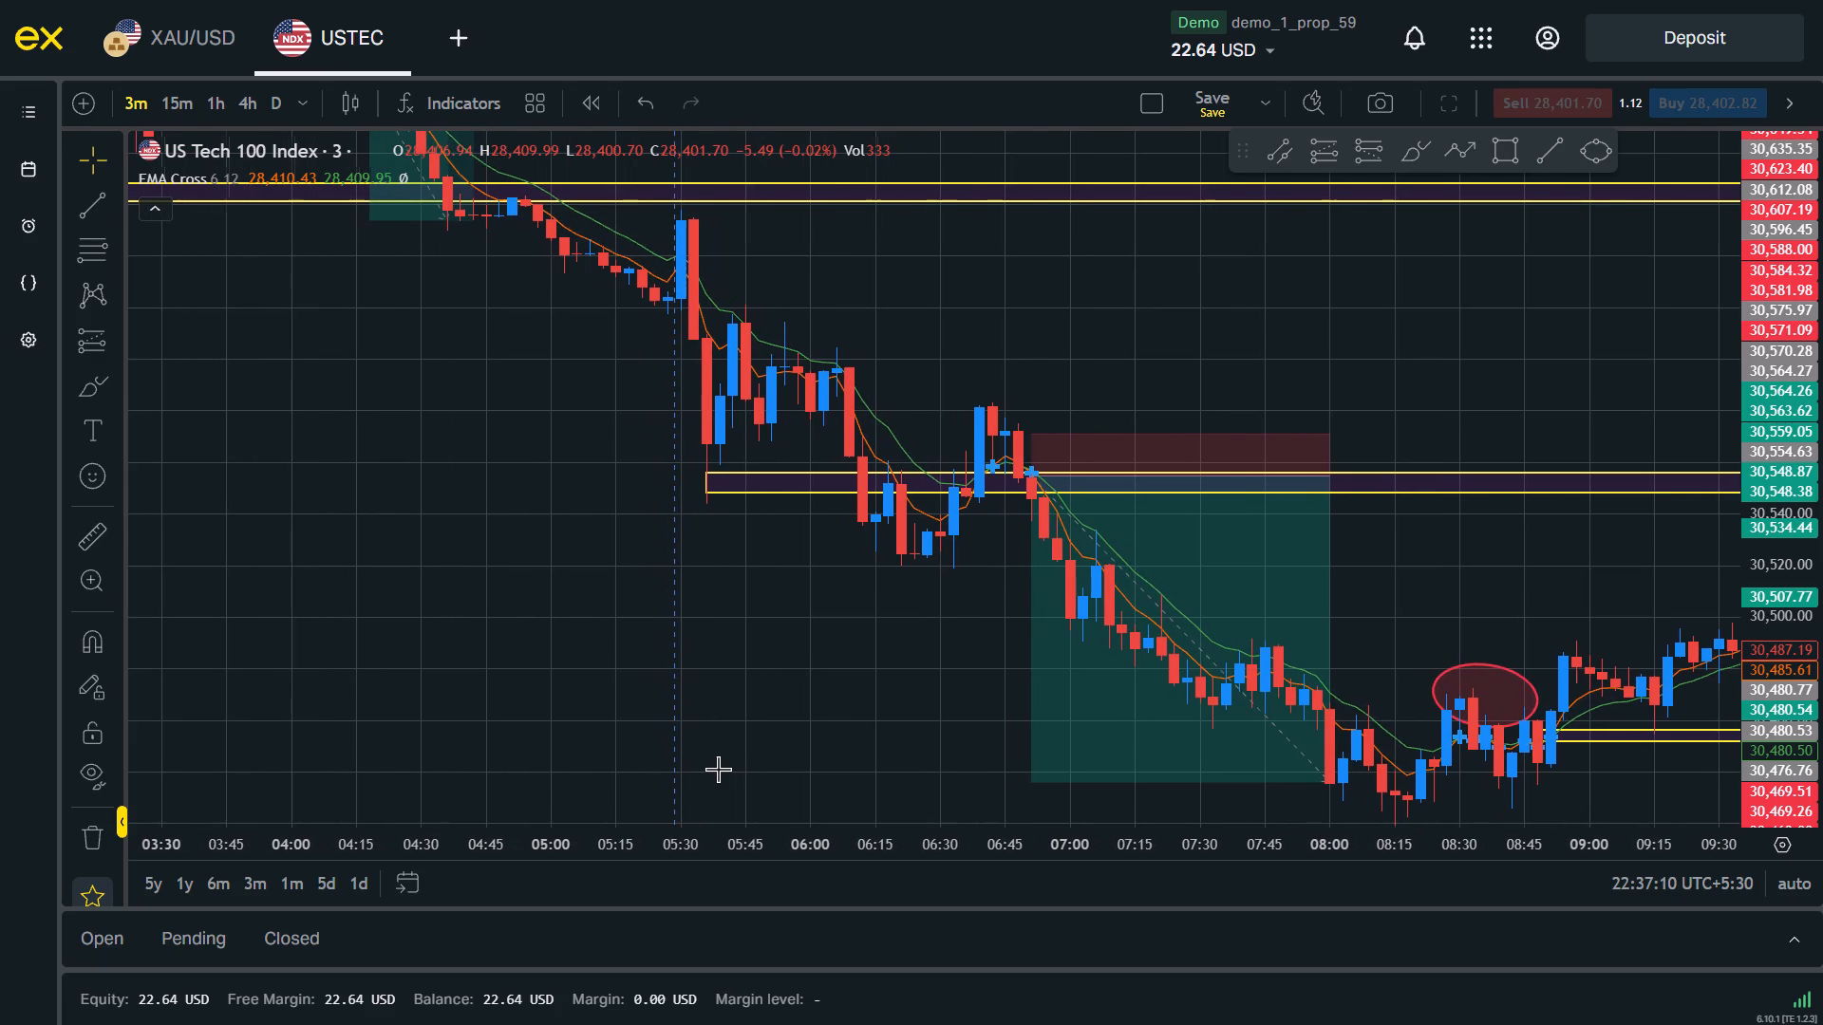
scroll(718, 769, "up", 1)
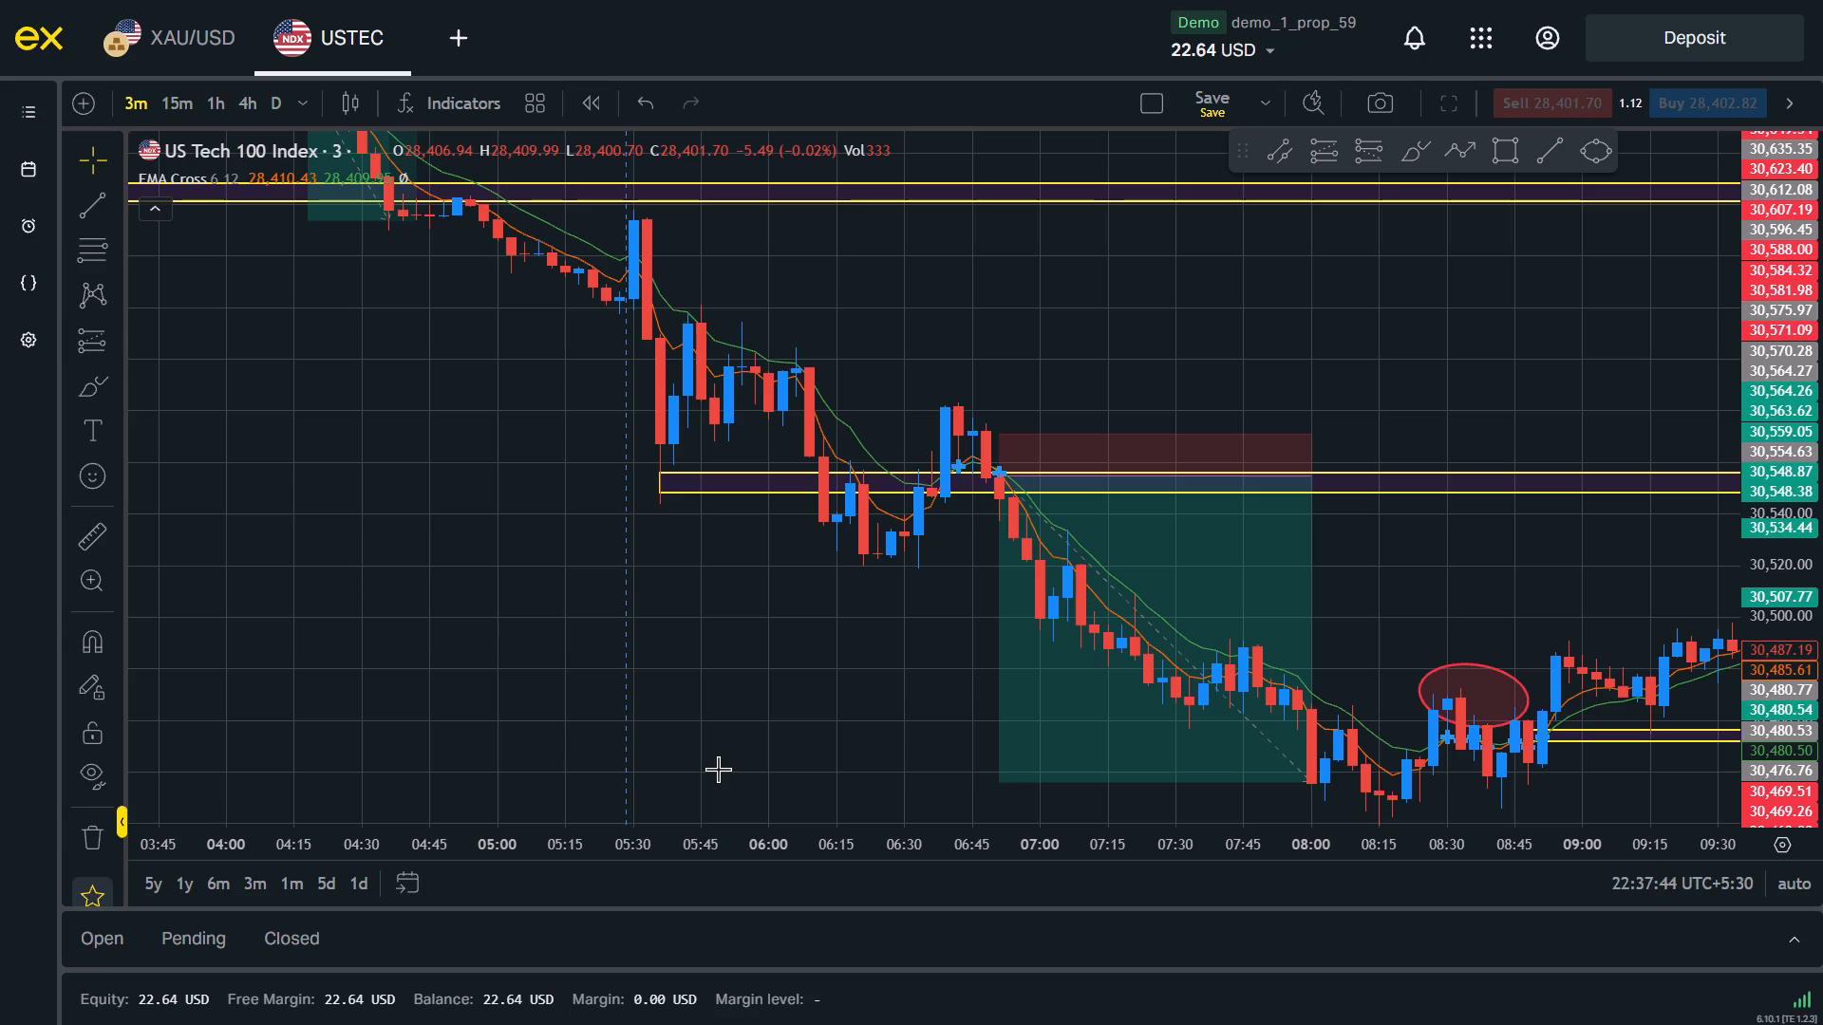
scroll(718, 769, "up", 2)
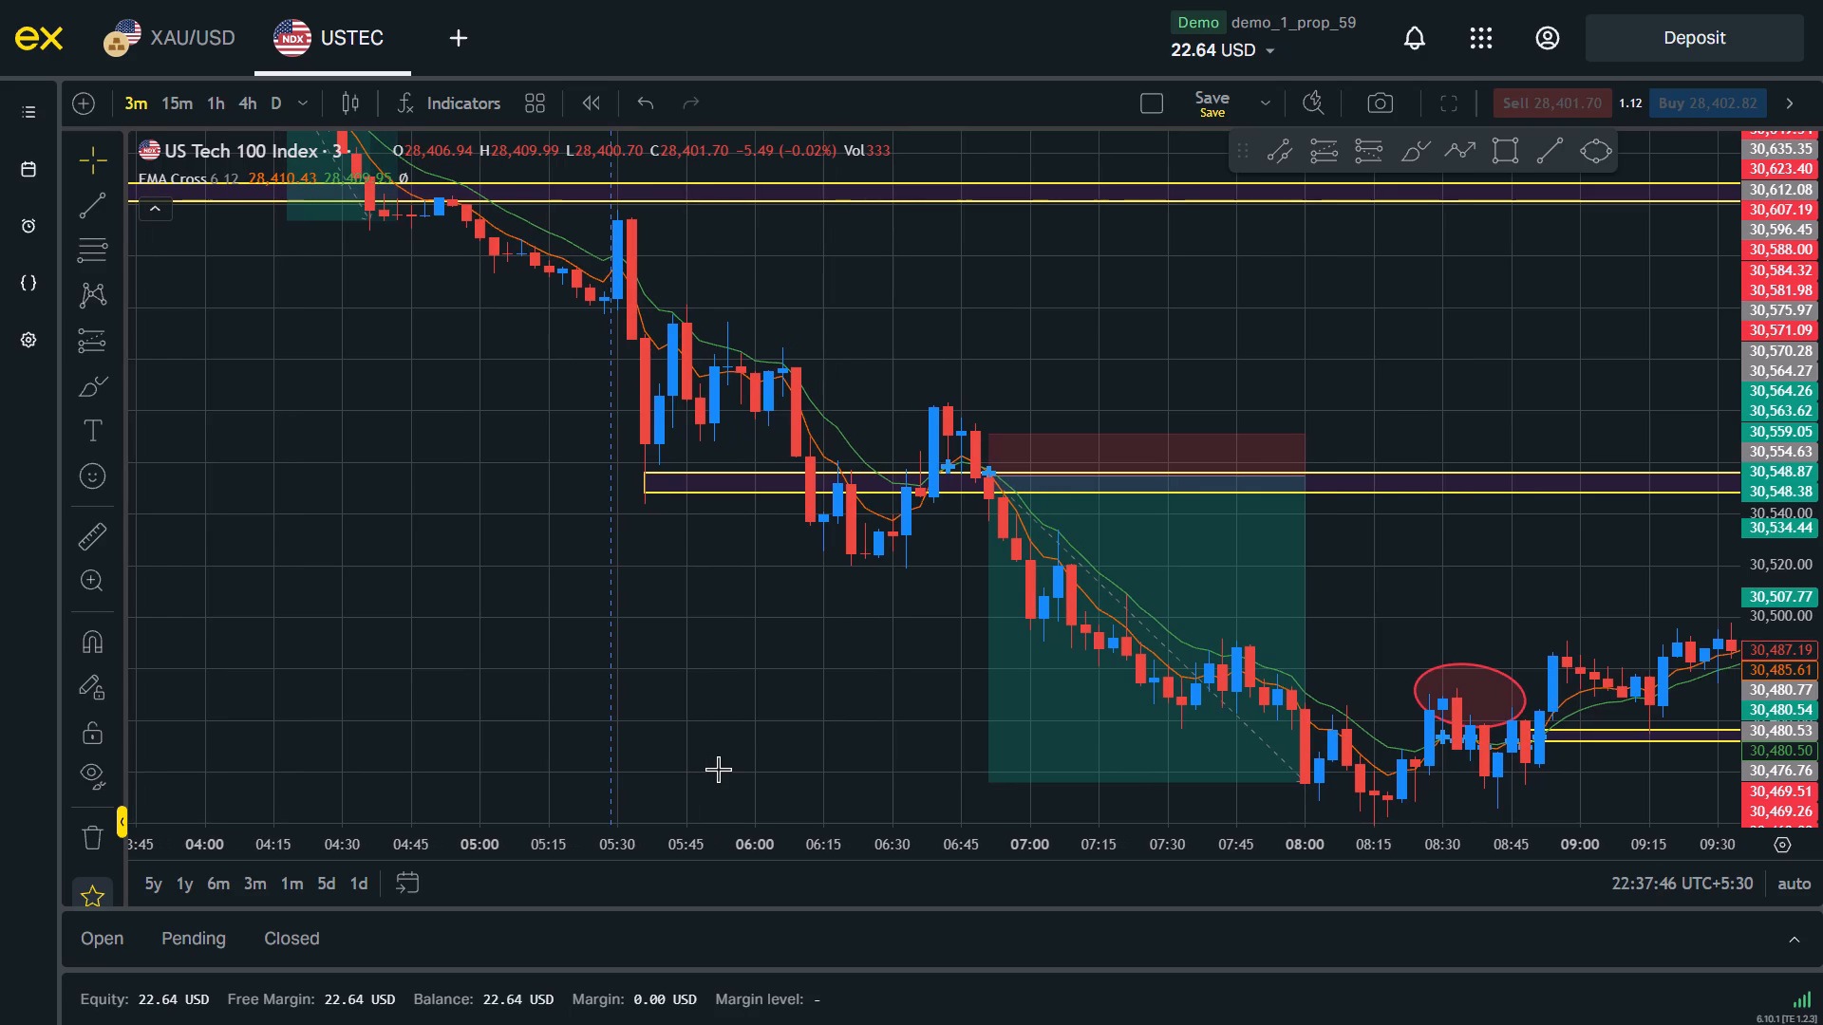
scroll(718, 769, "up", 4)
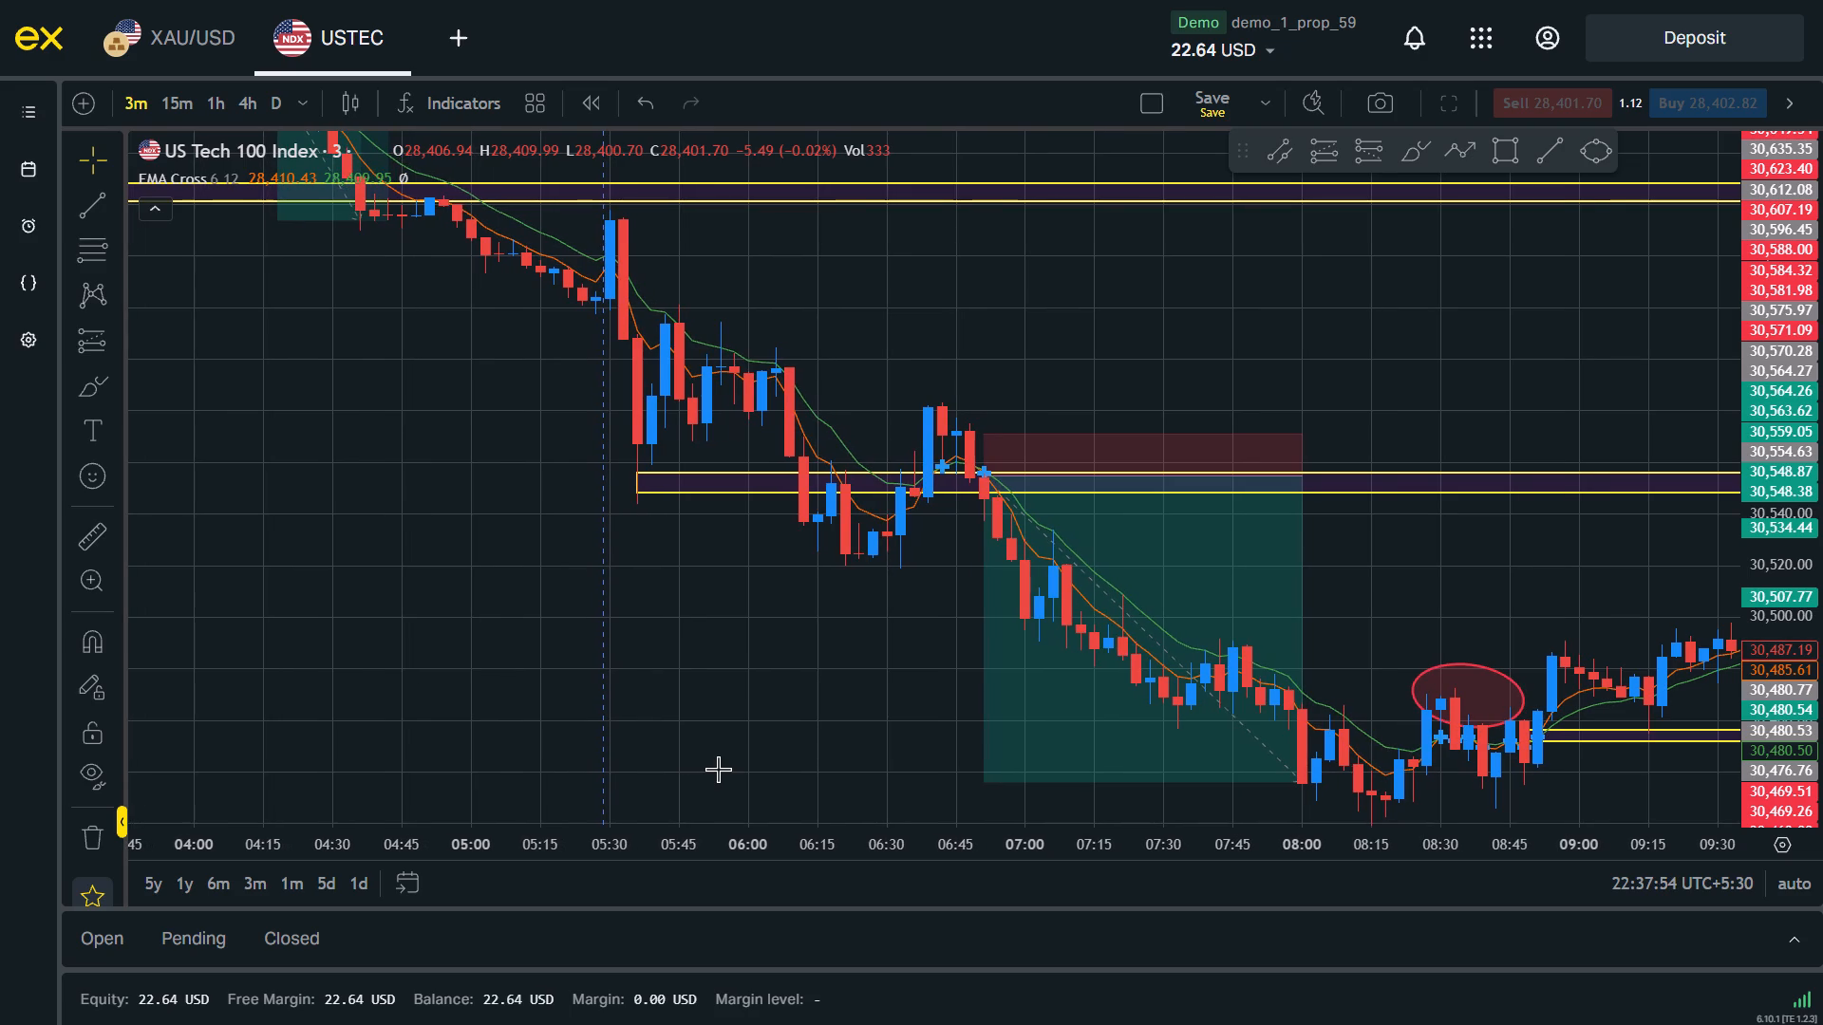
scroll(718, 769, "up", 1)
left_click_drag(496, 530, 578, 647)
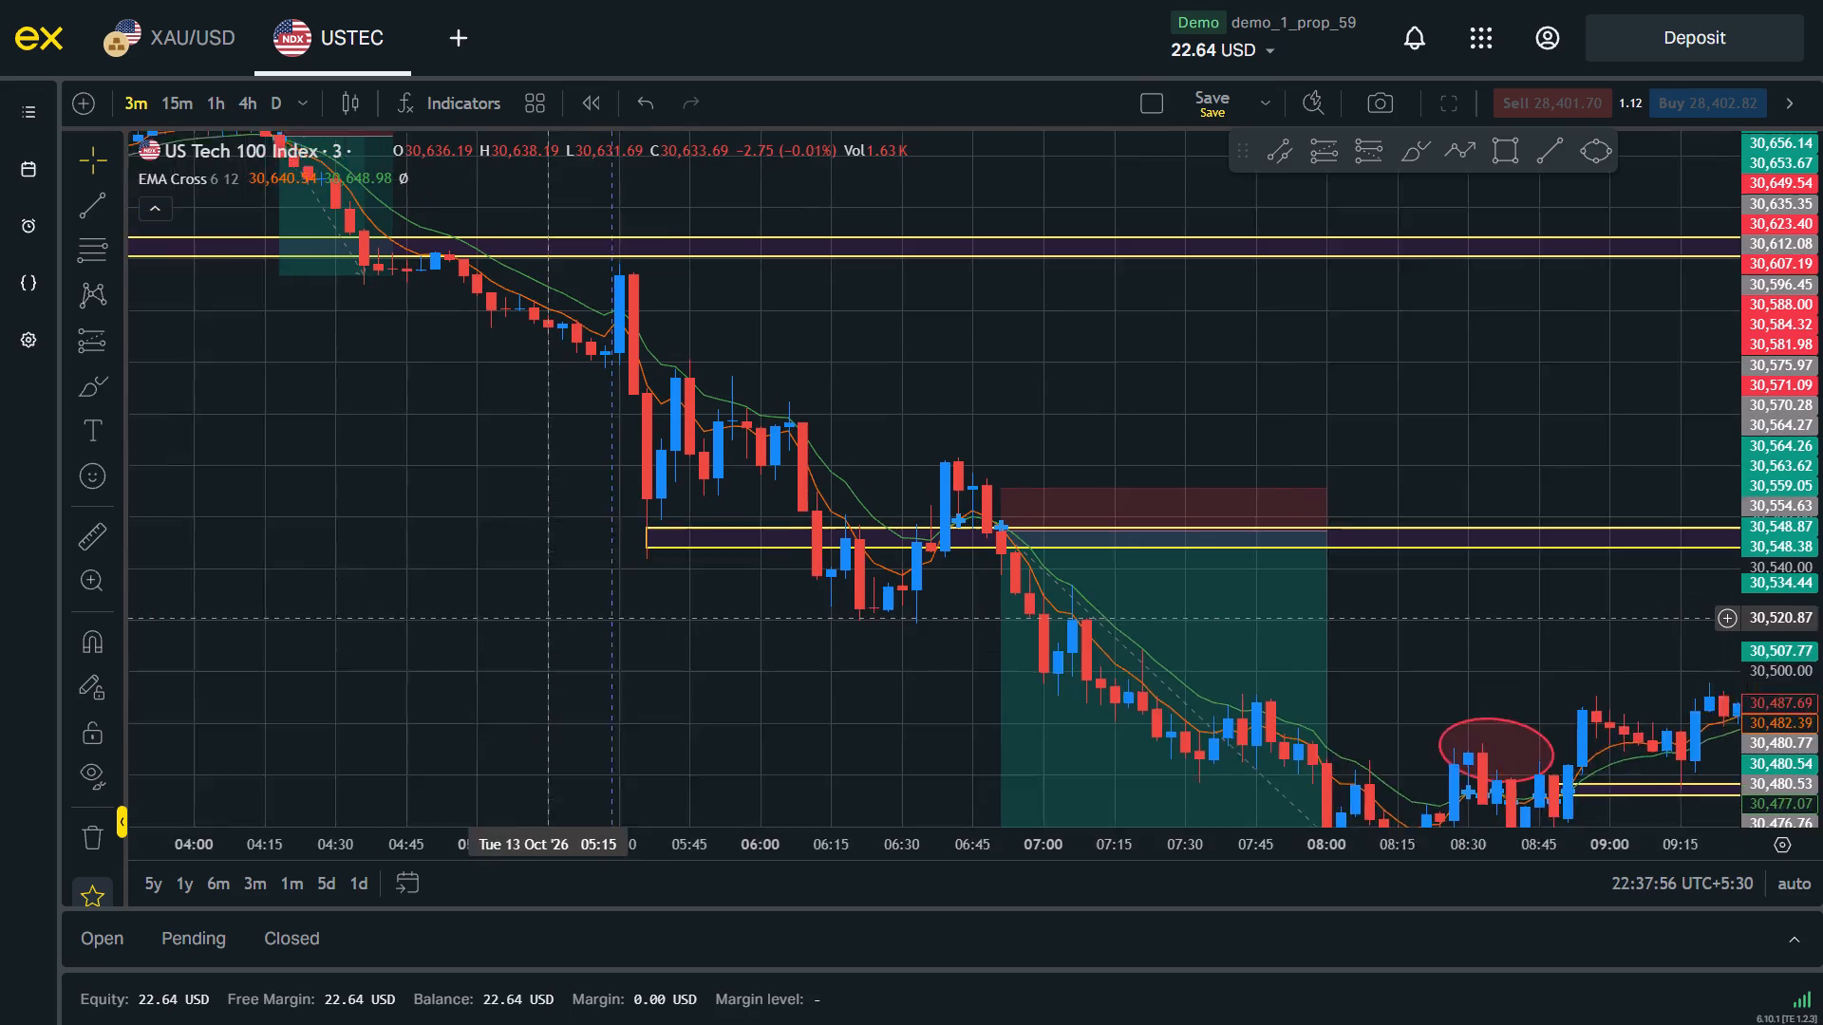
left_click_drag(578, 647, 597, 666)
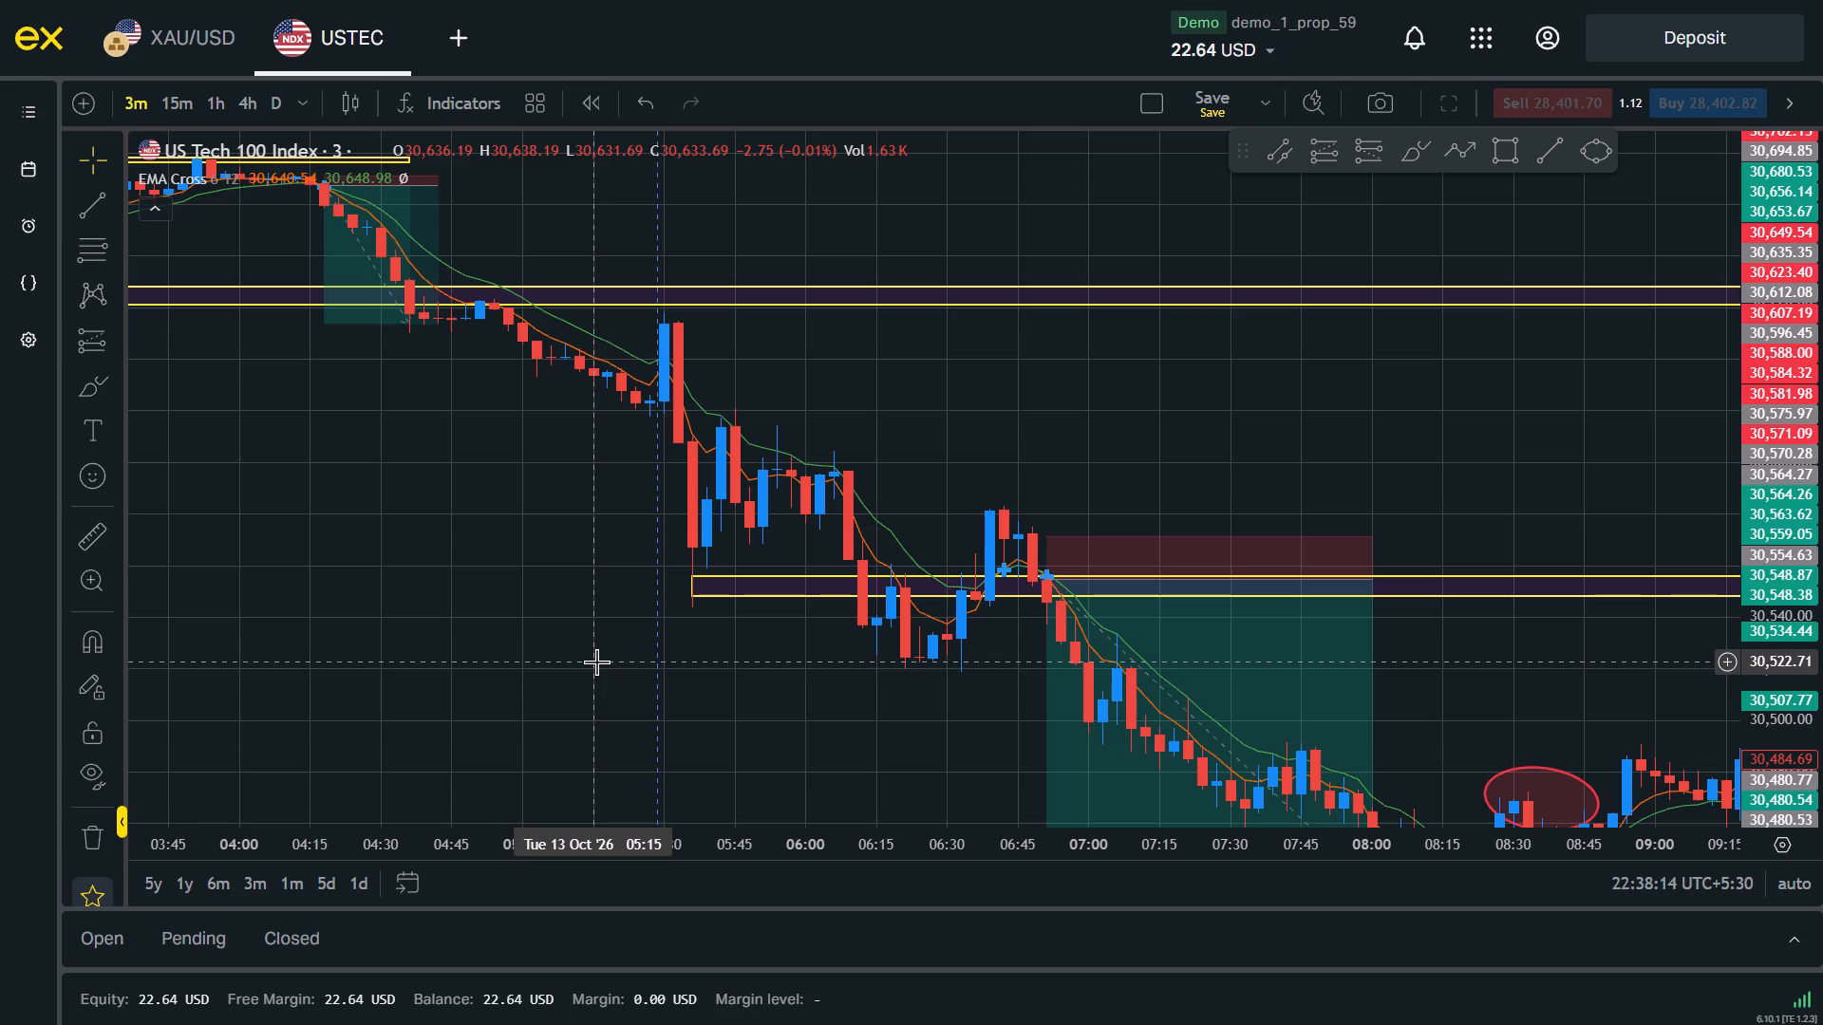
Go back through the early hours of 13 October, examining the yellow zones and the short positions near 01:45 and 04:15.
left_click_drag(497, 475, 763, 522)
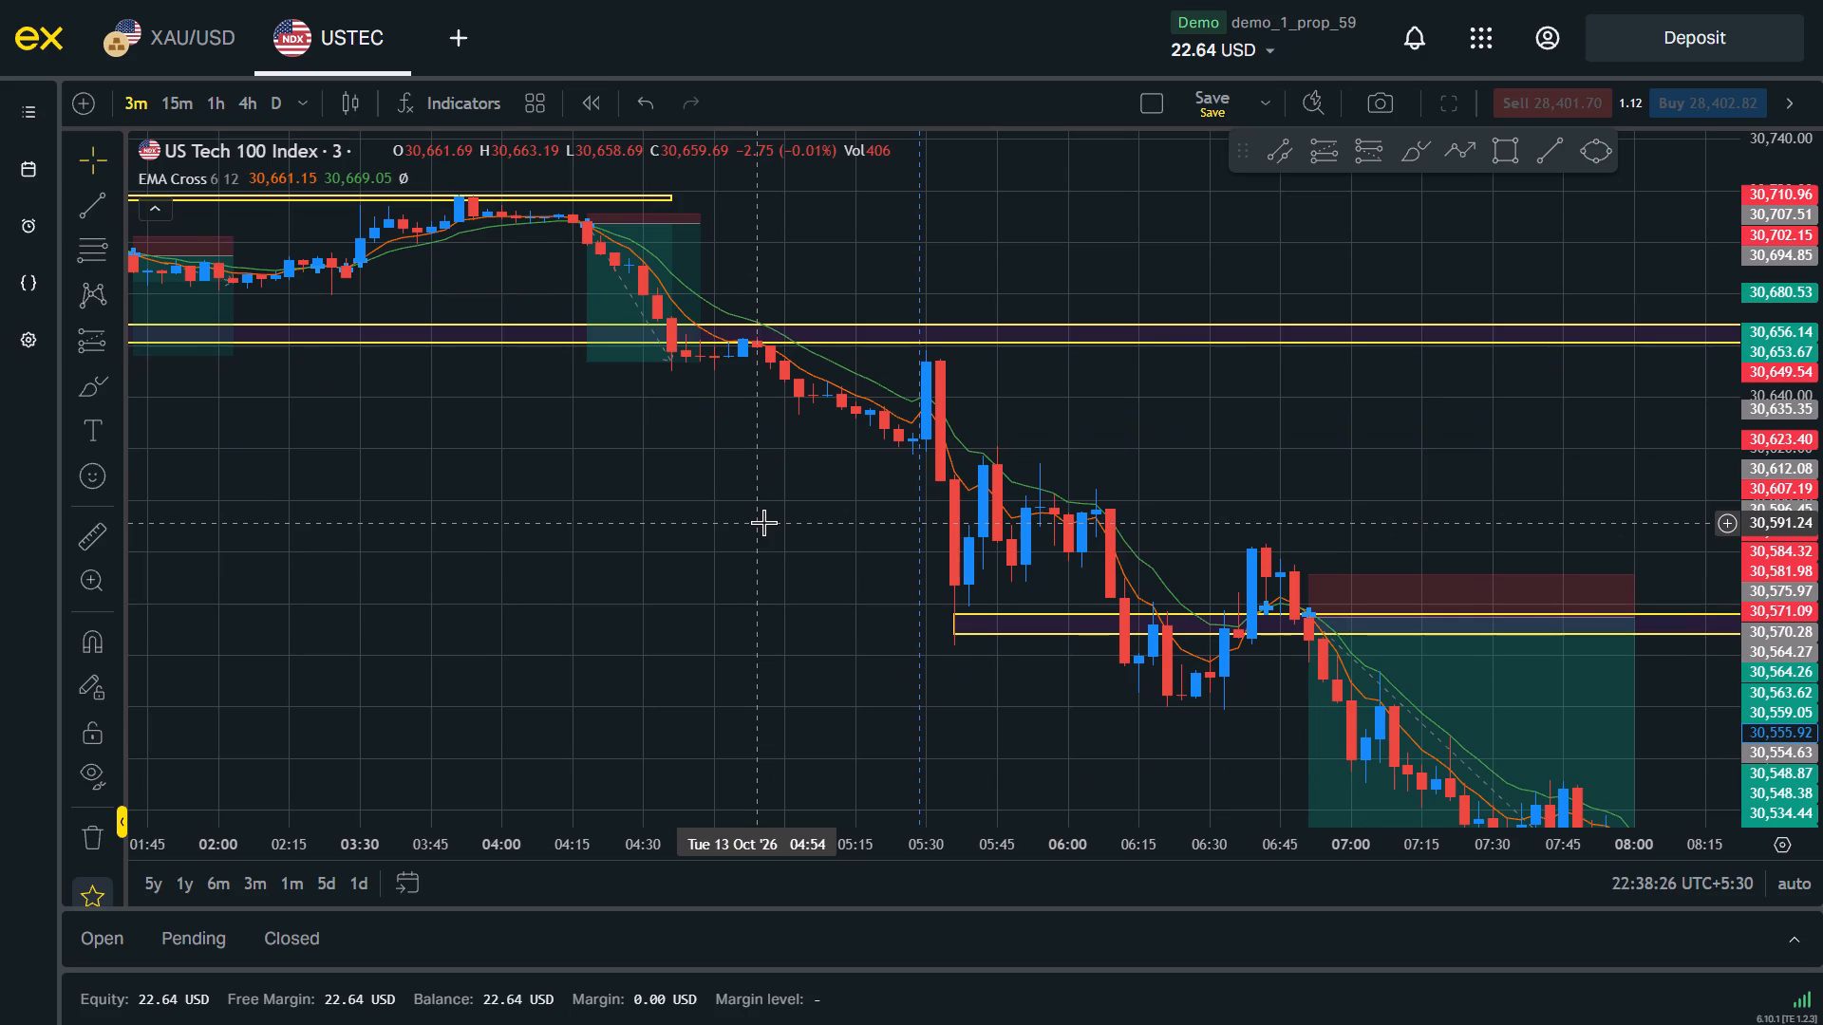
left_click_drag(771, 549, 1028, 679)
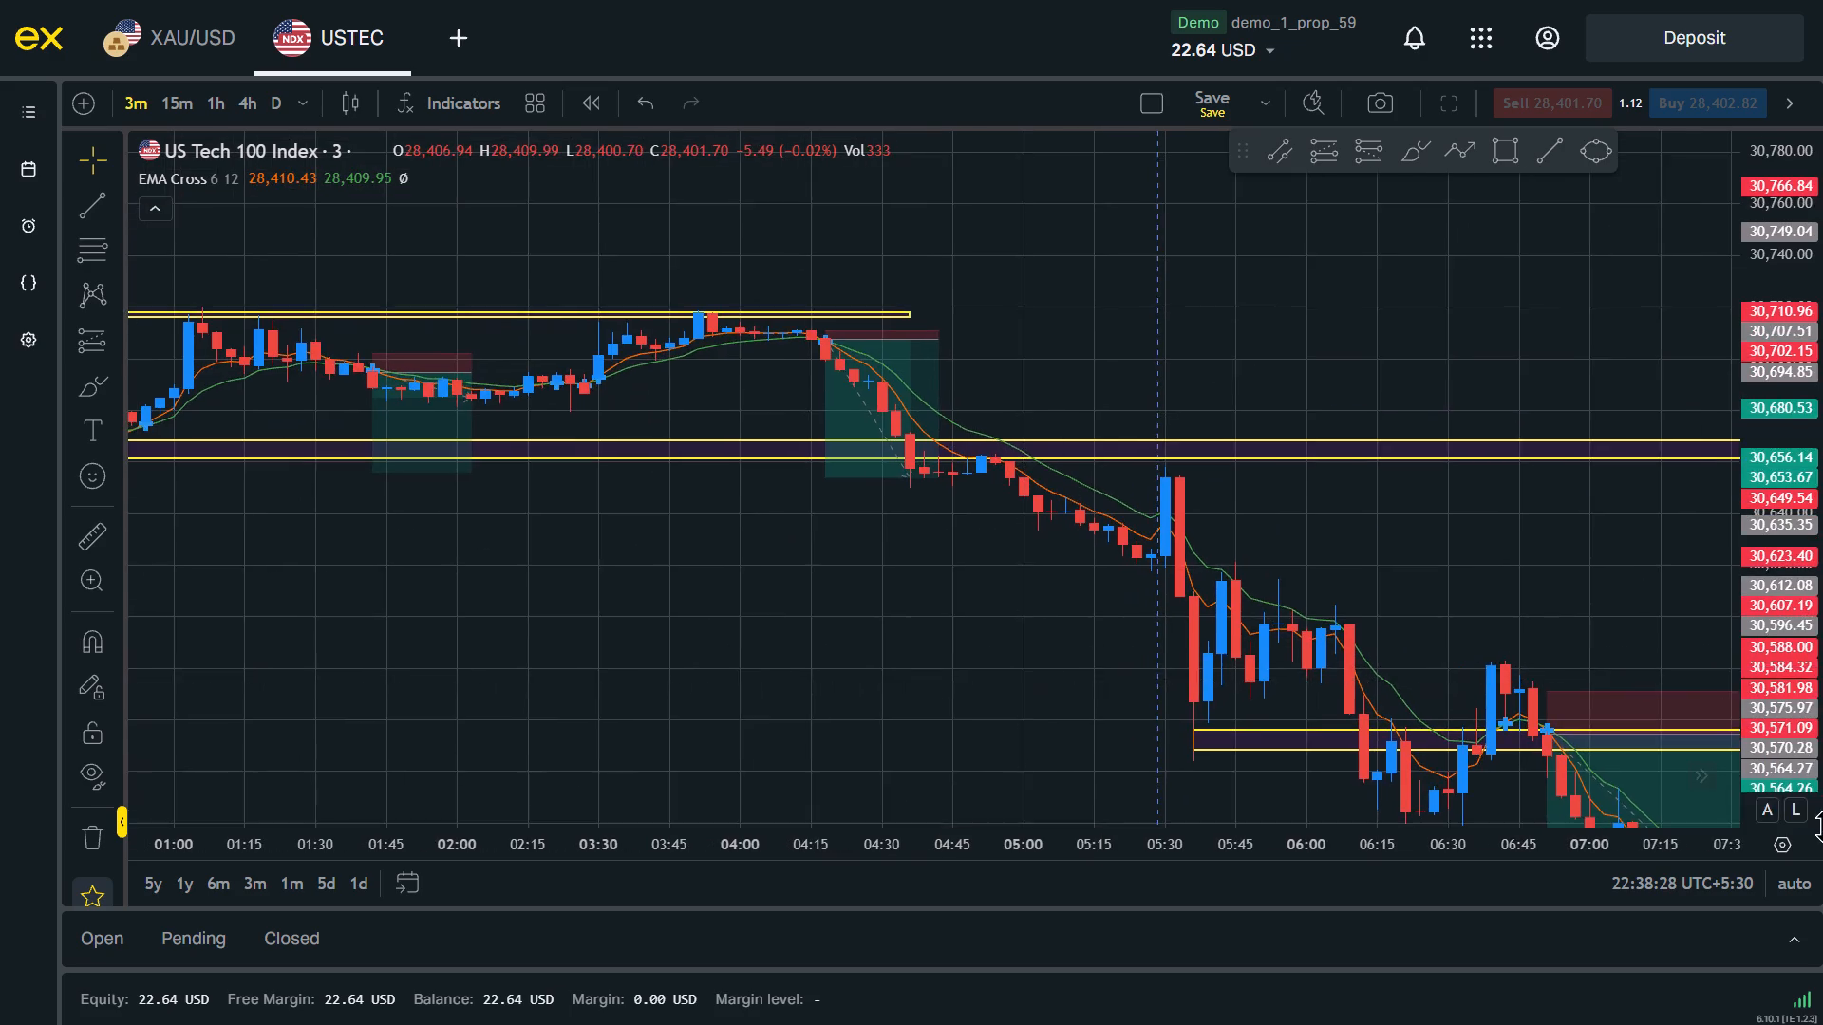
left_click_drag(1822, 811, 1462, 0)
left_click_drag(1152, 543, 1428, 990)
left_click_drag(1218, 399, 1227, 459)
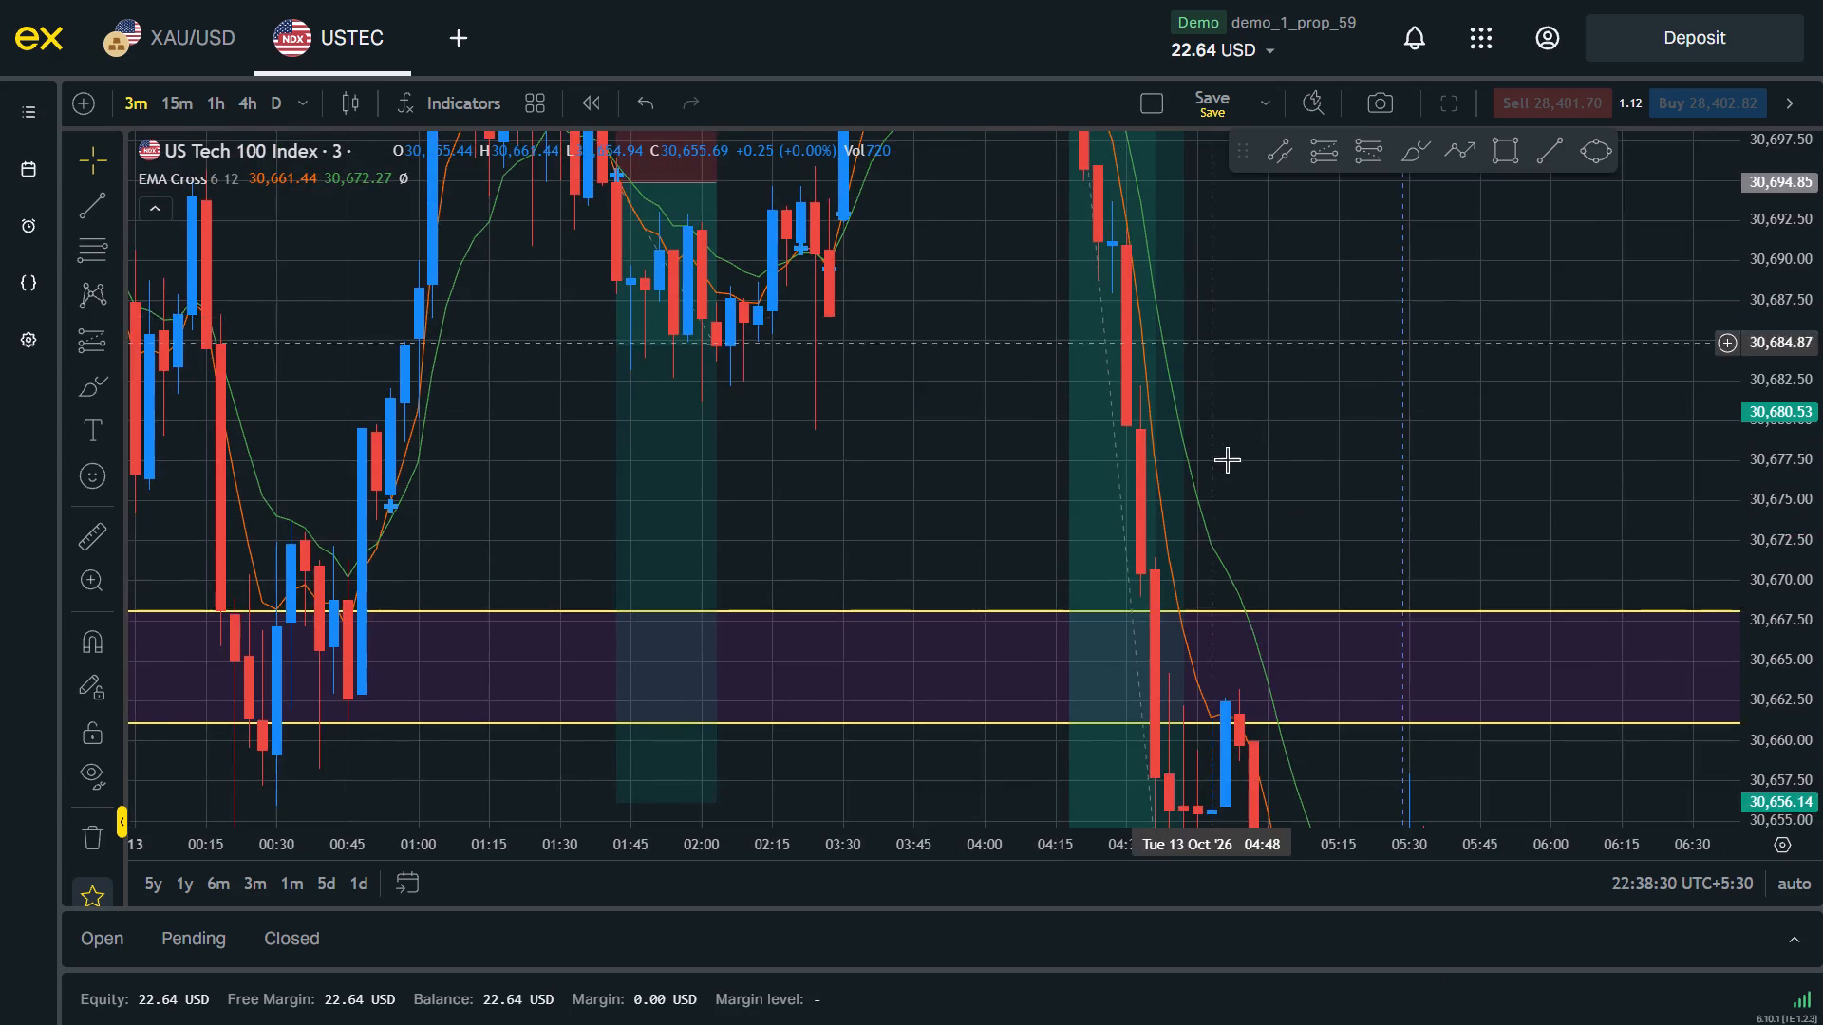
left_click_drag(1227, 459, 1291, 707)
scroll(1291, 707, "down", 2)
left_click_drag(1822, 376, 1822, 708)
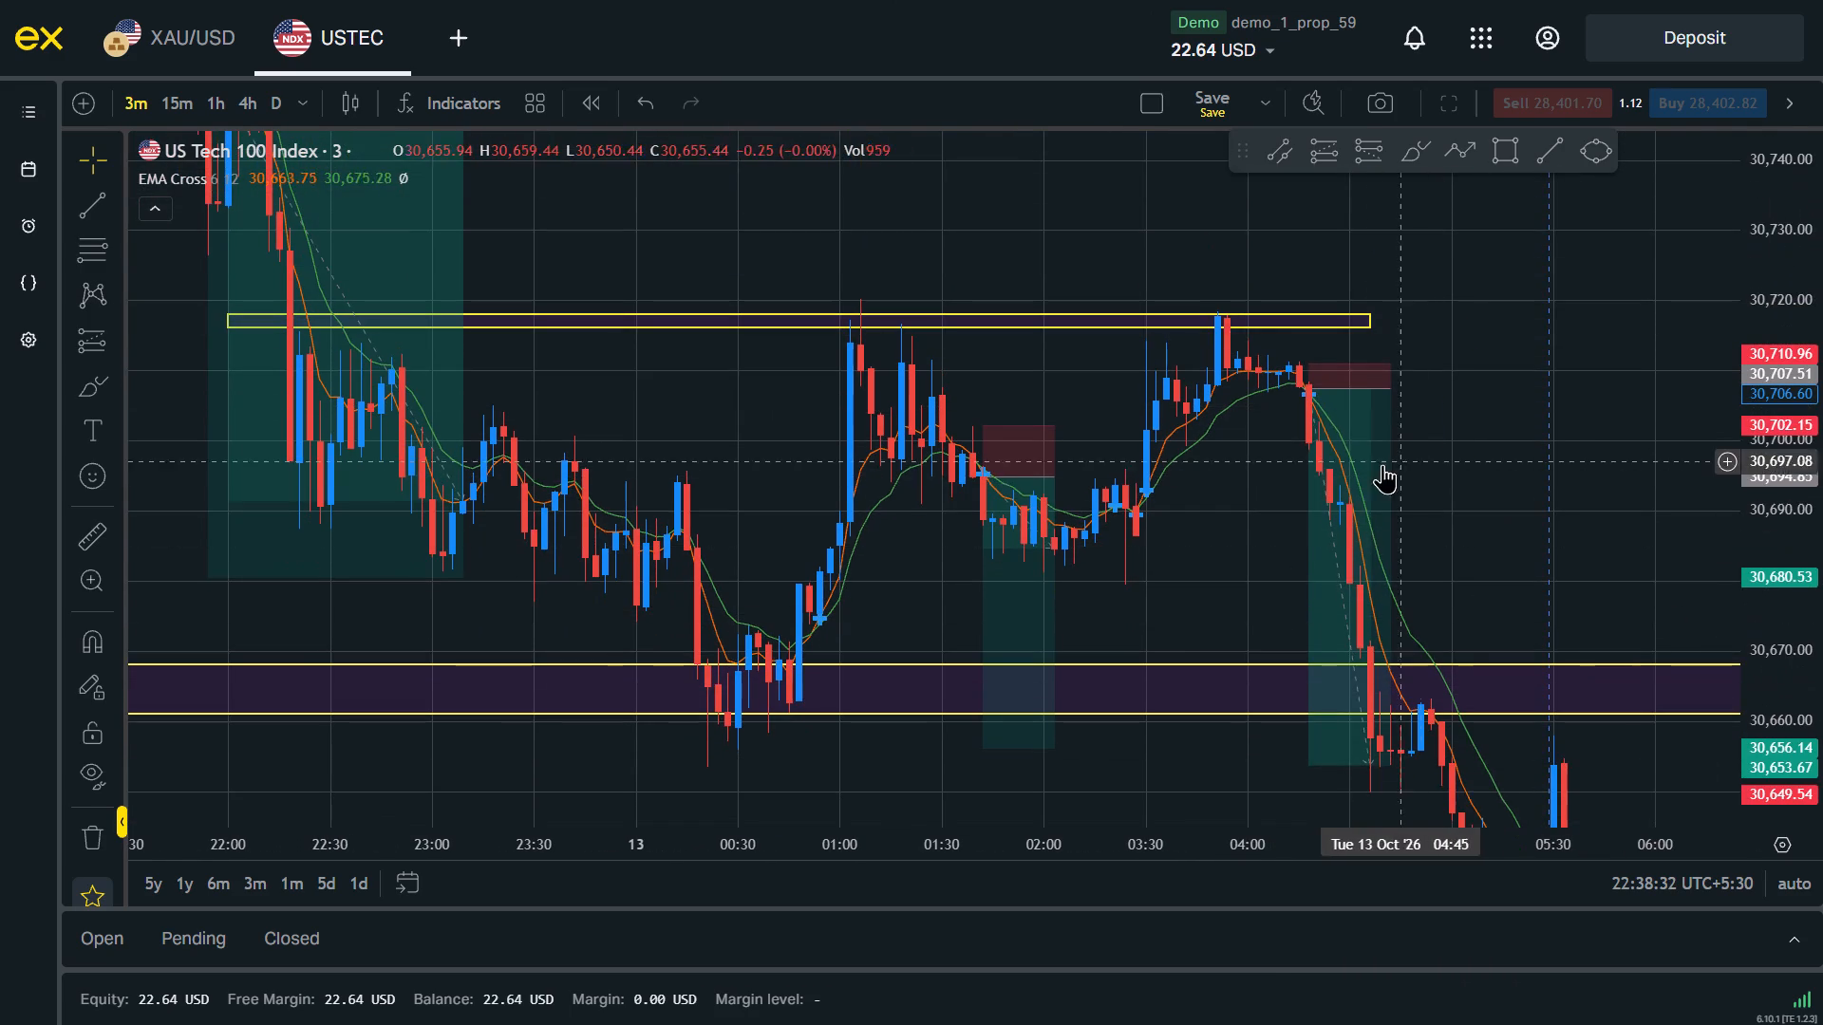
left_click_drag(1235, 638, 1250, 634)
left_click_drag(659, 506, 1131, 730)
left_click_drag(1146, 442, 1259, 559)
Trace 12 October back from about 23:00 to 06:00, examining its yellow zones and the short positions near 11:00 and 11:30.
scroll(1259, 559, "down", 1)
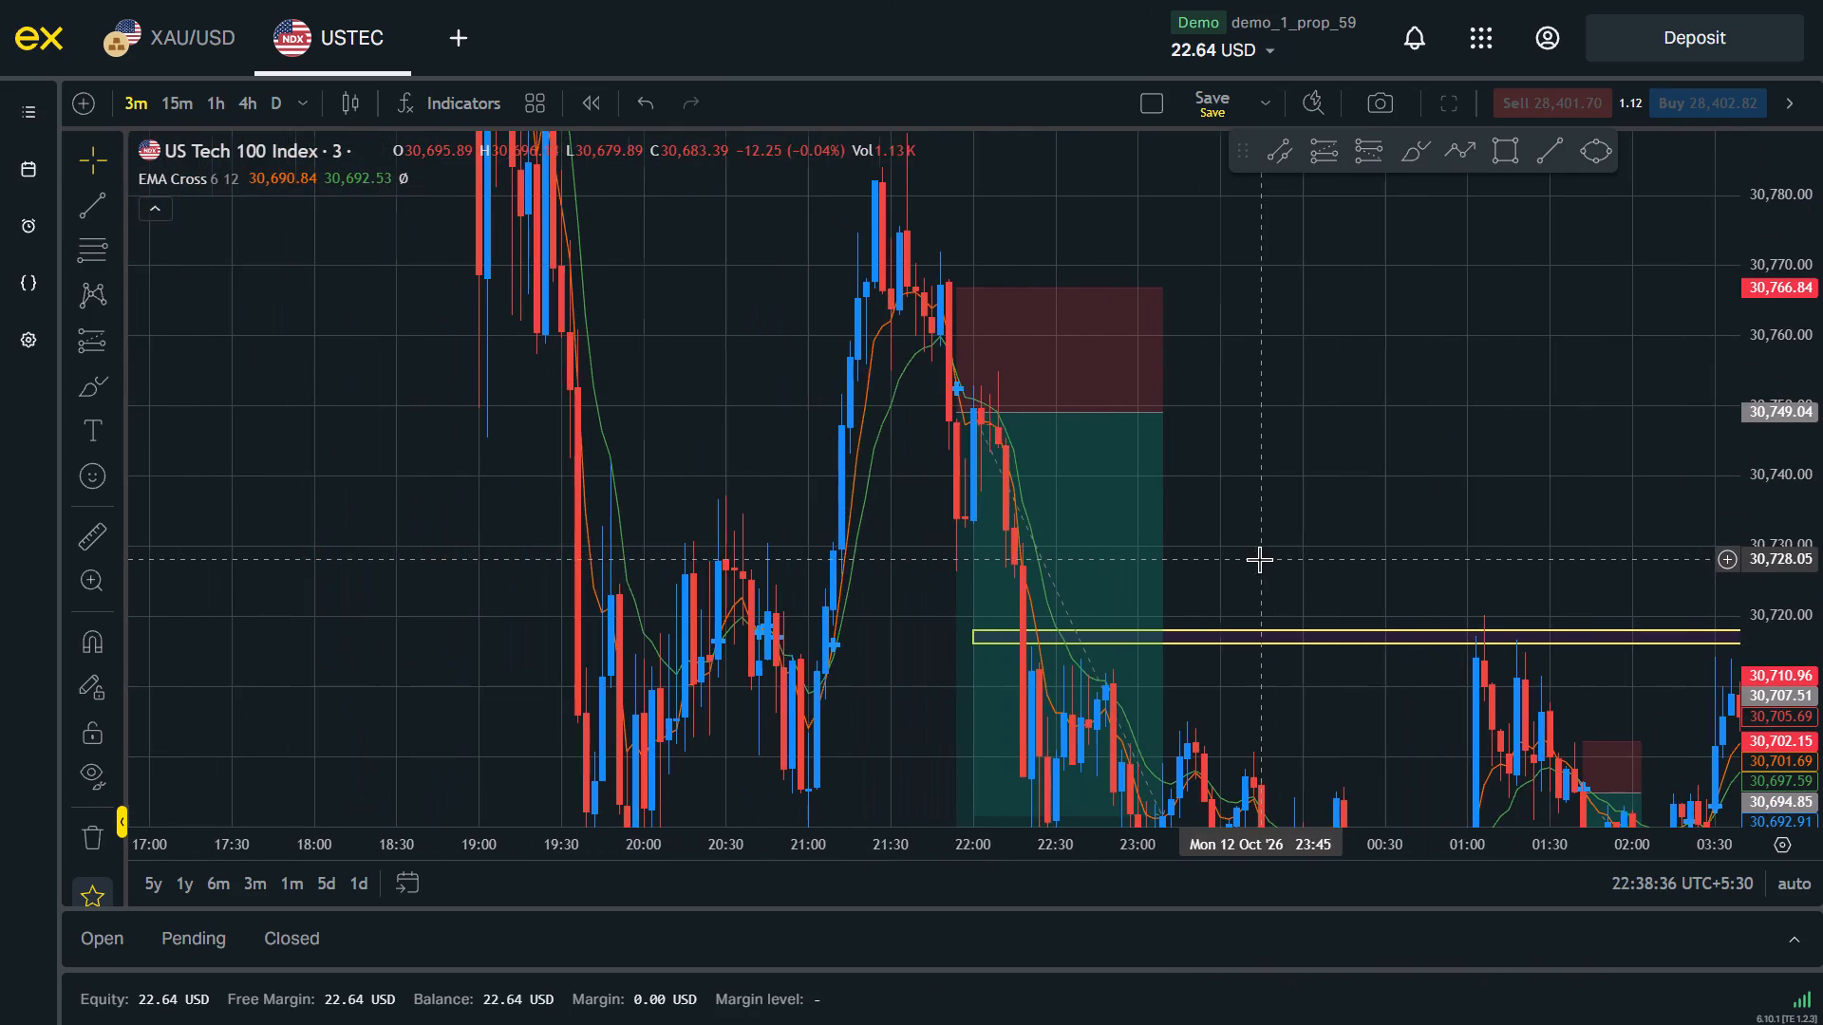
left_click_drag(789, 354, 1201, 617)
left_click_drag(1822, 530, 1822, 782)
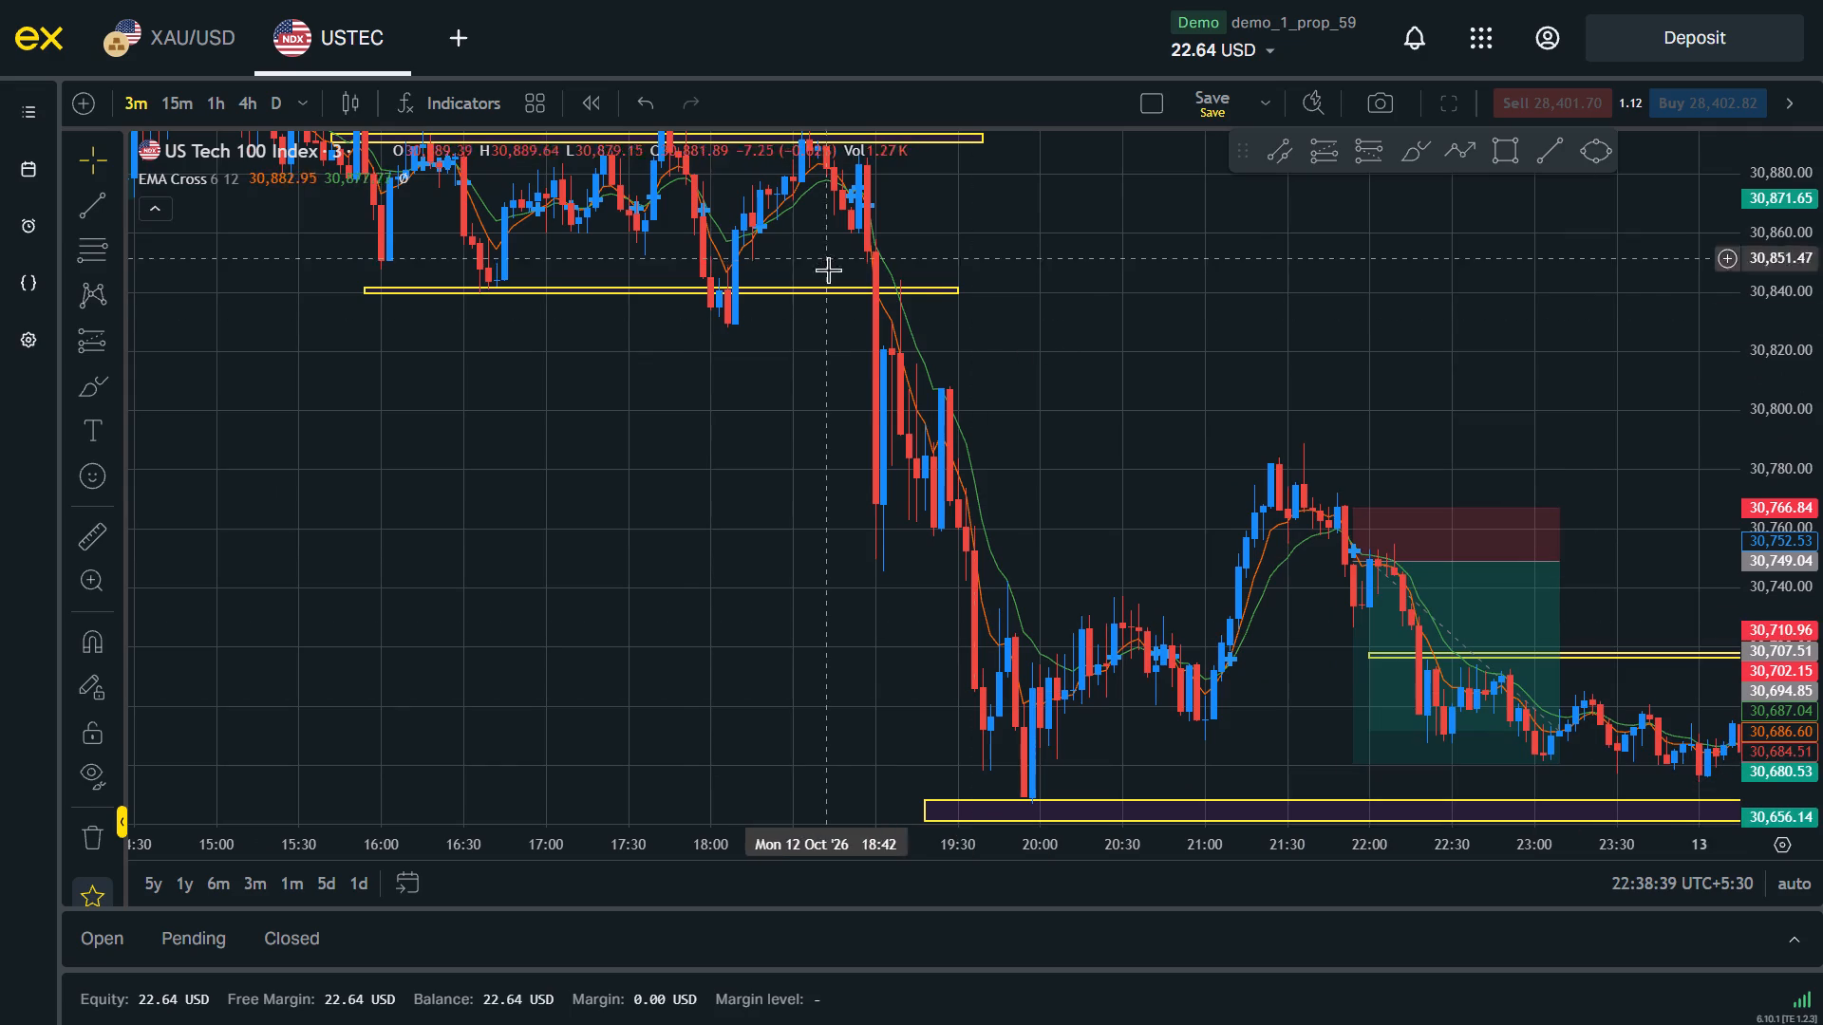
left_click_drag(848, 344, 1472, 684)
left_click_drag(1822, 675, 1799, 512)
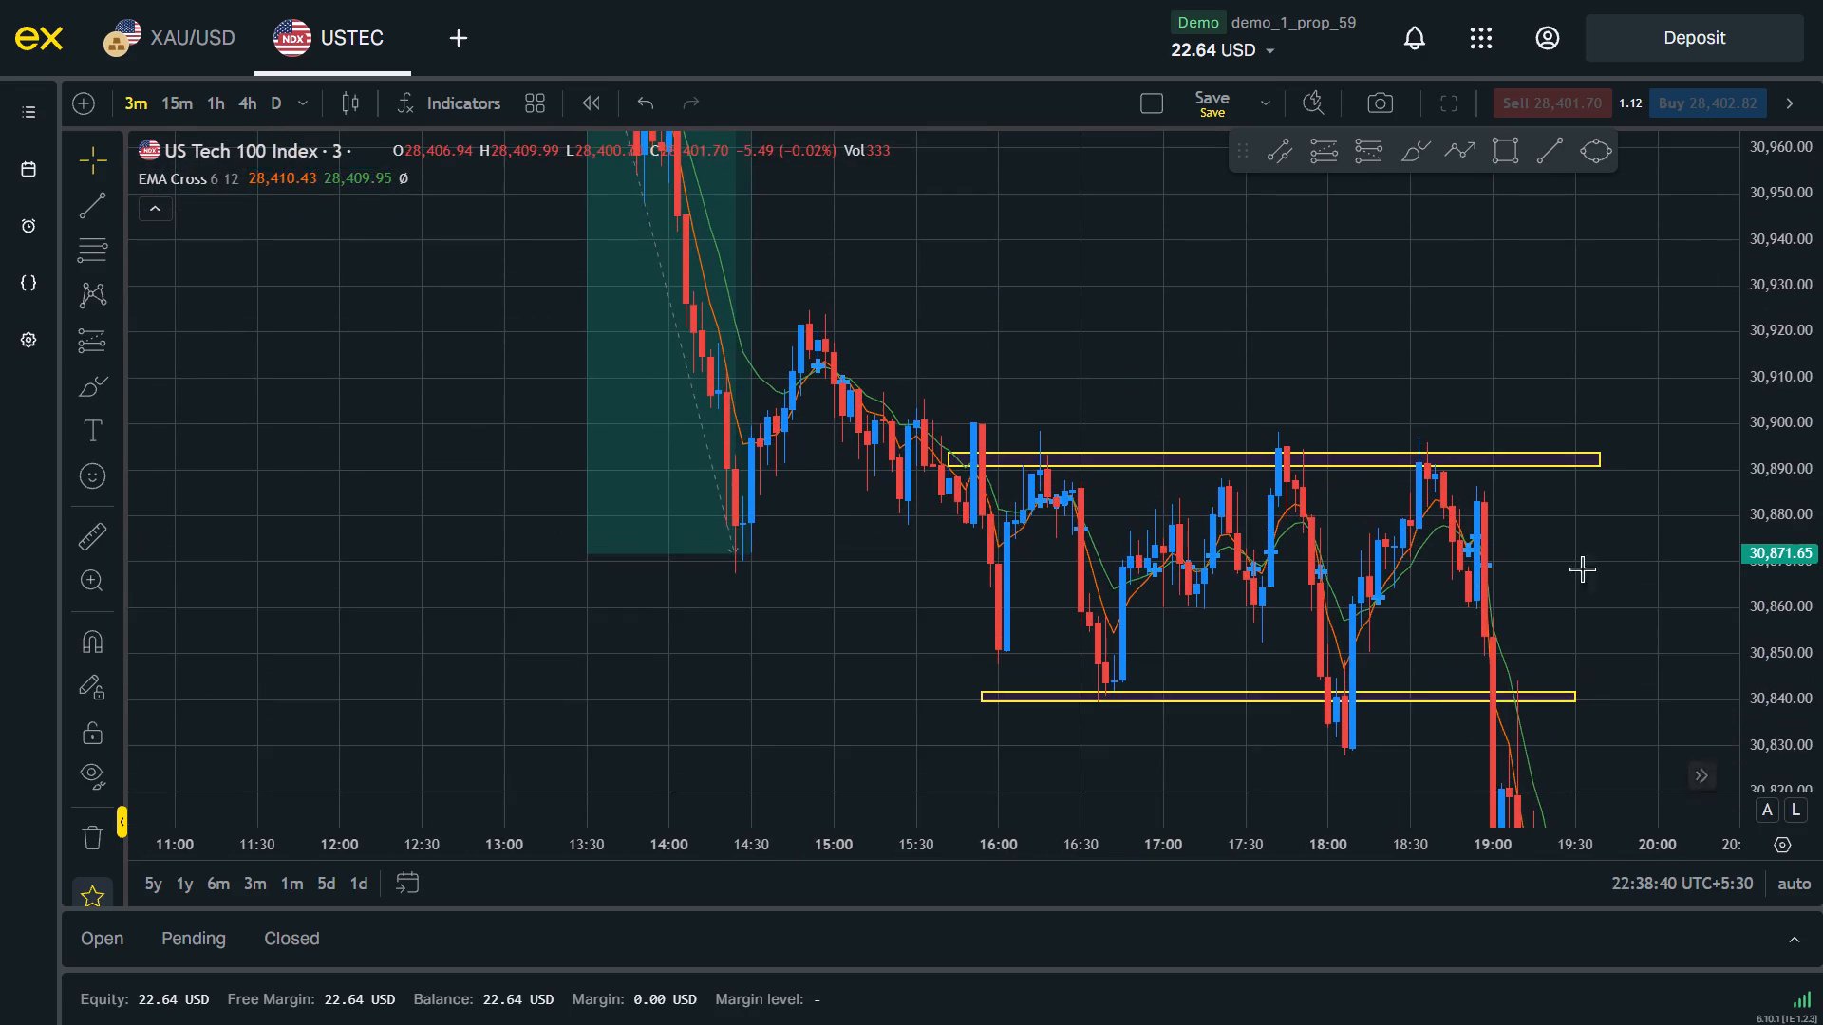
scroll(1431, 703, "up", 2)
left_click_drag(799, 391, 1453, 875)
scroll(769, 642, "up", 1)
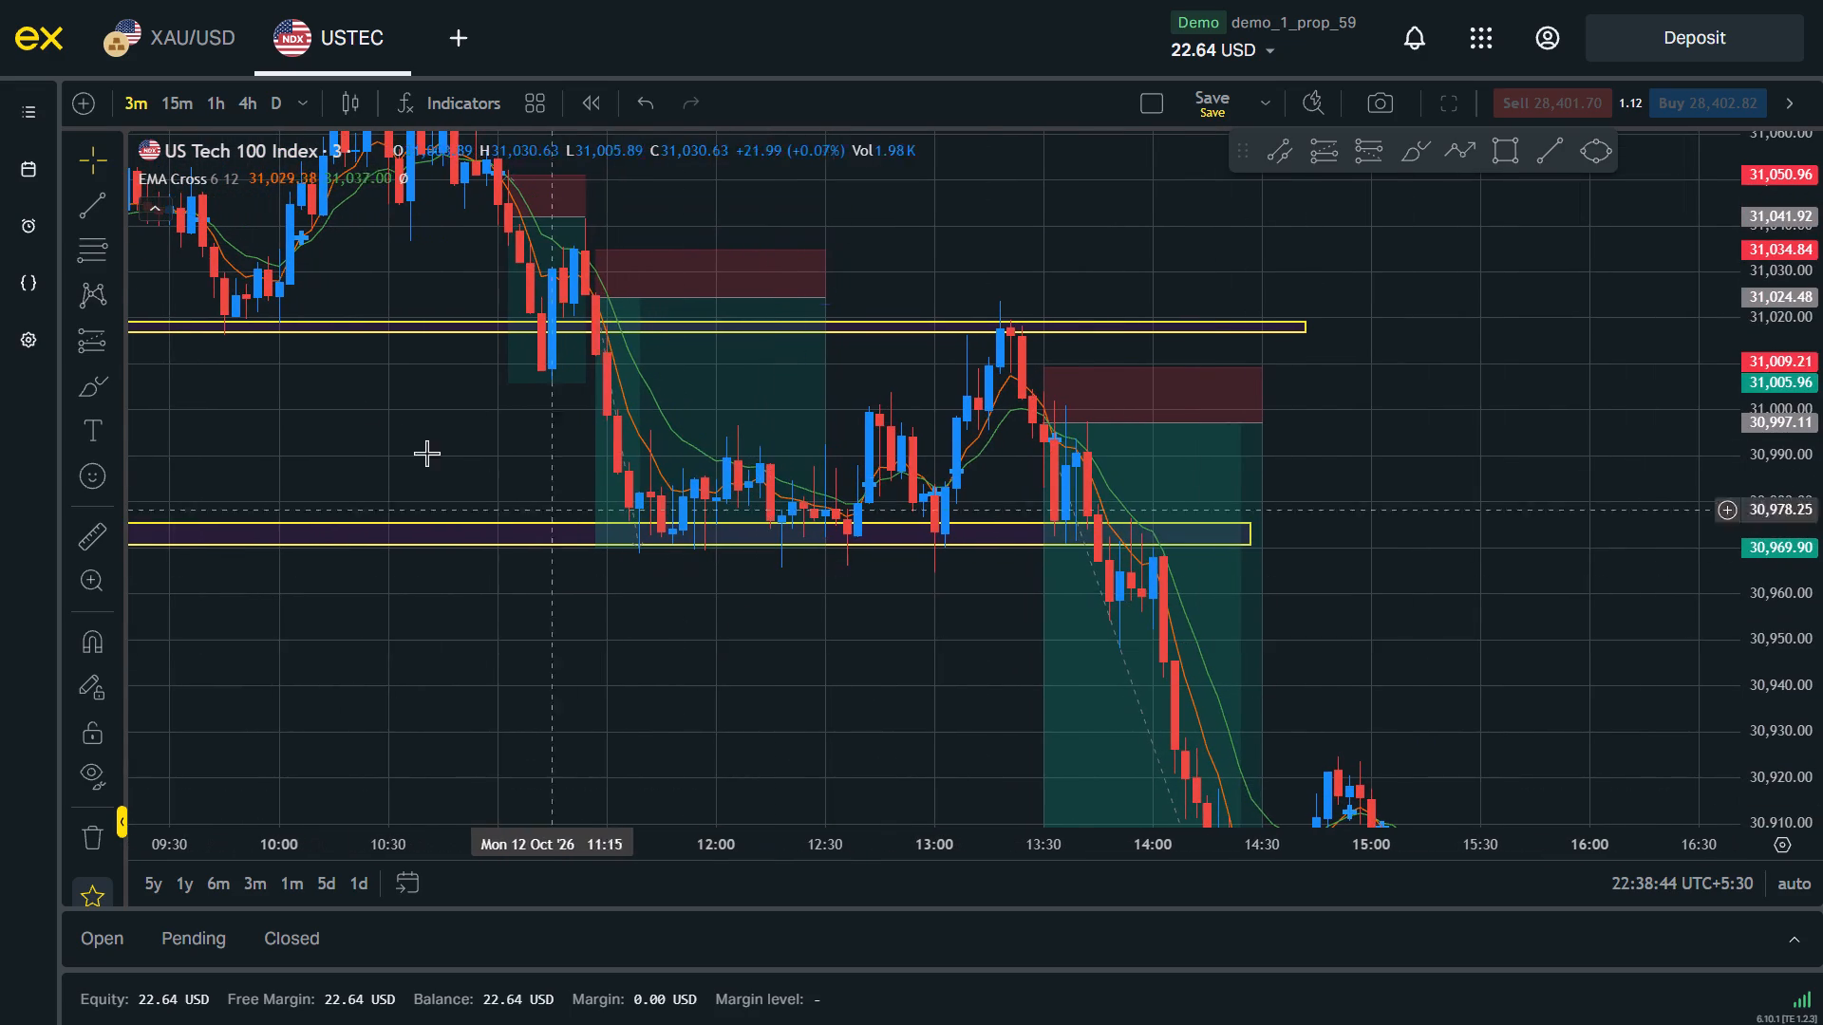
left_click_drag(292, 382, 1180, 585)
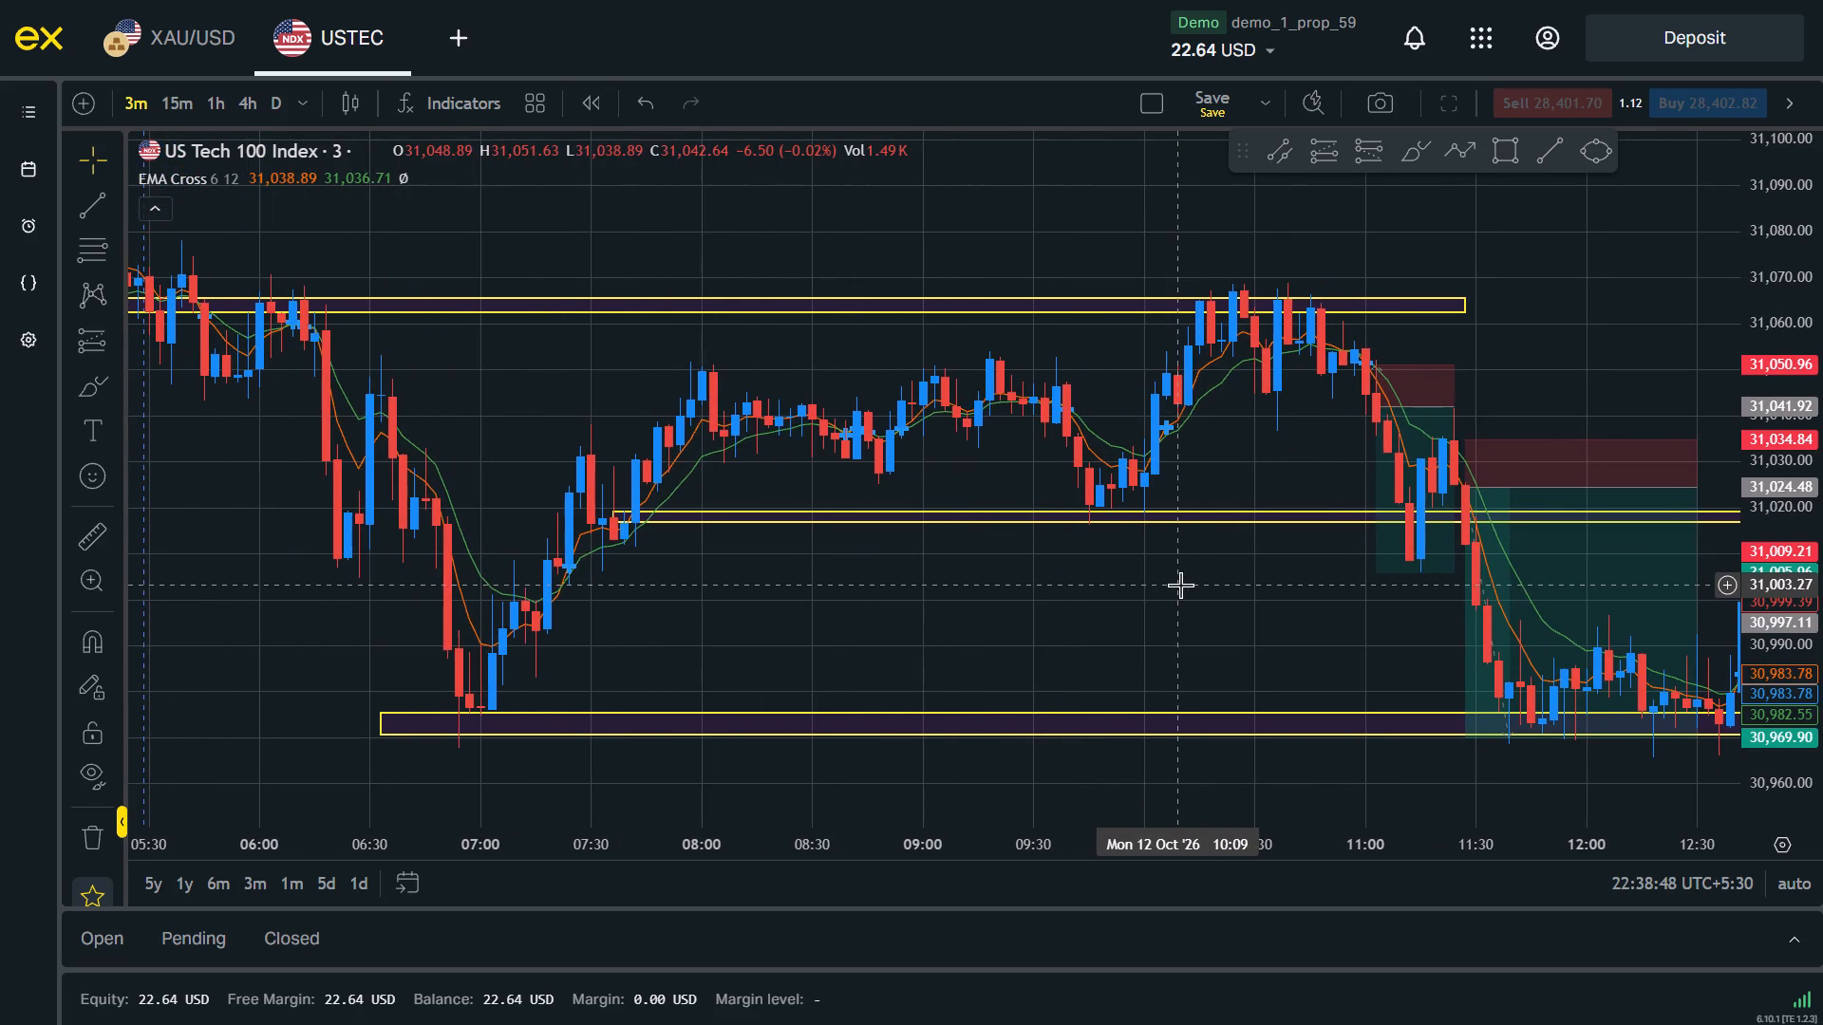
left_click_drag(1822, 517, 1815, 359)
left_click_drag(1320, 451, 1185, 486)
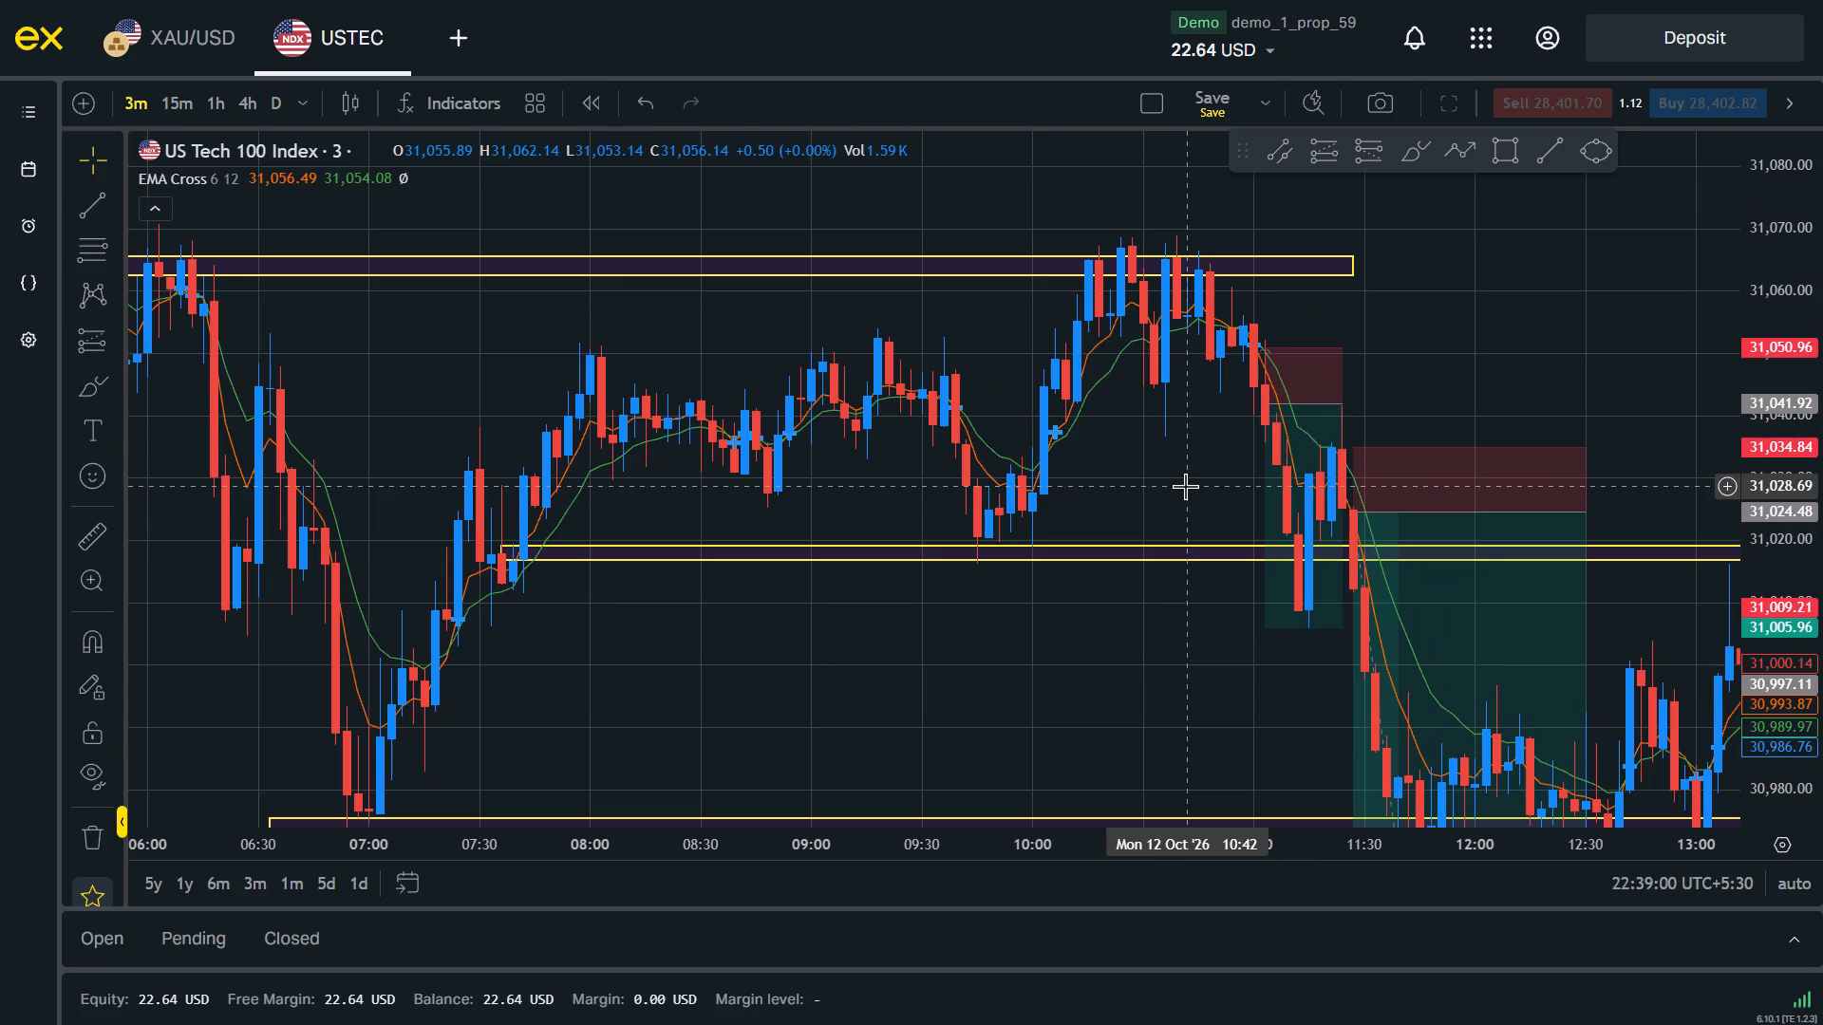
left_click_drag(1170, 681, 1156, 676)
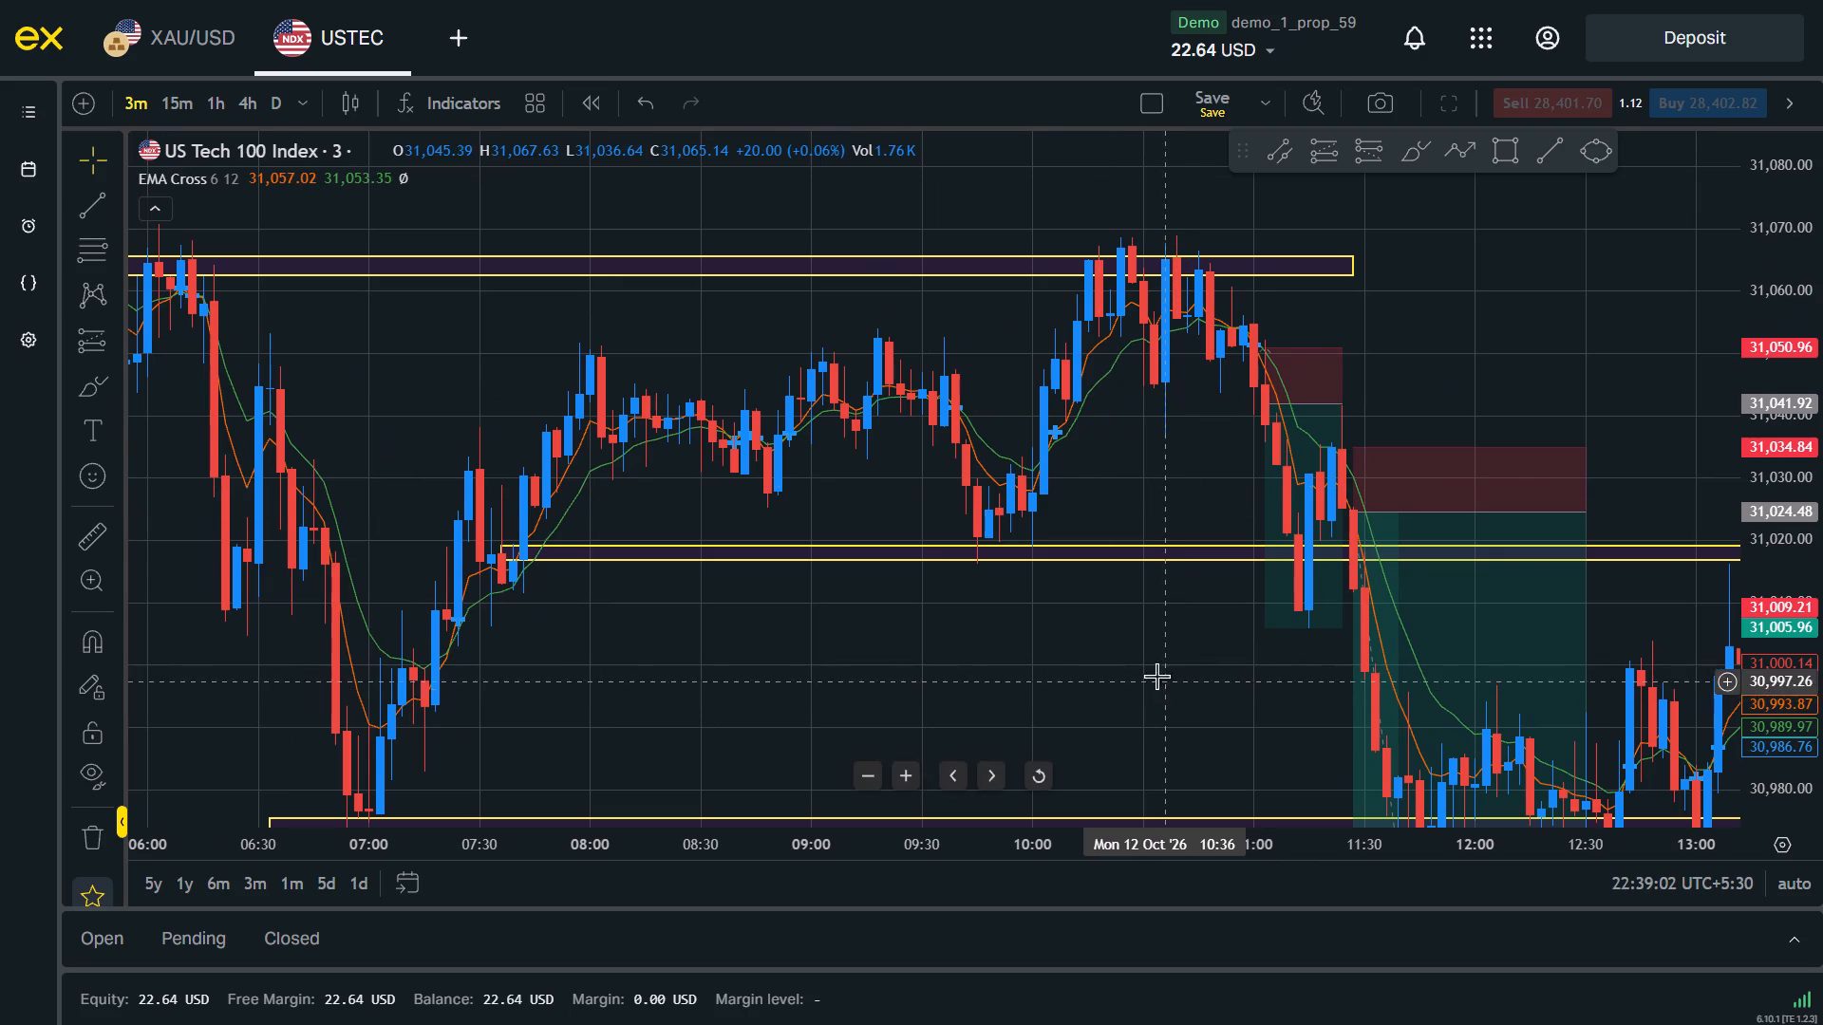
Follow the chart forward from about 14:00 on 12 October to 05:30 on 13 October, reviewing the marked zones and short positions.
left_click_drag(1156, 676, 164, 307)
left_click_drag(1291, 764, 1239, 123)
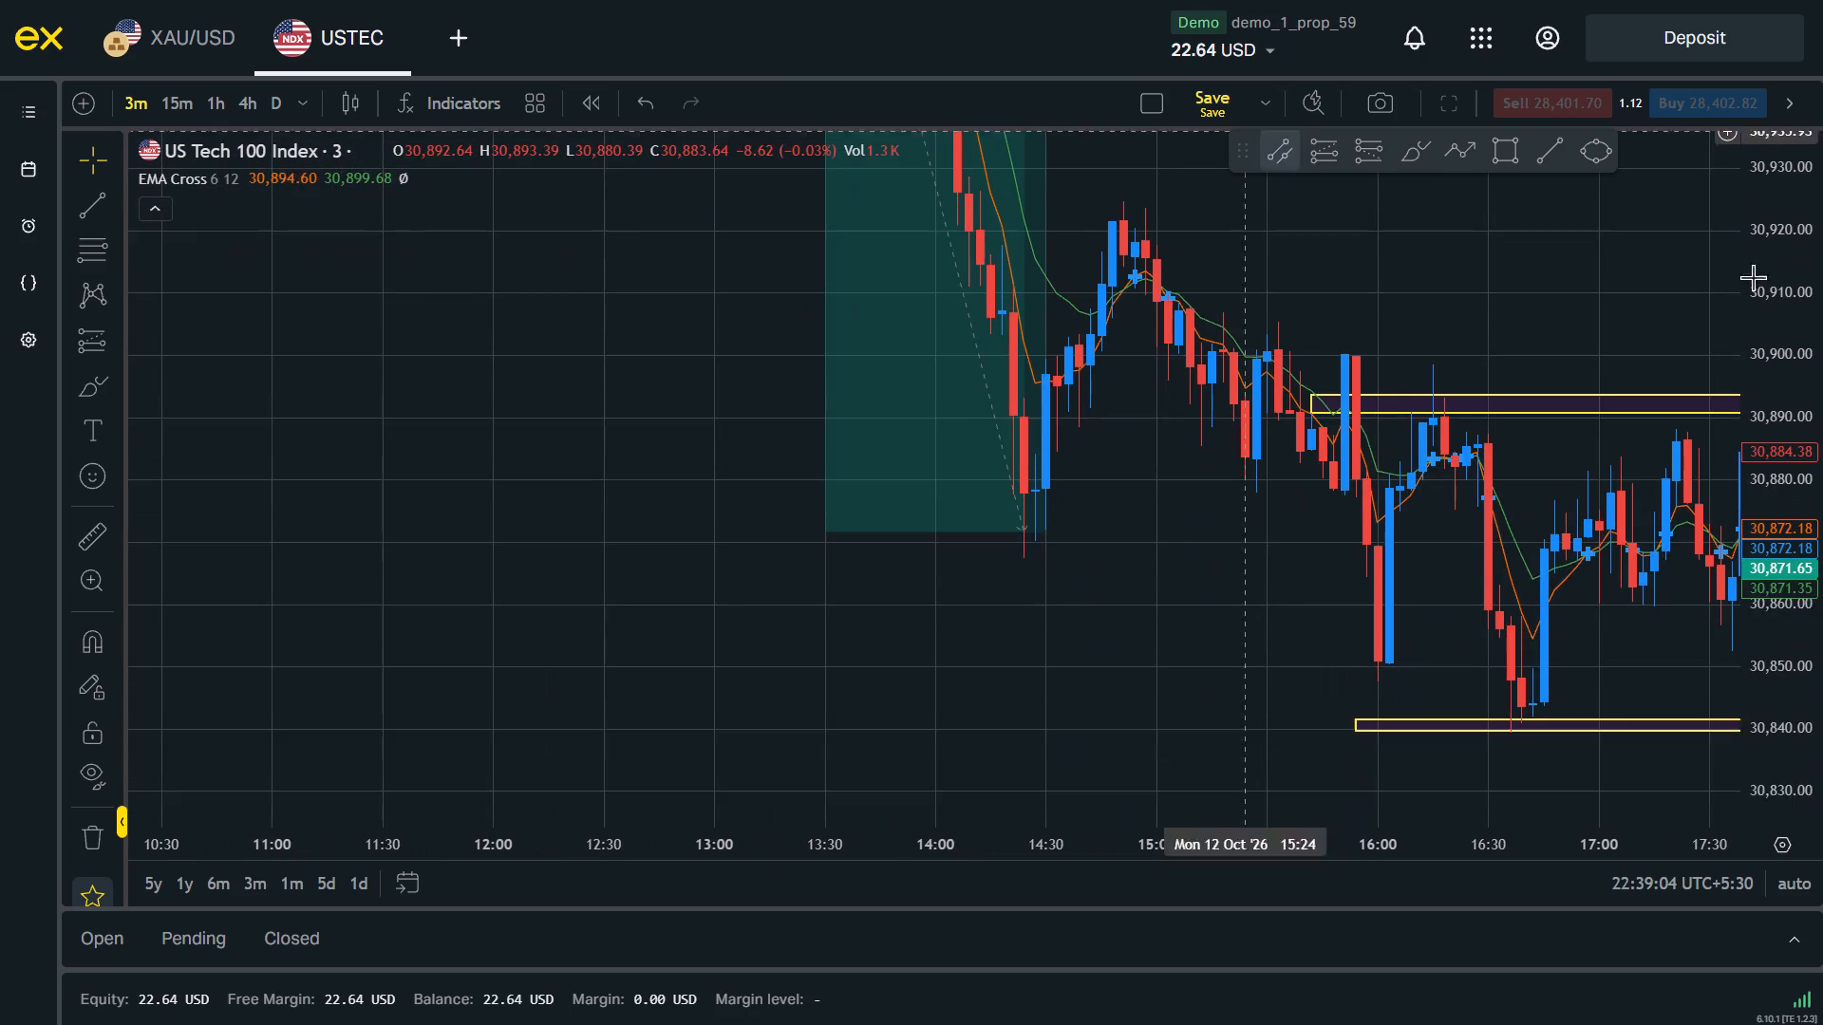
left_click_drag(1819, 512, 1806, 629)
left_click_drag(1572, 552, 325, 400)
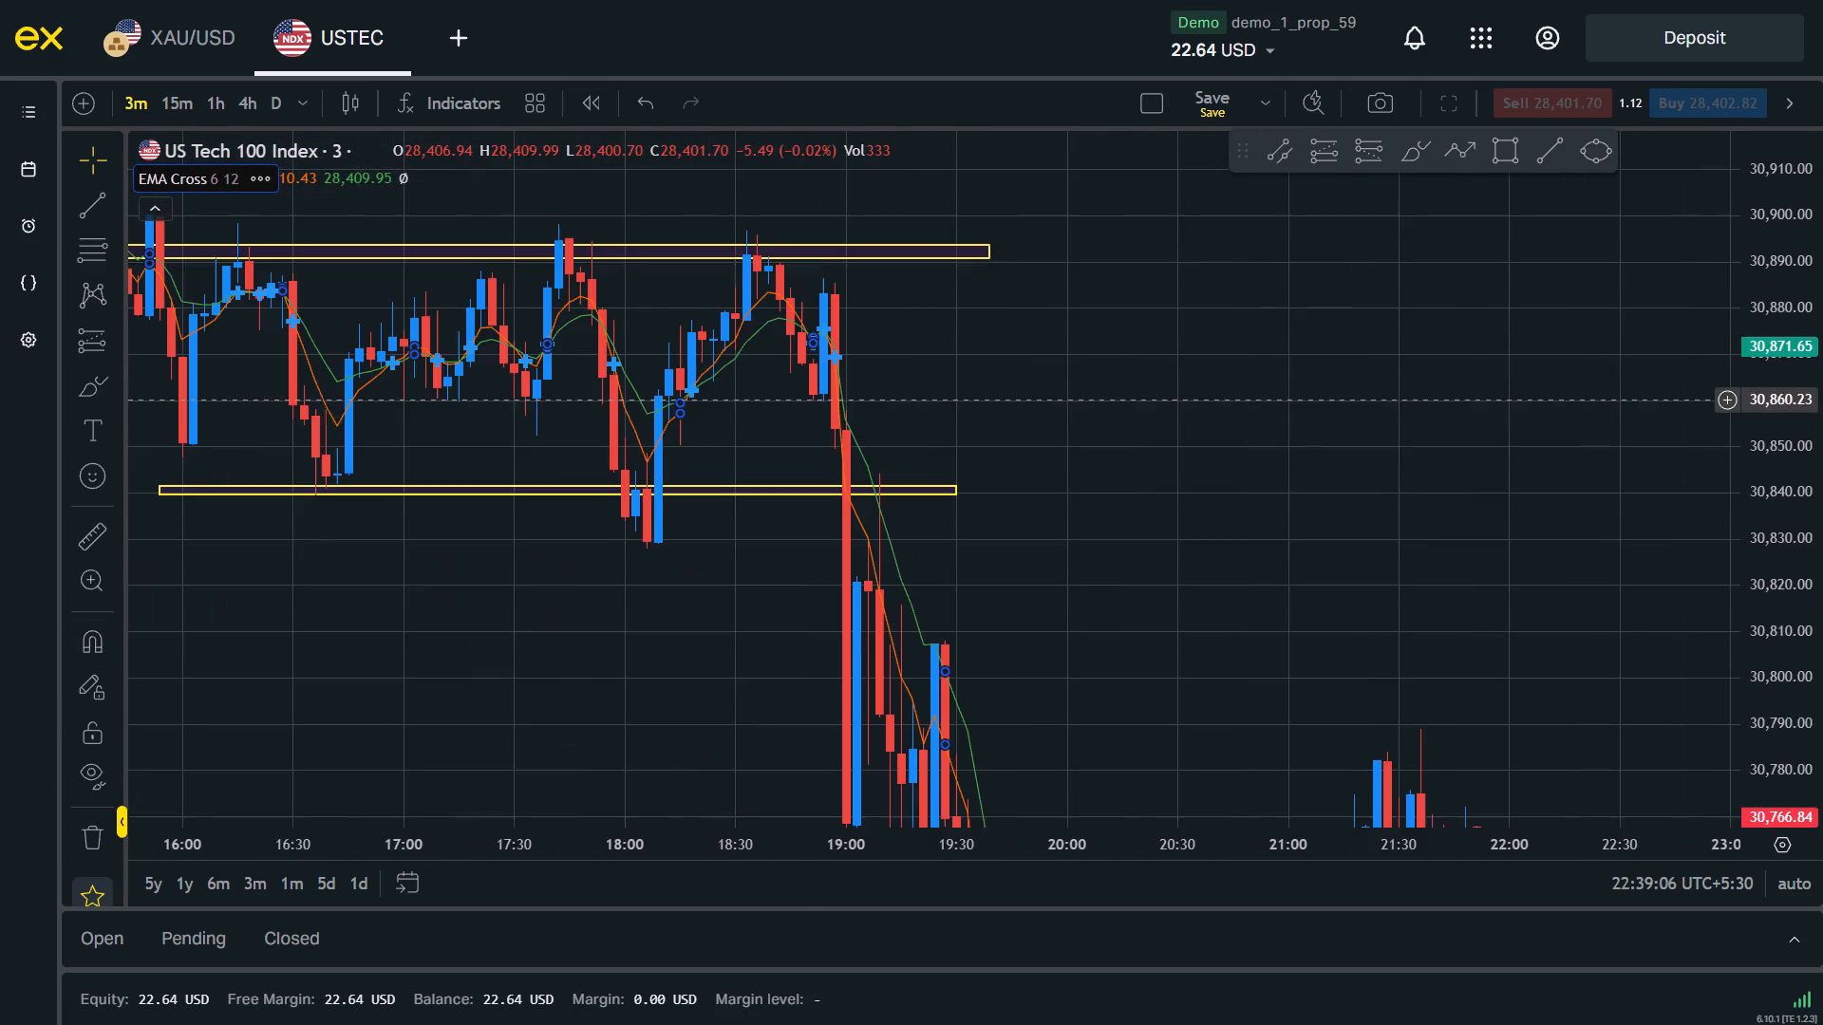
left_click_drag(325, 400, 325, 402)
left_click_drag(1055, 755, 949, 291)
left_click_drag(1233, 772, 927, 770)
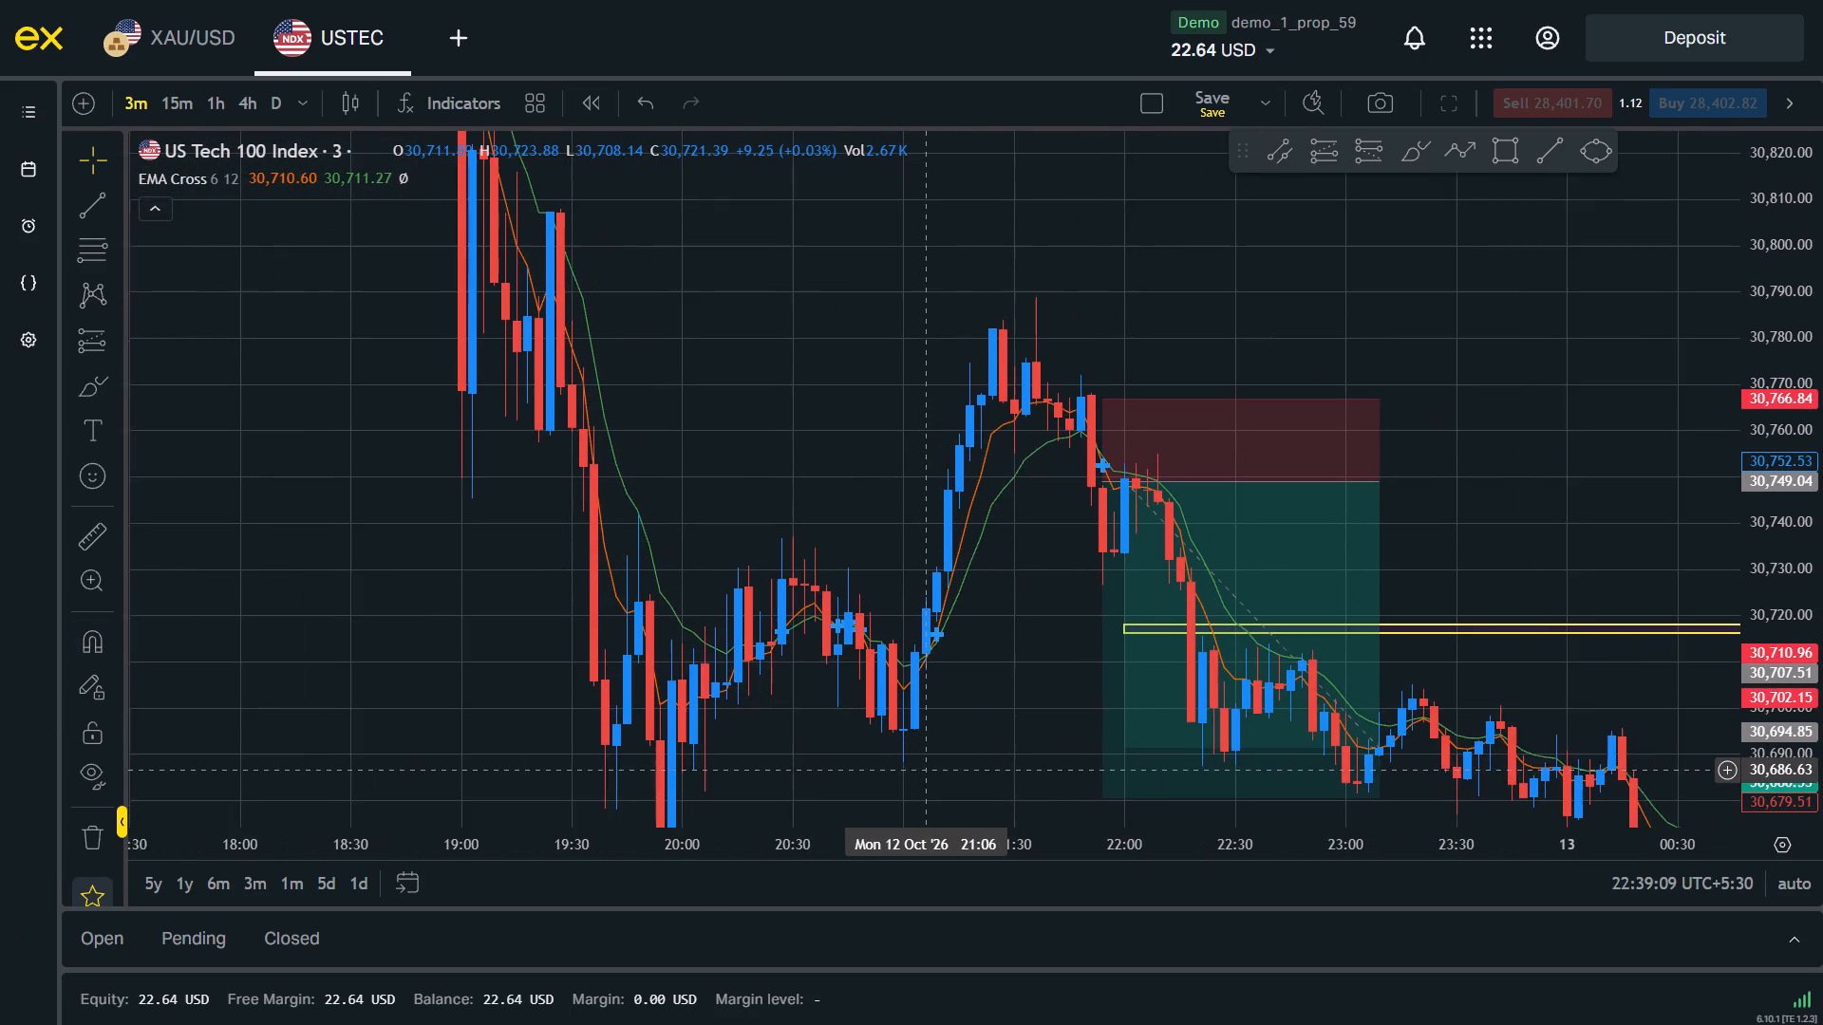
left_click_drag(927, 770, 926, 770)
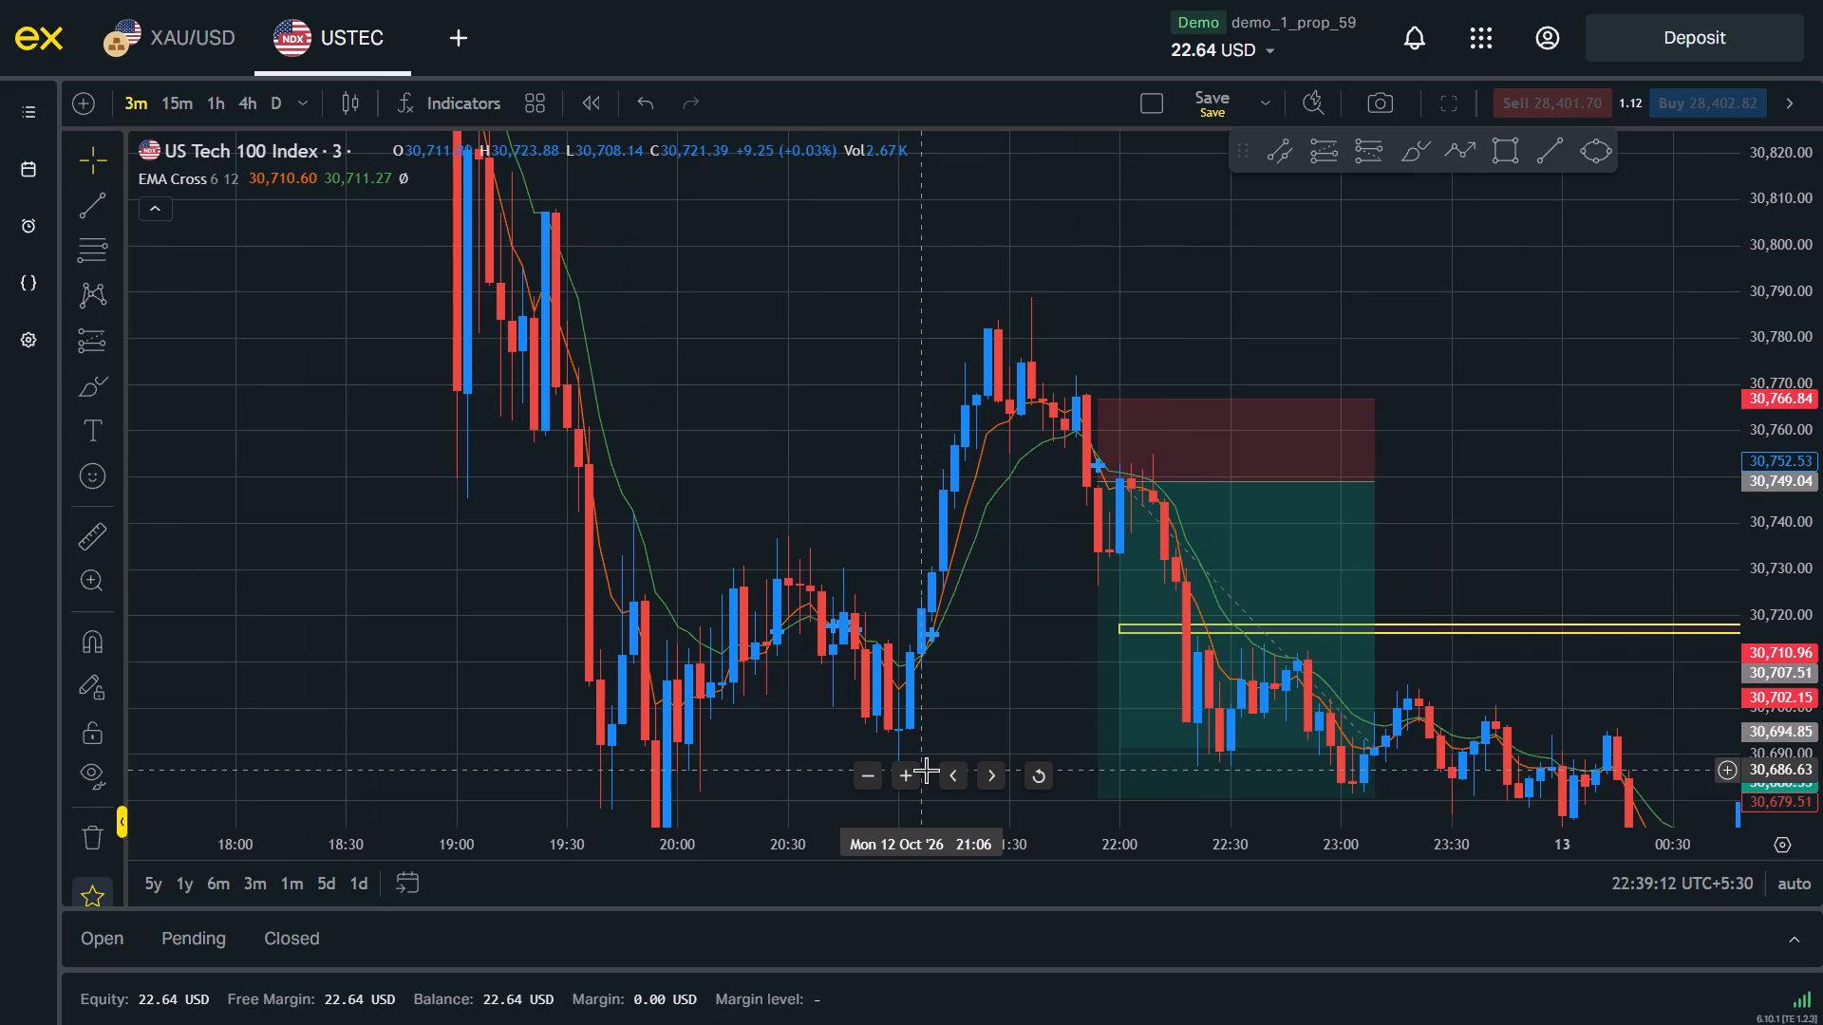
left_click_drag(1022, 691, 53, 259)
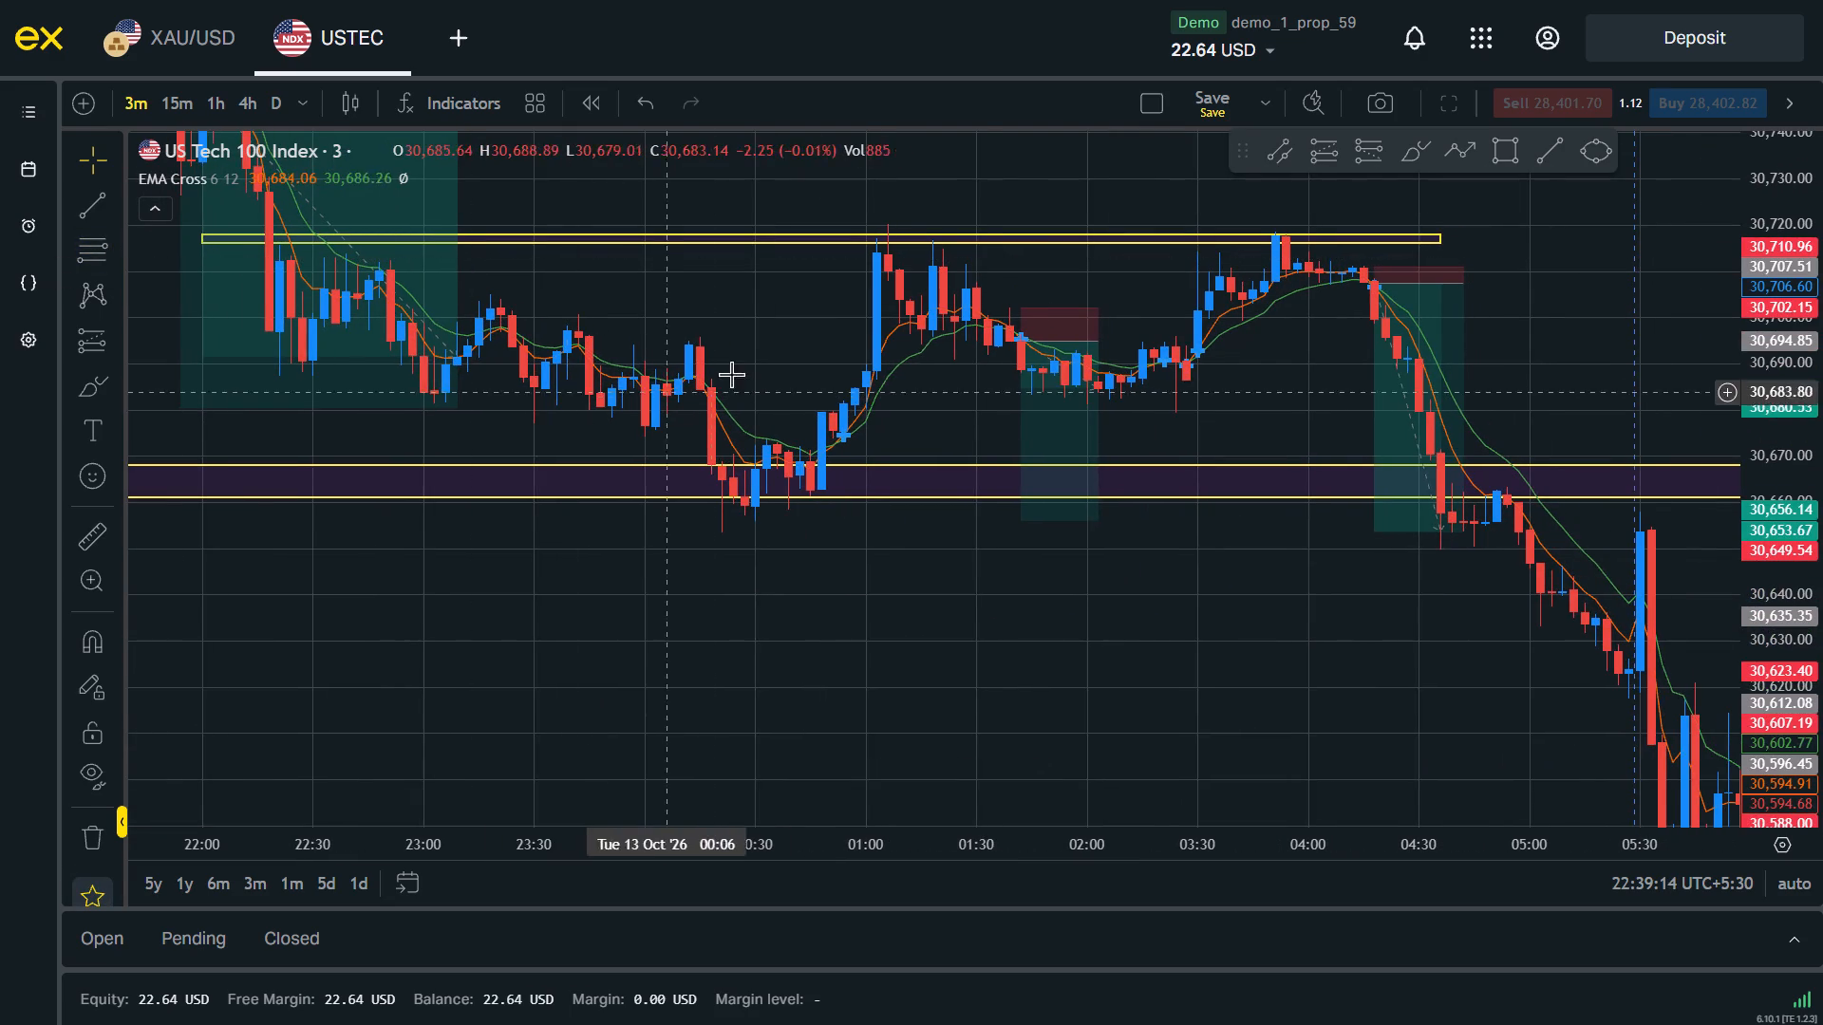
left_click_drag(779, 355, 706, 427)
left_click_drag(1208, 471, 1100, 526)
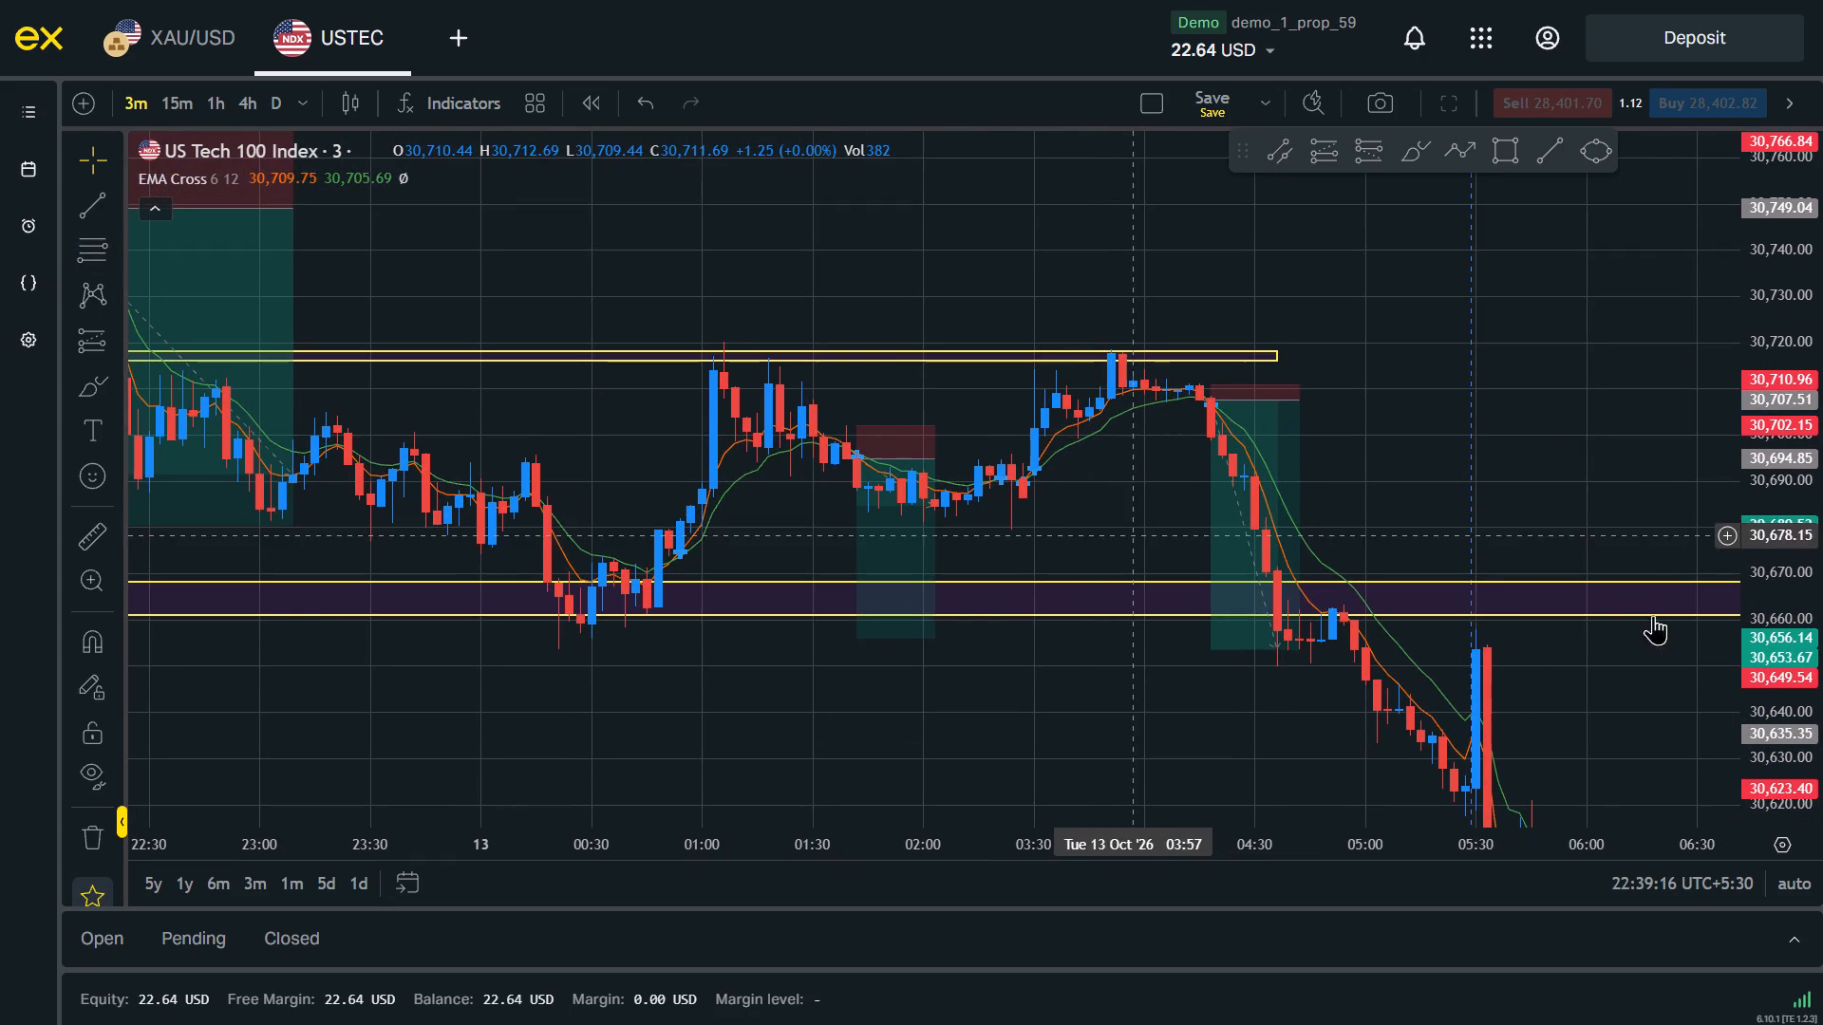
Review 13 October from about 05:30 to 12:30, focusing on the 07:00 short position and the circled areas near 08:30 and 10:30.
left_click_drag(1609, 727, 403, 180)
left_click_drag(943, 401, 1274, 303)
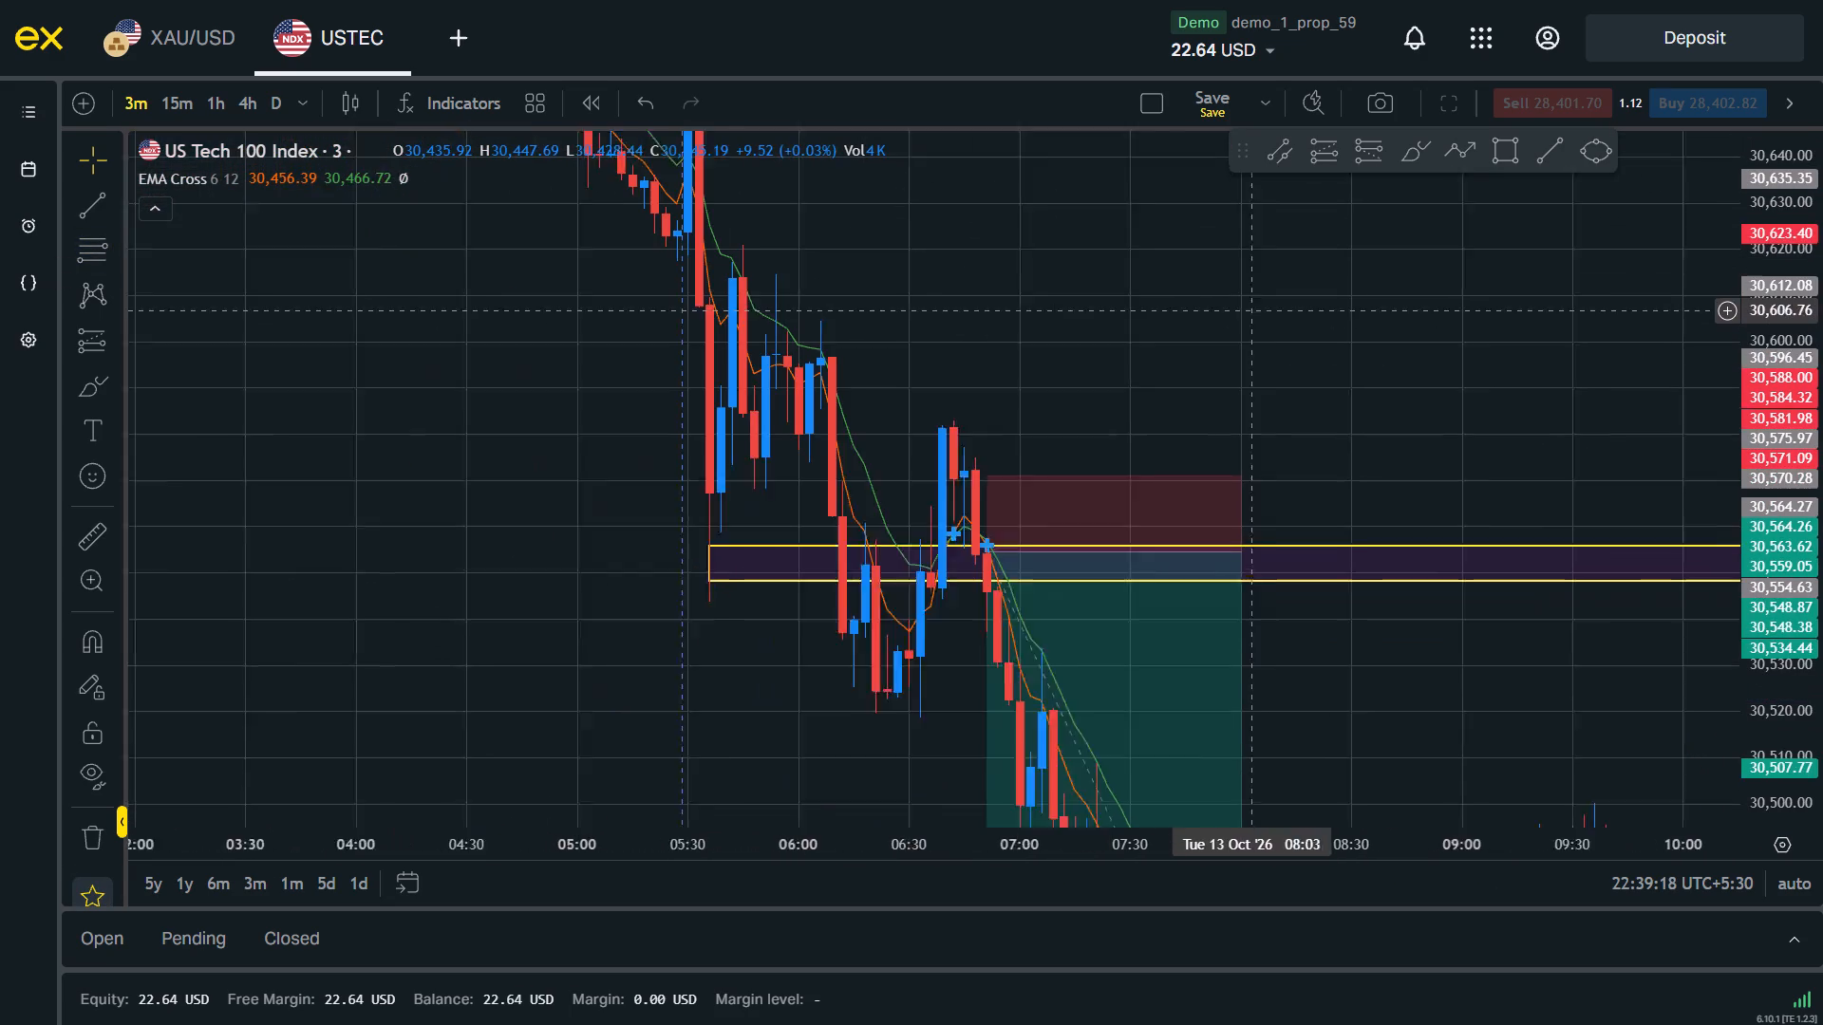
left_click_drag(1274, 303, 1287, 288)
left_click_drag(1435, 647, 637, 232)
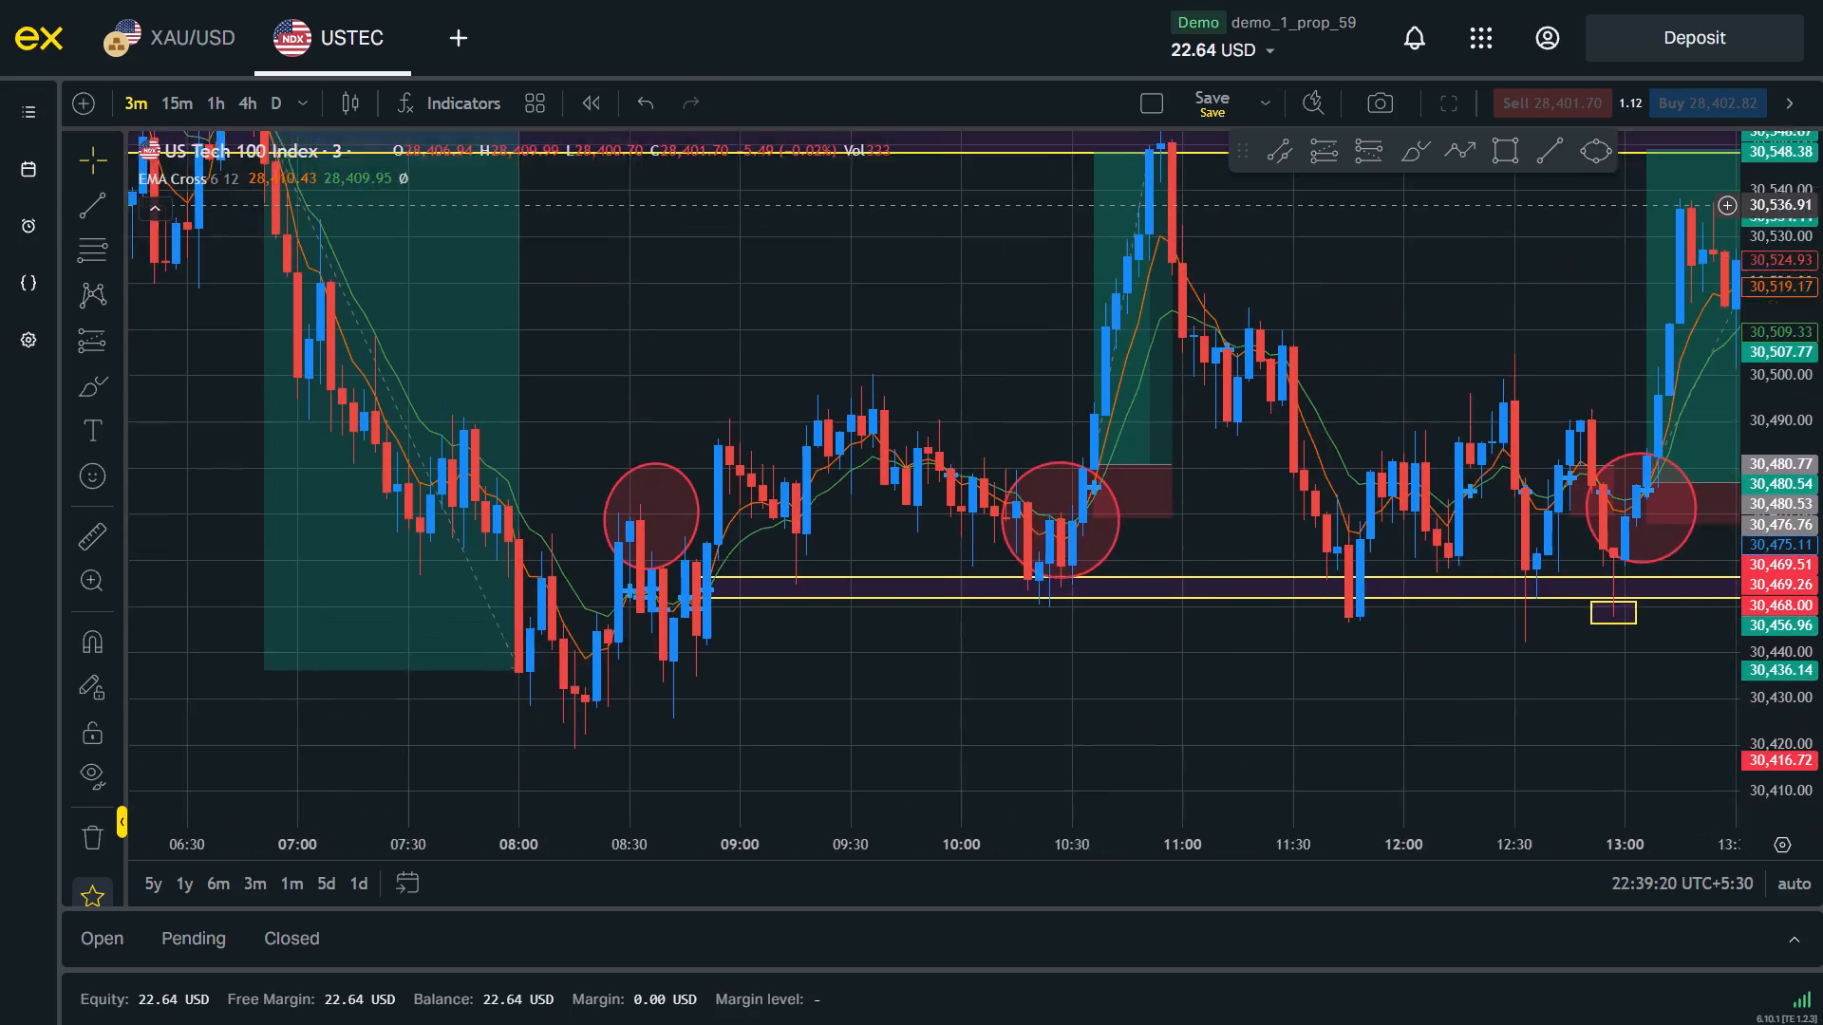
left_click_drag(637, 232, 626, 256)
left_click_drag(661, 360, 868, 334)
scroll(868, 334, "up", 1)
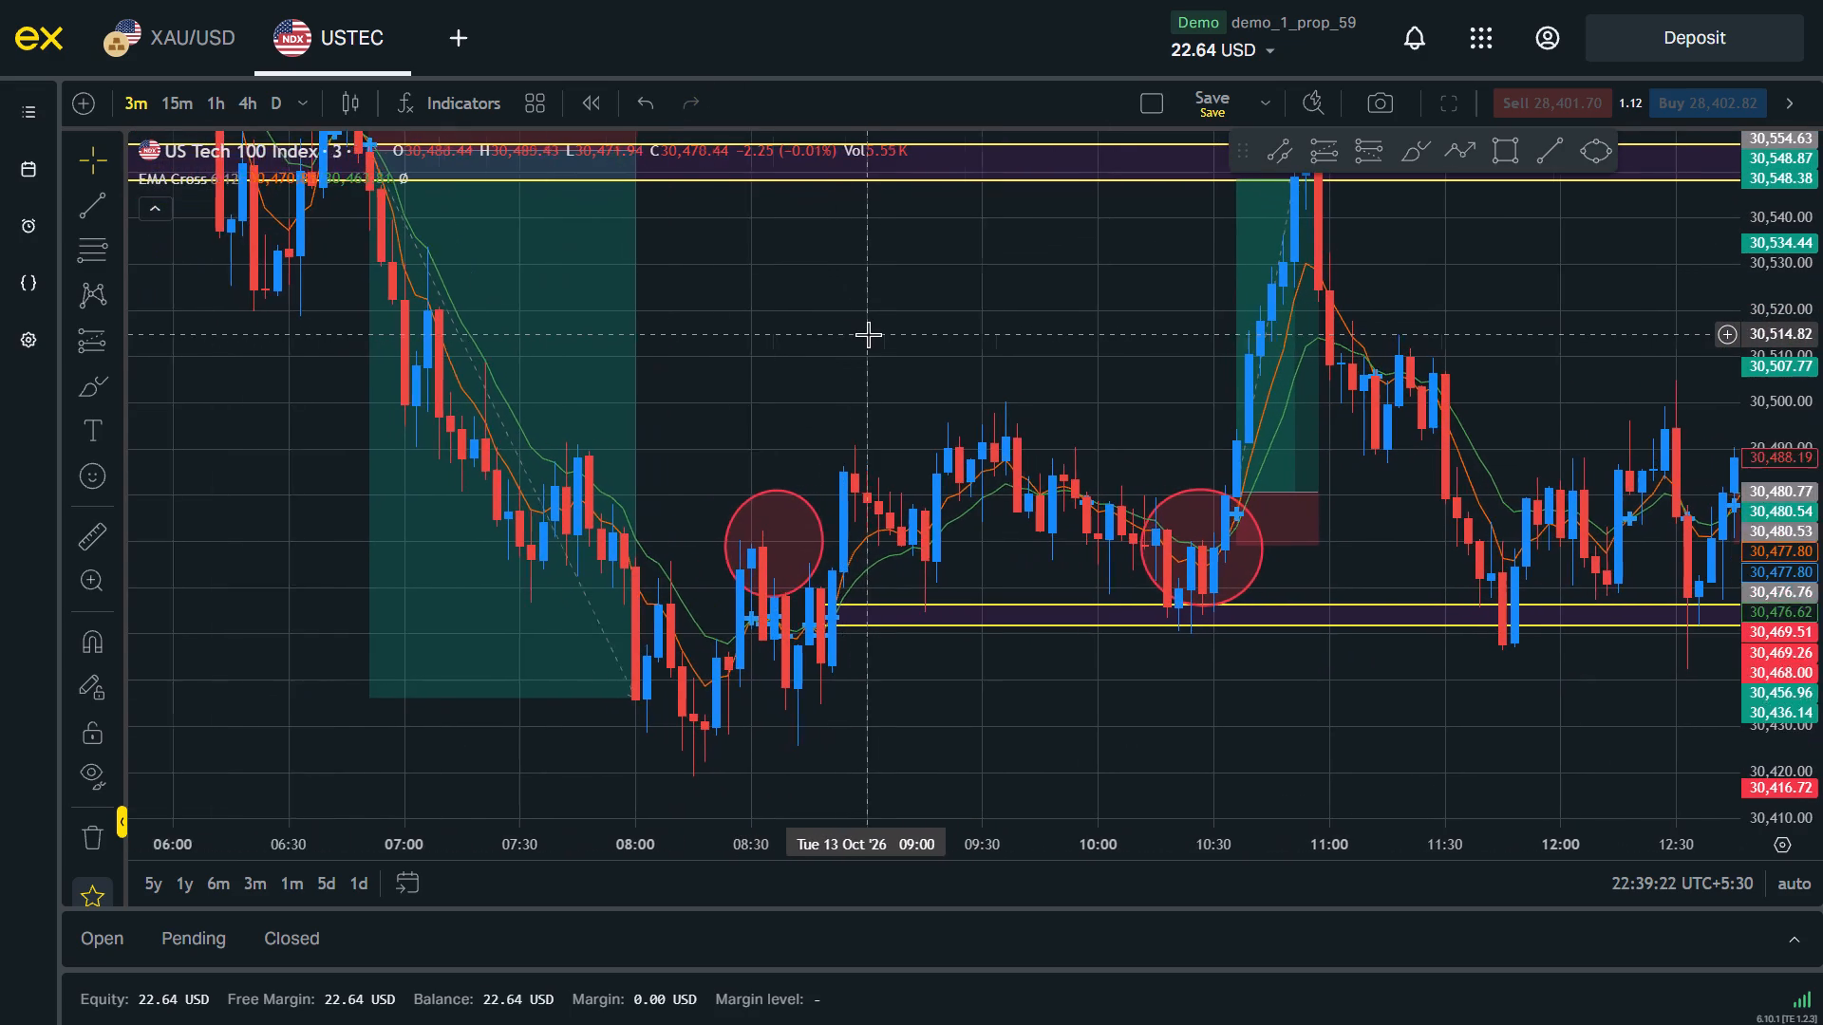
scroll(868, 334, "up", 1)
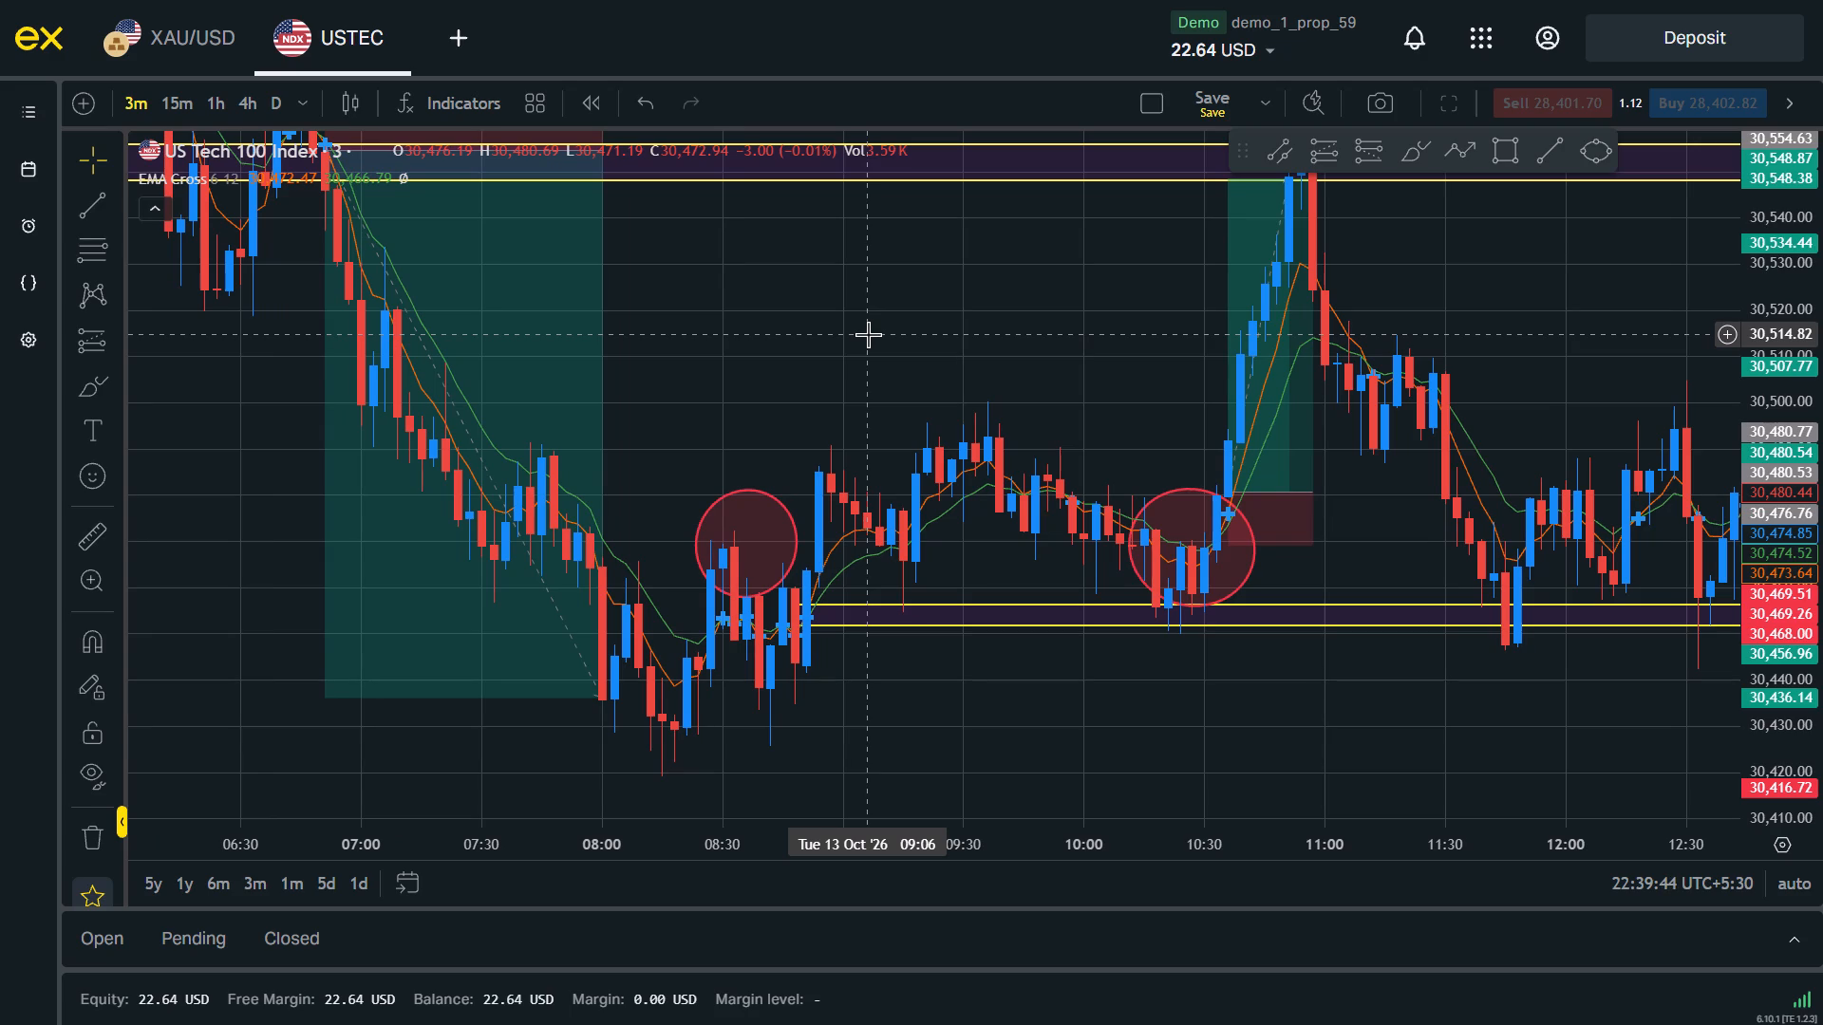
left_click_drag(1015, 340, 982, 430)
Examine 13 October from about 09:45 to 15:45, comparing the circled areas near 10:30 and 13:00 with their long-position drawings.
scroll(982, 430, "right", 1)
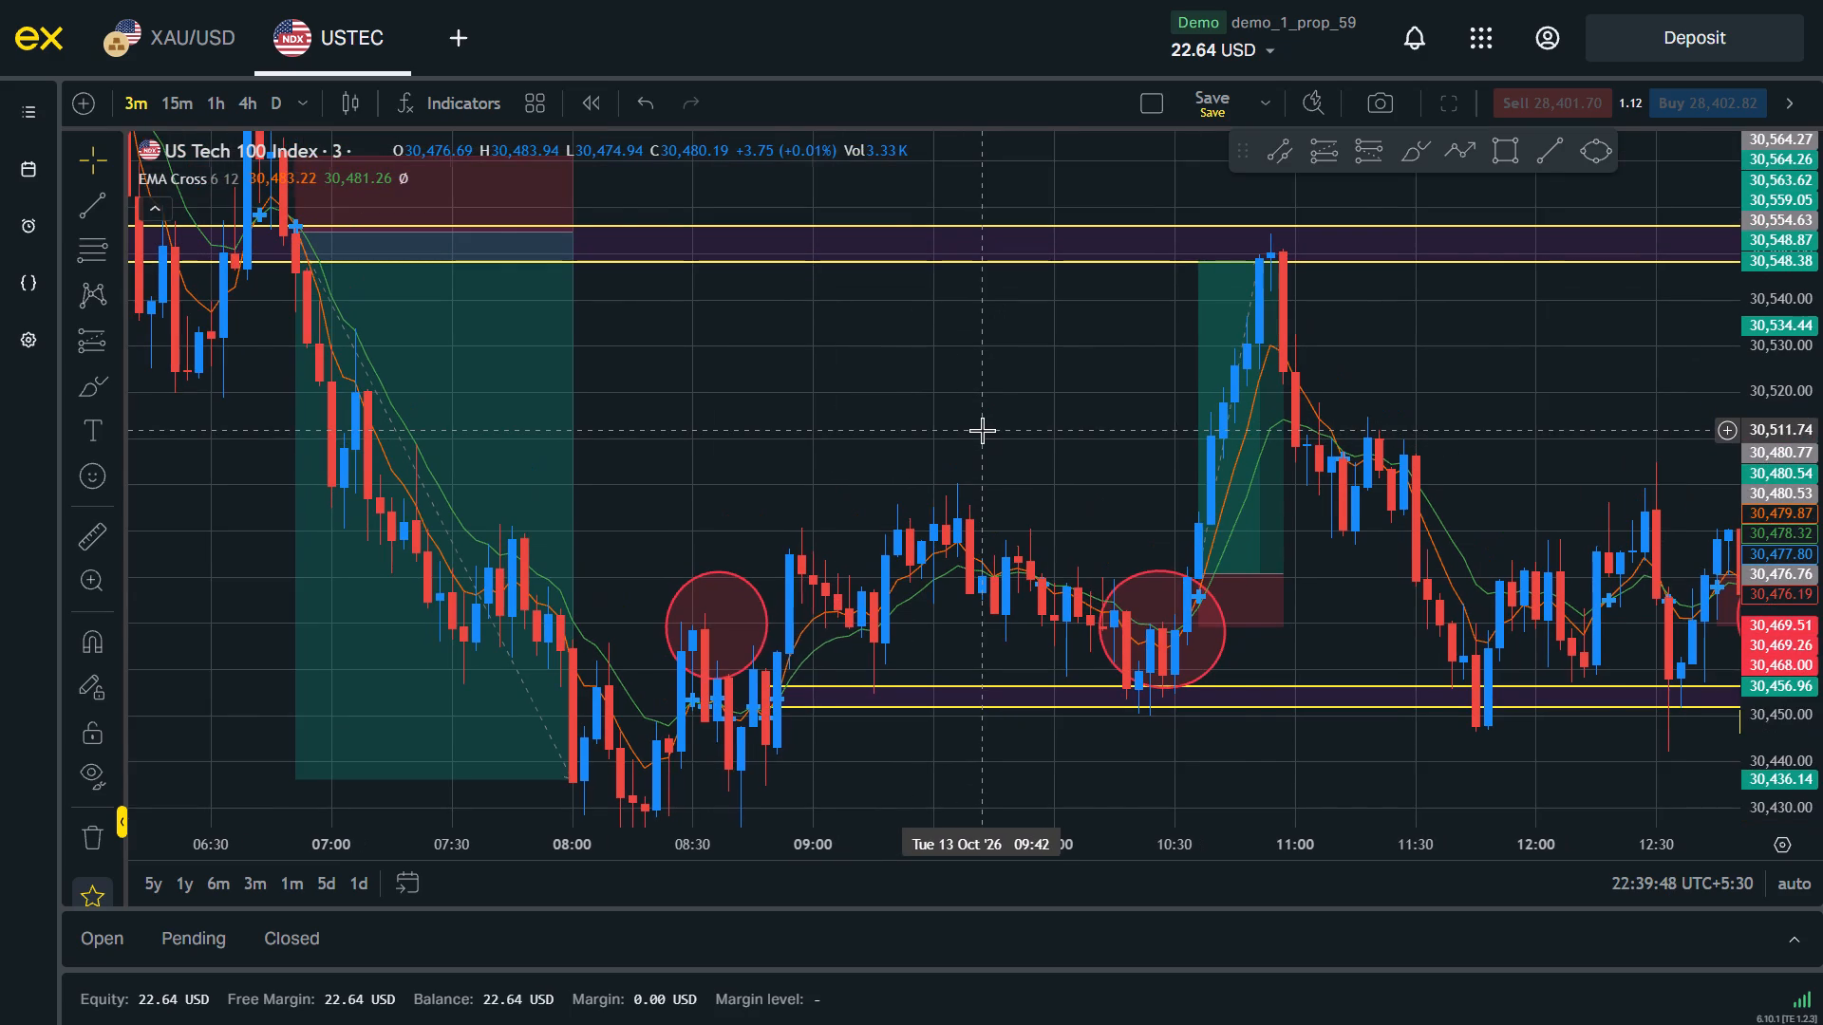
scroll(982, 430, "right", 1)
left_click_drag(1049, 539, 824, 500)
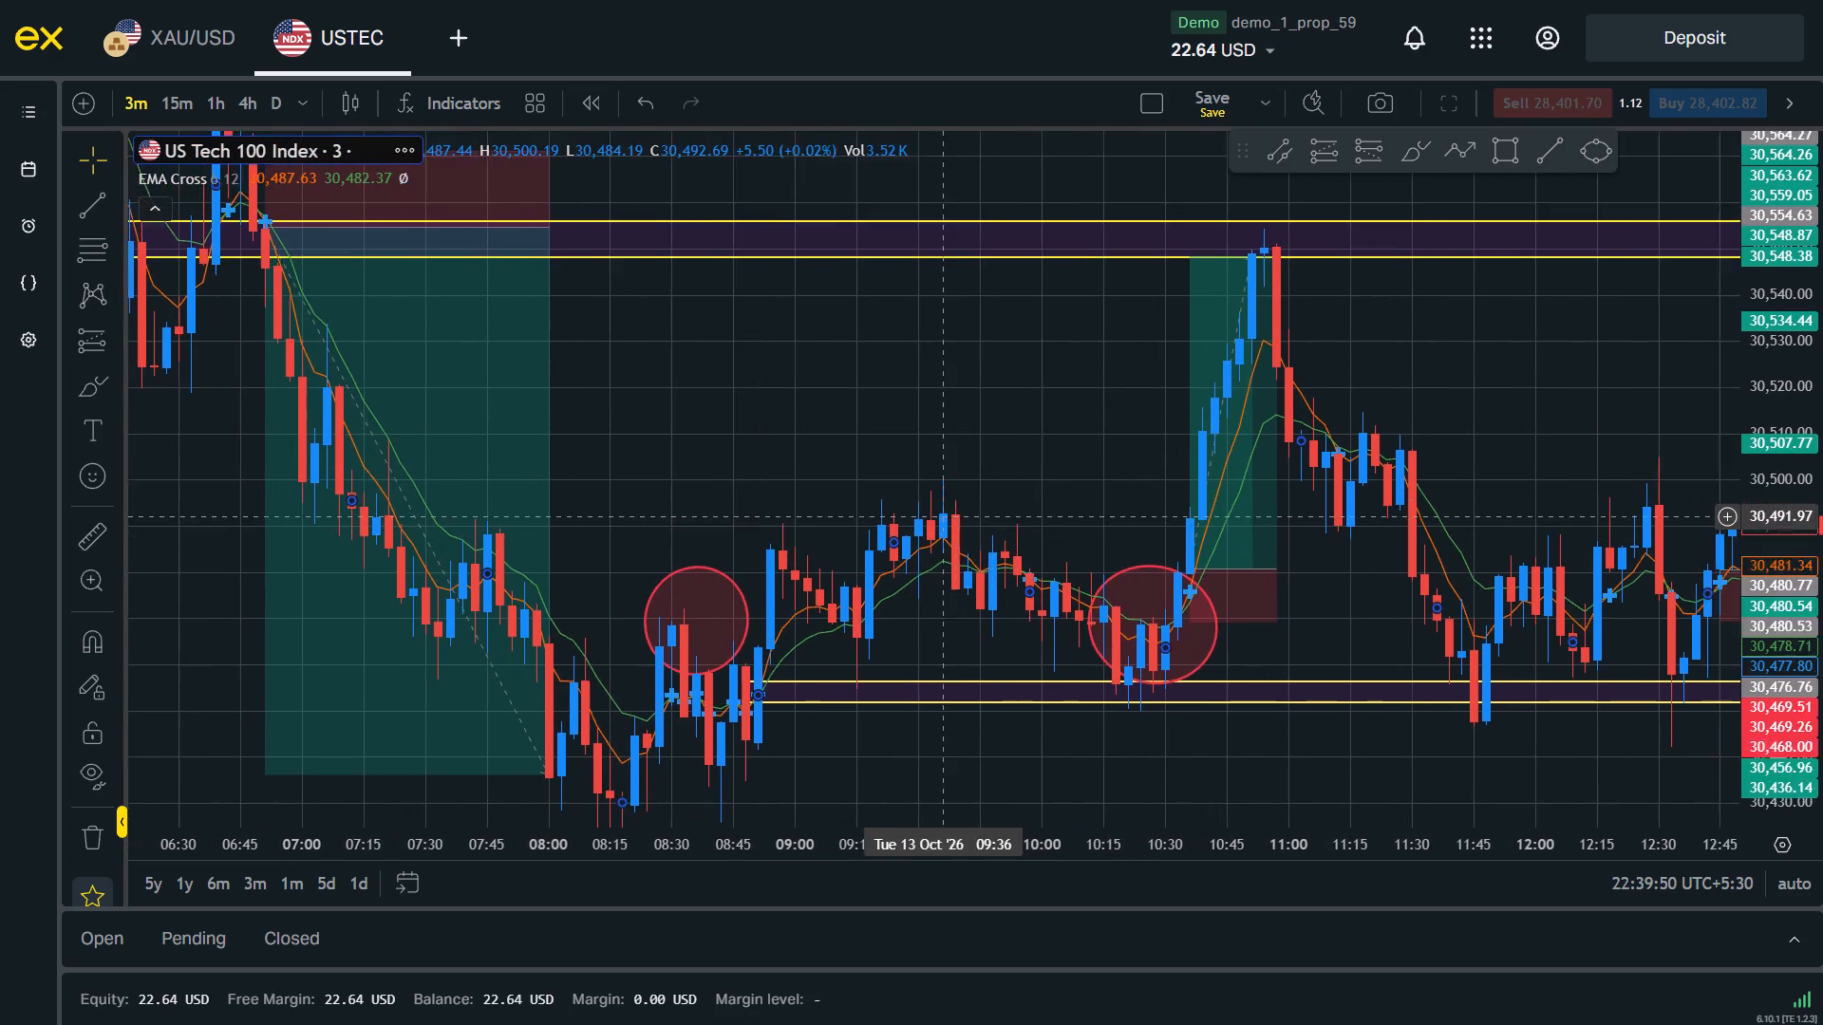
left_click_drag(824, 500, 482, 595)
left_click(573, 542)
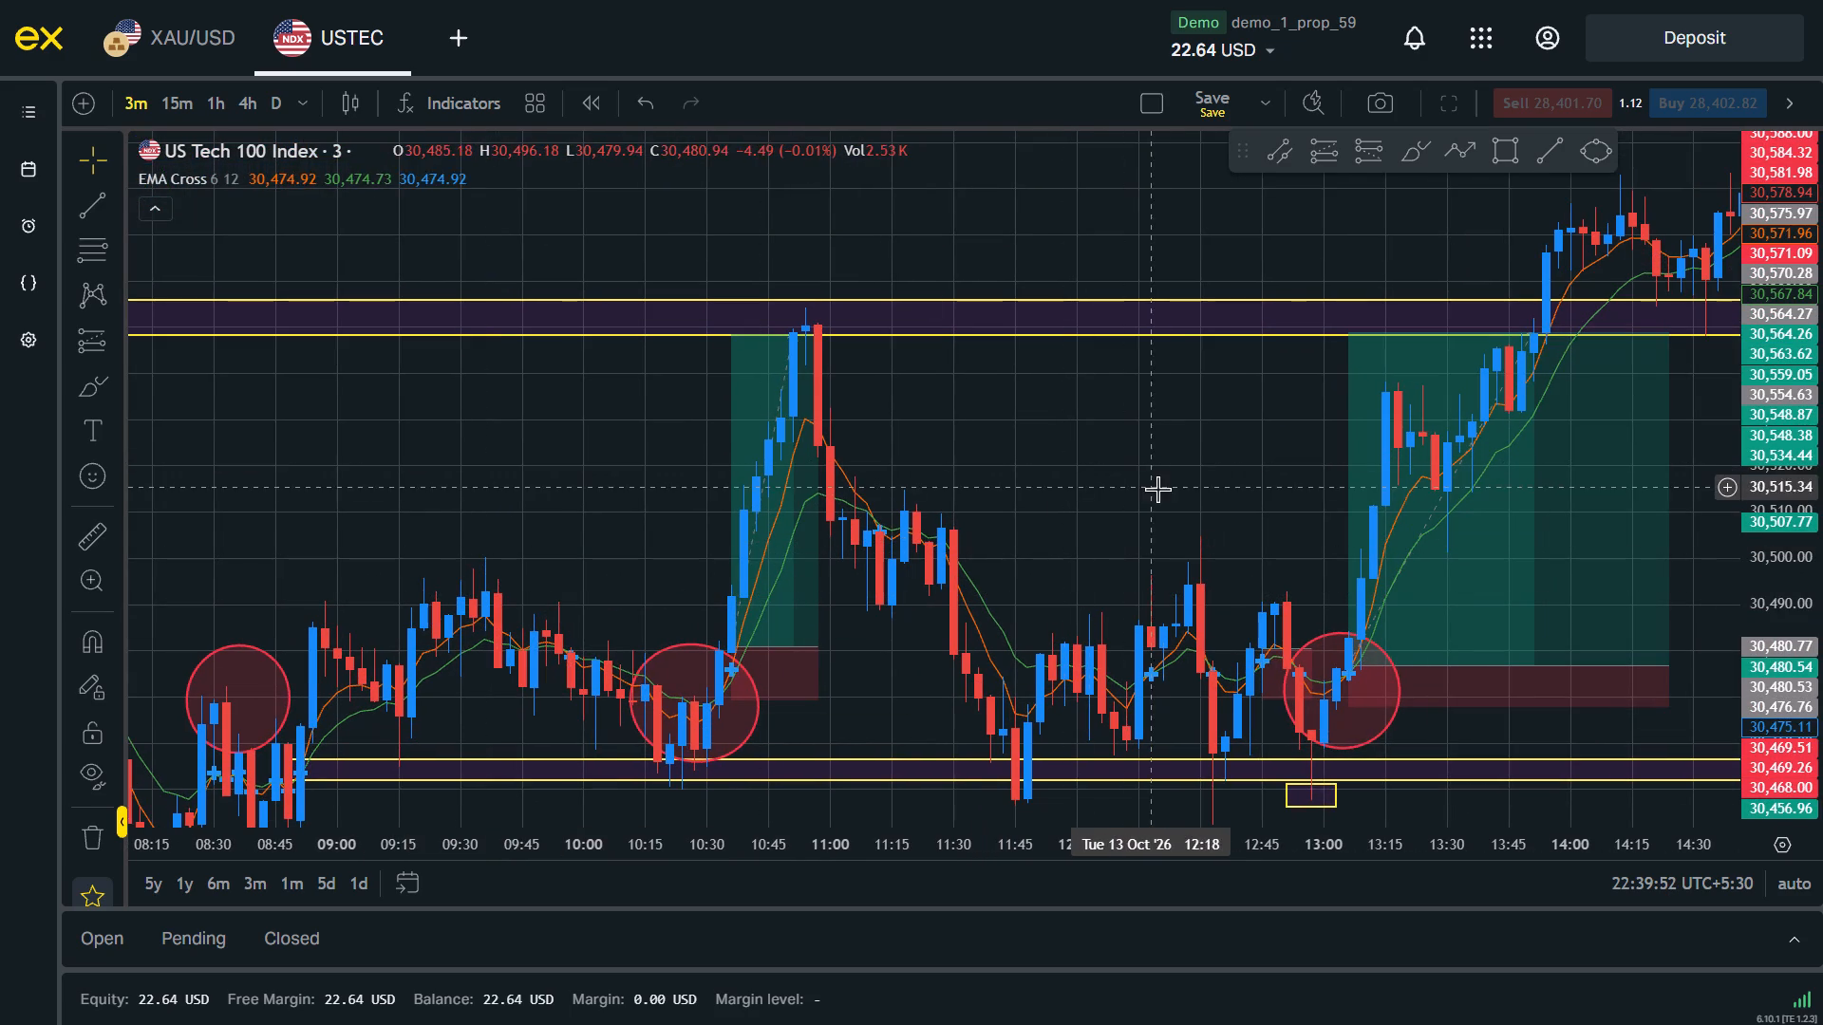
left_click_drag(1148, 490, 700, 412)
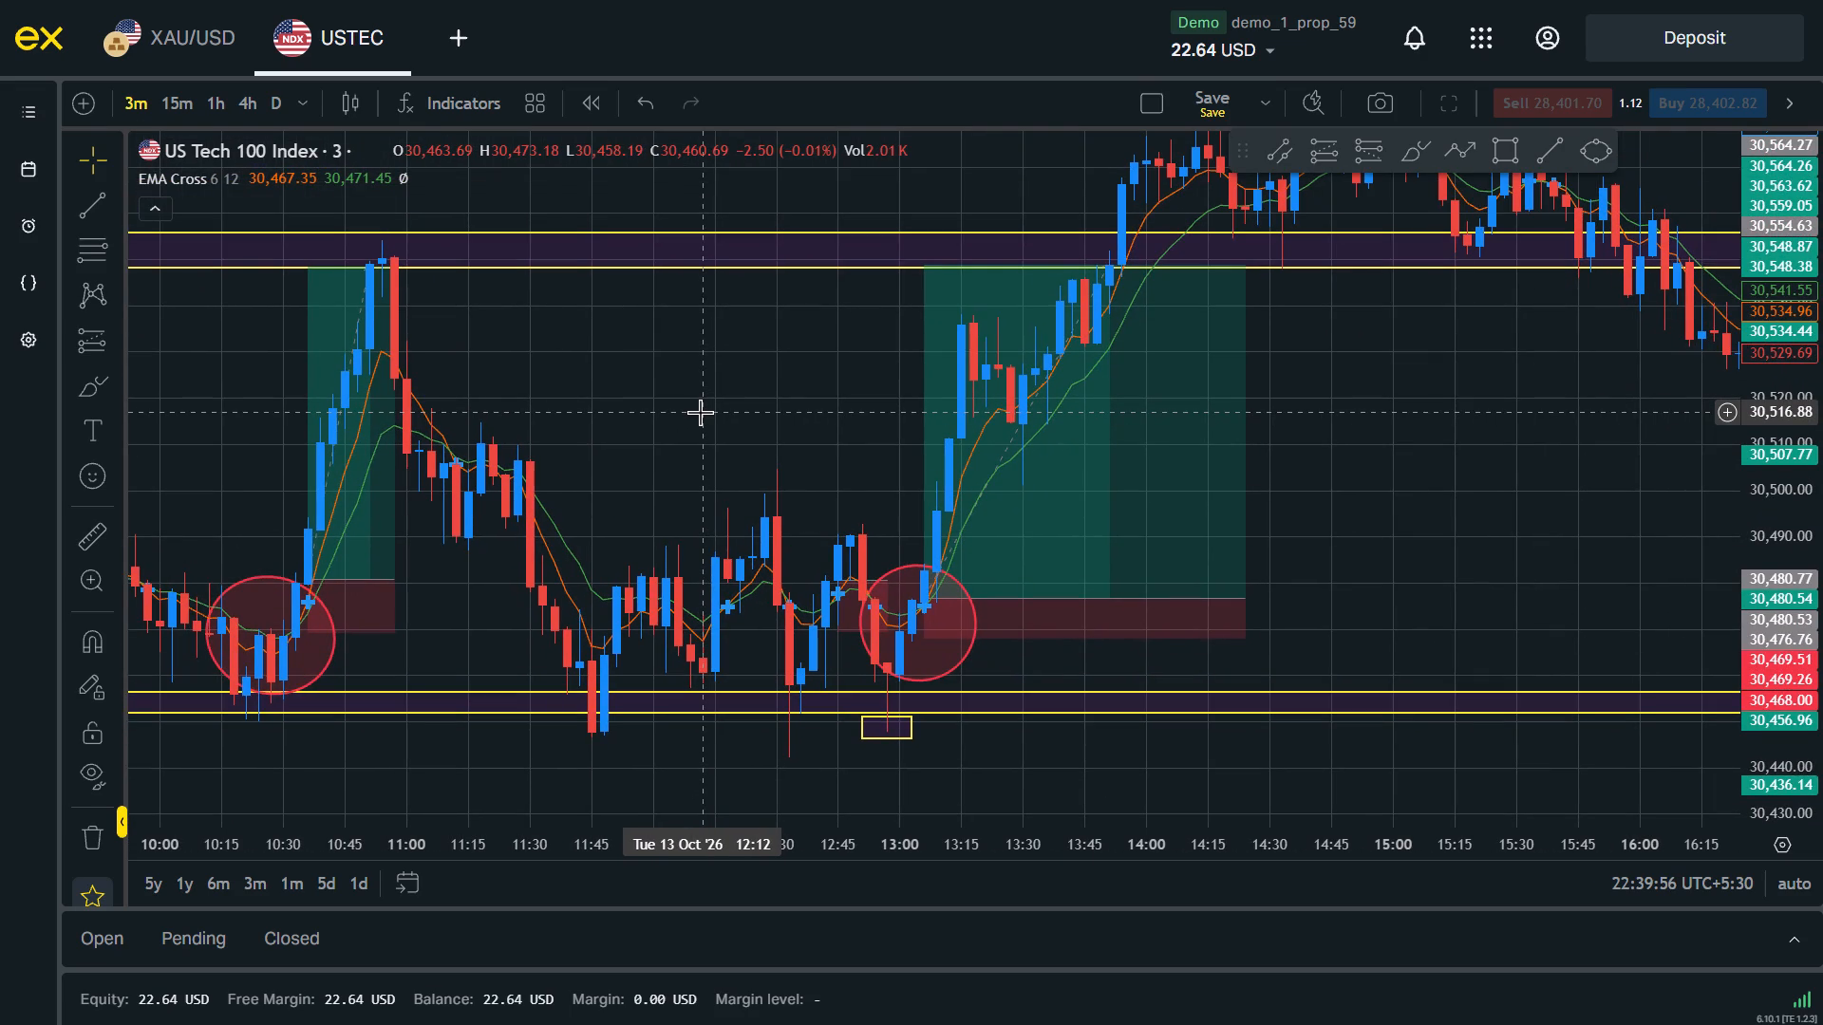
left_click_drag(757, 478, 774, 478)
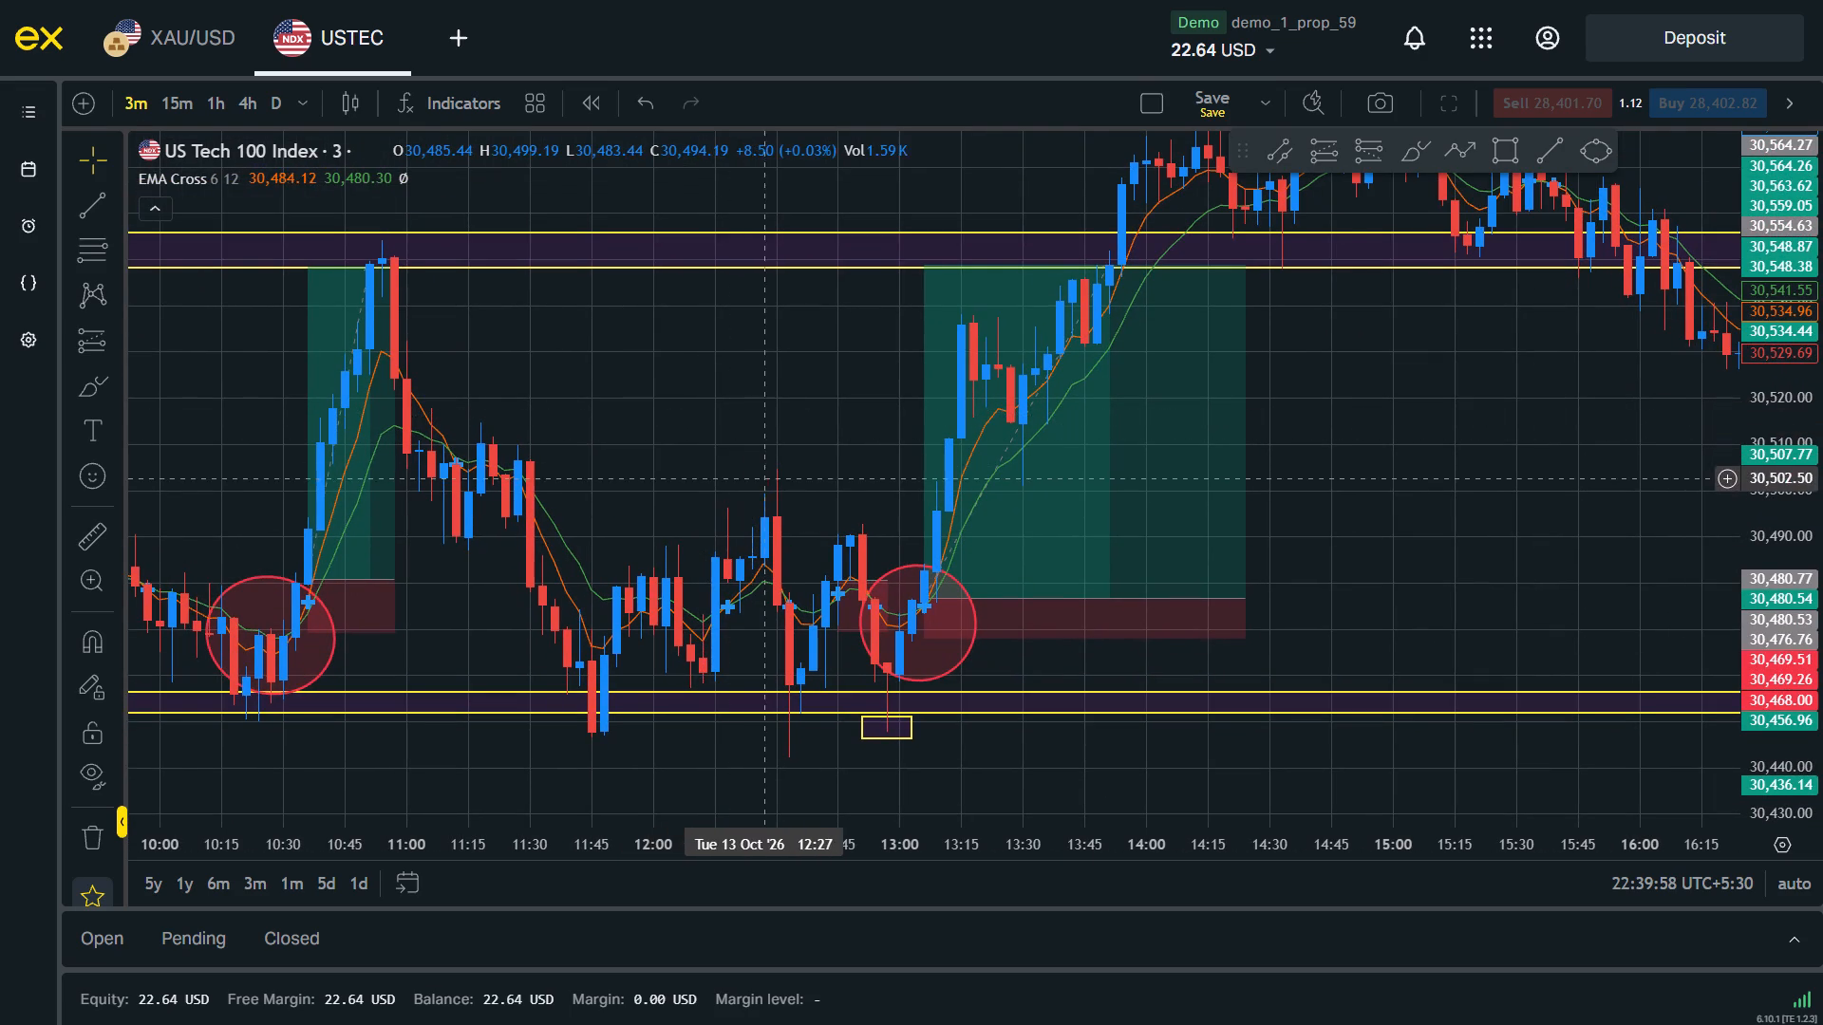
left_click_drag(774, 478, 869, 459)
scroll(869, 459, "right", 1)
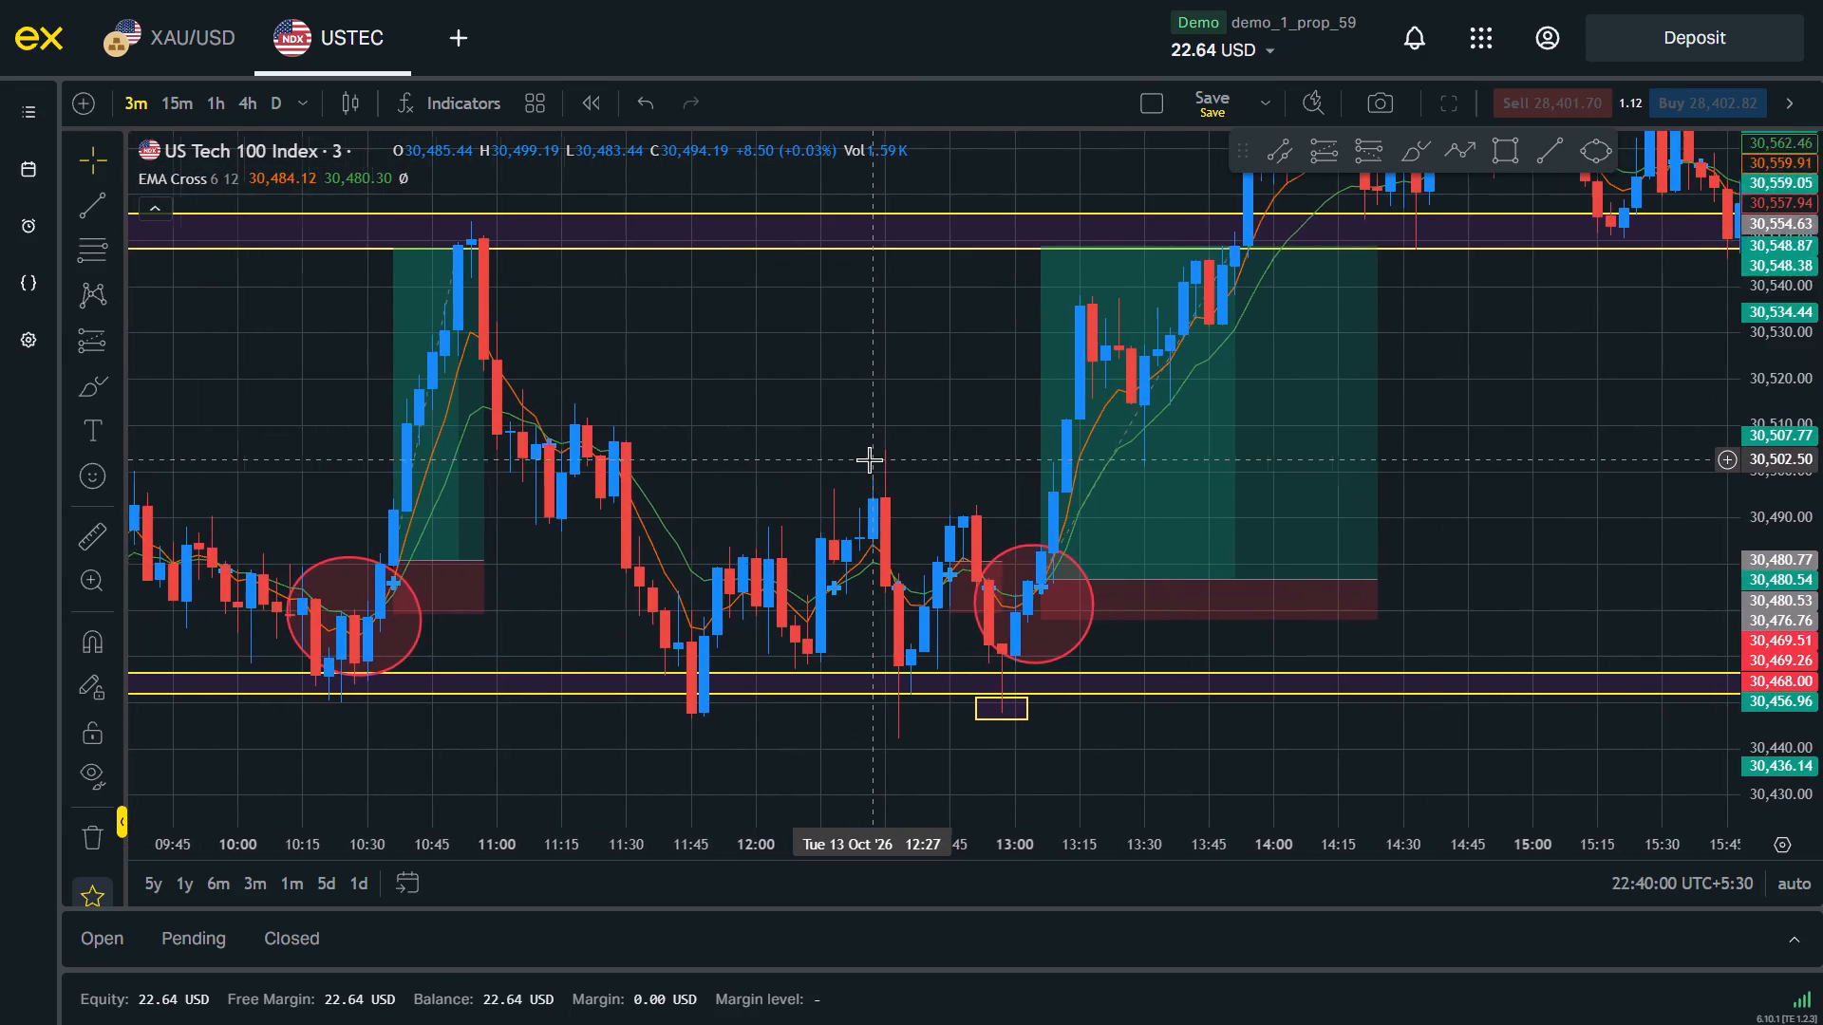
scroll(869, 459, "right", 1)
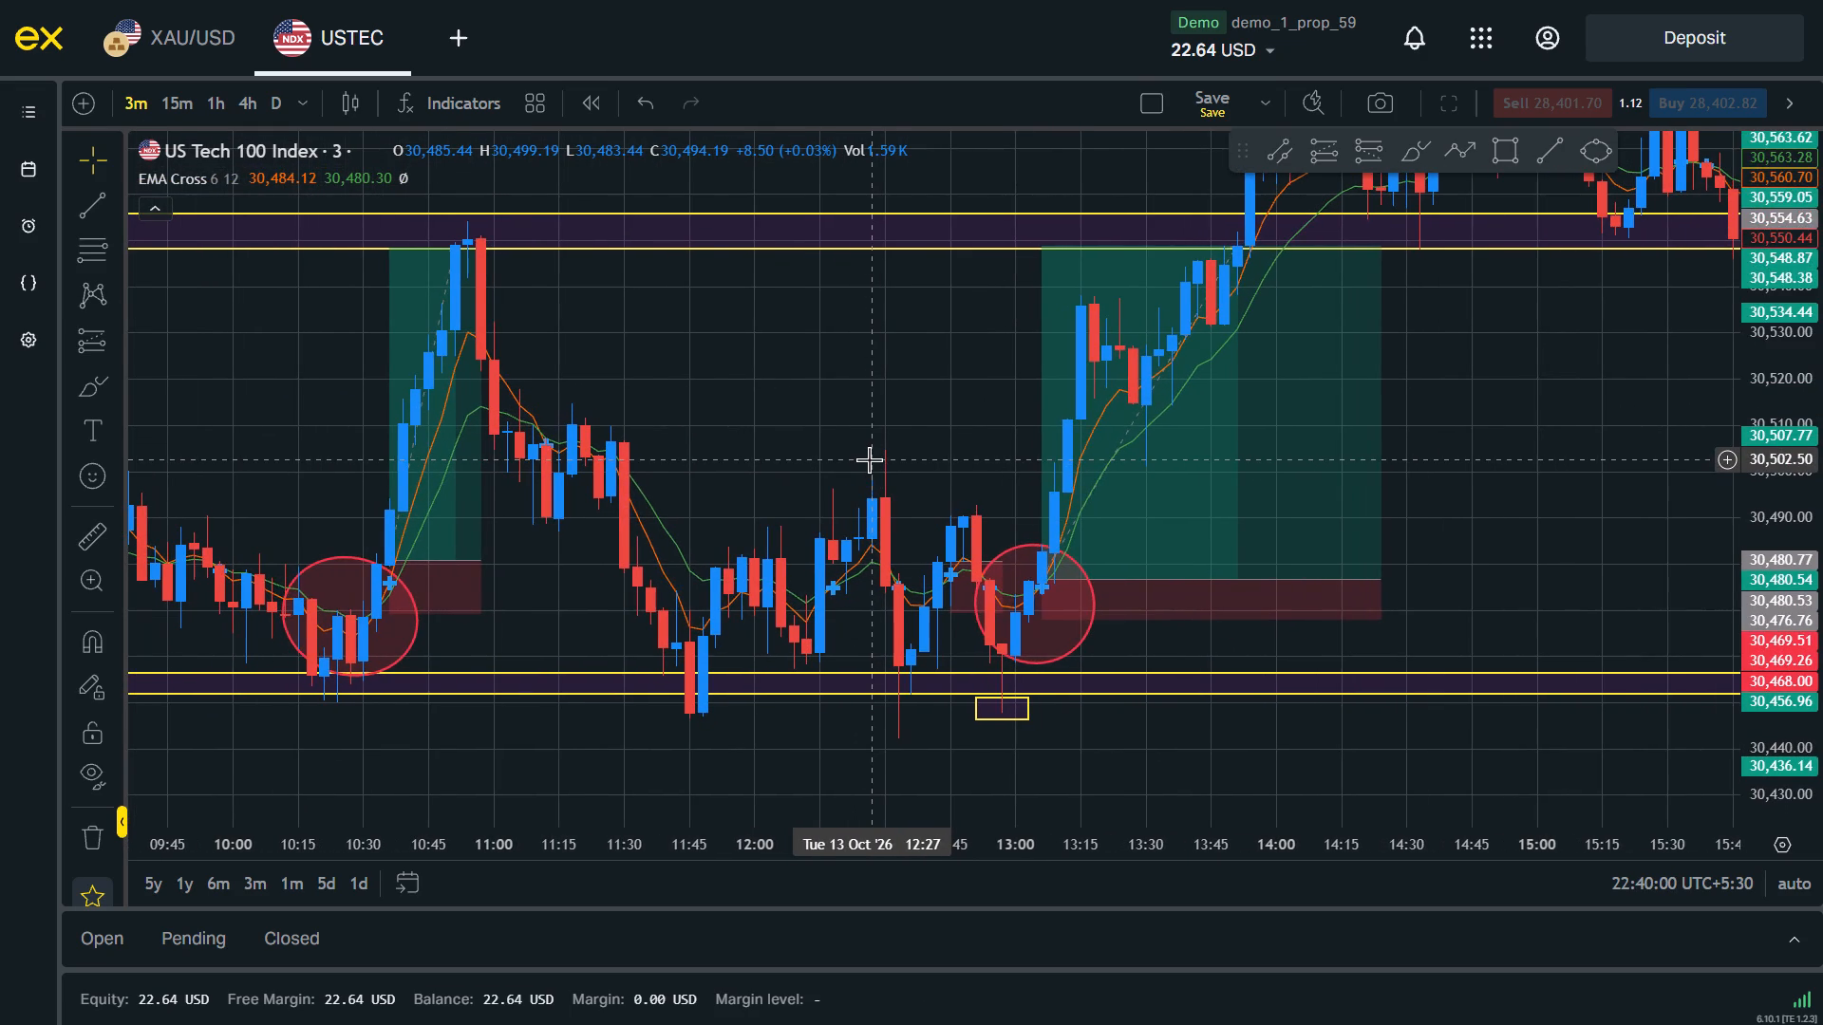
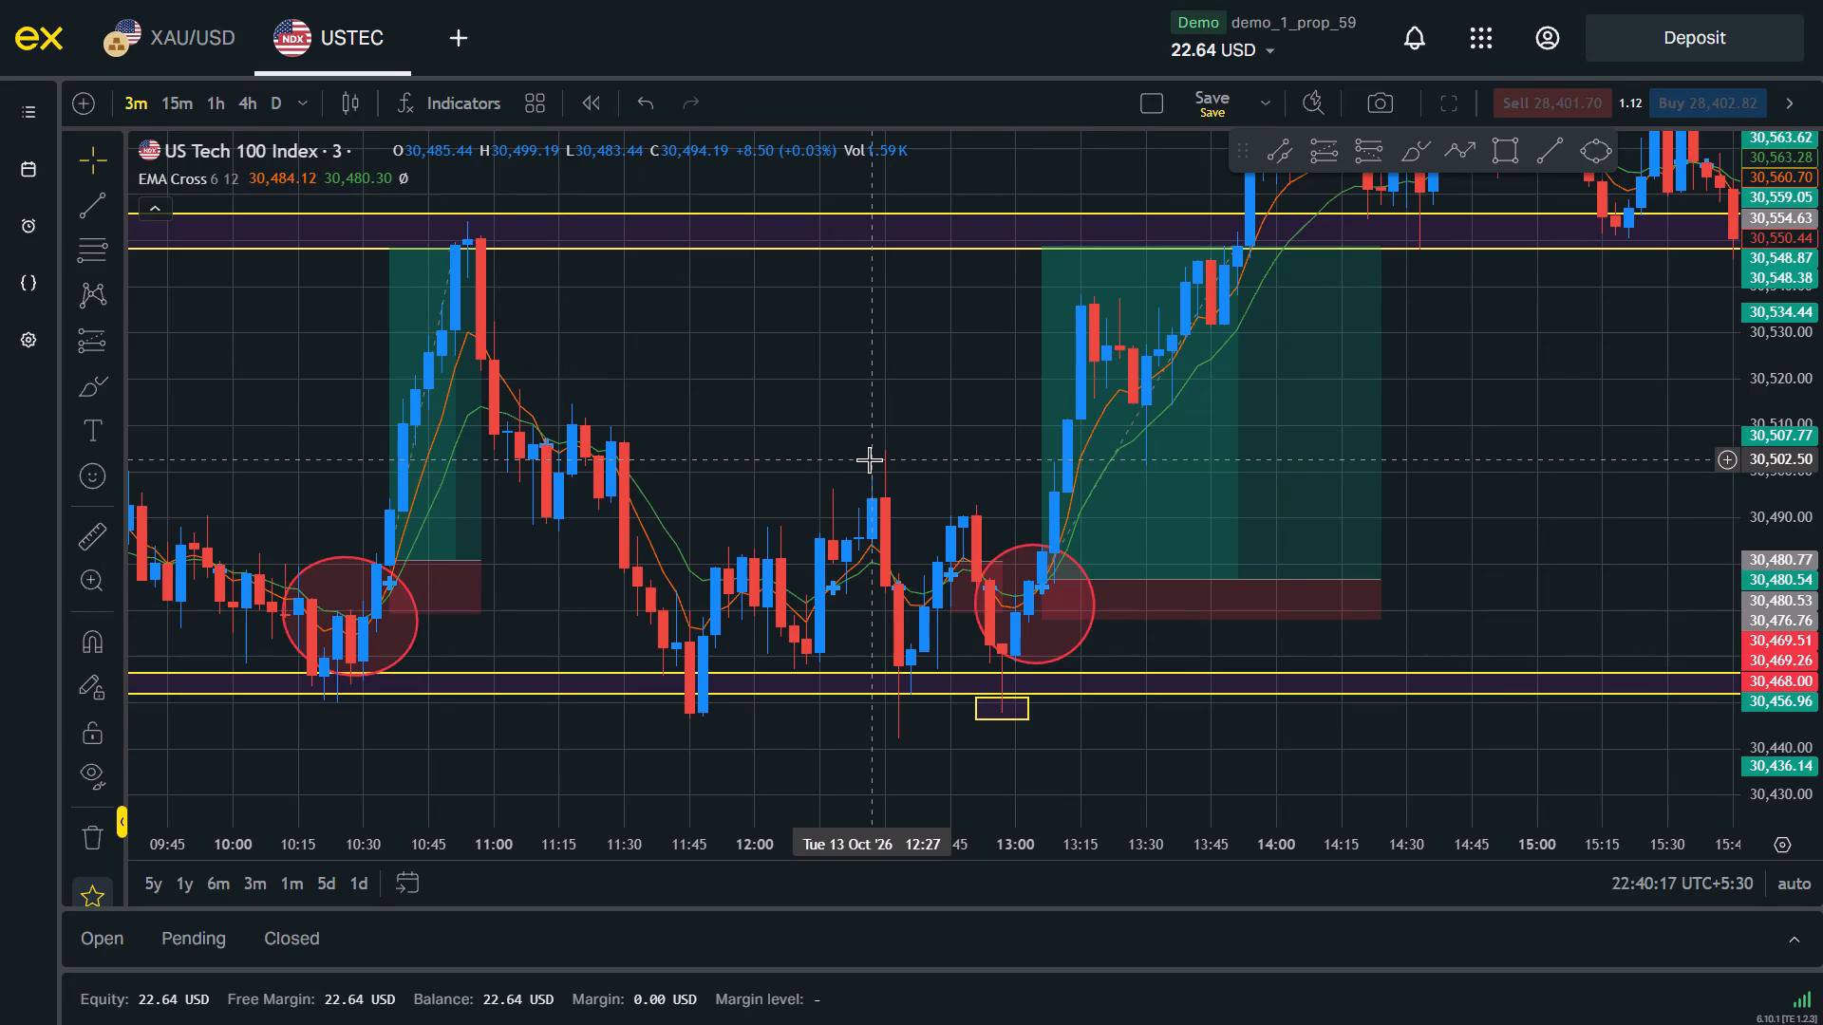
Review 13 October from about 13:00 to 23:00, focusing on the circled areas near 19:00 and 21:00 and the short positions near 20:15 and 22:30.
scroll(869, 459, "up", 1)
left_click_drag(847, 424, 523, 518)
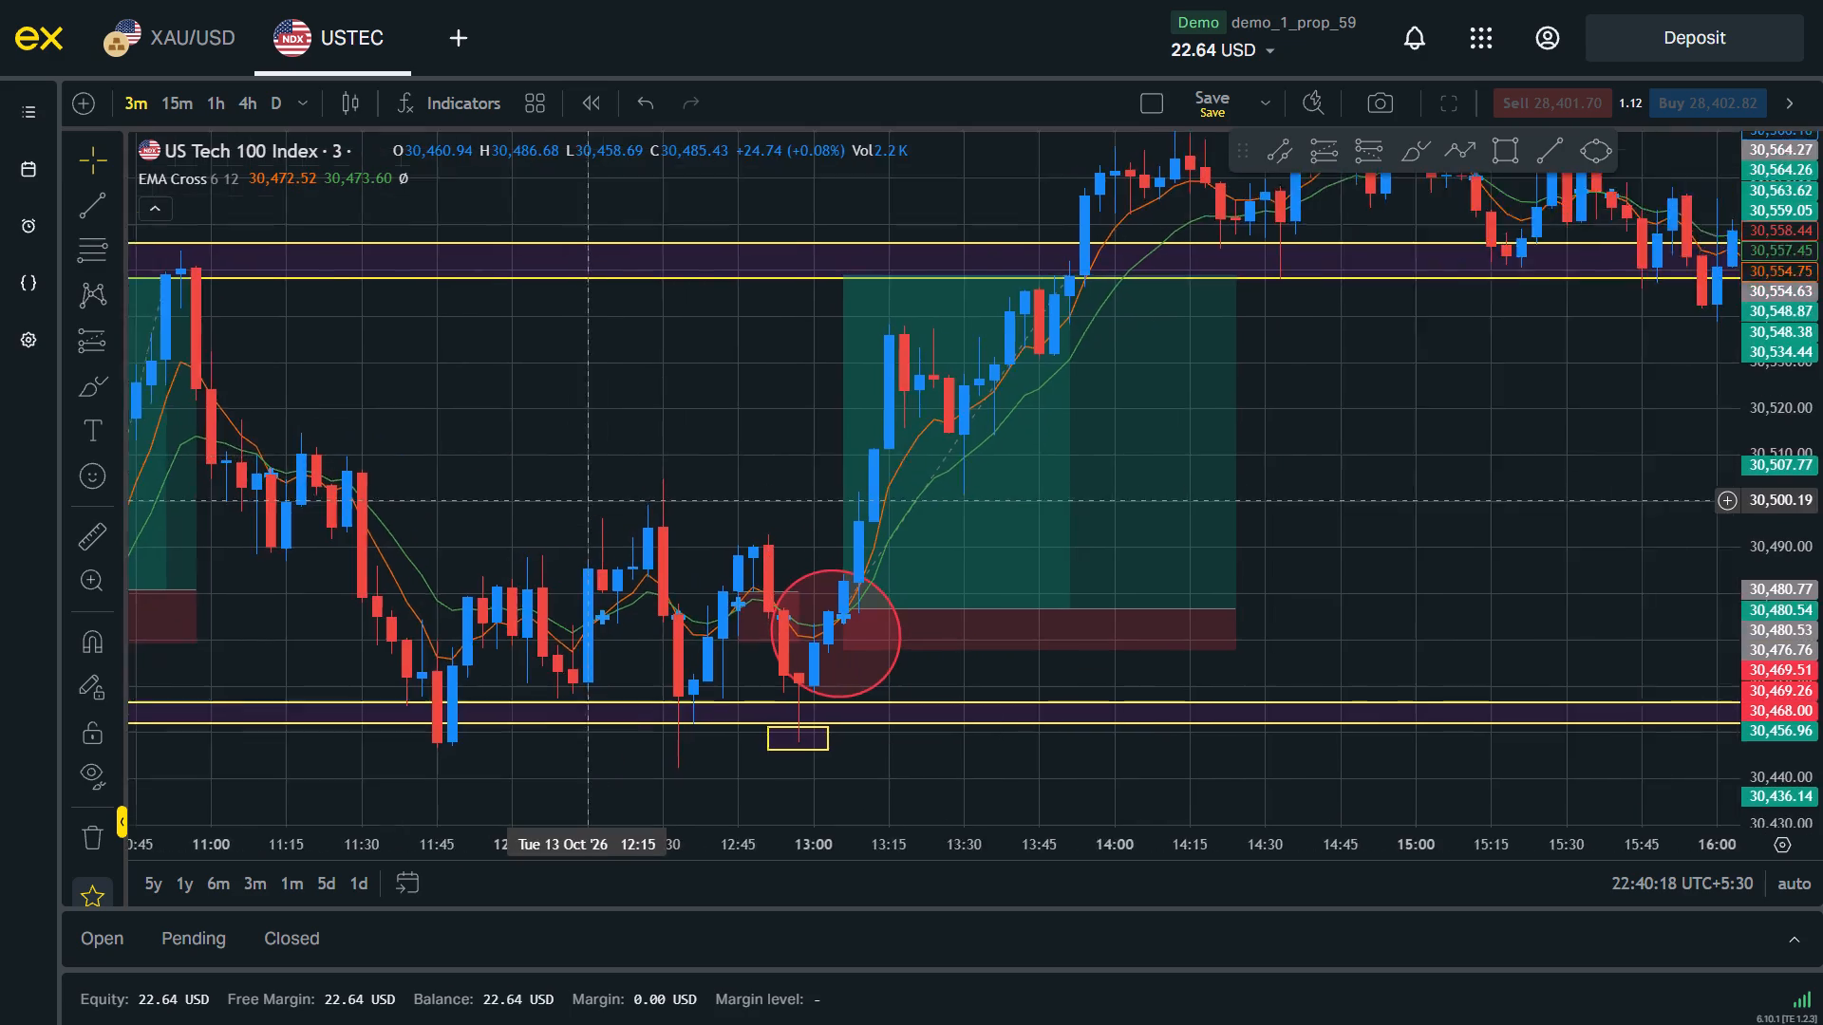
left_click_drag(523, 518, 342, 636)
left_click_drag(1412, 551, 683, 528)
left_click_drag(1373, 531, 656, 354)
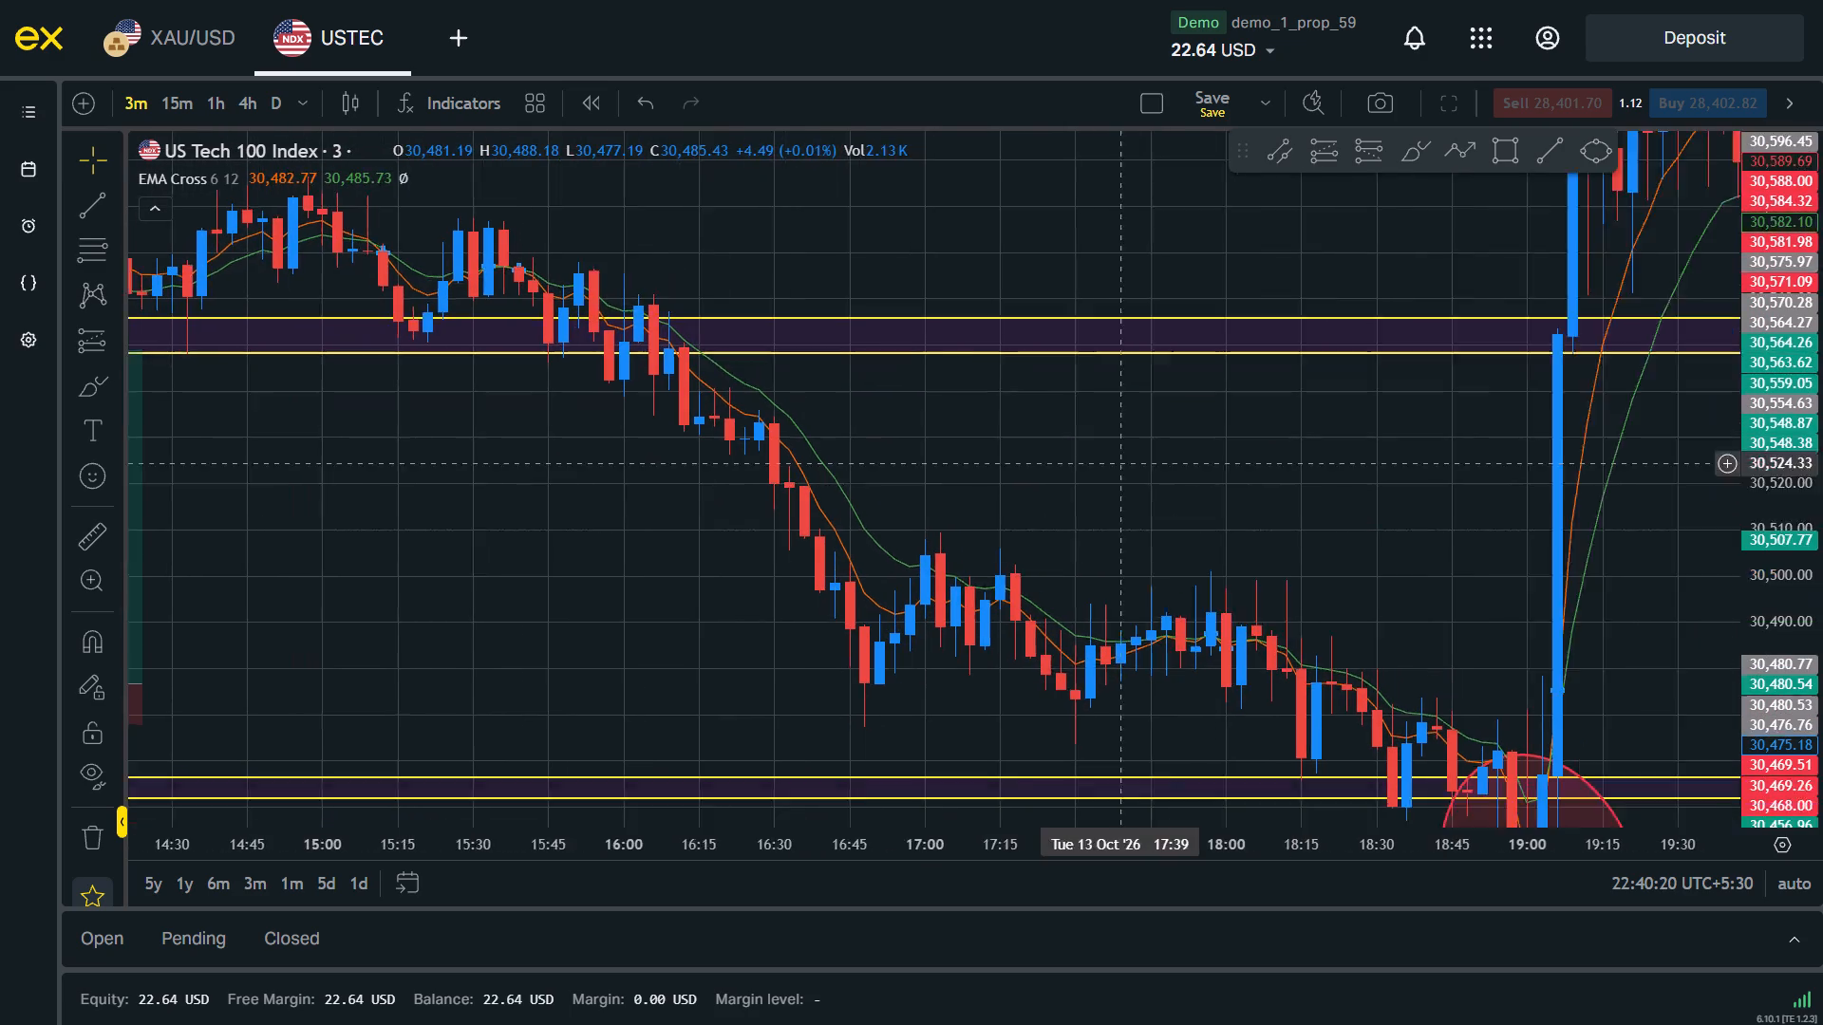
left_click_drag(656, 354, 0, 173)
left_click_drag(867, 652, 1176, 869)
left_click_drag(835, 503, 787, 685)
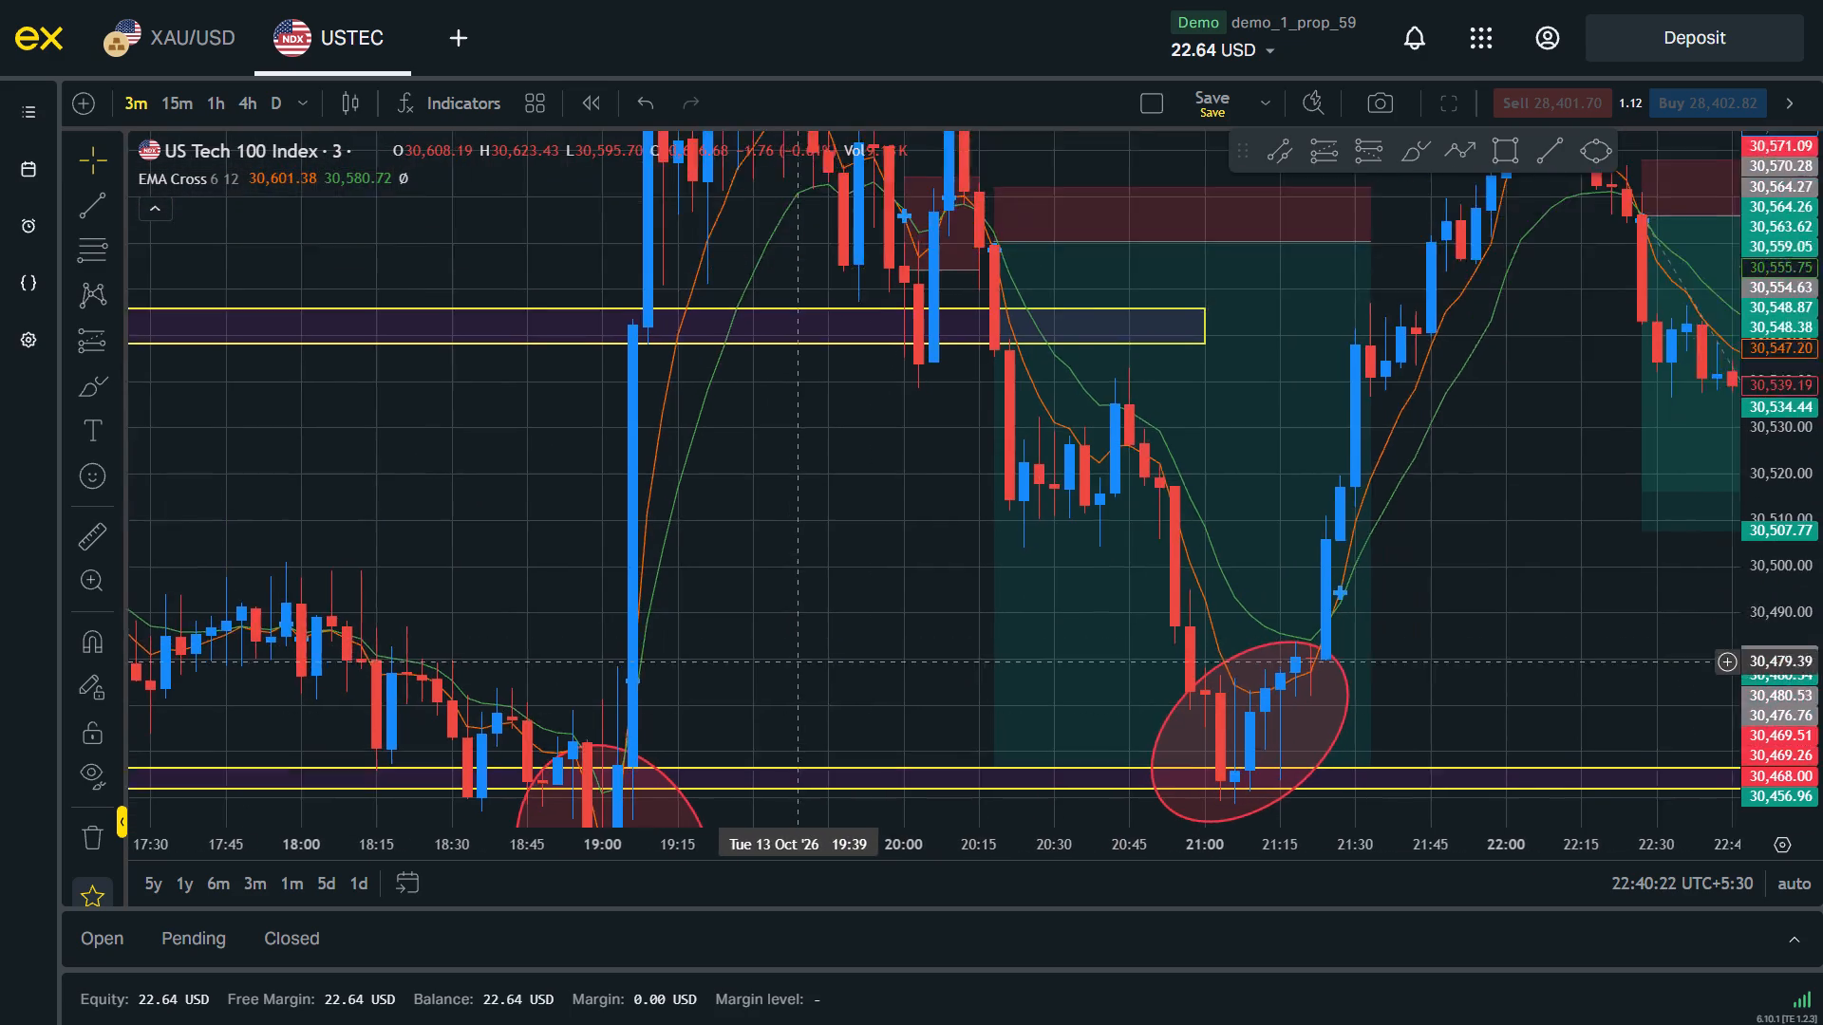
left_click_drag(787, 685, 760, 910)
left_click_drag(849, 785, 686, 624)
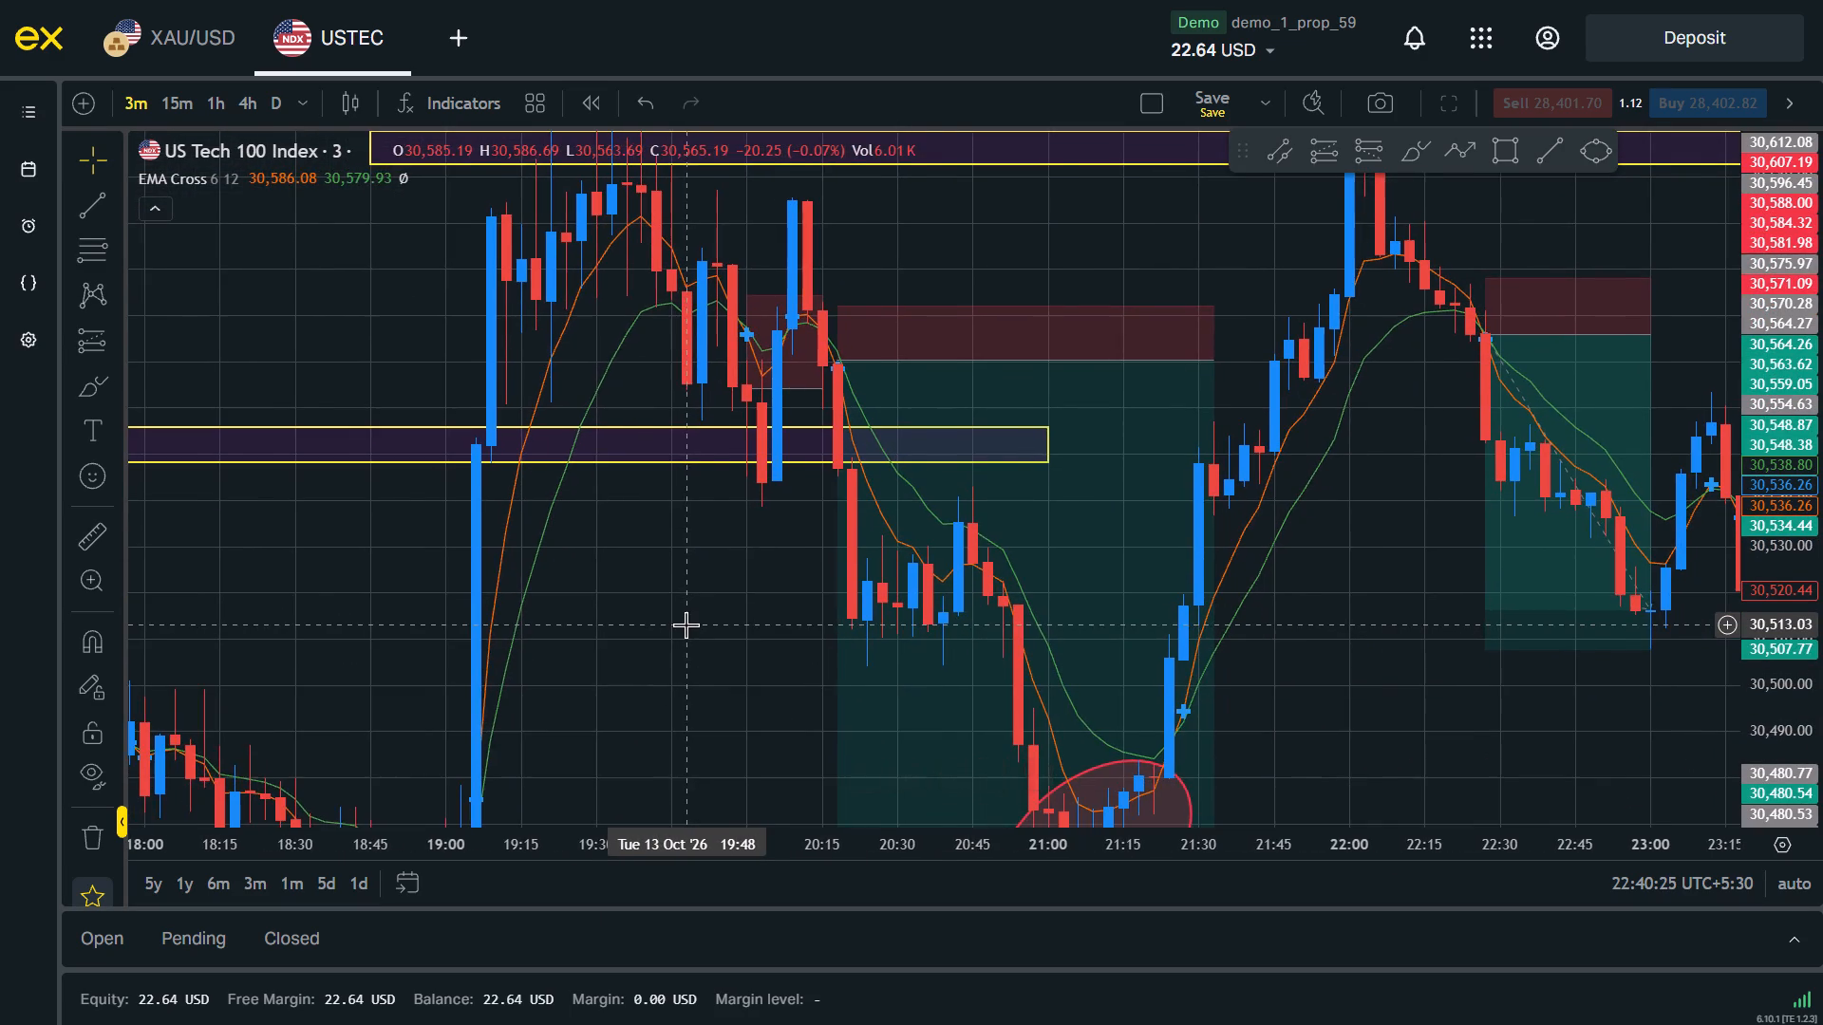
scroll(686, 624, "down", 1)
left_click_drag(1822, 472, 1822, 686)
left_click(1416, 580)
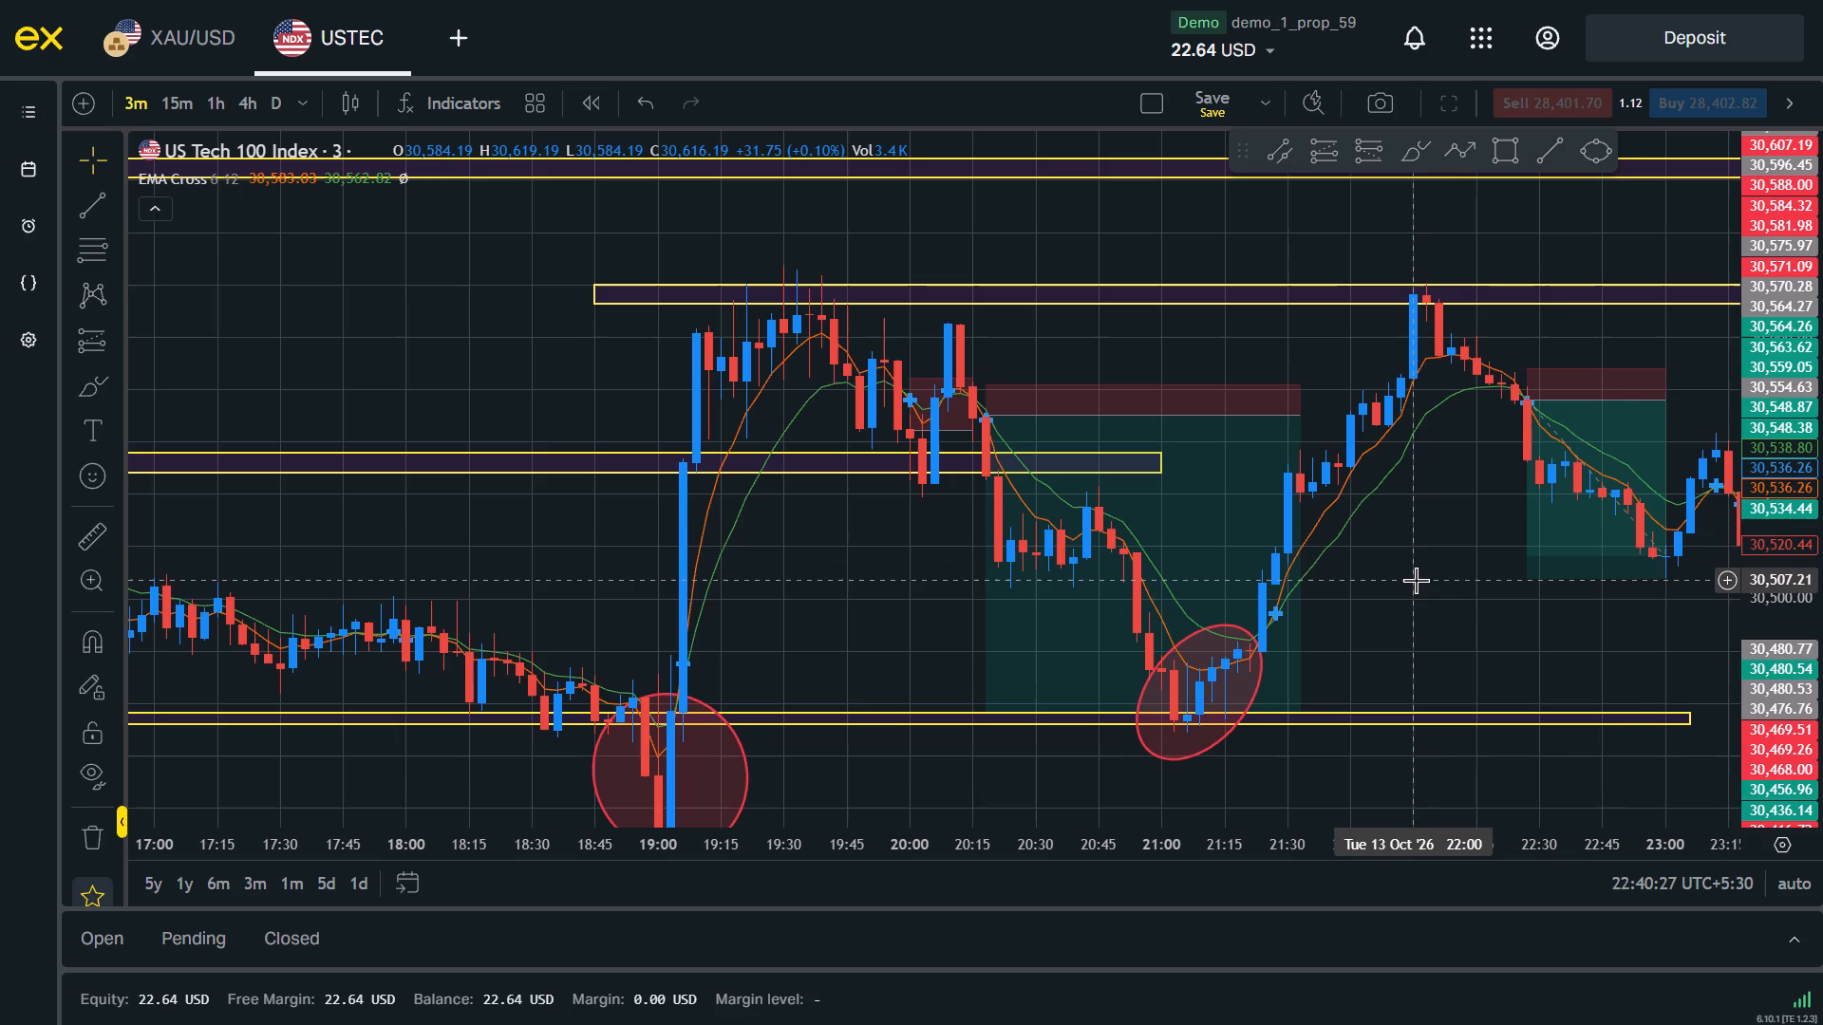